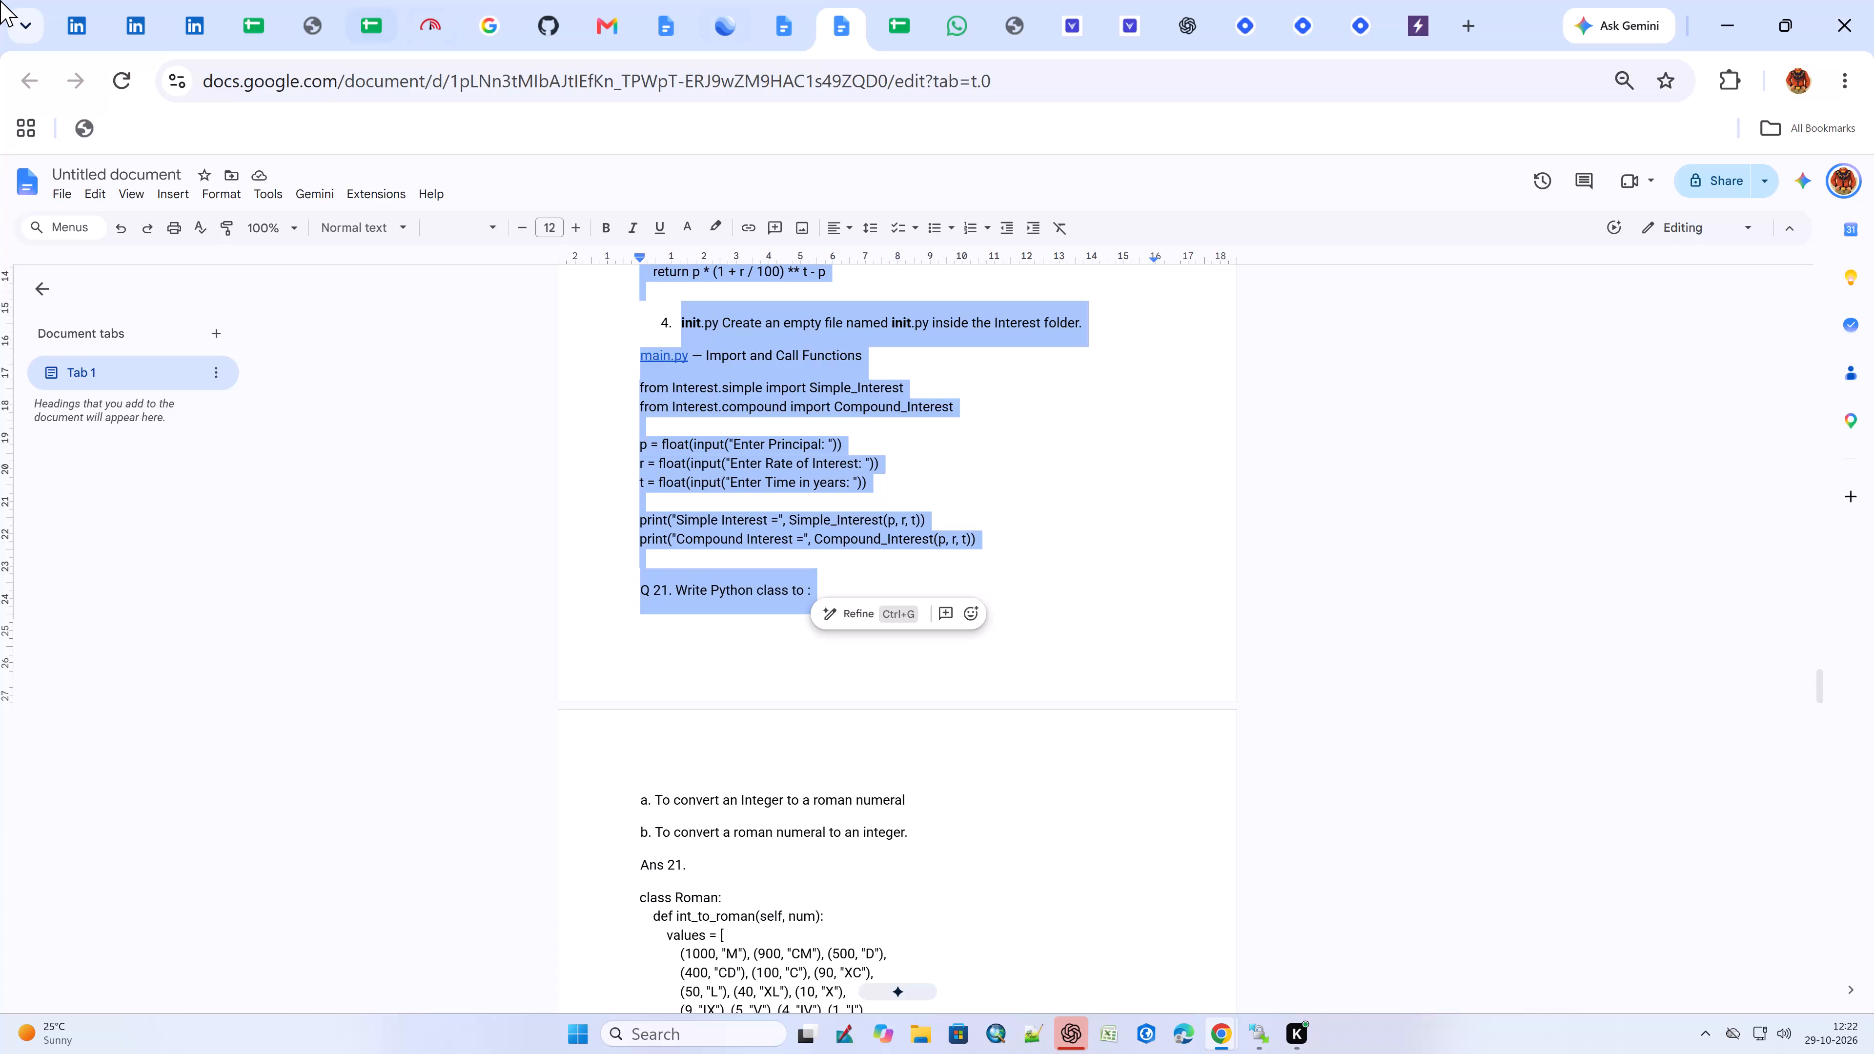
# Switch to the Mhari Sadak downloaded reports page and try to download the newest complaint report, download_2026-10-29.csv.
pyautogui.click(304, 0)
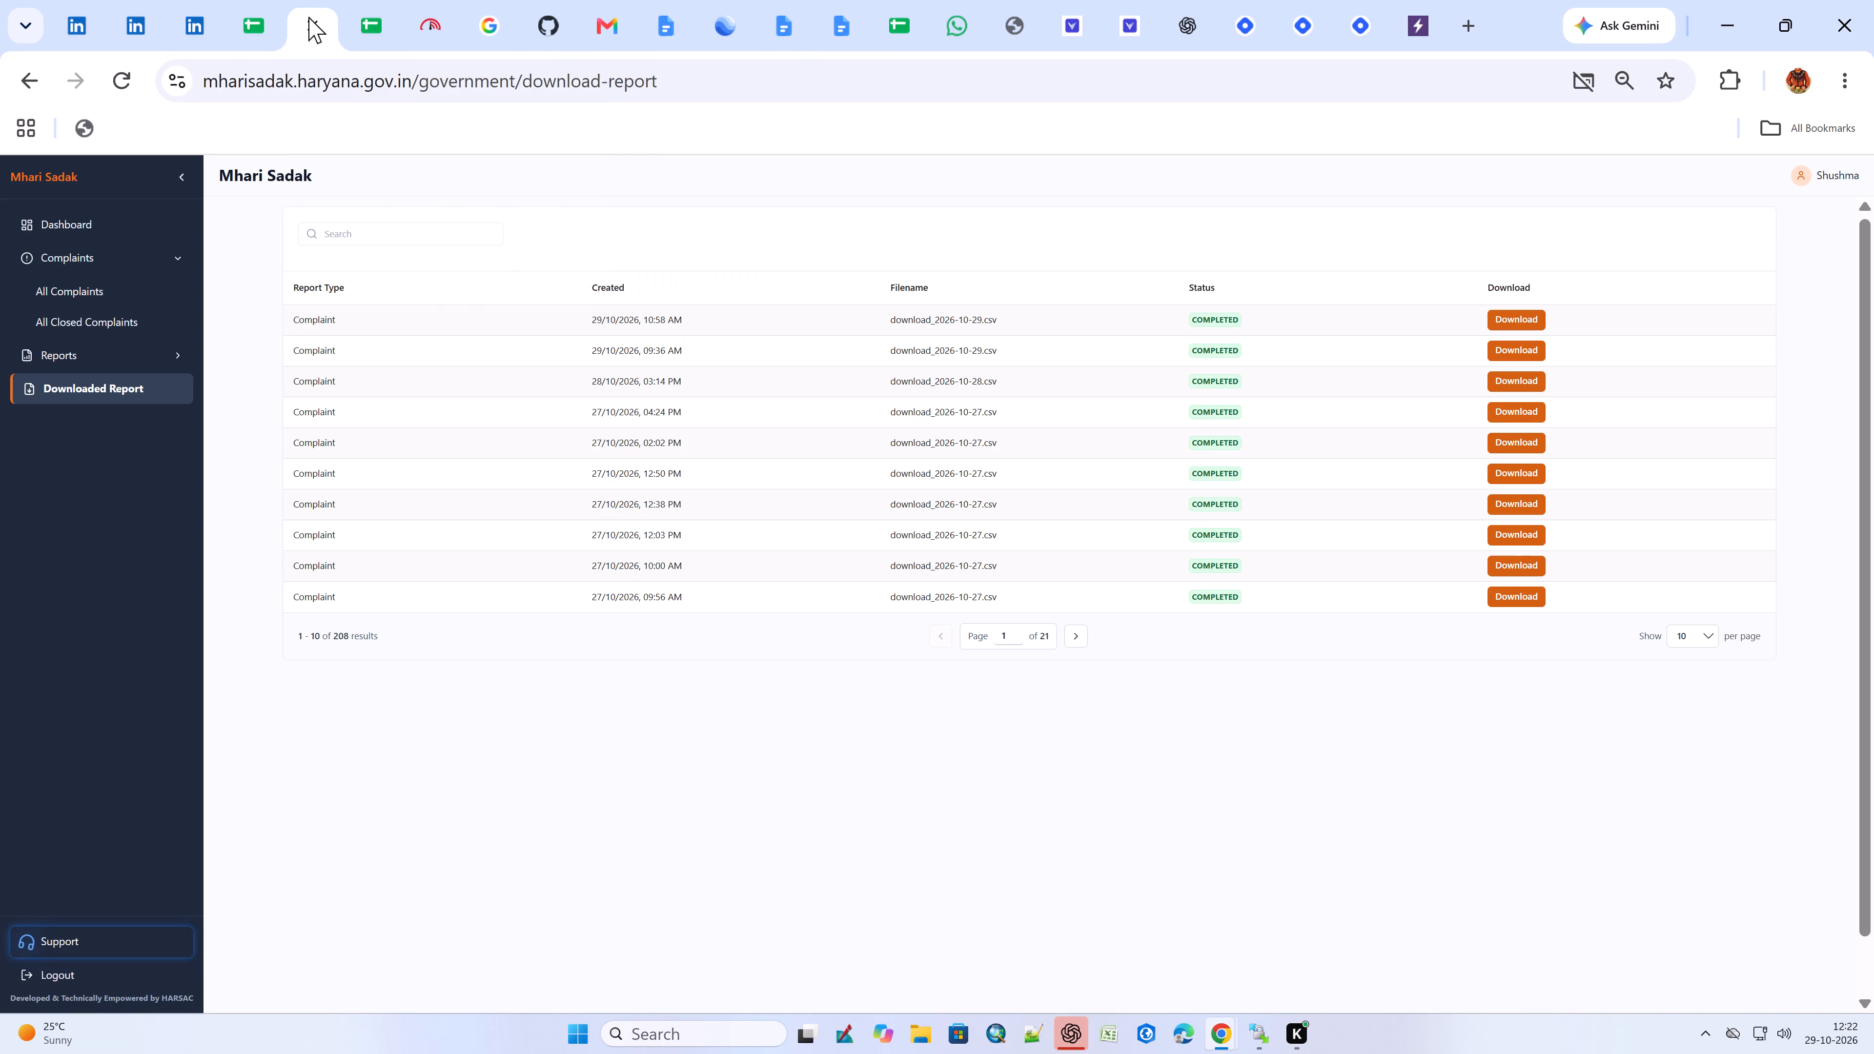
pyautogui.moveTo(1534, 316); pyautogui.dragTo(1552, 309)
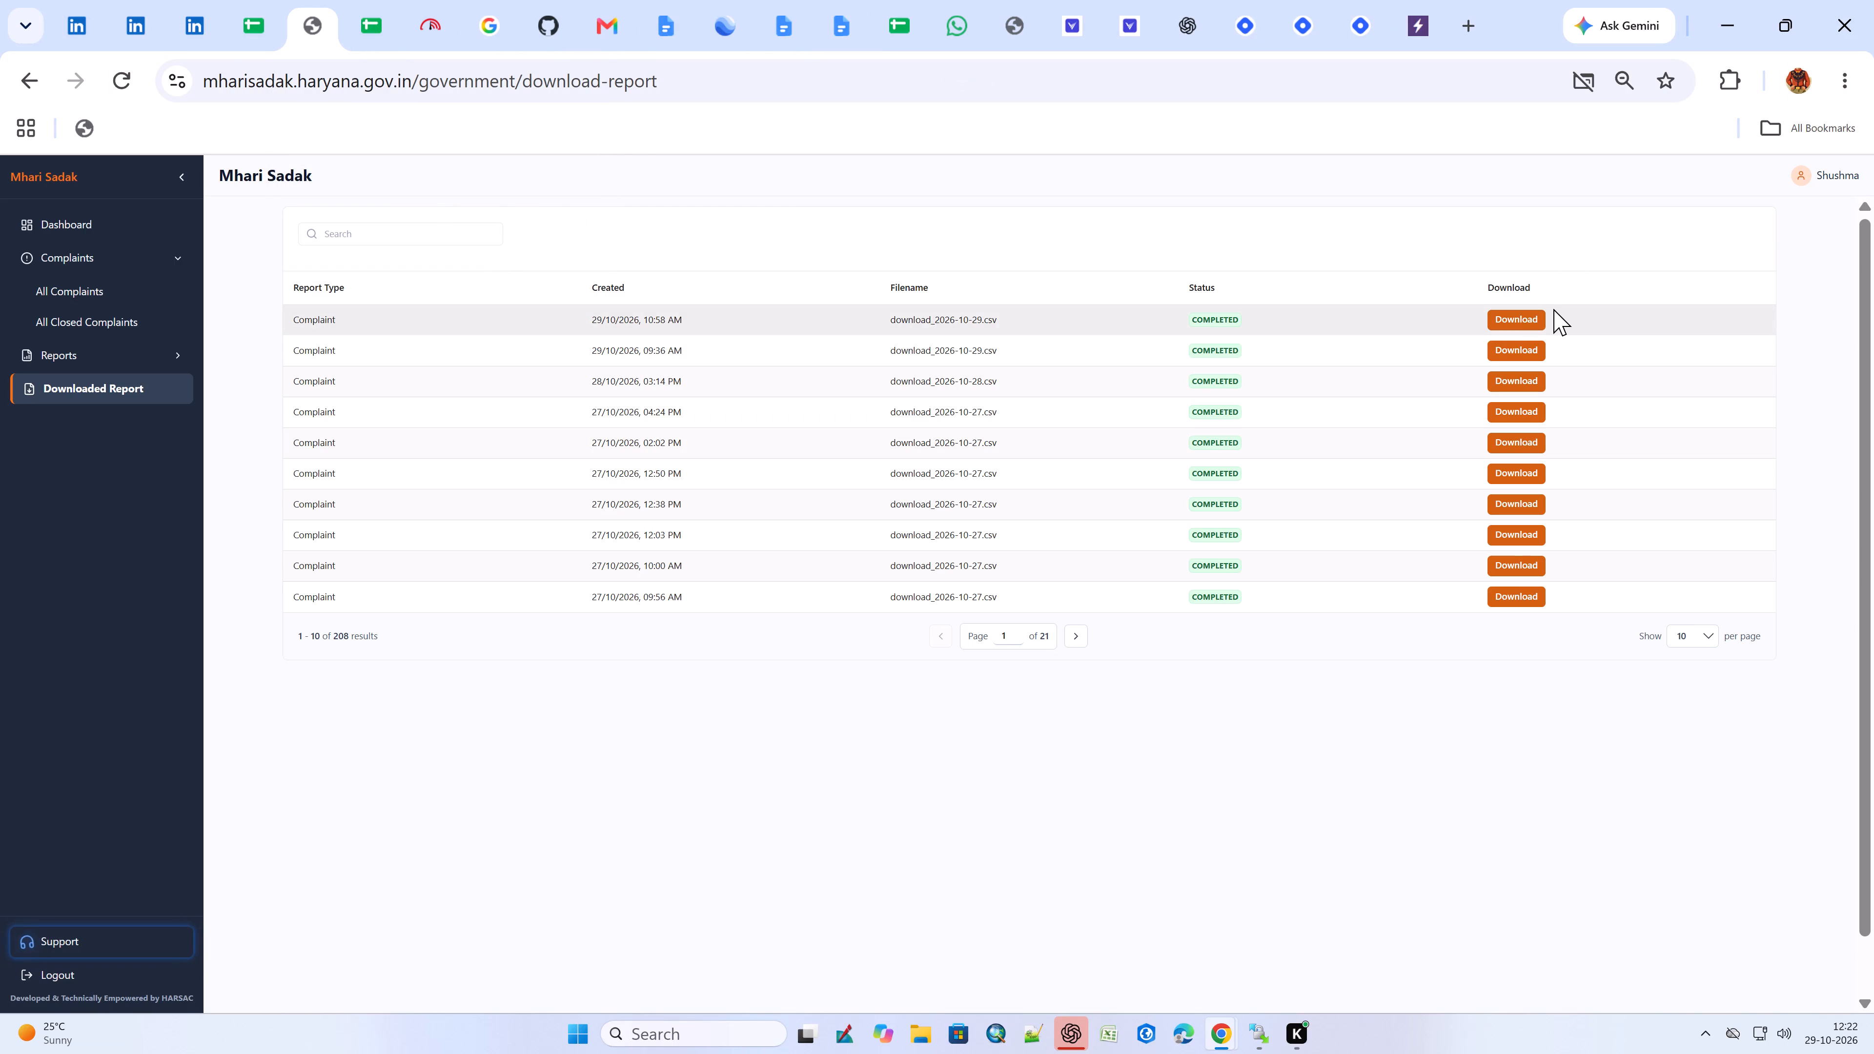
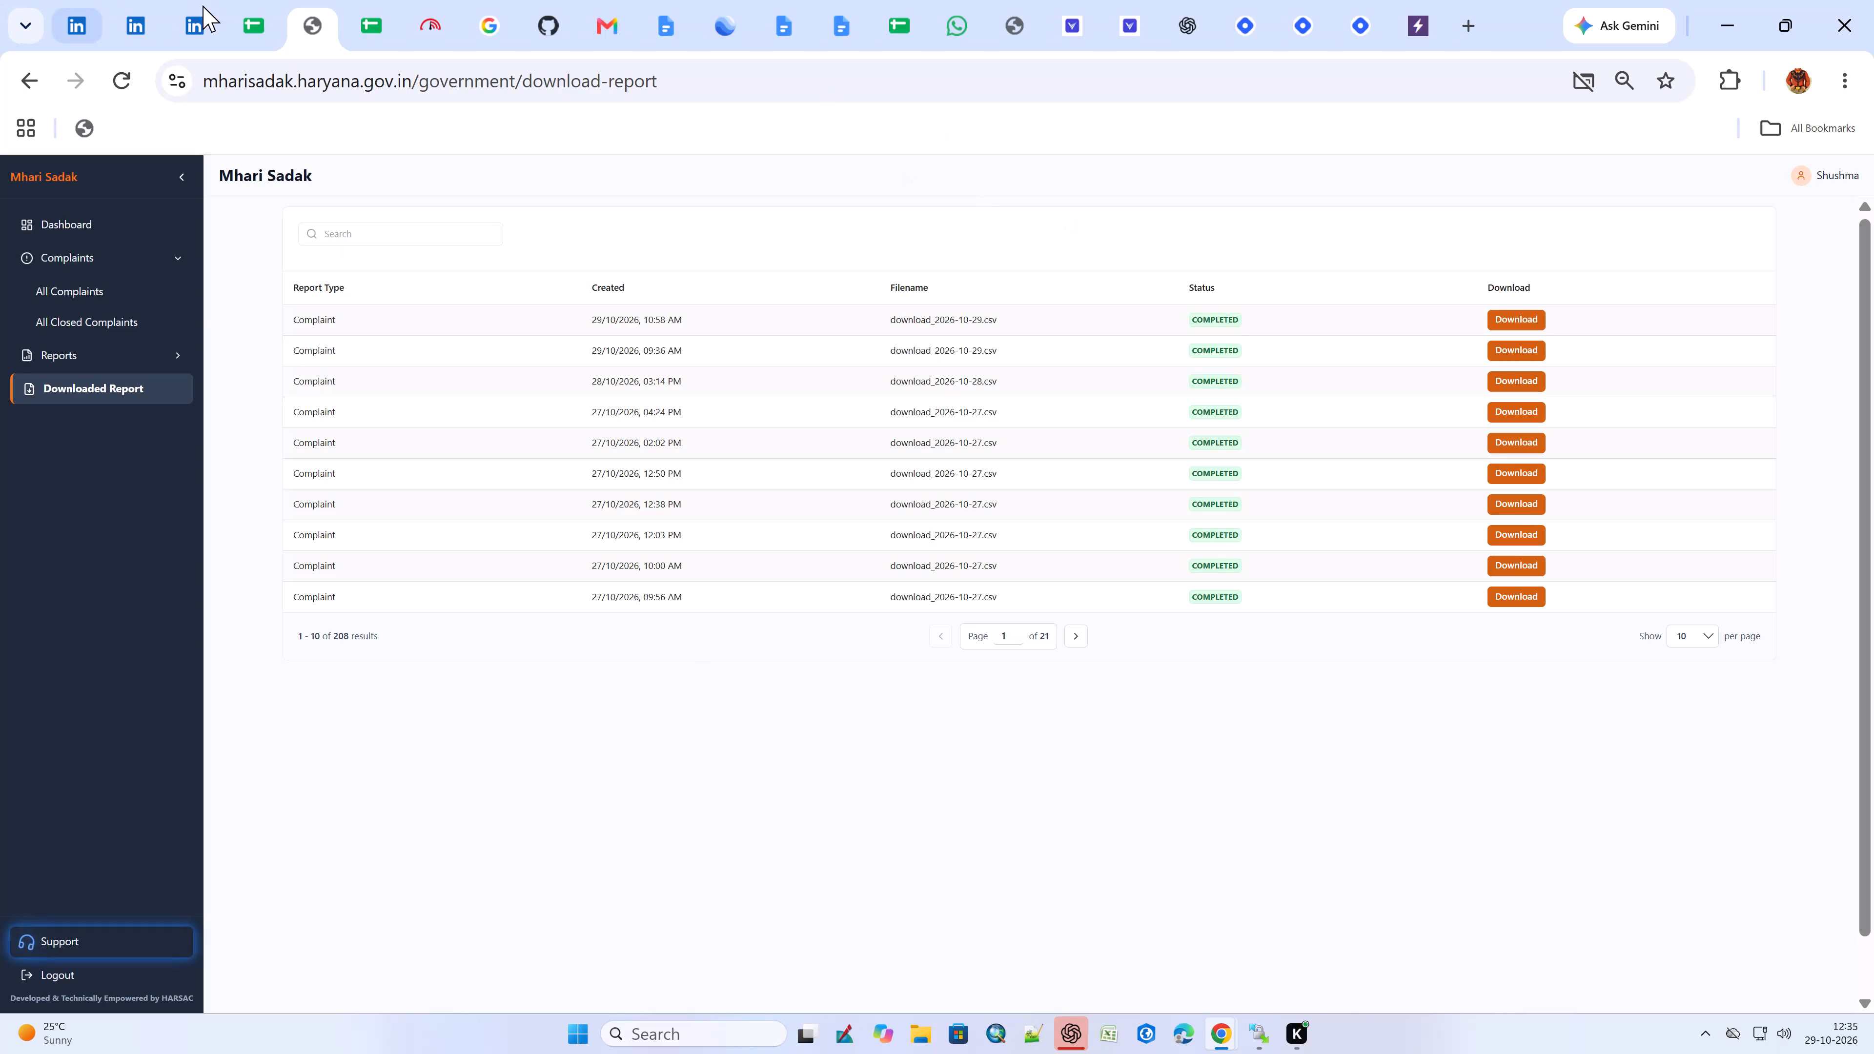
# Switch to the bharatdwj Sir report of mharisadak spreadsheet and open its empty 27 OCT TO 28 OCT CLOSING sheet.
pyautogui.click(257, 13)
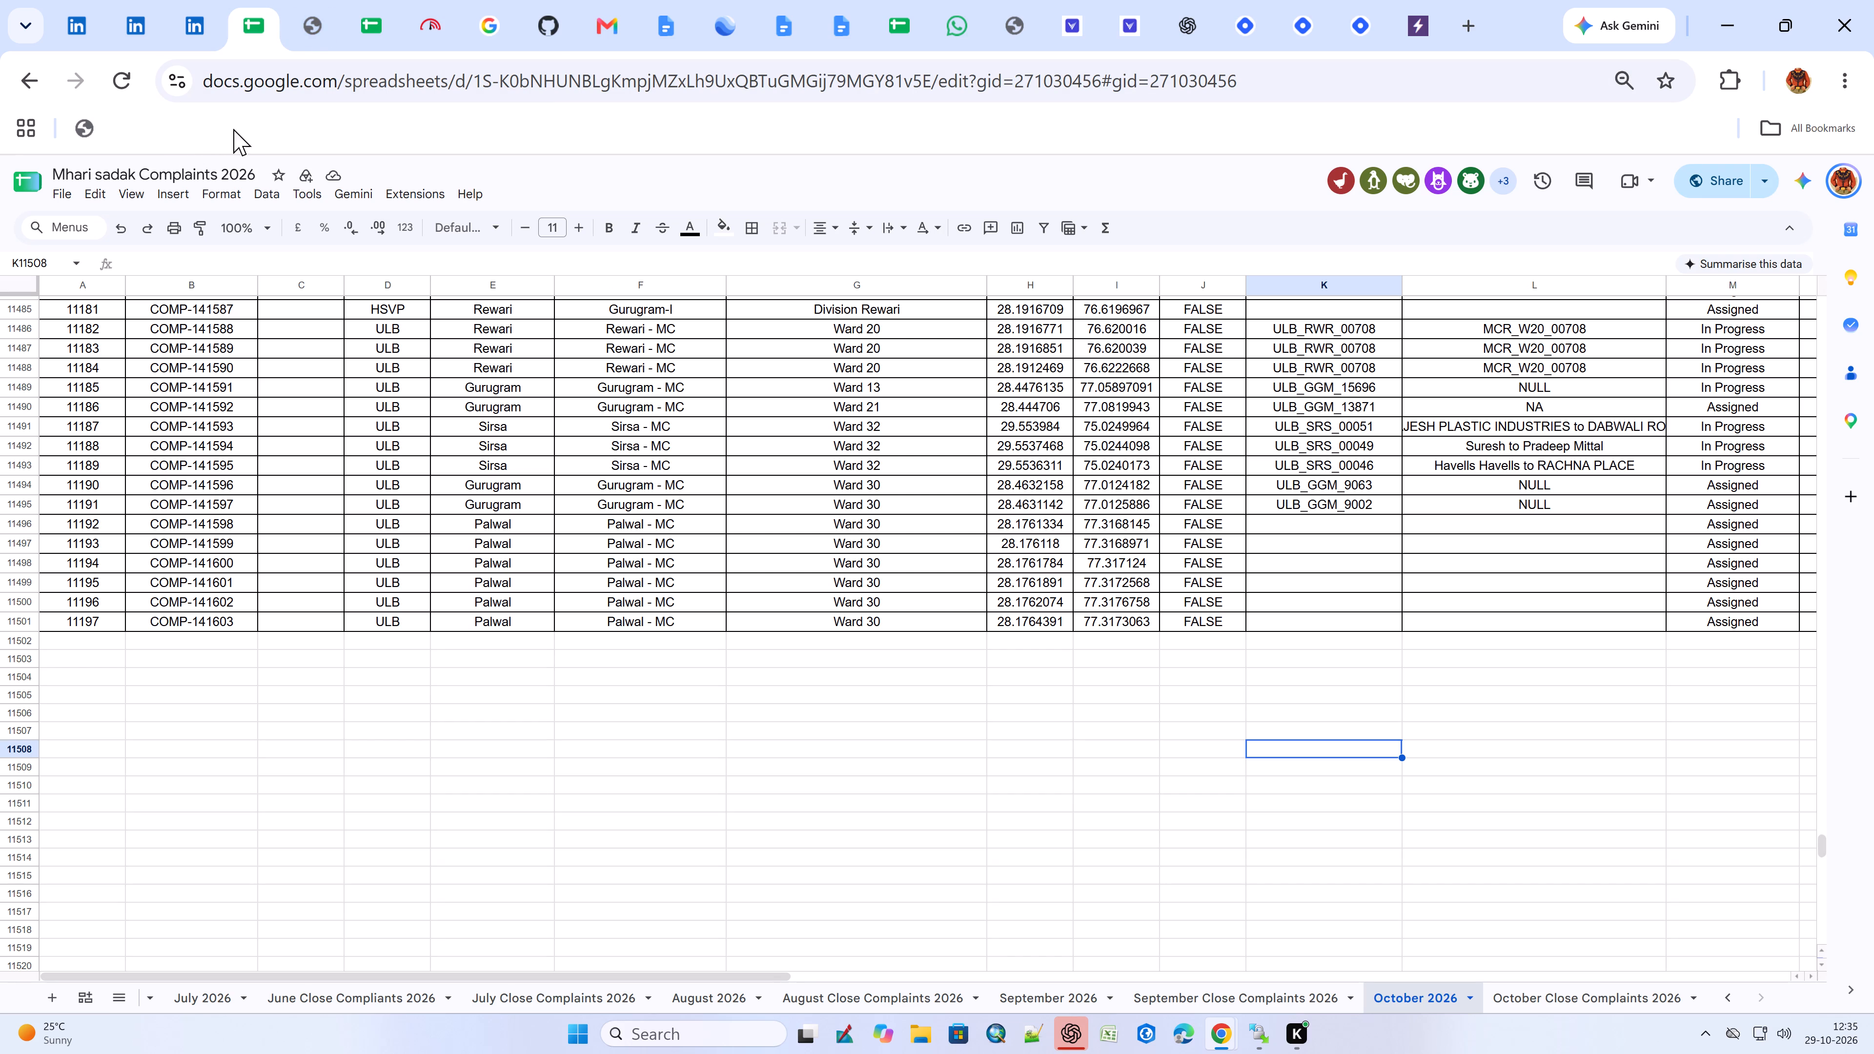
pyautogui.click(360, 19)
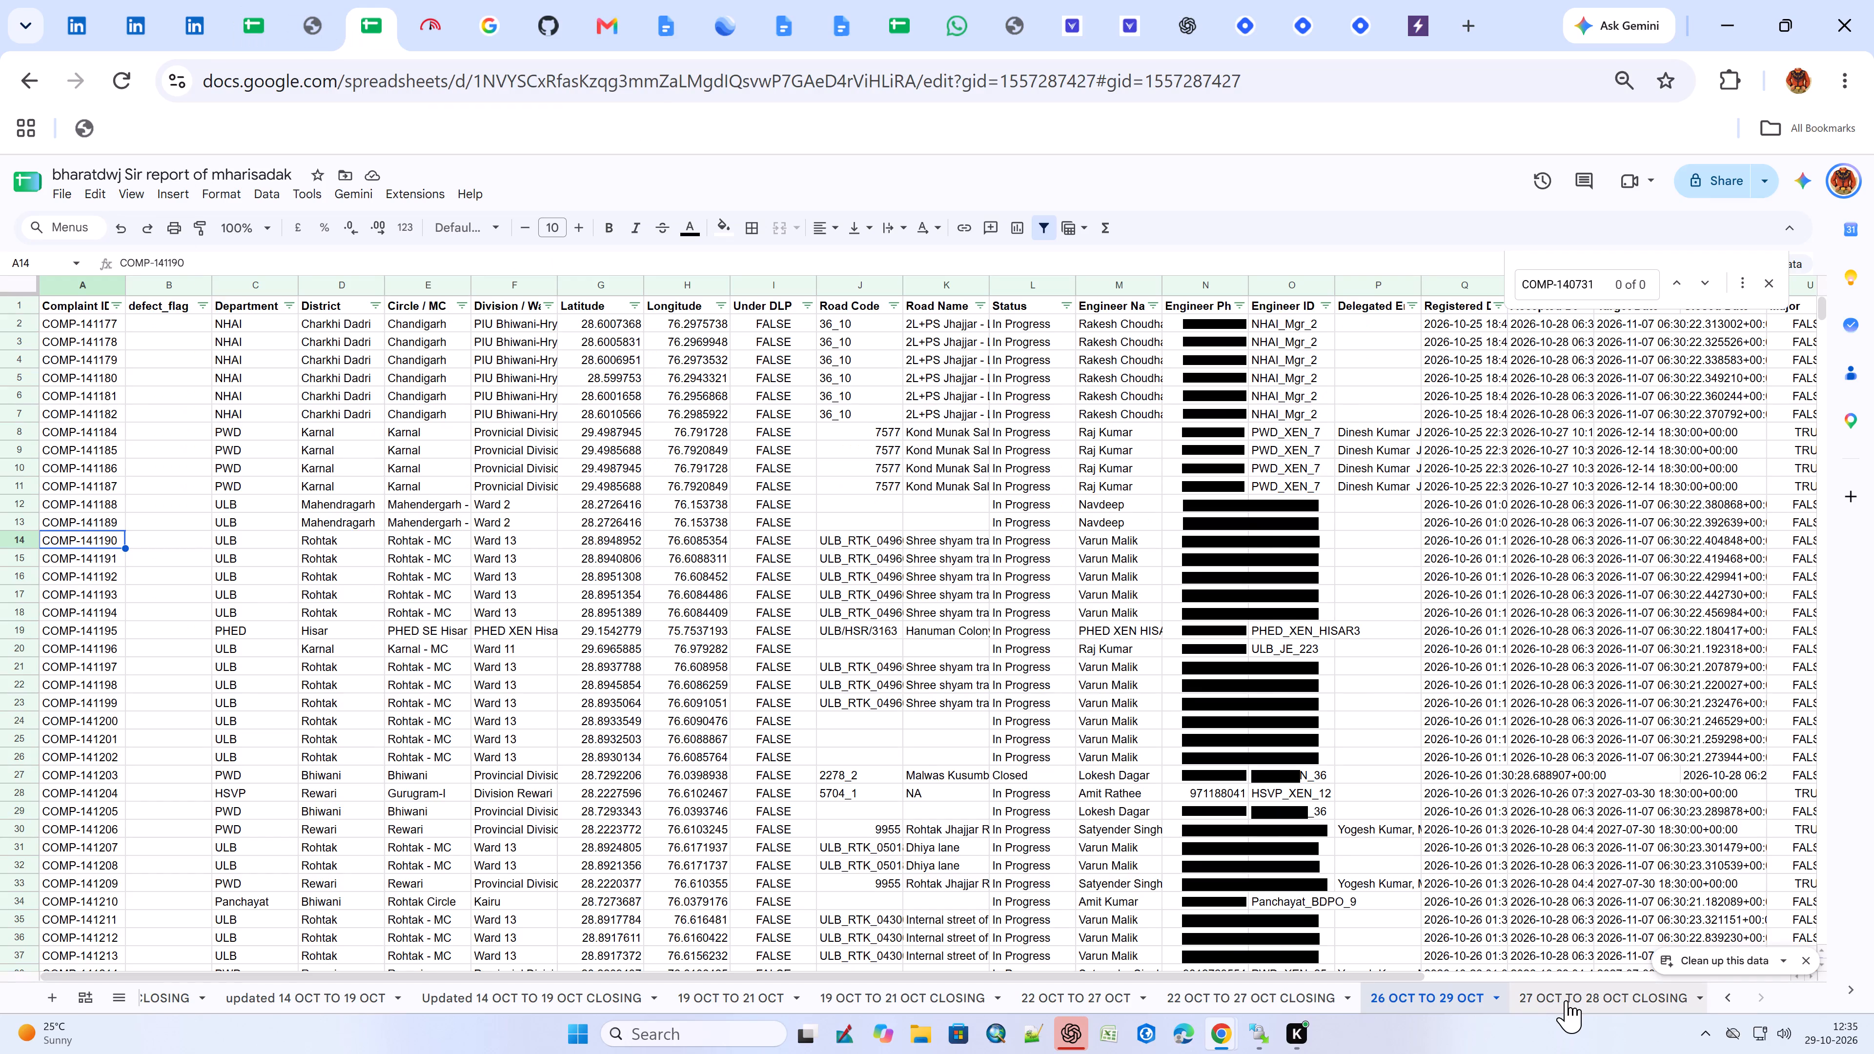
pyautogui.click(1566, 1000)
pyautogui.click(1724, 993)
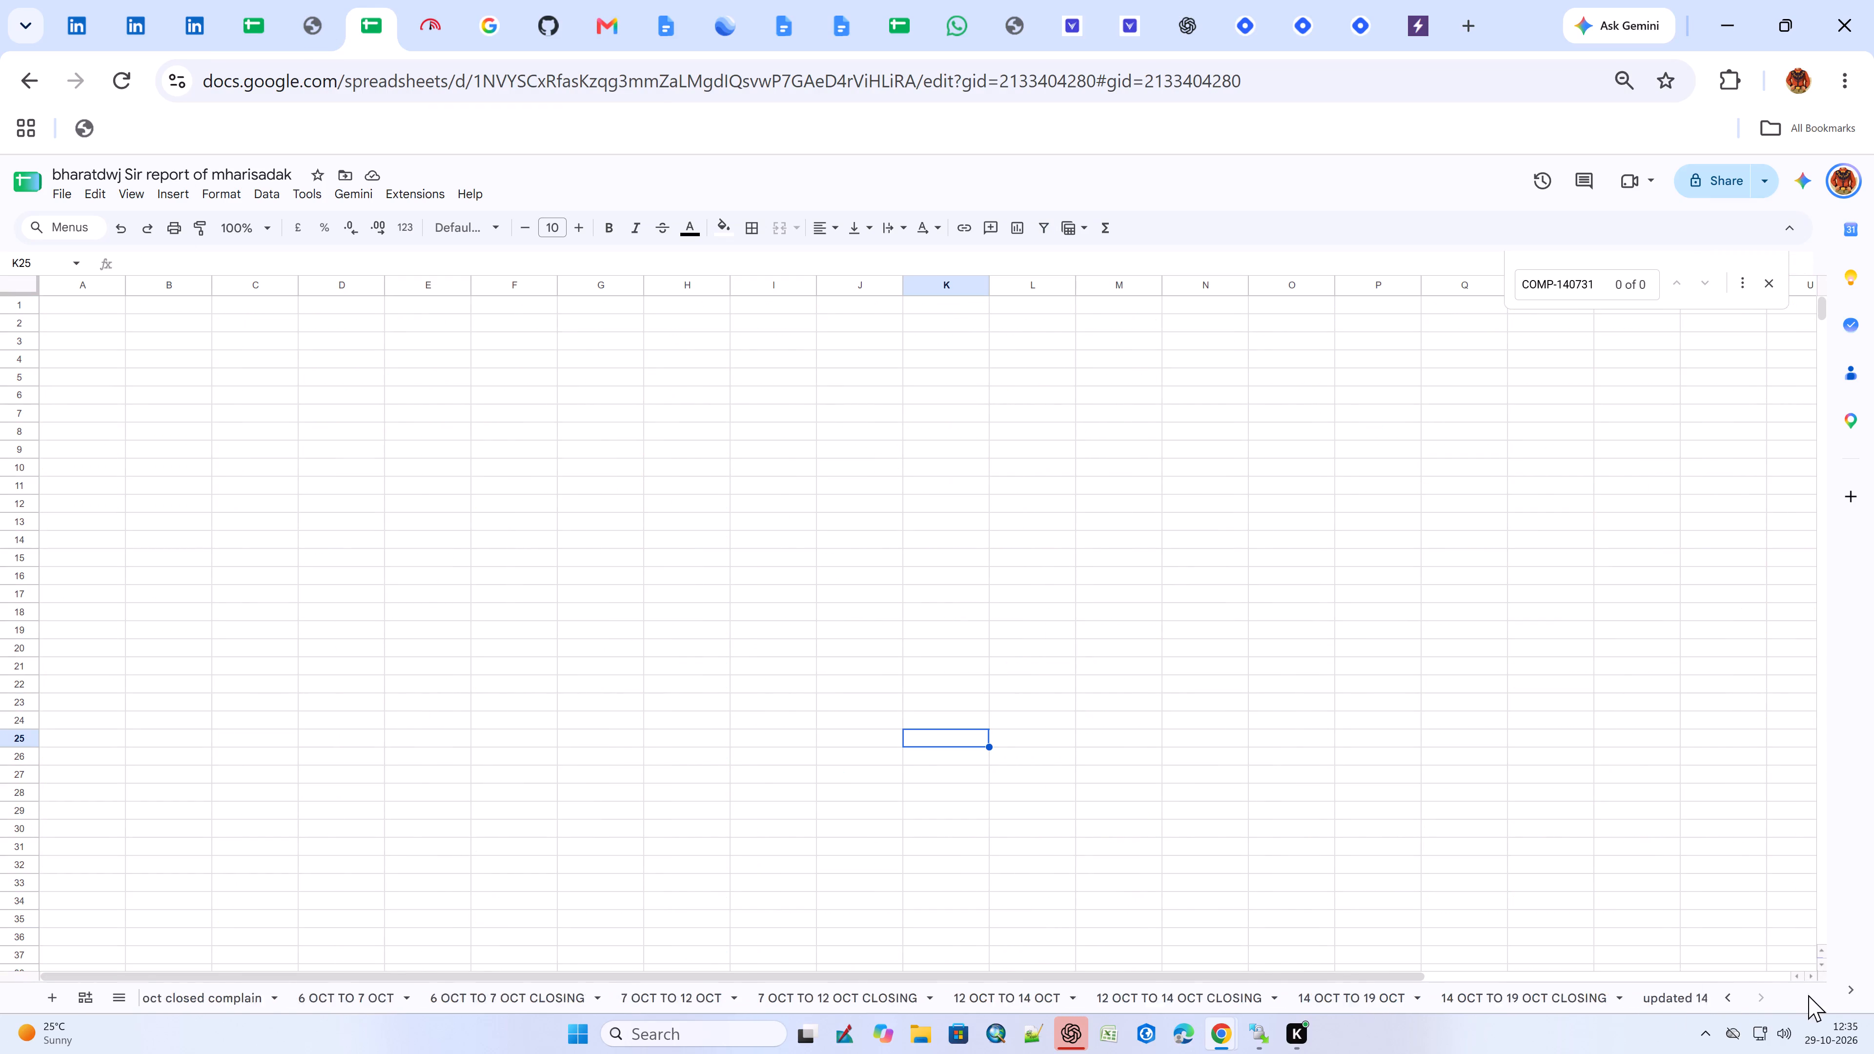
pyautogui.click(1756, 1002)
pyautogui.click(1446, 991)
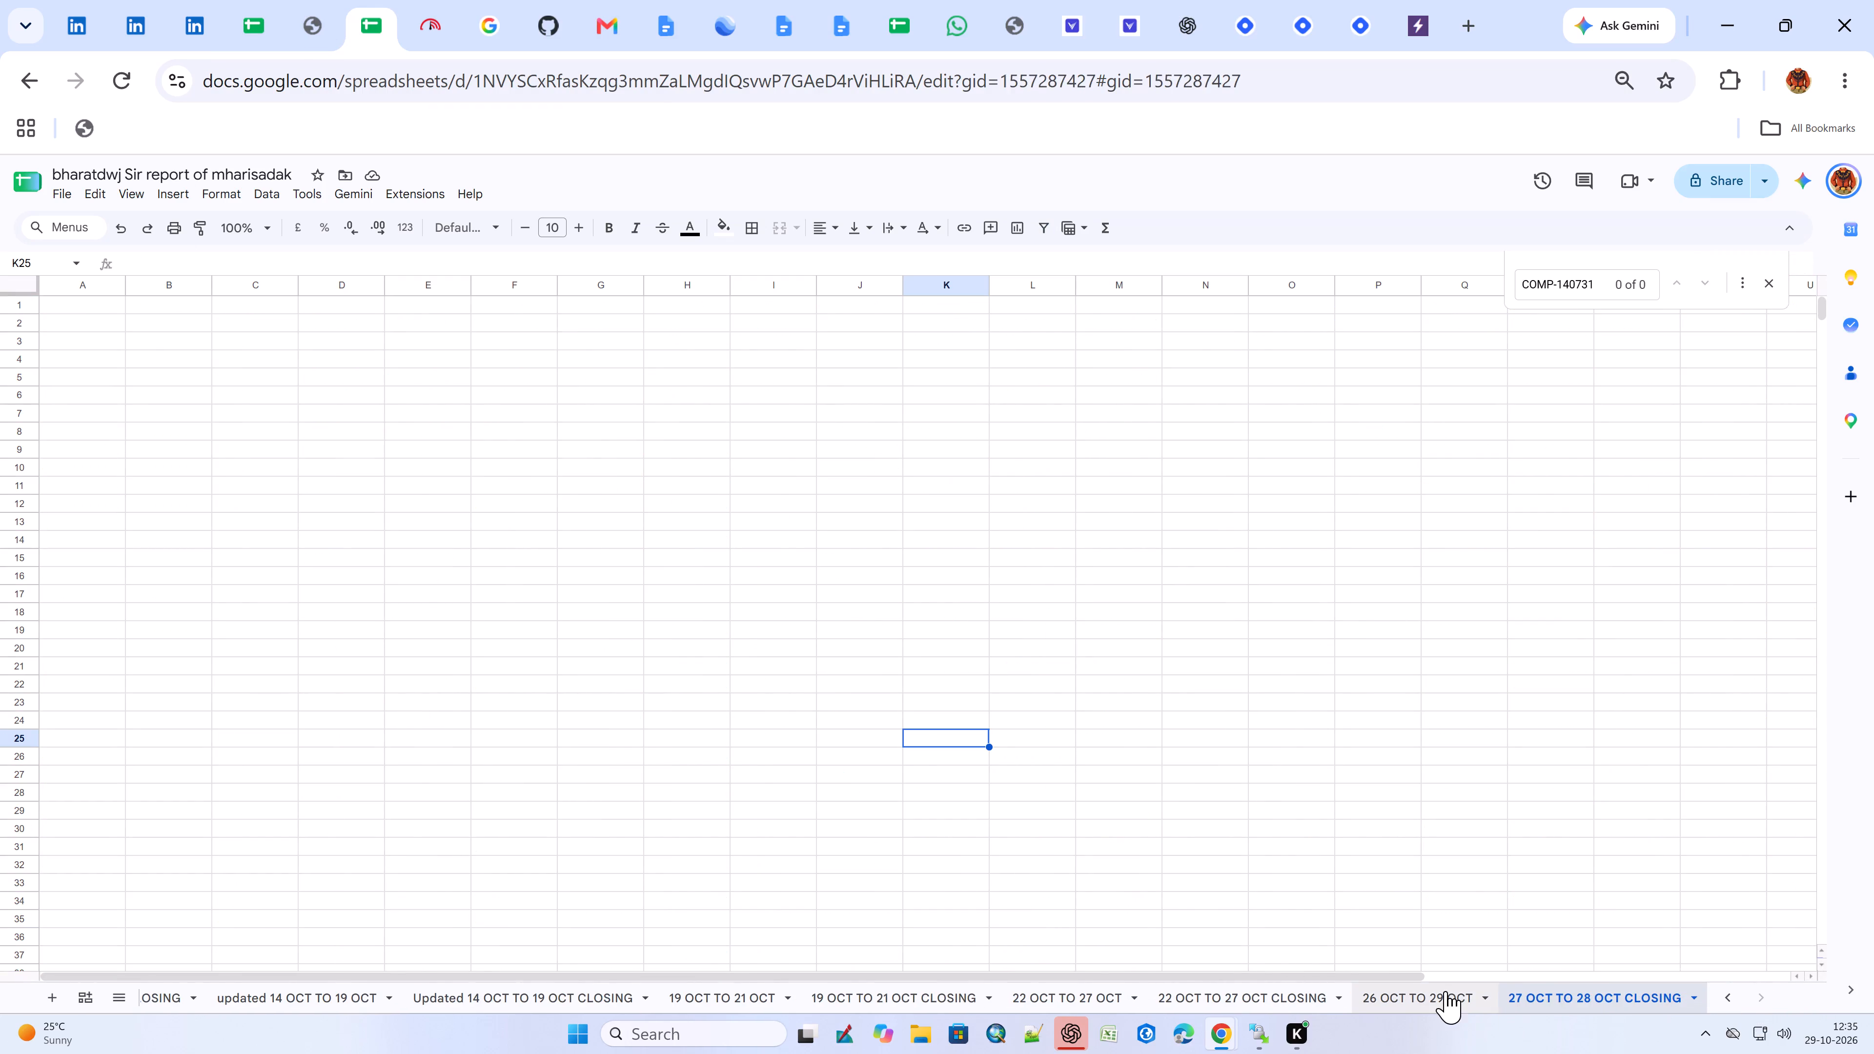
pyautogui.click(203, 488)
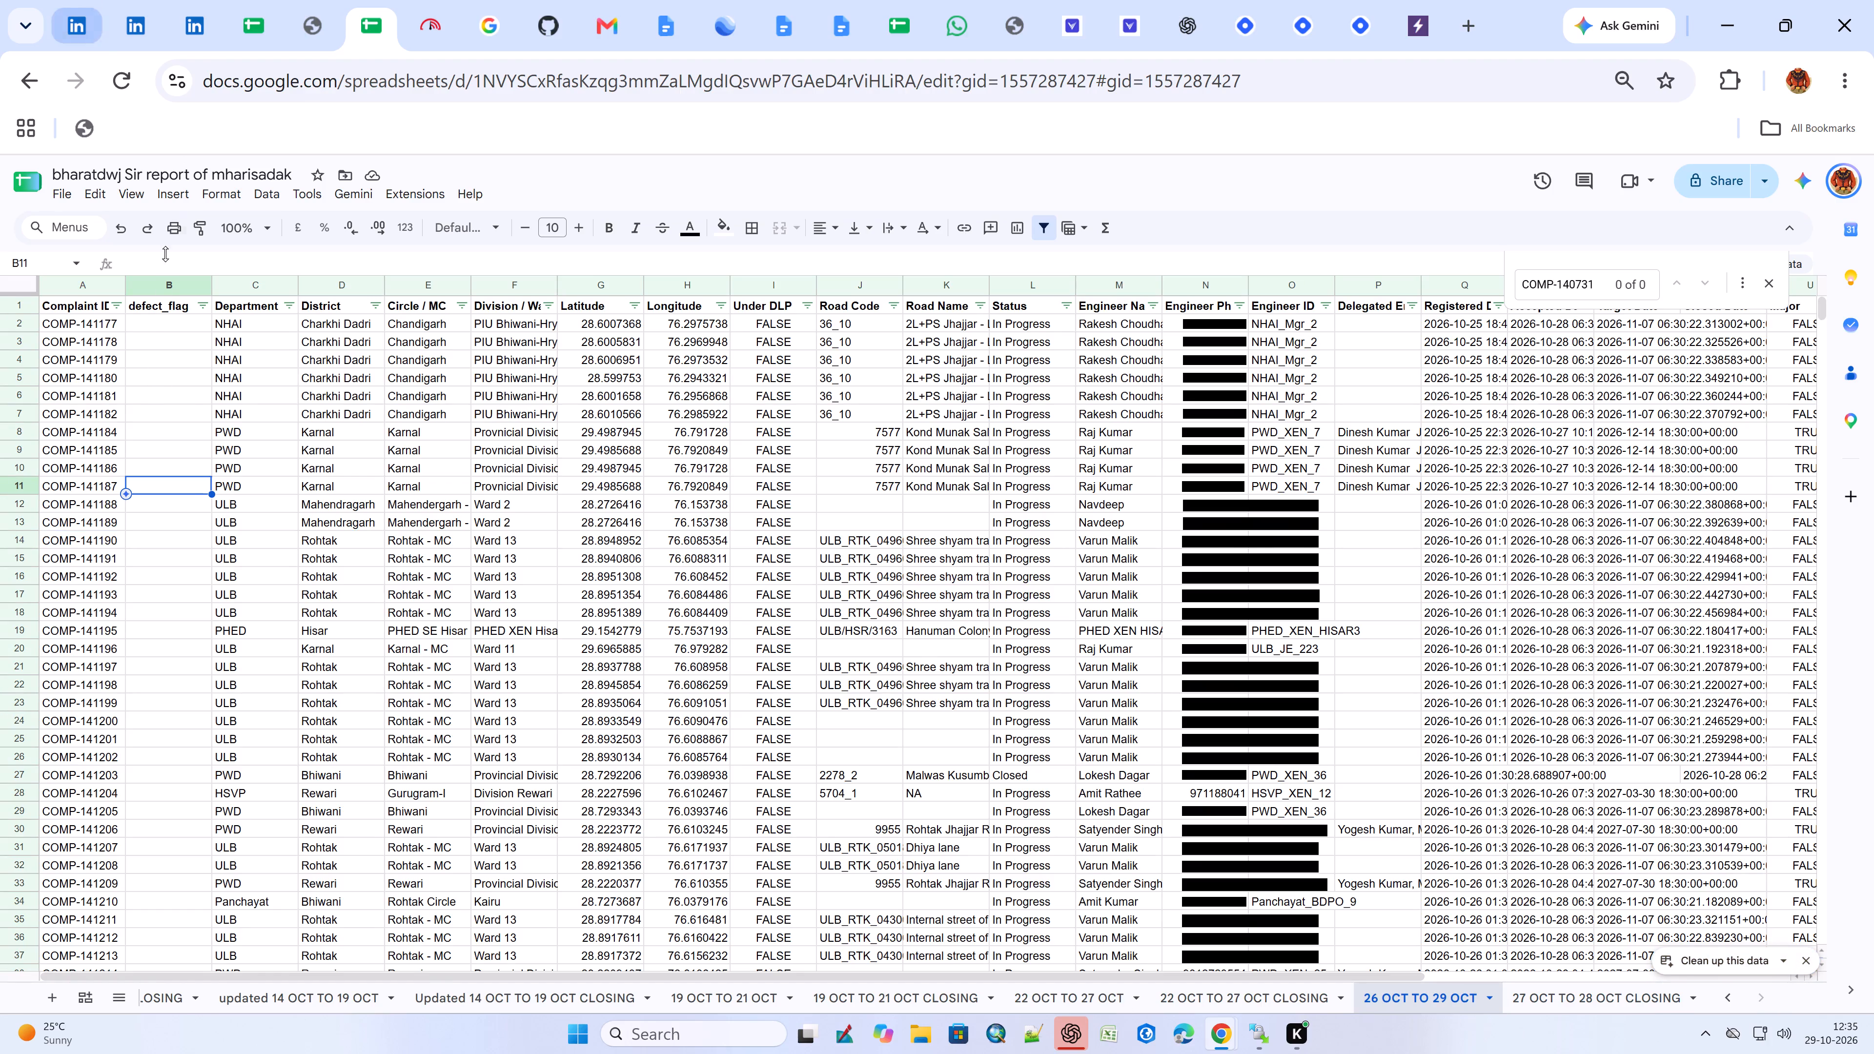
pyautogui.click(1602, 1000)
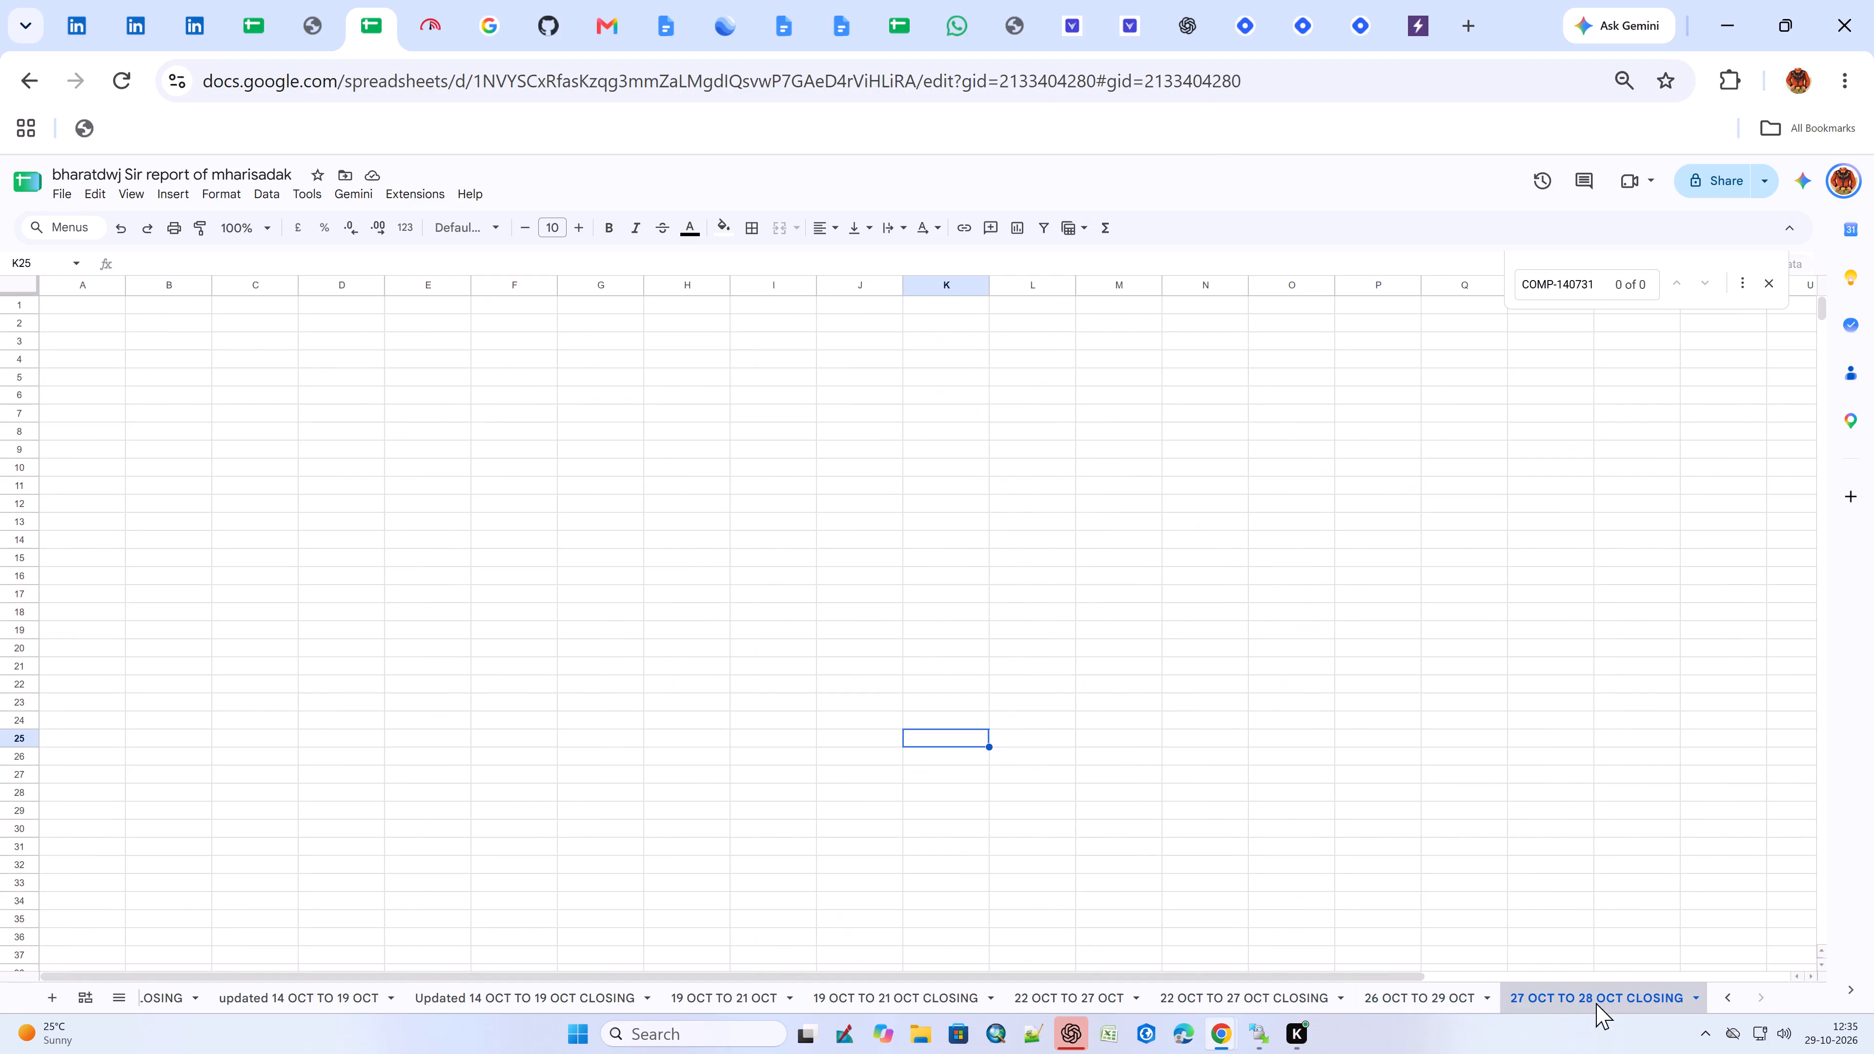
# Start a file import by upload for the empty closing sheet and check the Downloads folder for the newest report.
pyautogui.click(60, 185)
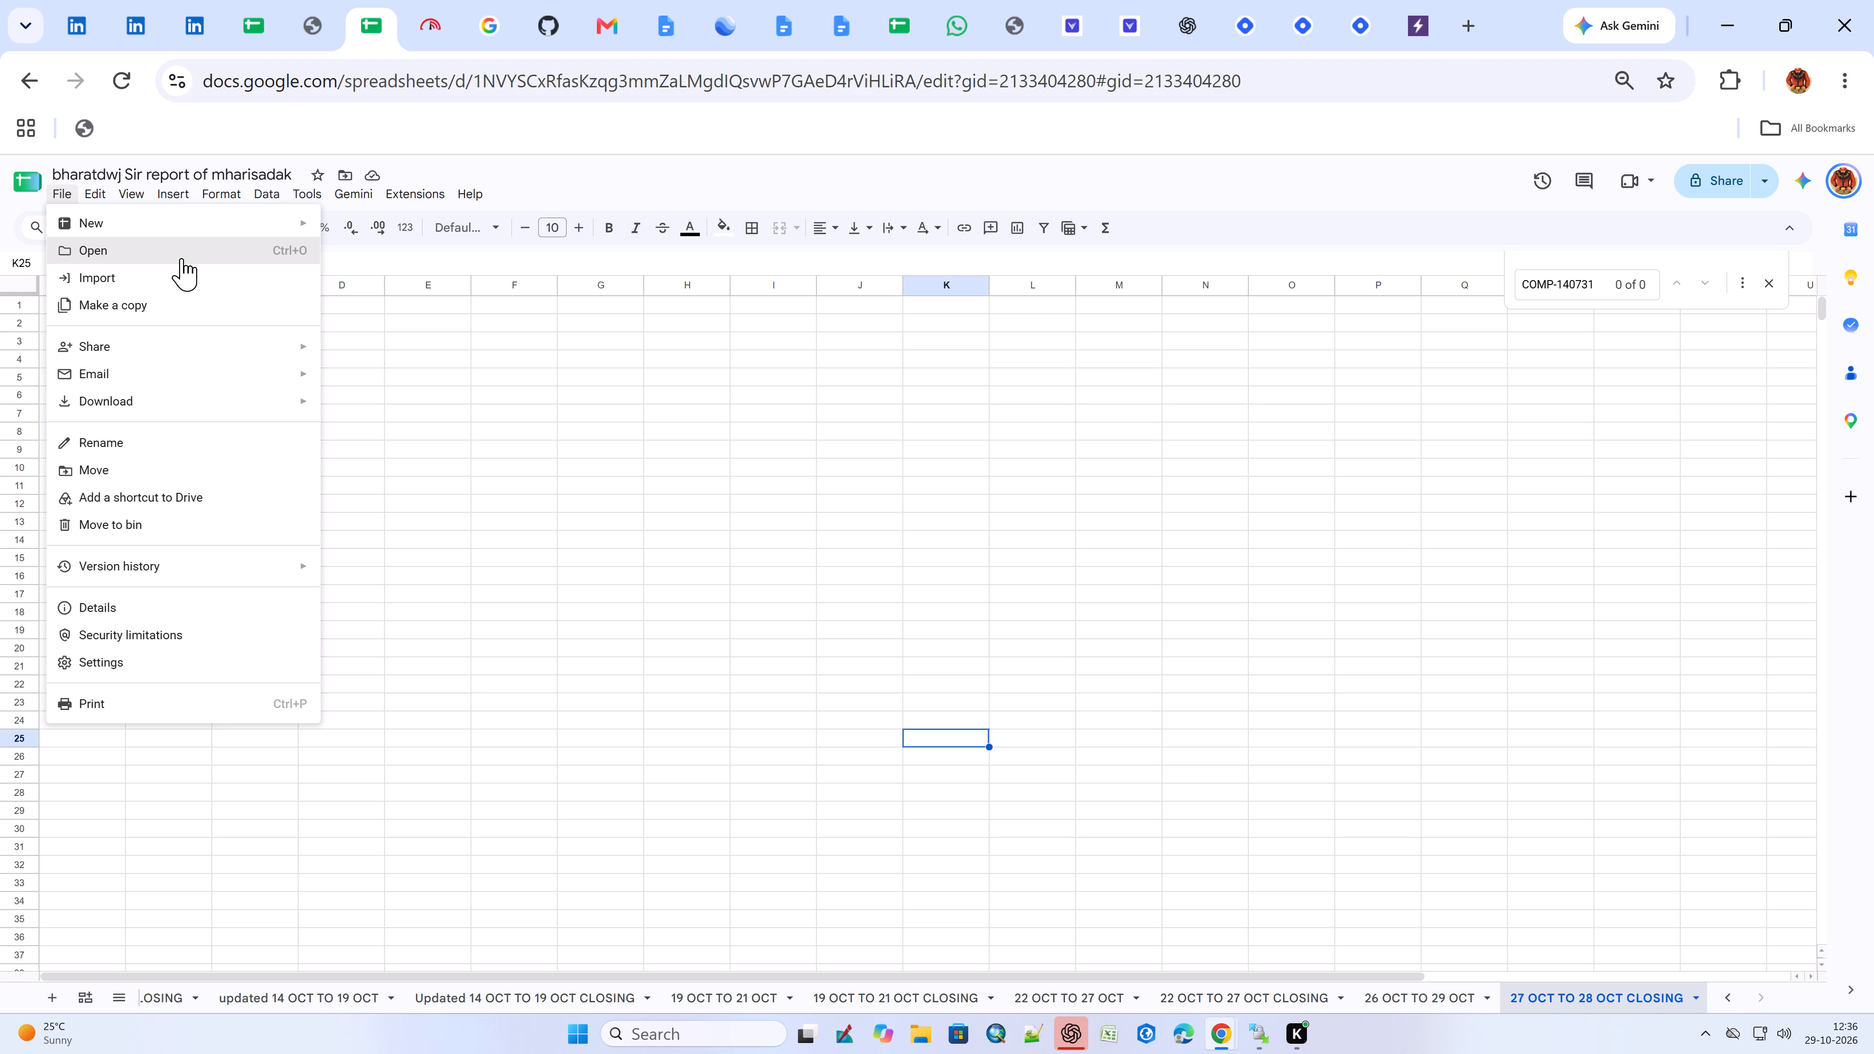
pyautogui.click(181, 284)
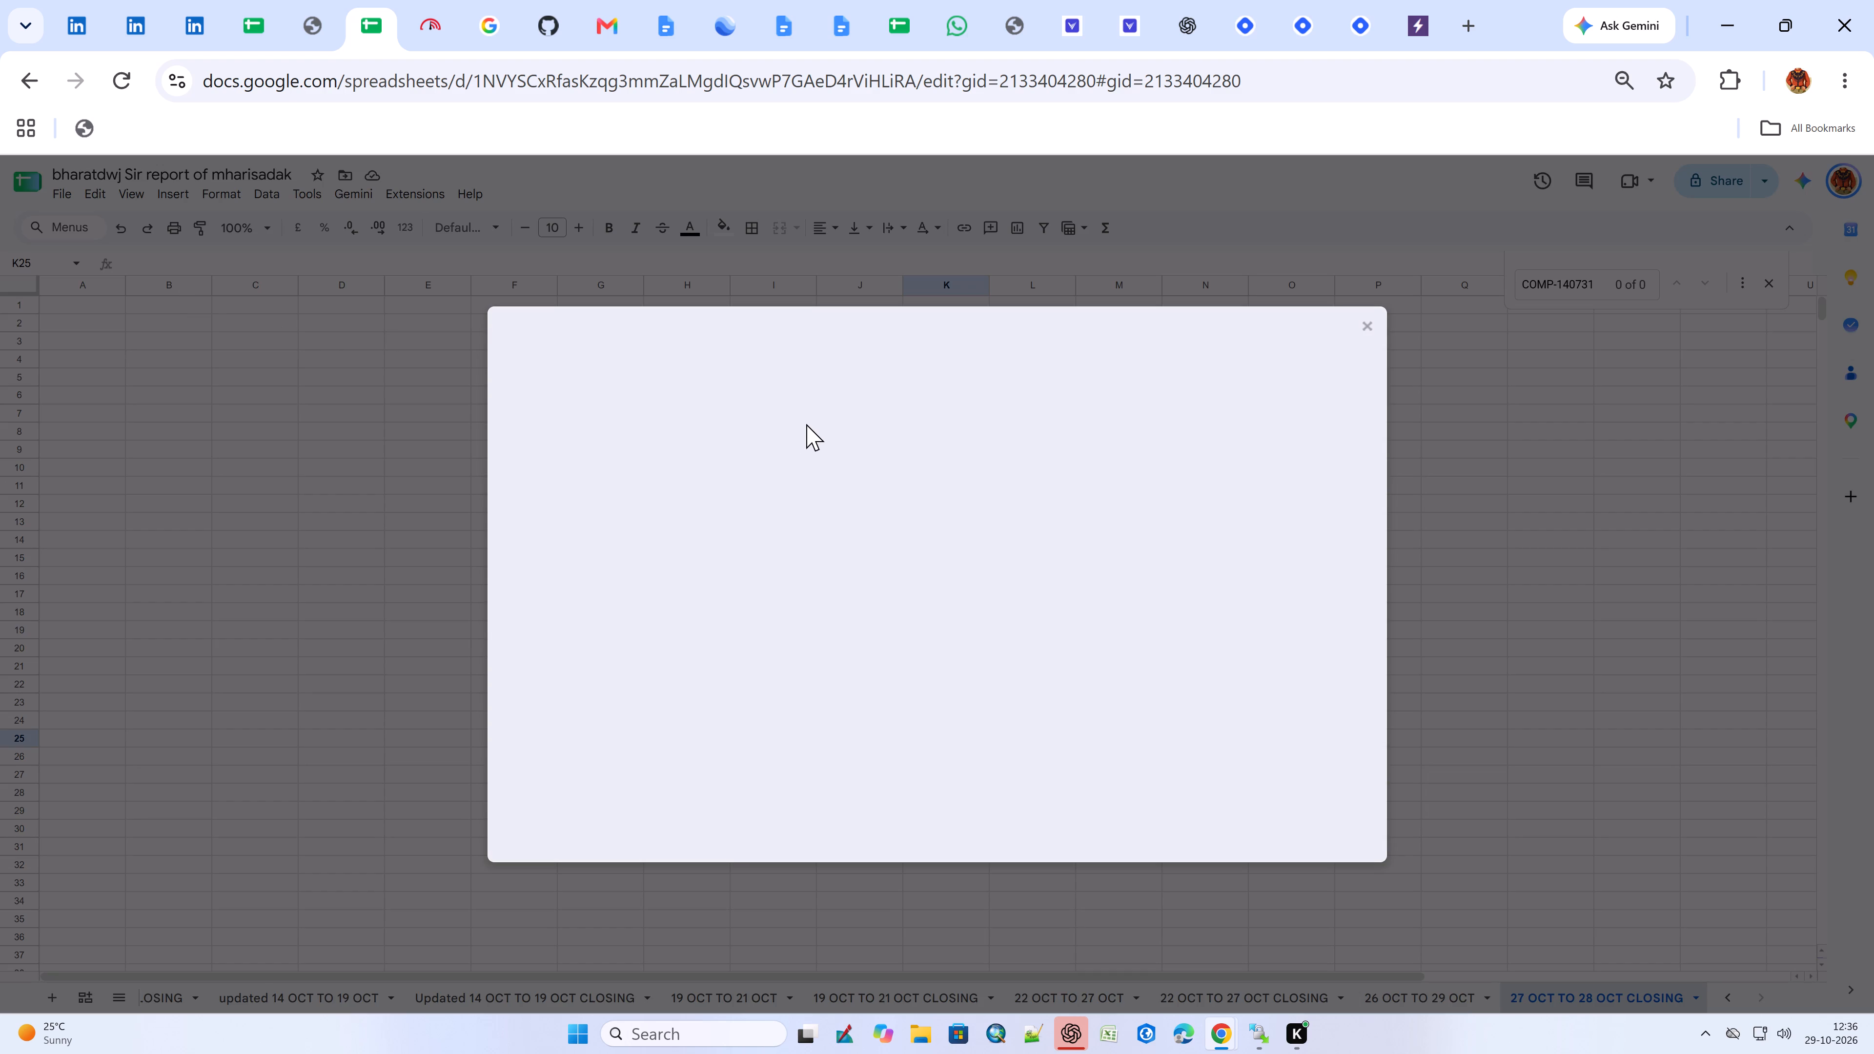
pyautogui.click(832, 389)
pyautogui.click(943, 666)
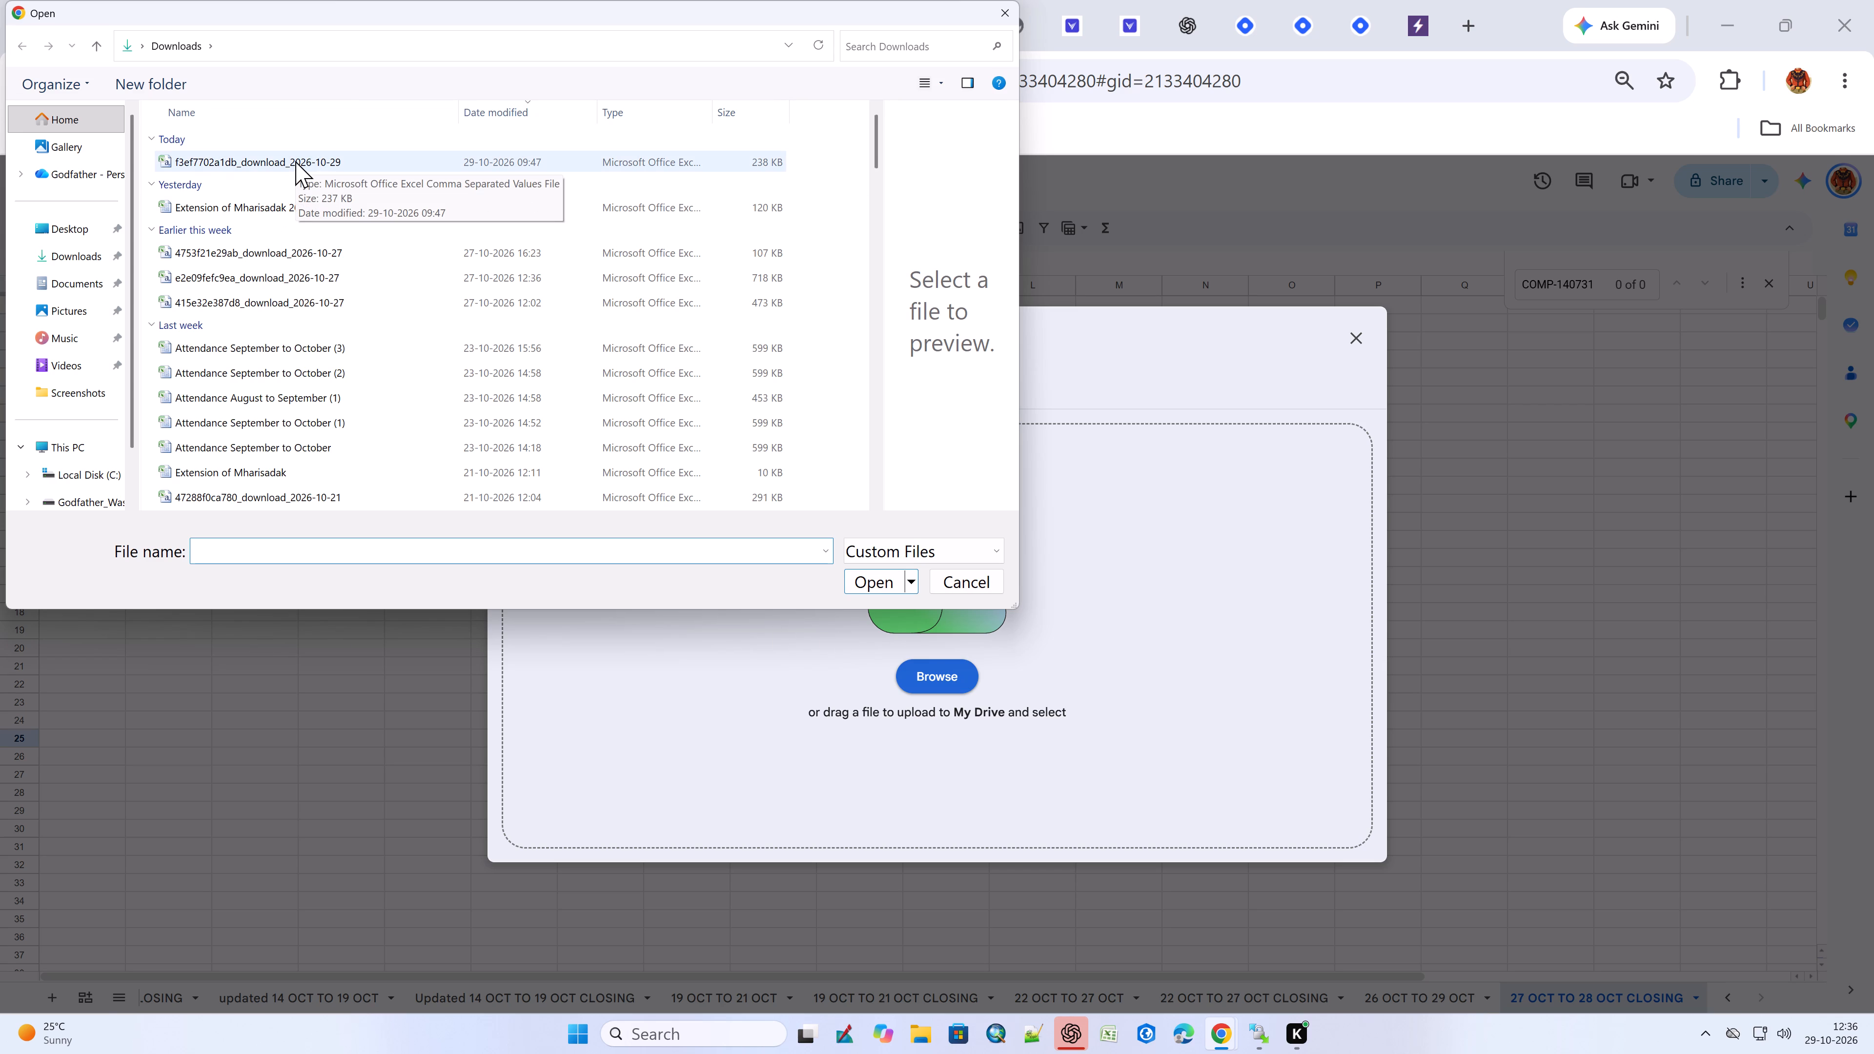
pyautogui.click(1013, 11)
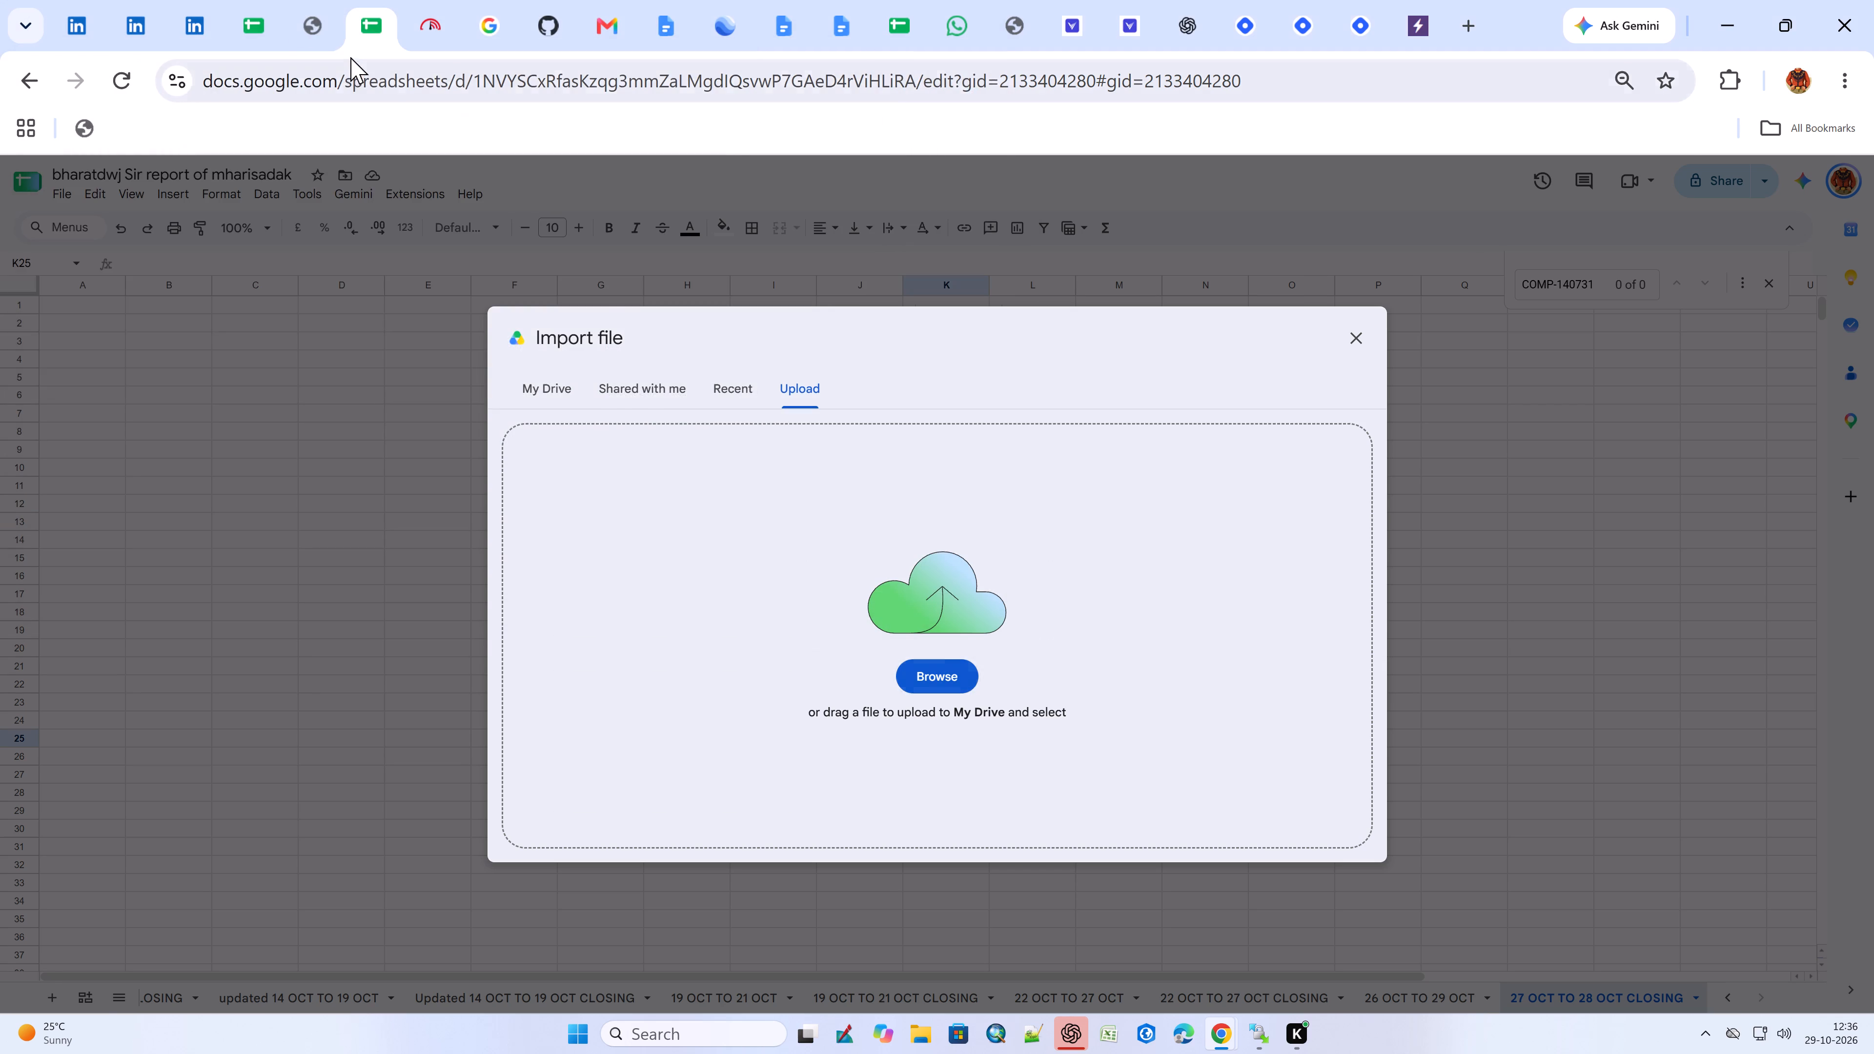
# Return to the Mhari Sadak downloaded reports page and download the complaint report created 29/10/2026, 10:56 AM.
pyautogui.click(298, 17)
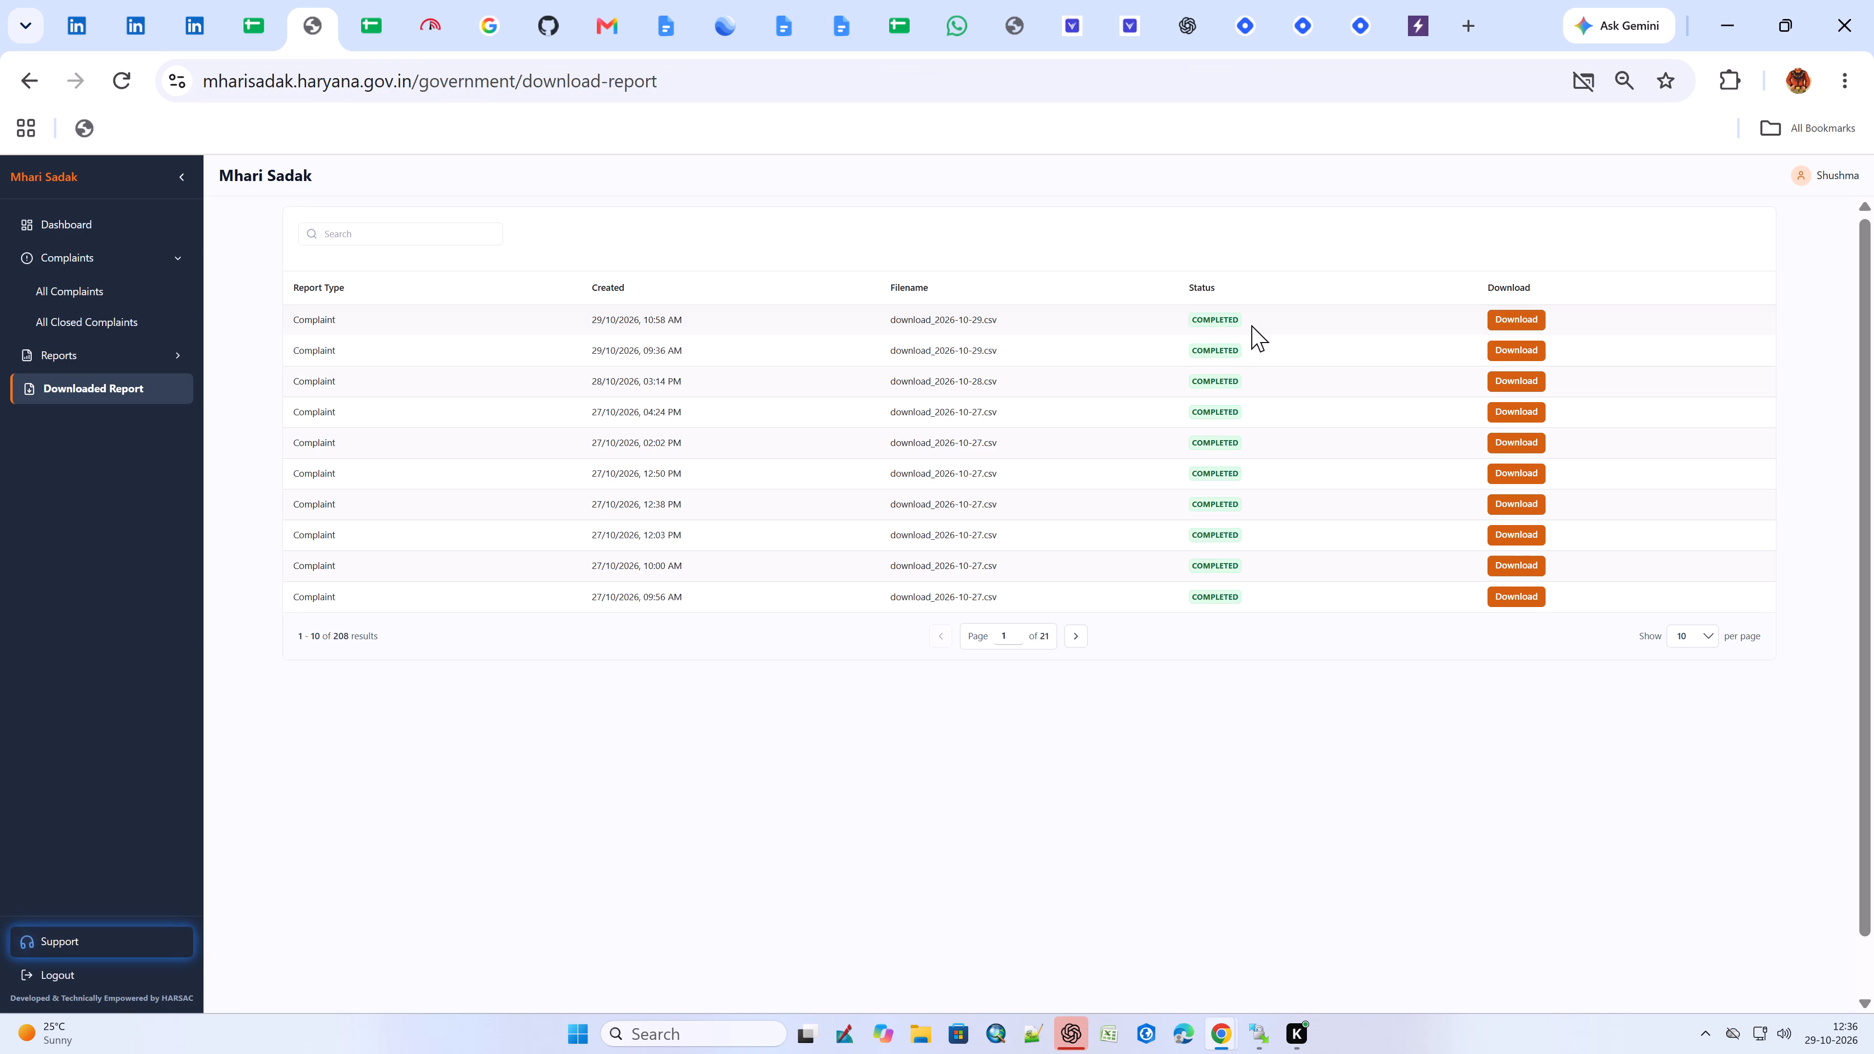
pyautogui.click(1535, 309)
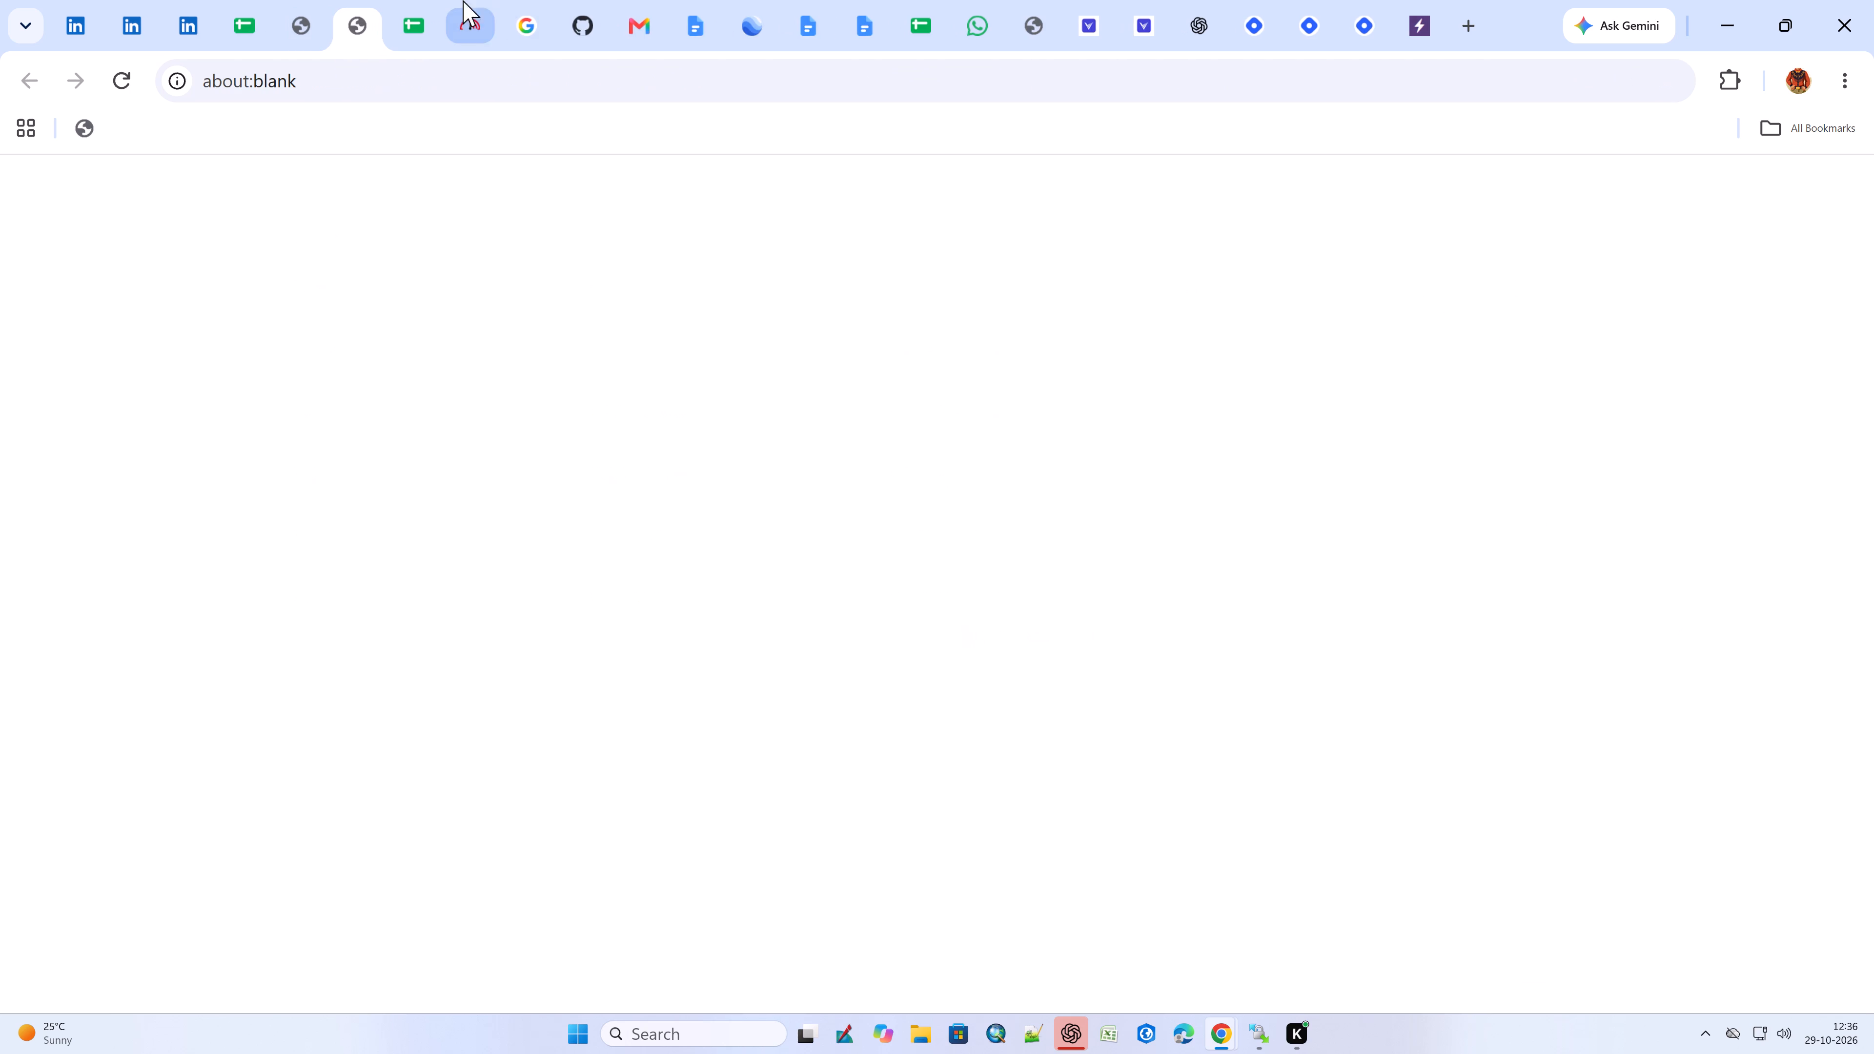
# Import 7245d0d1eb6d_download_2026-10-29.csv into the 27 OCT TO 28 OCT CLOSING sheet, replacing the current sheet.
pyautogui.click(267, 0)
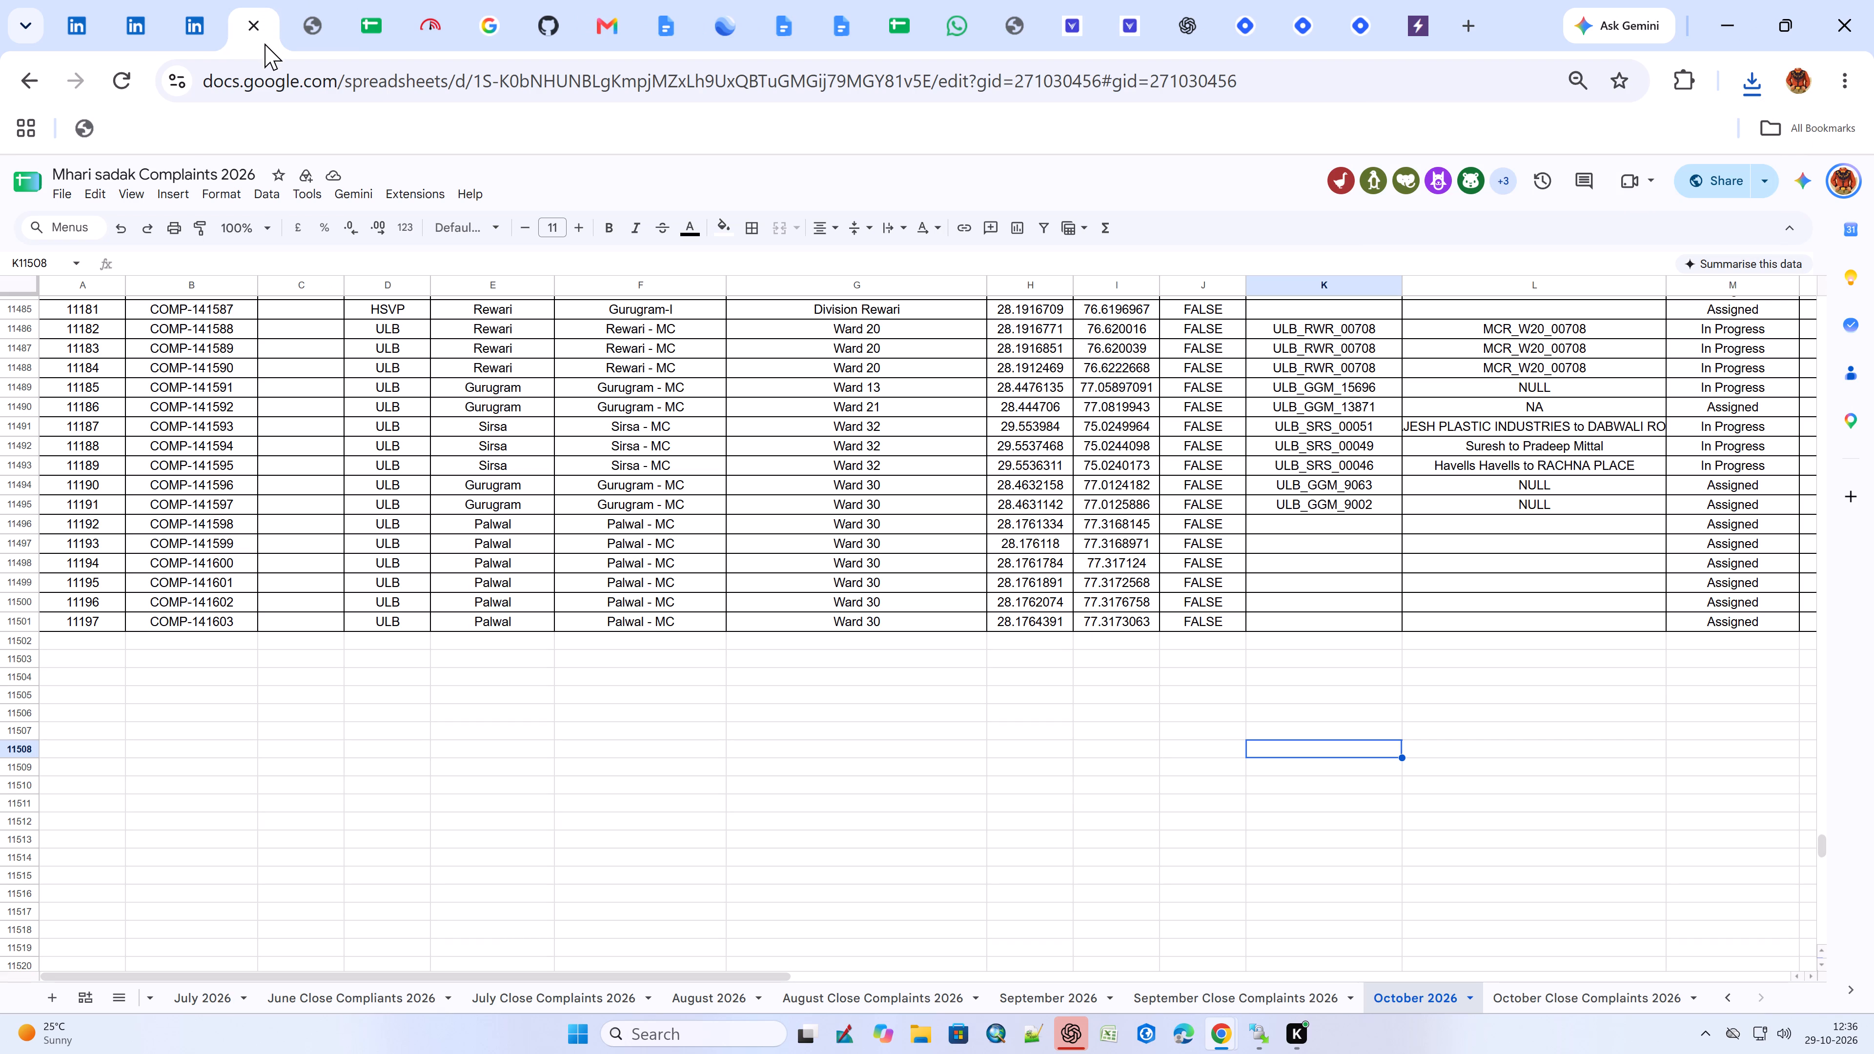
pyautogui.click(369, 0)
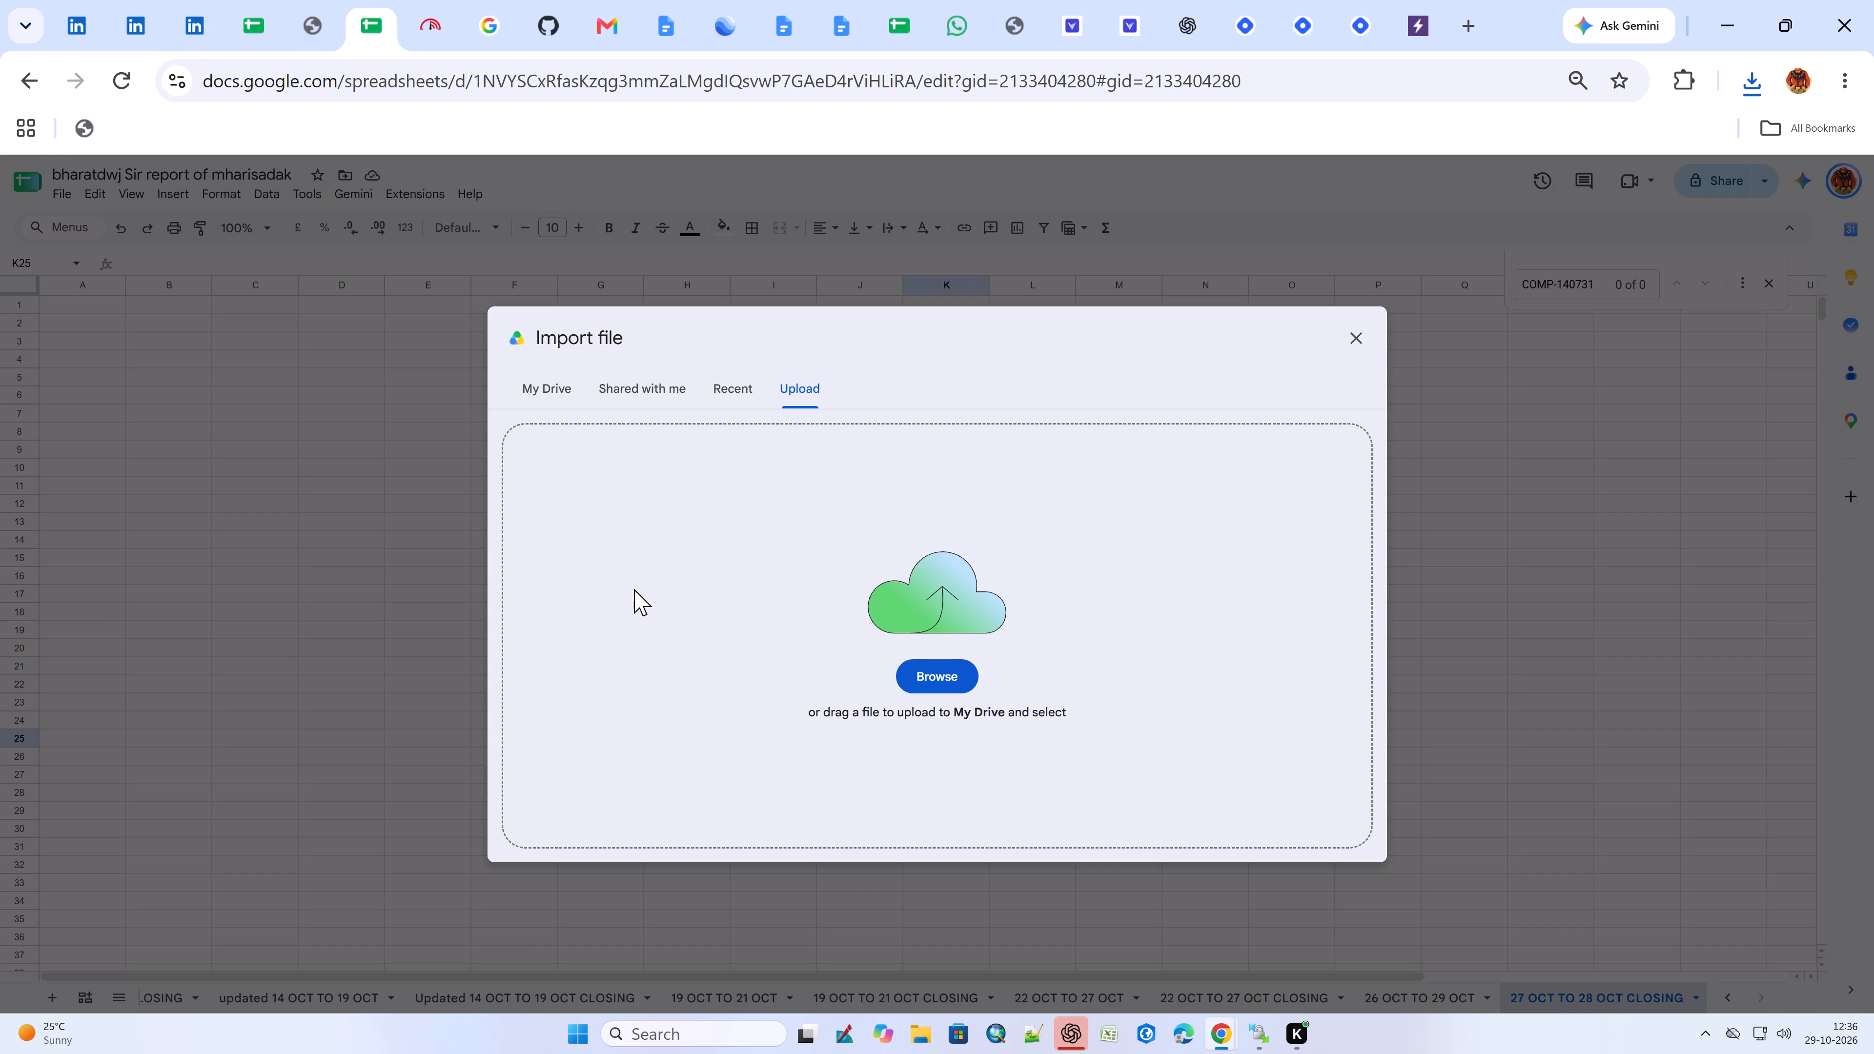
pyautogui.click(937, 668)
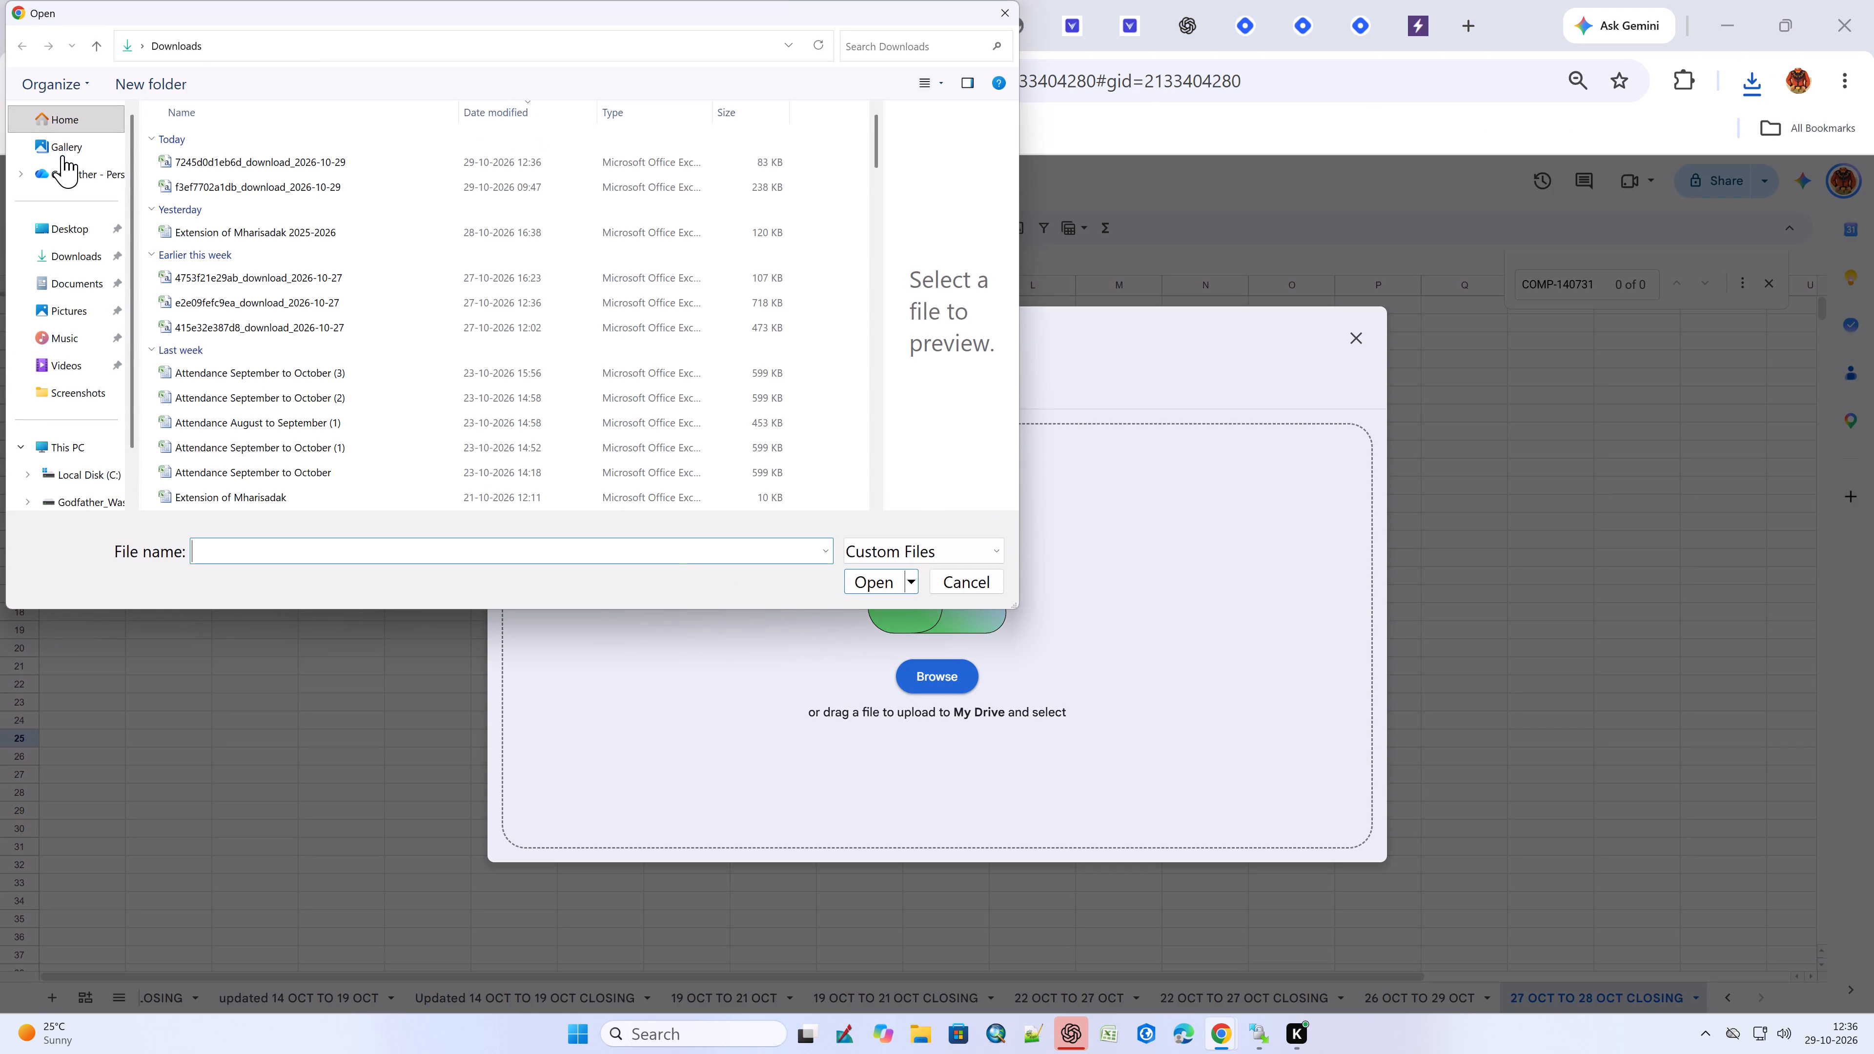
pyautogui.doubleClick(213, 161)
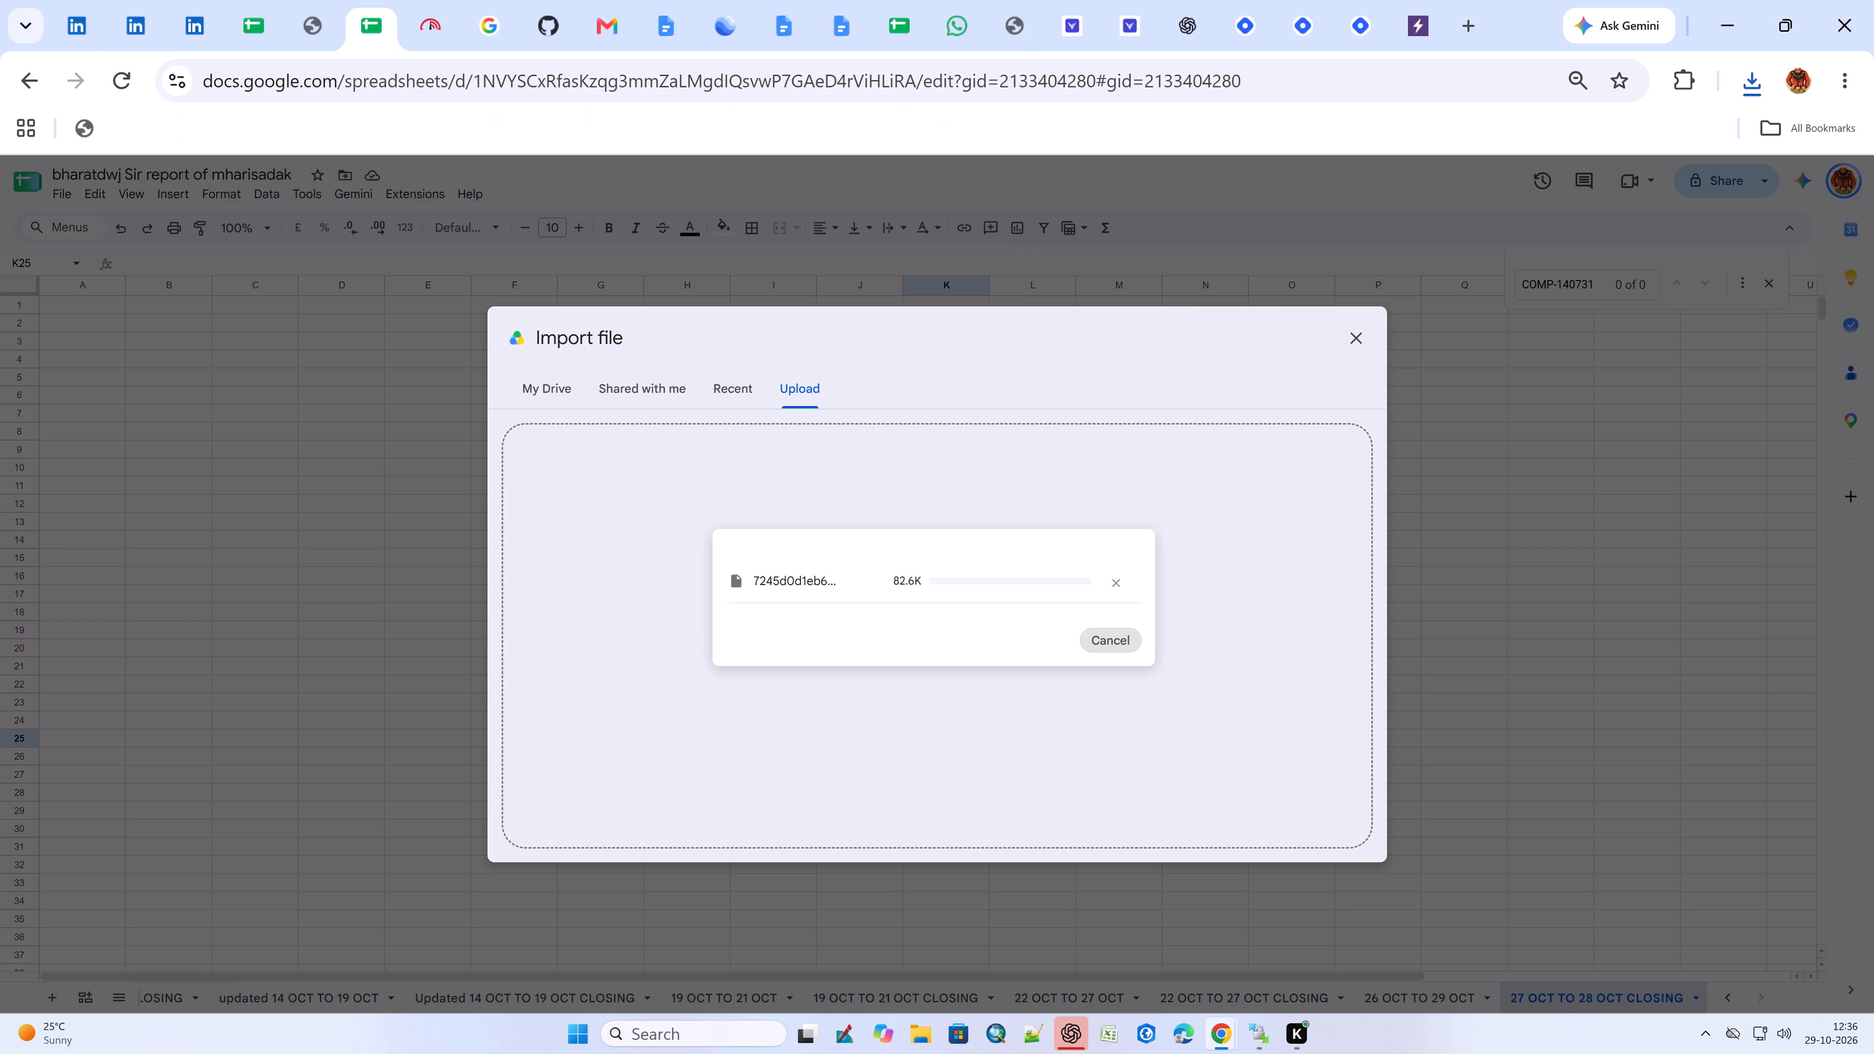
pyautogui.click(835, 600)
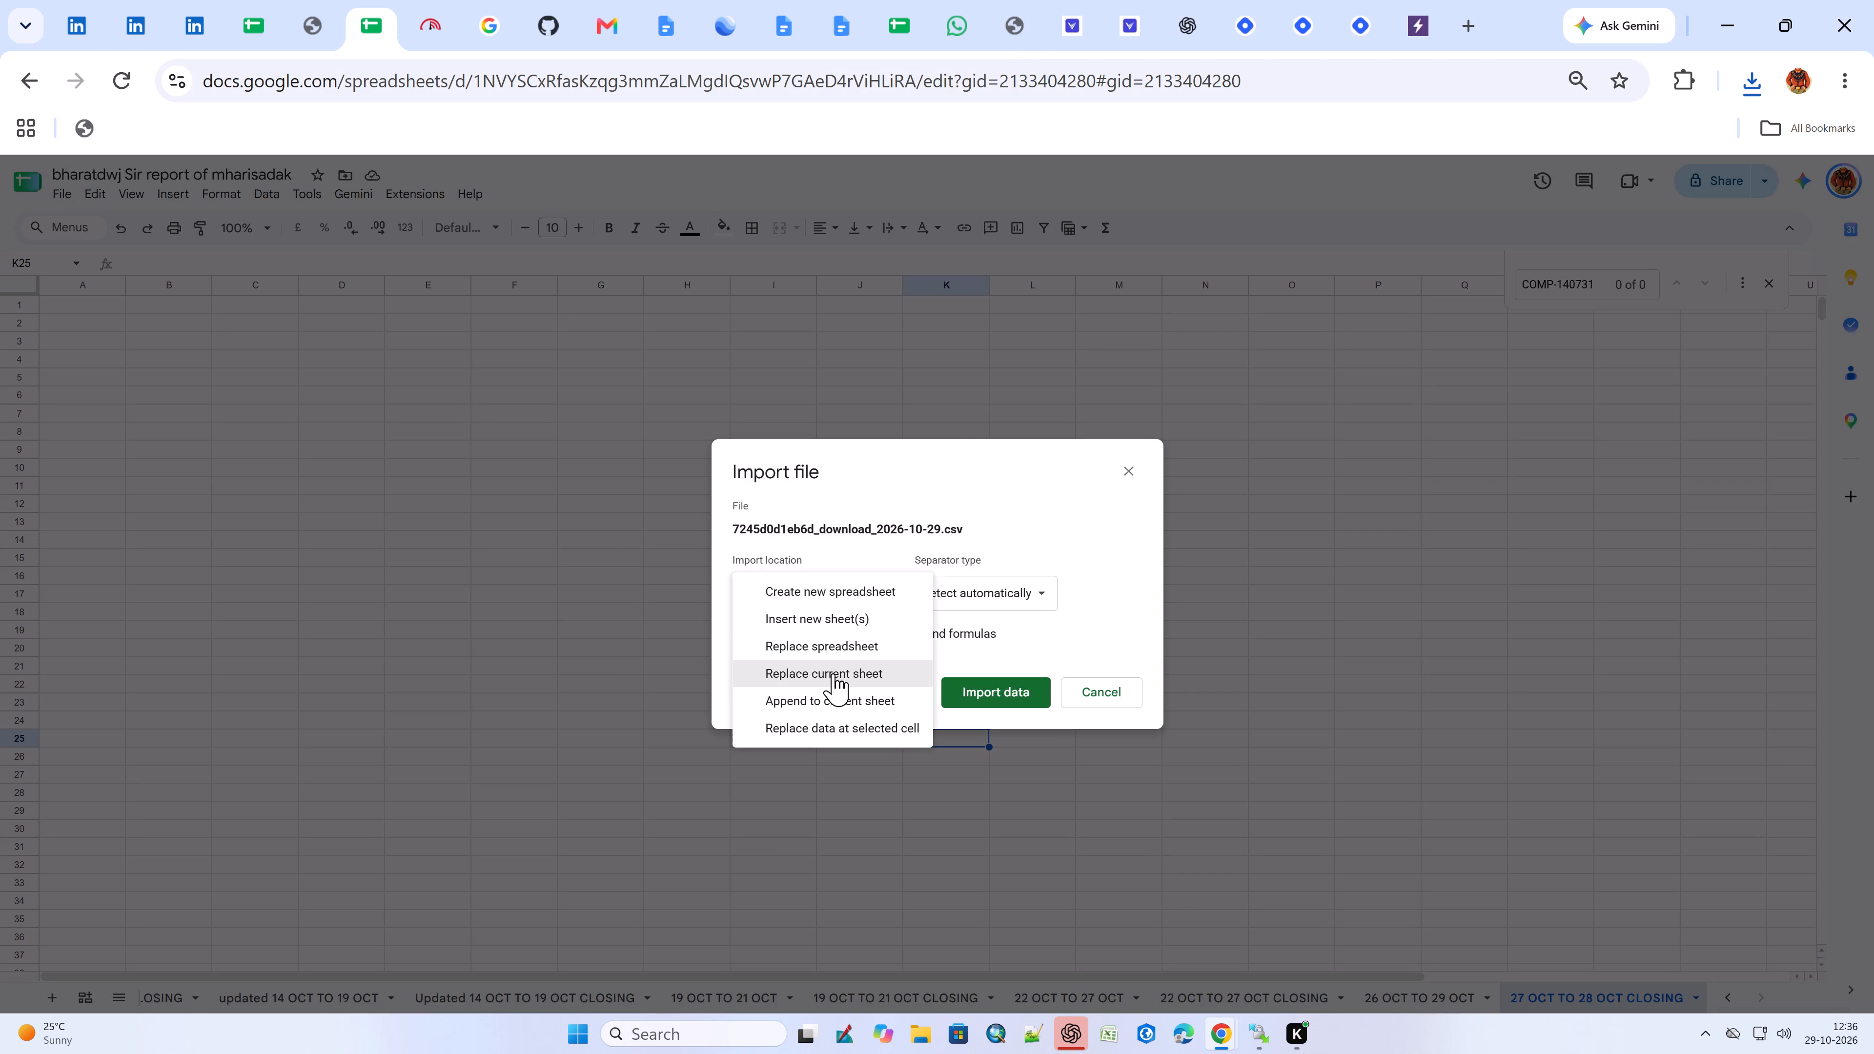
pyautogui.click(833, 673)
pyautogui.click(967, 700)
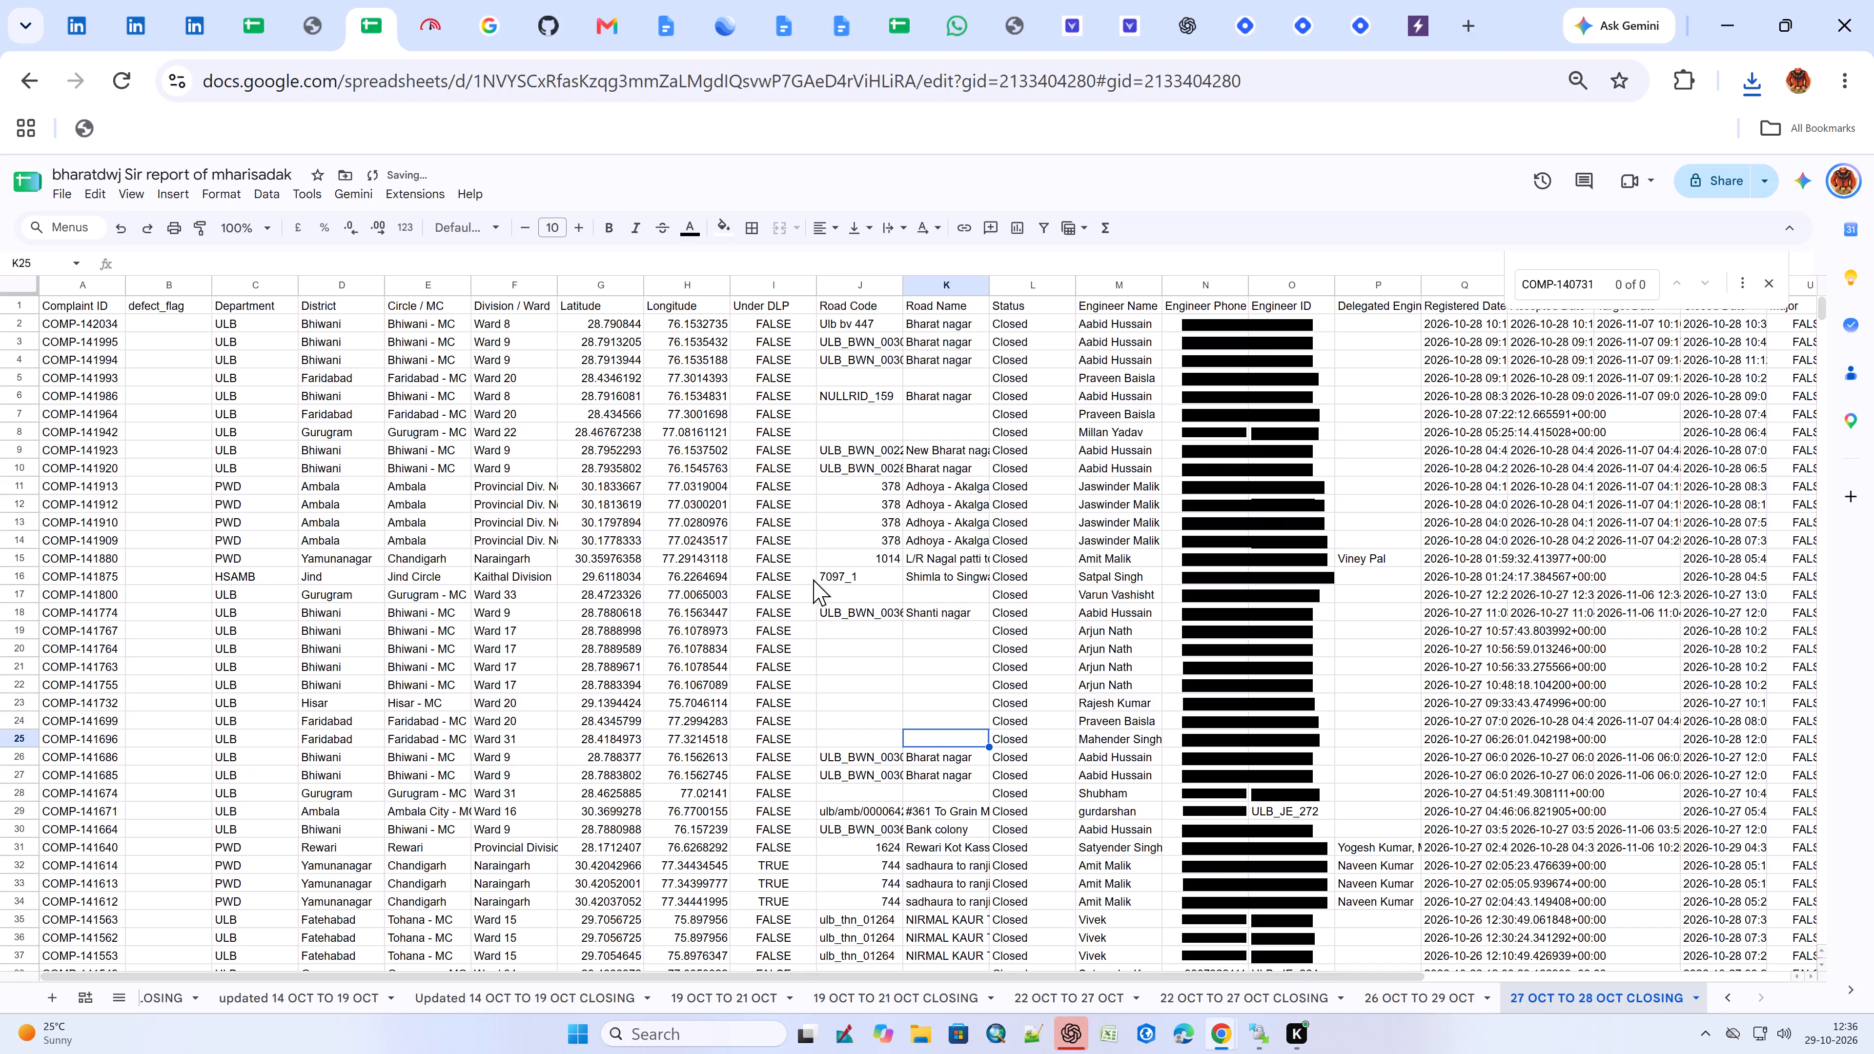
# Add a filter to the header row of the imported data and close the leftover search.
pyautogui.click(20, 305)
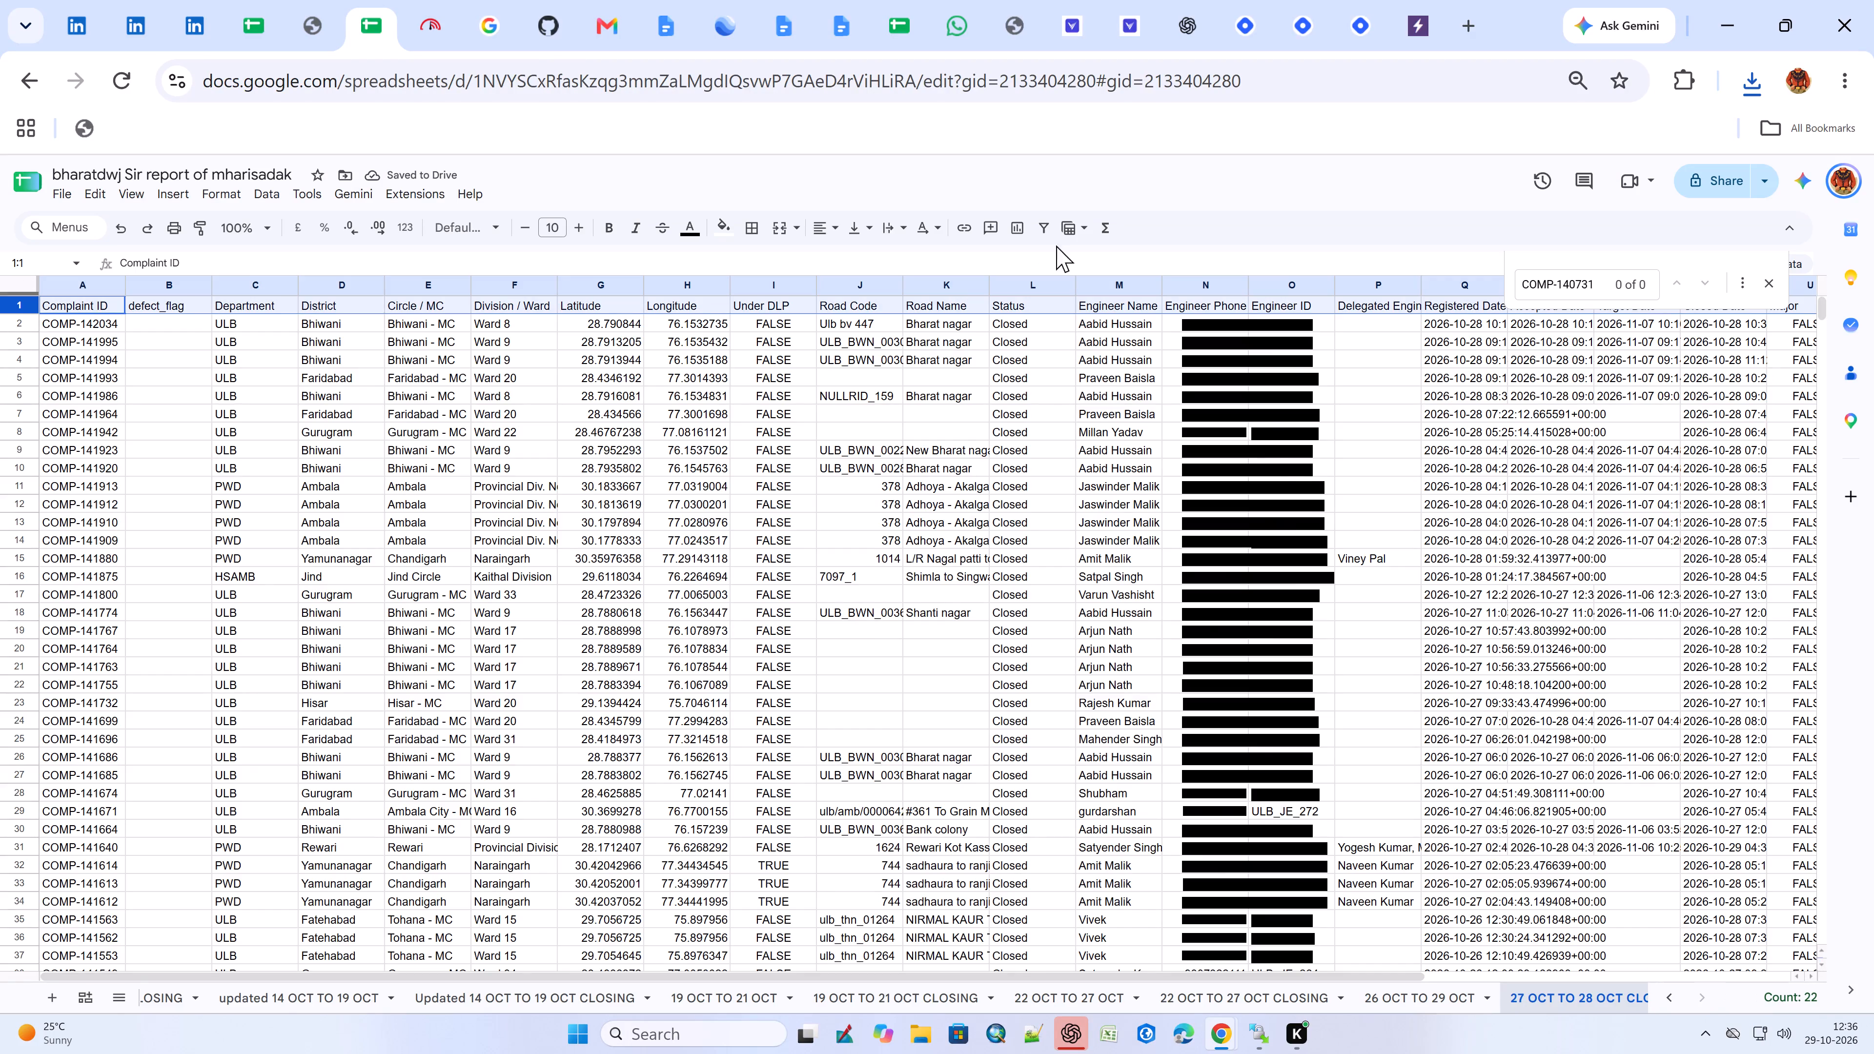
pyautogui.click(1055, 232)
pyautogui.click(1550, 354)
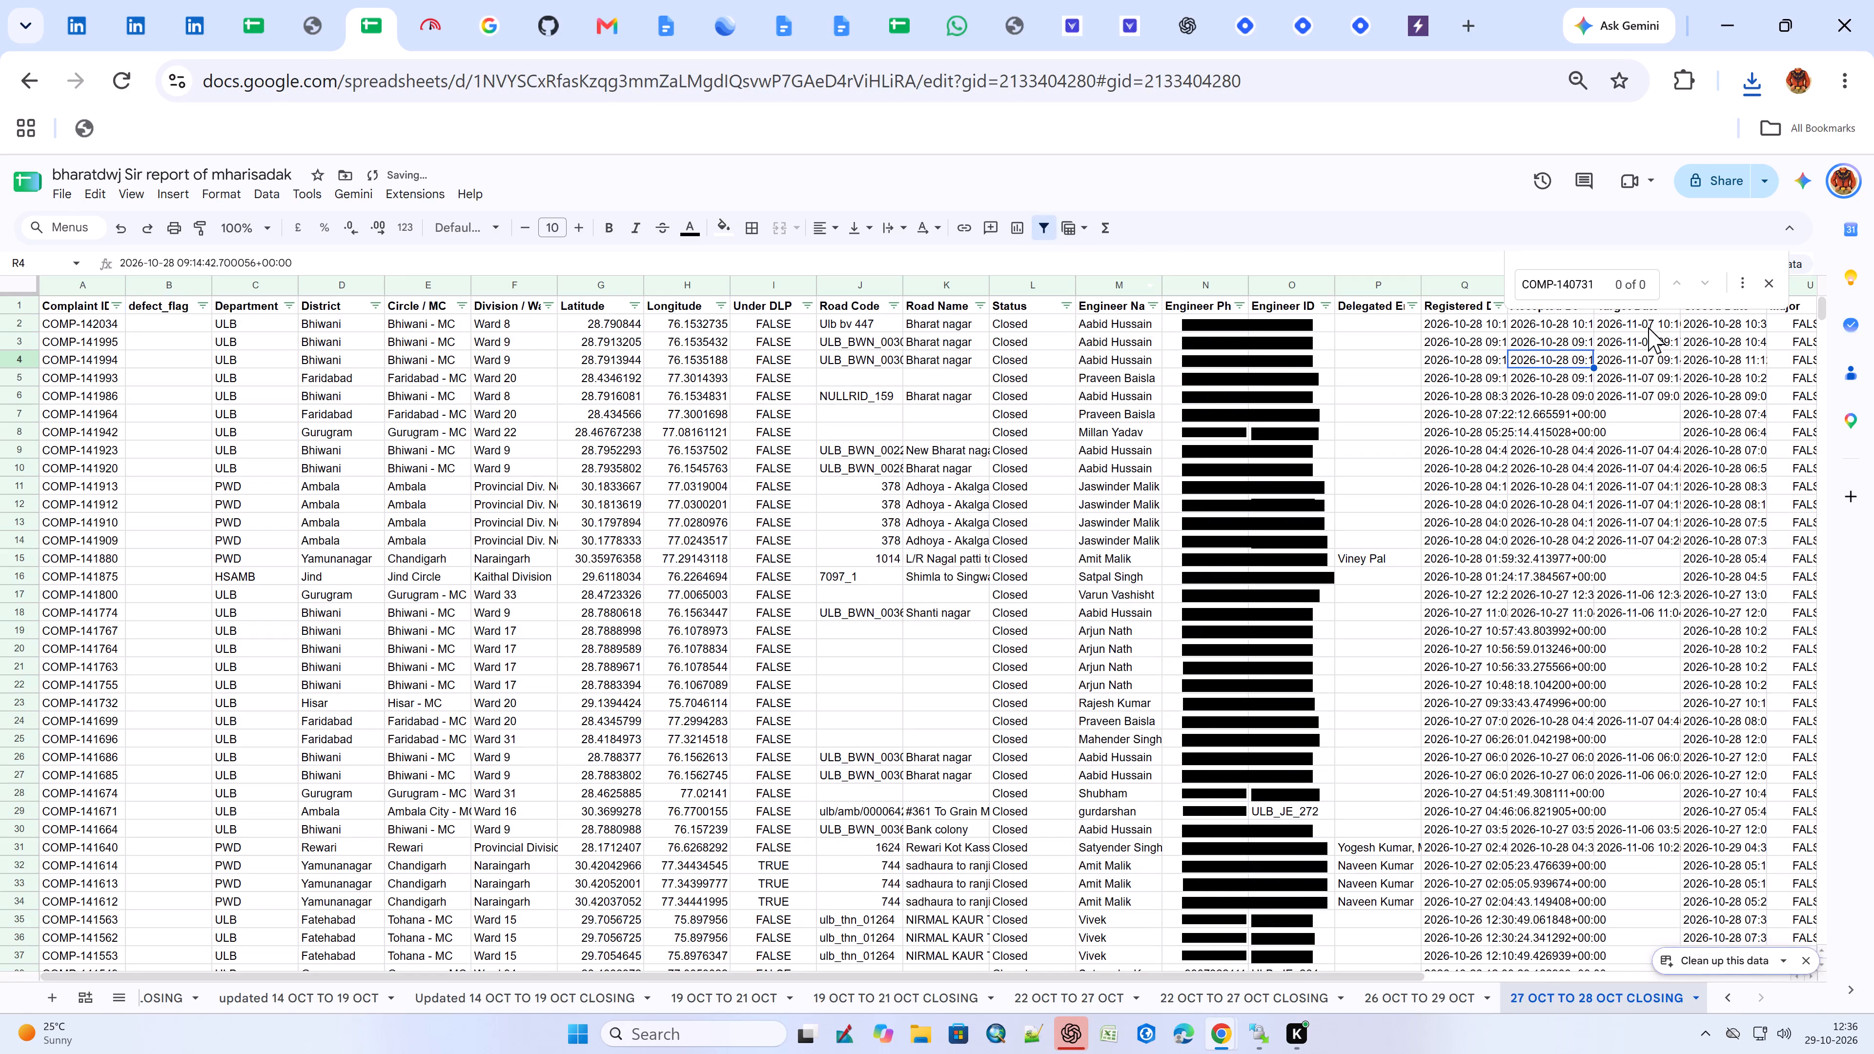
pyautogui.click(1768, 276)
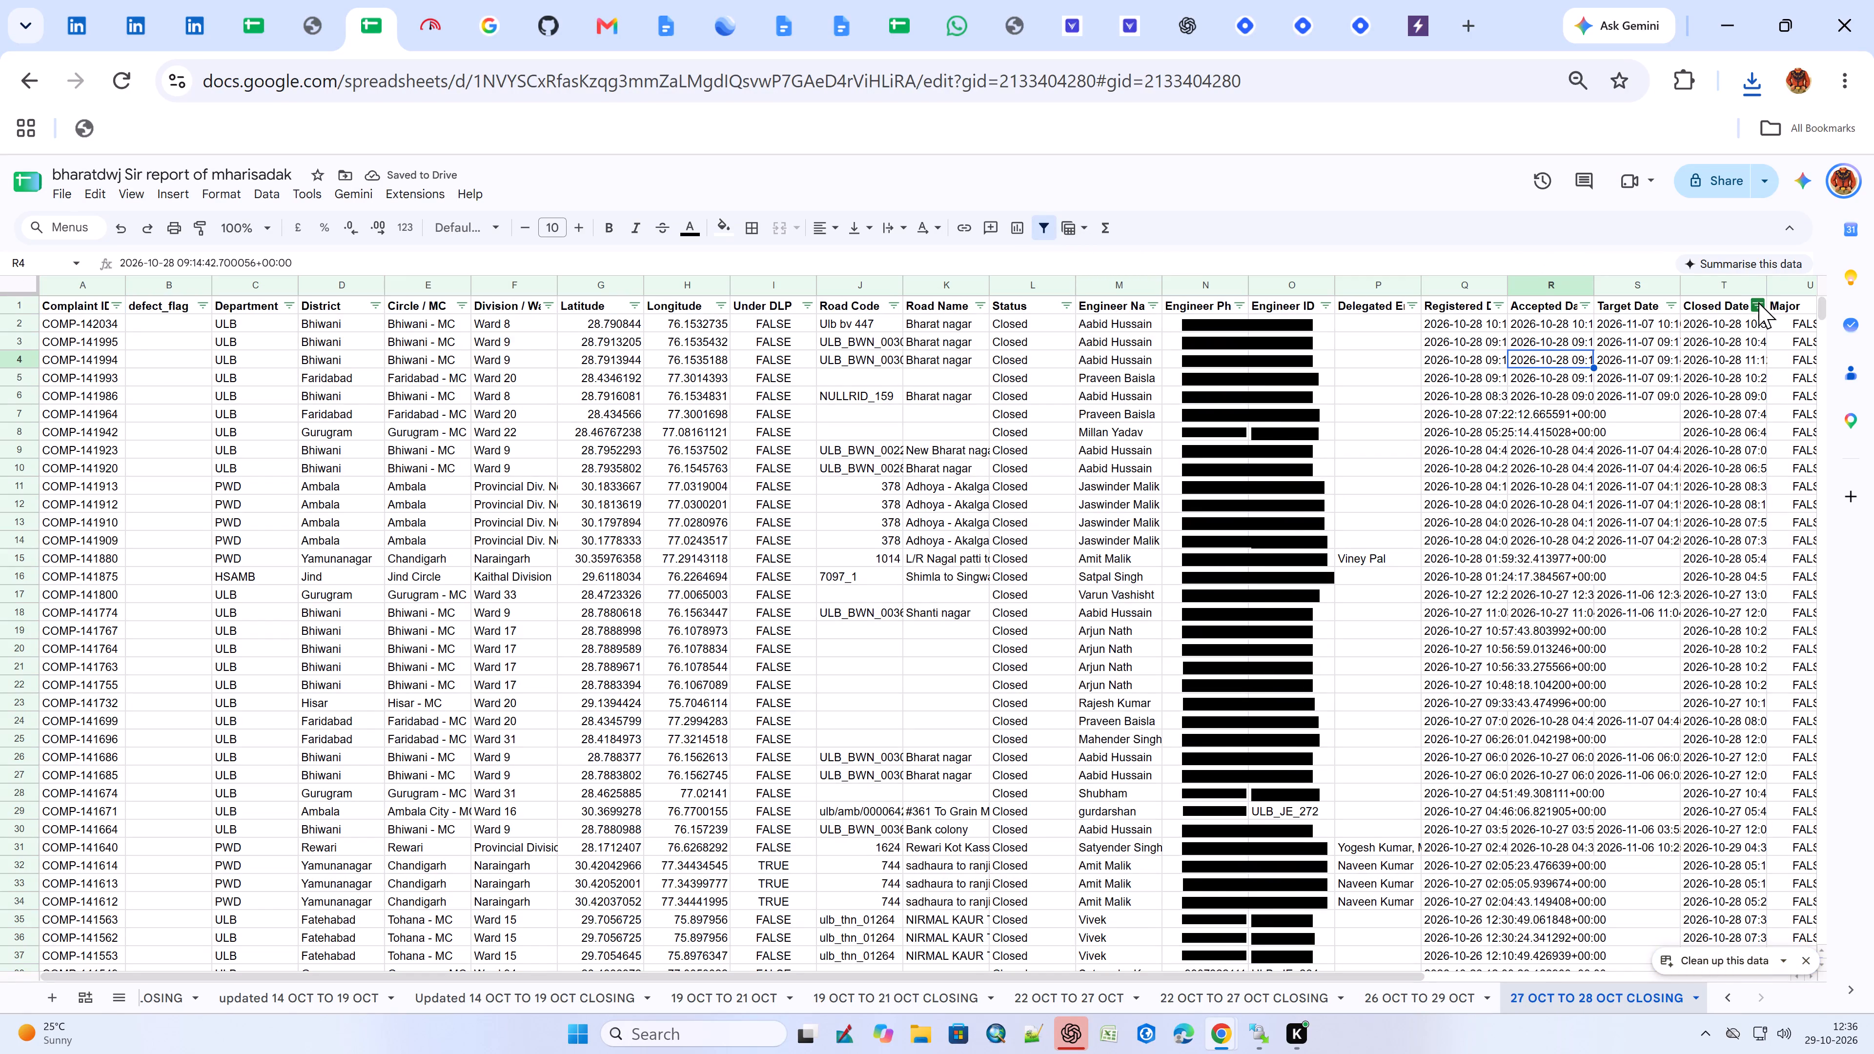
# Sort the imported complaints by Closed Date in ascending order.
pyautogui.click(1758, 302)
pyautogui.click(1692, 339)
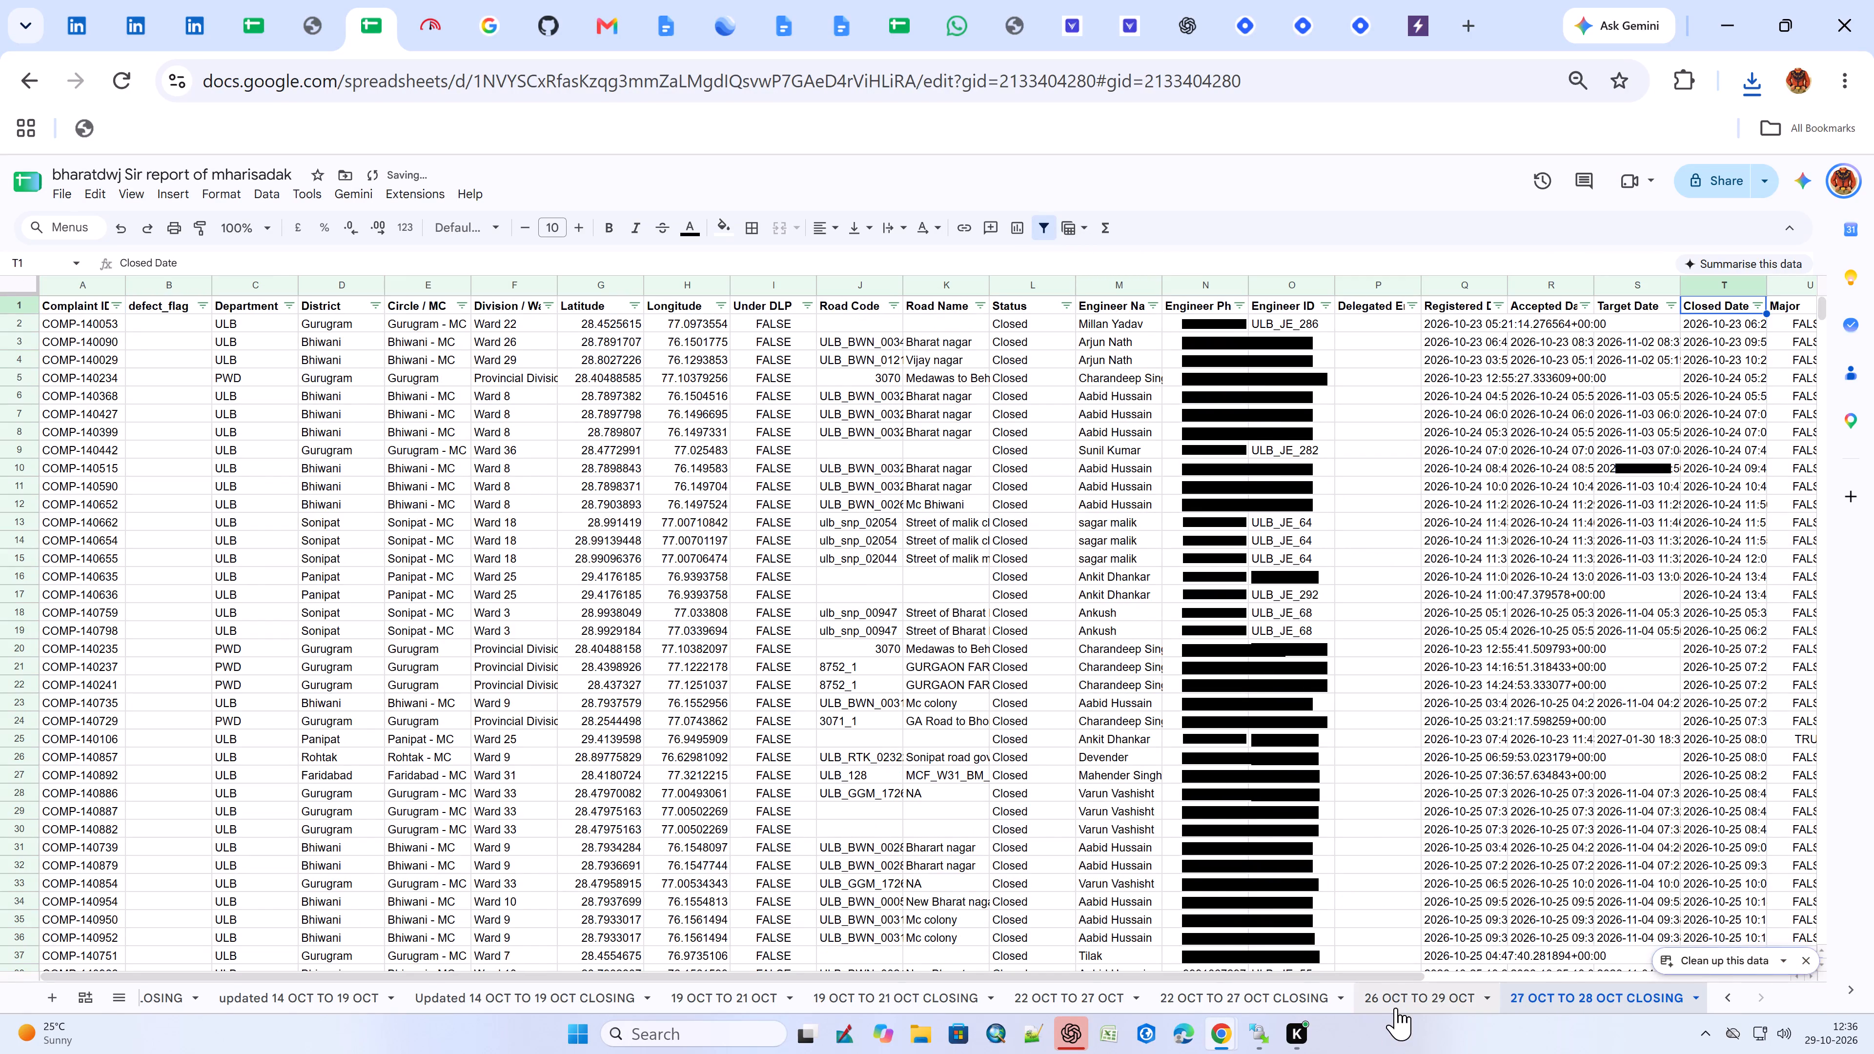
pyautogui.click(1275, 999)
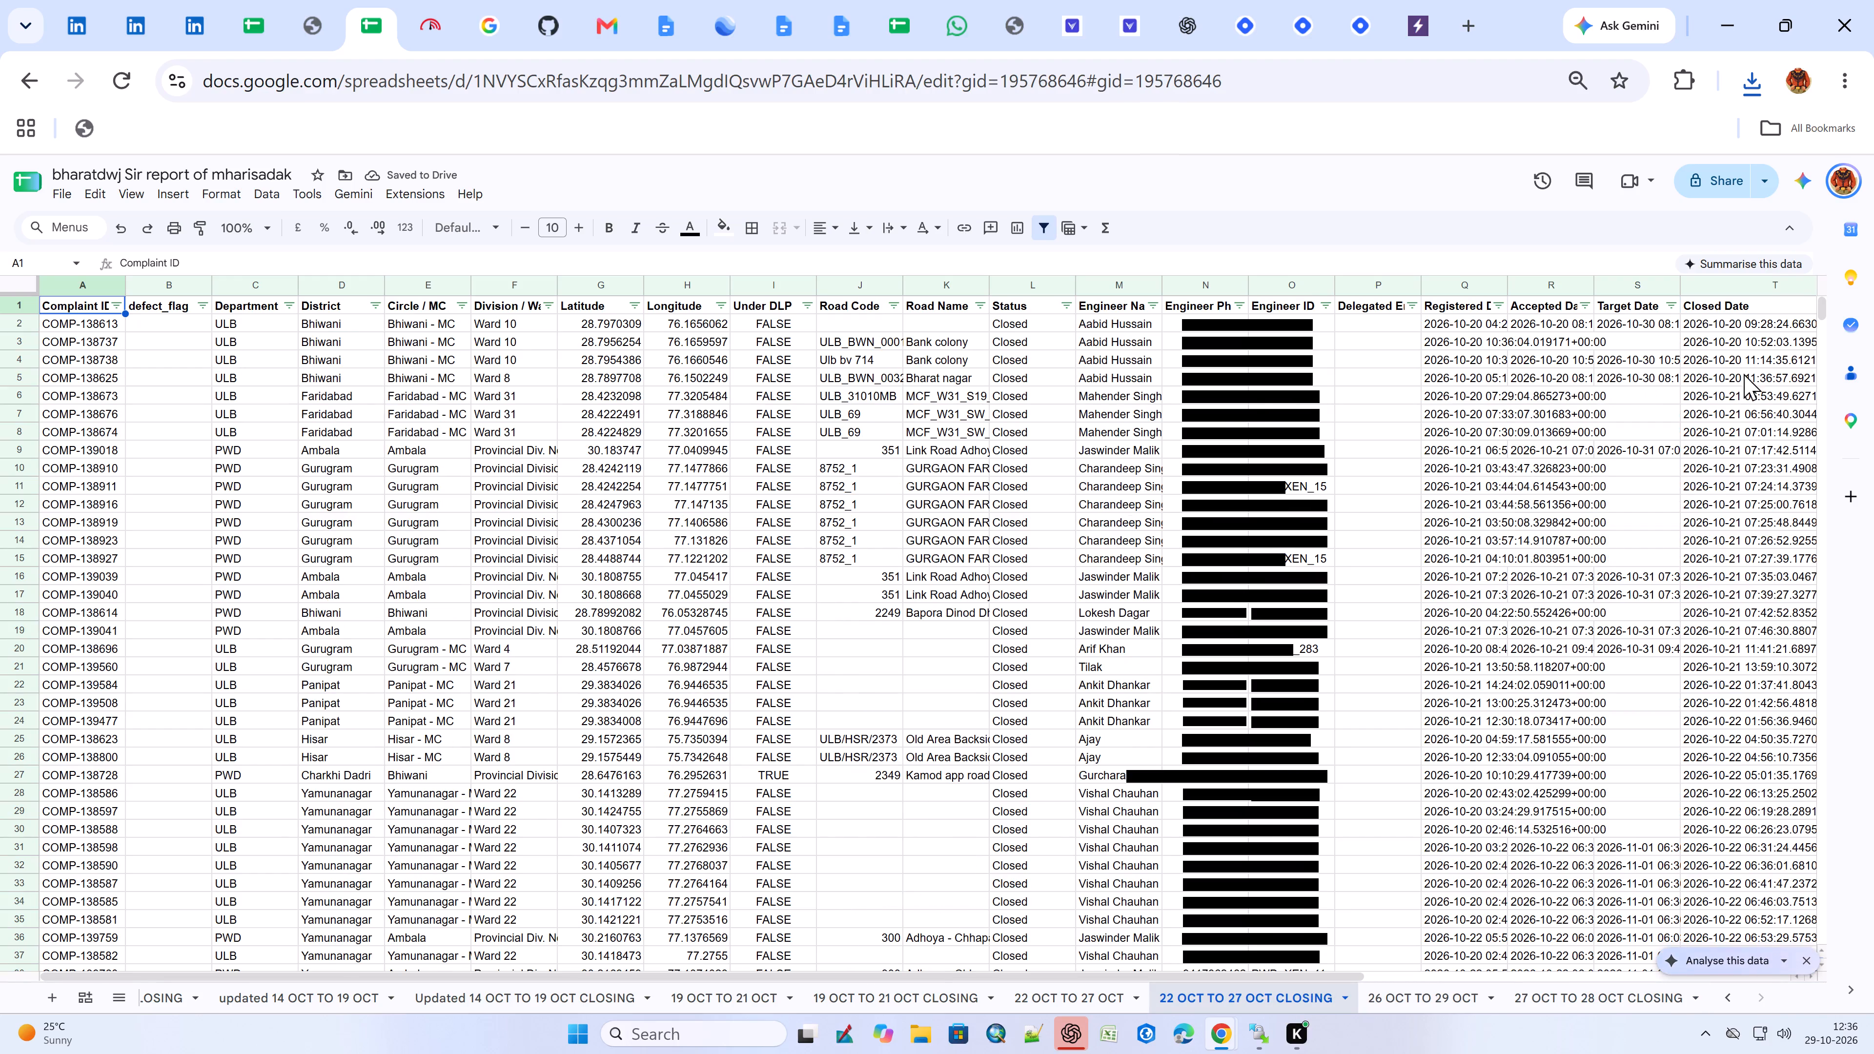
pyautogui.click(1770, 336)
pyautogui.hotkey('ctrl', 'shift', 'Down')
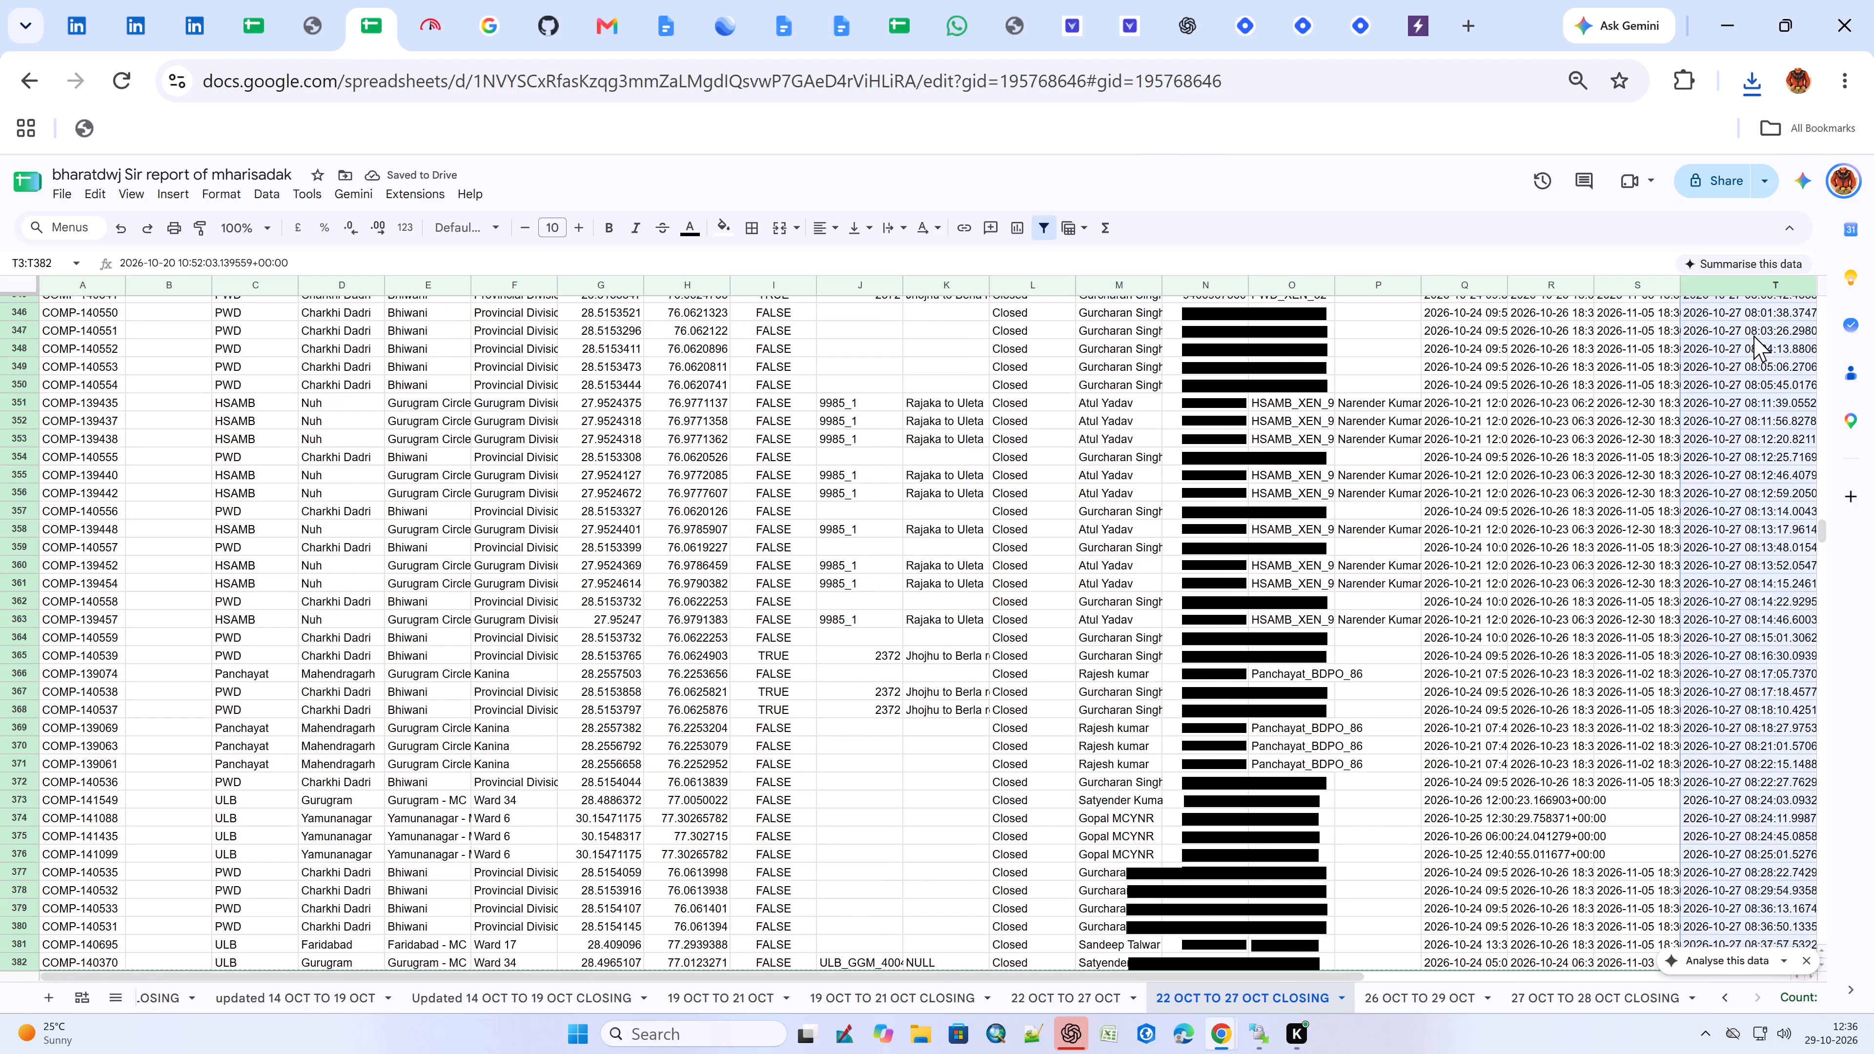
pyautogui.scroll(-4, 1873, 446)
pyautogui.scroll(-4, 1463, 628)
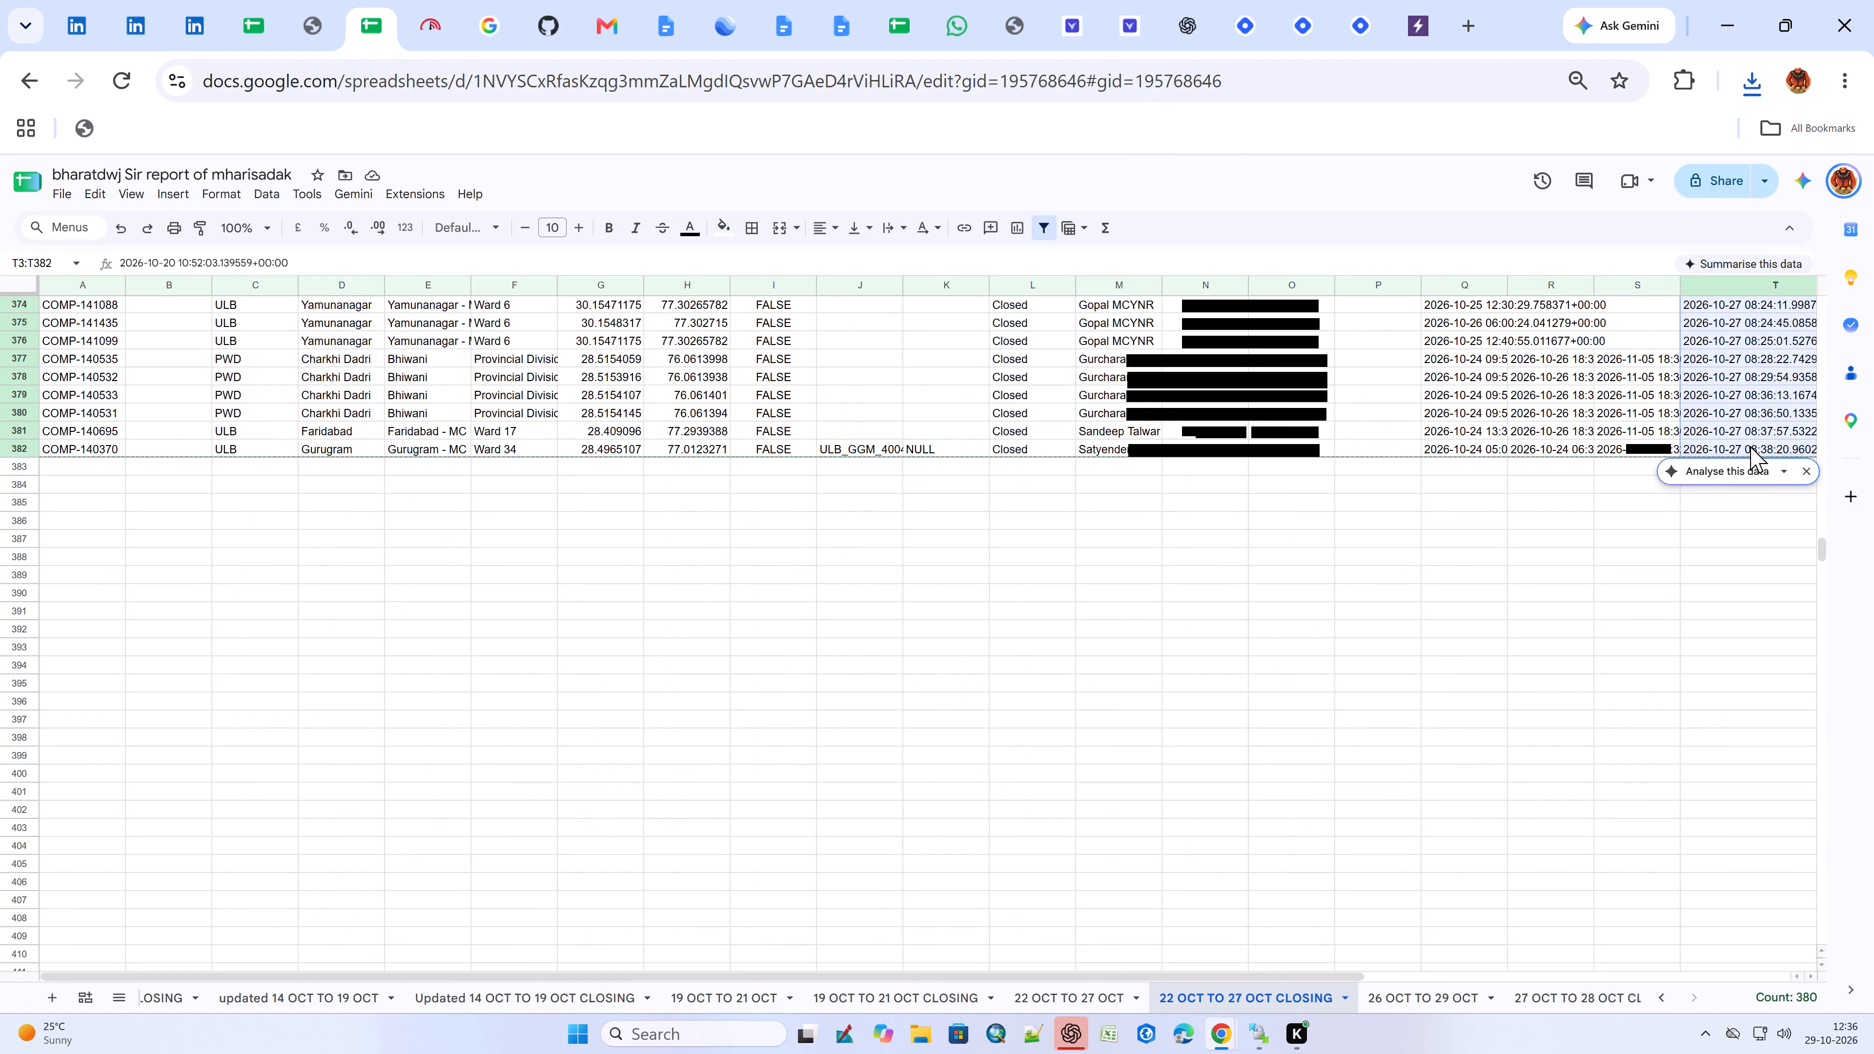
pyautogui.doubleClick(1751, 446)
pyautogui.hotkey('ctrl', 'a')
pyautogui.hotkey('ctrl', 'c')
pyautogui.hotkey('ctrl', 'c')
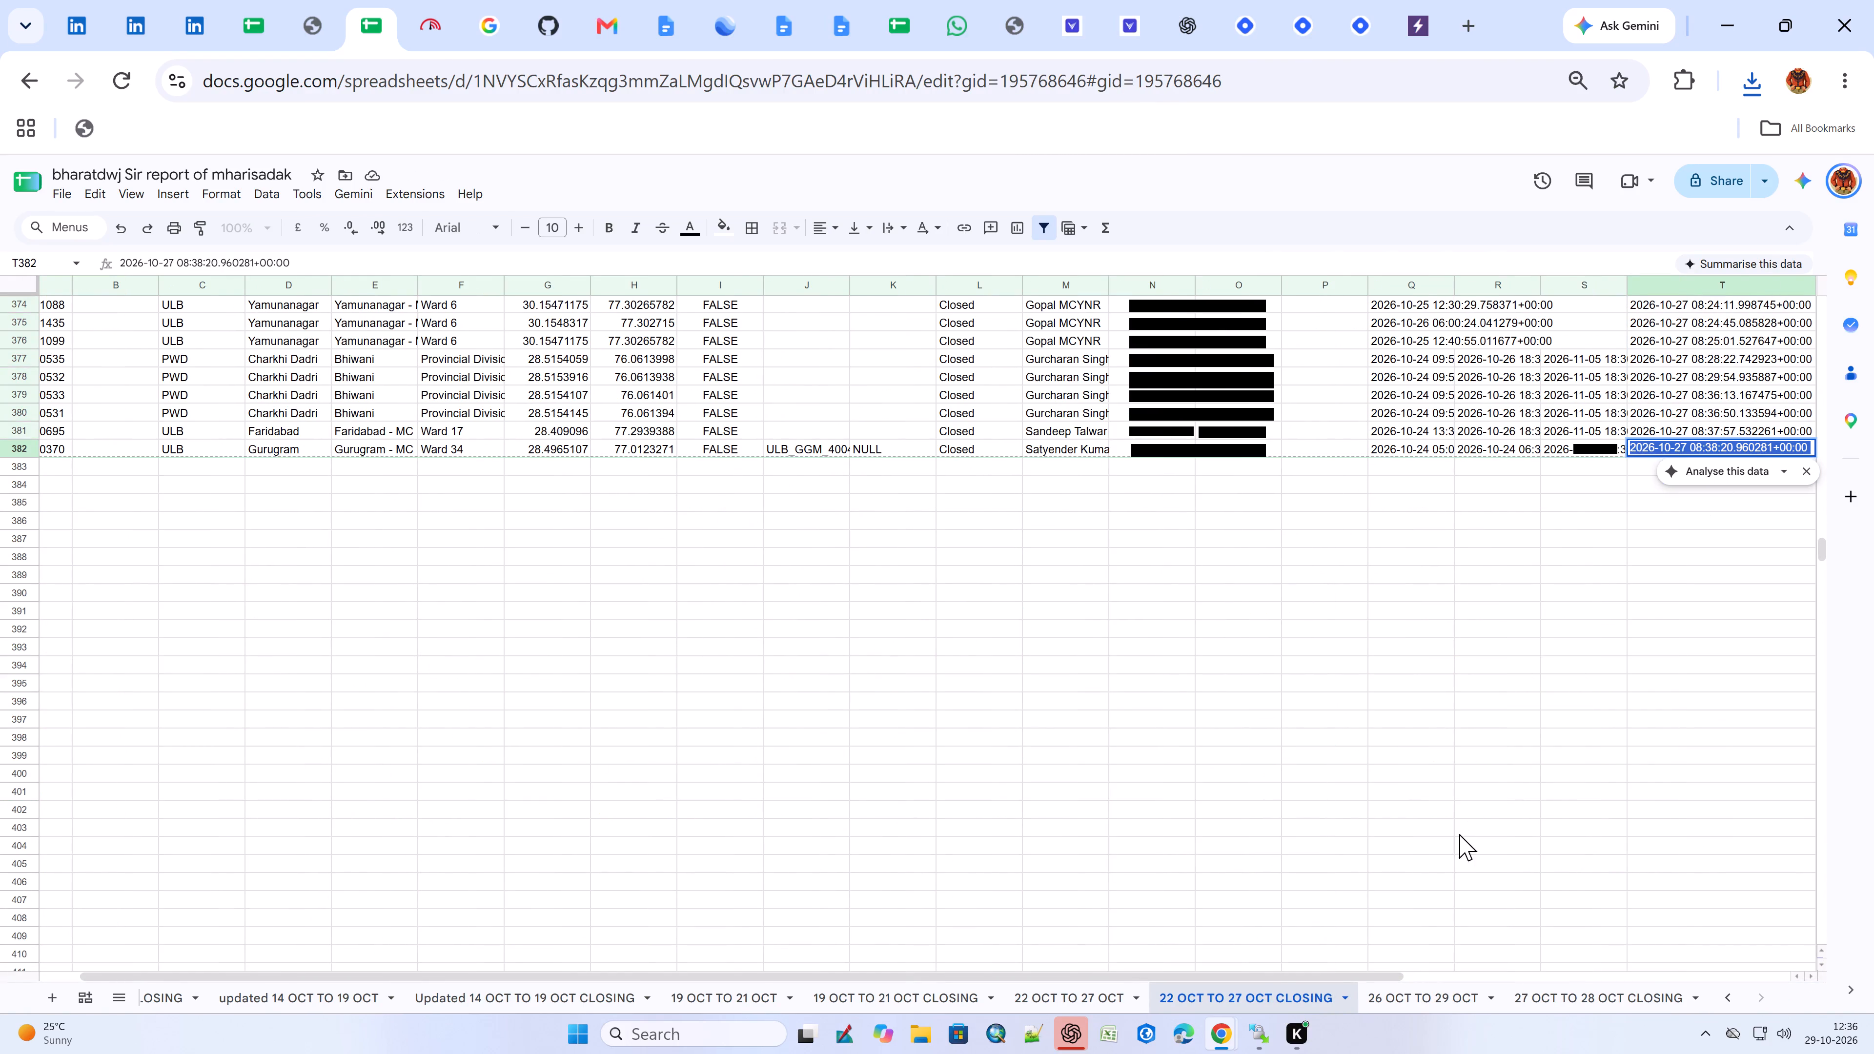
pyautogui.hotkey('ctrl', 'c')
pyautogui.moveTo(1458, 842); pyautogui.dragTo(1462, 841)
# Search the 27 OCT TO 28 OCT CLOSING sheet for the copied closed date.
pyautogui.click(1582, 995)
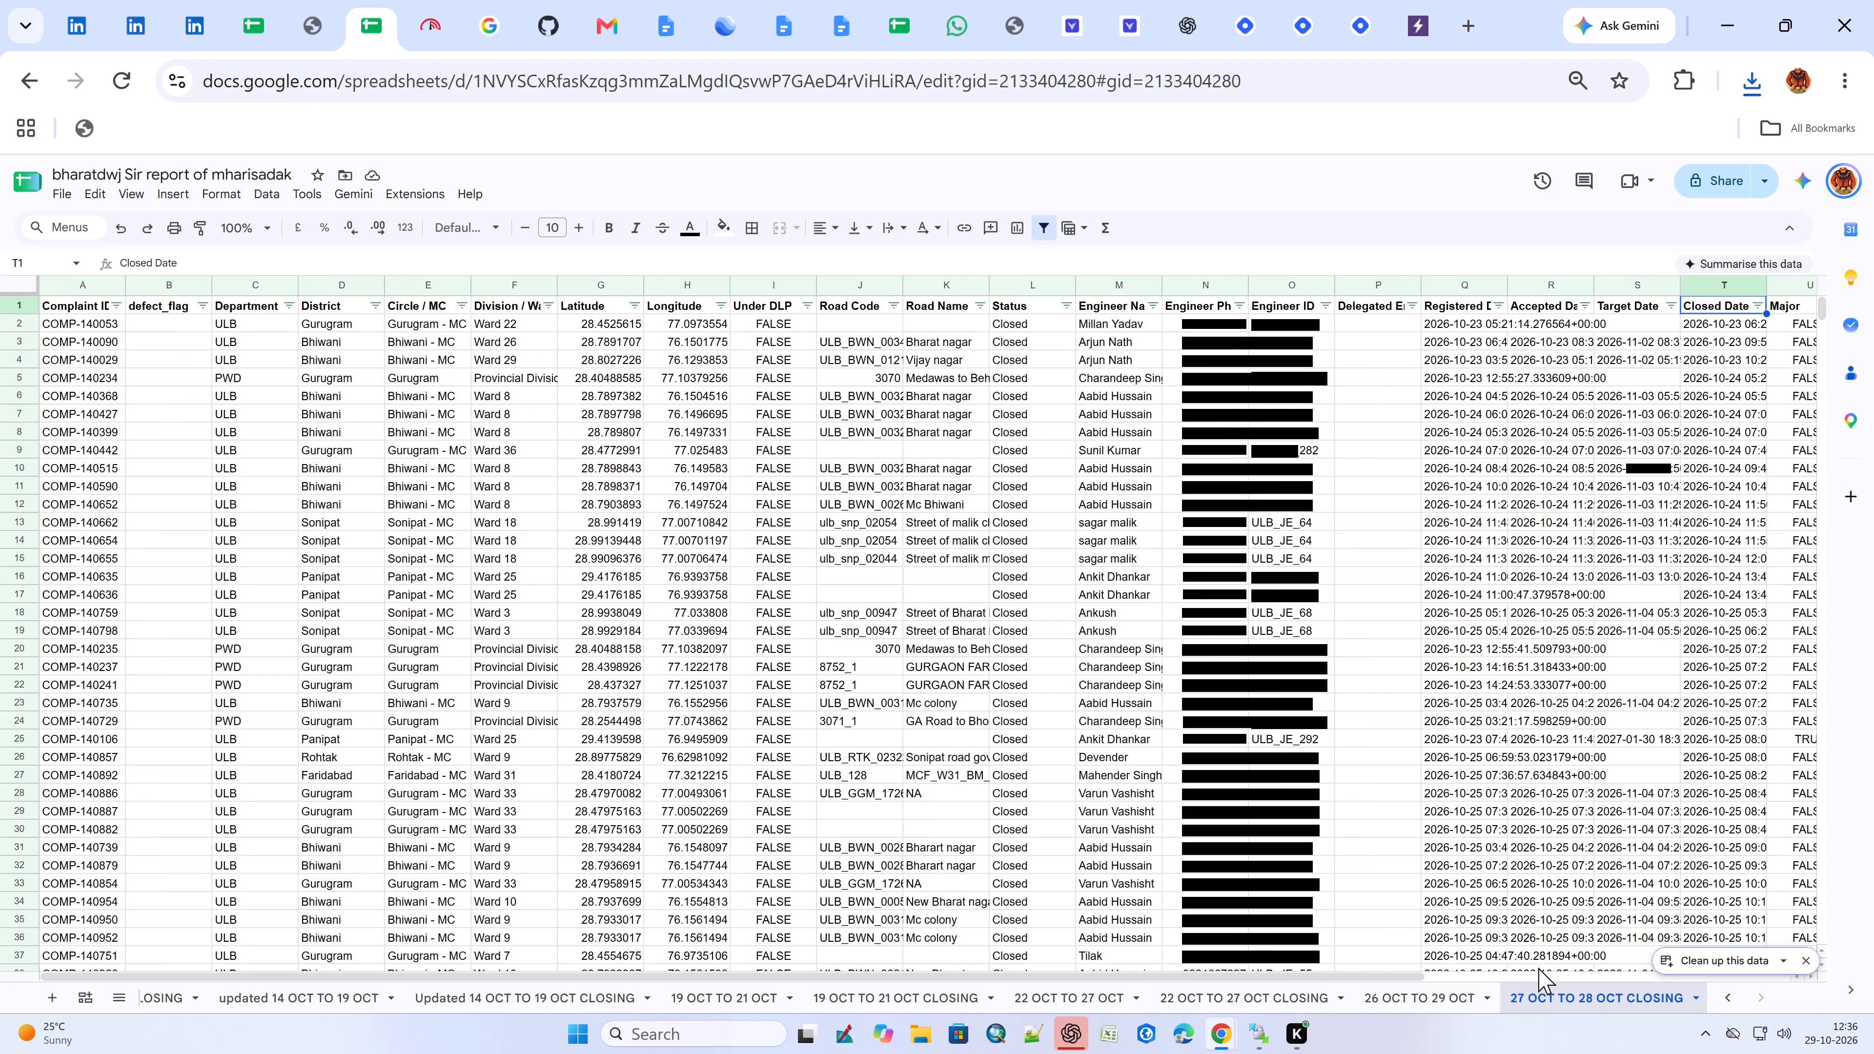
pyautogui.hotkey('ctrl', 'f')
pyautogui.hotkey('ctrl', 'v')
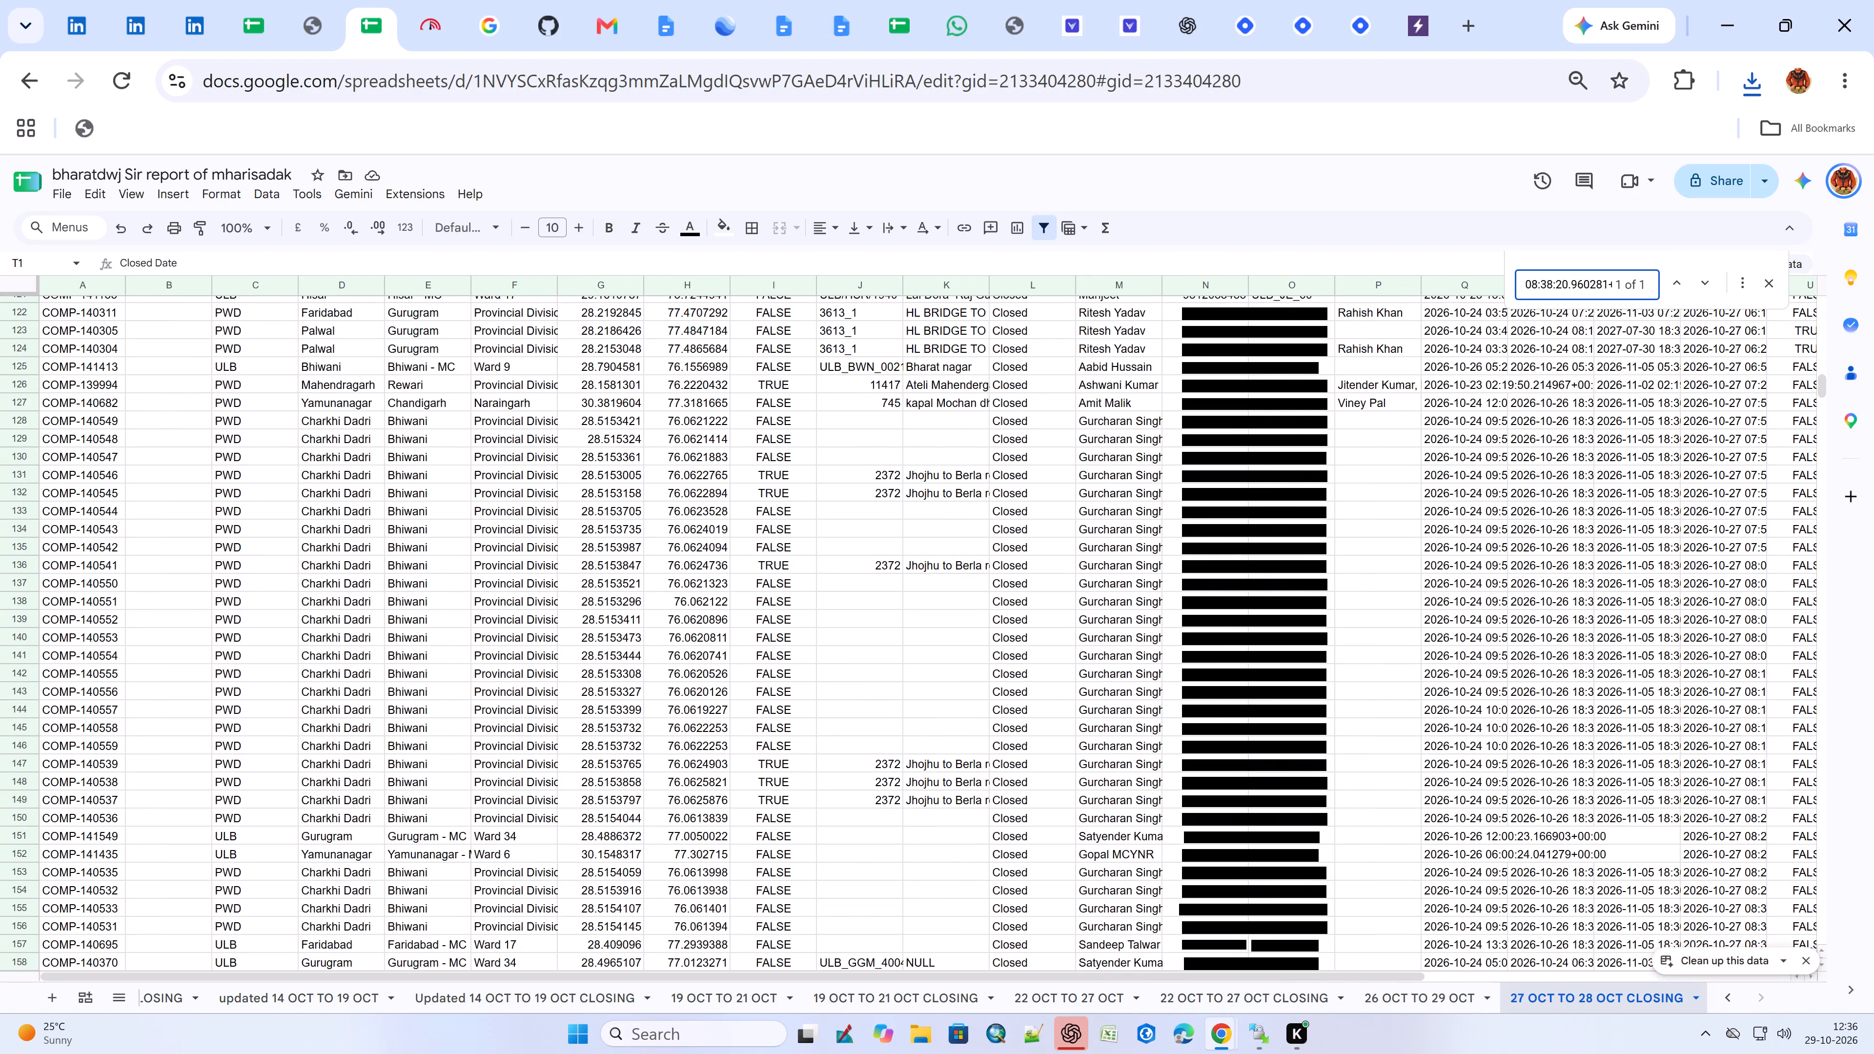
pyautogui.click(1572, 280)
pyautogui.press('Return')
pyautogui.click(1584, 285)
pyautogui.press('Return')
pyautogui.press('Return')
pyautogui.click(871, 623)
pyautogui.scroll(9, 876, 614)
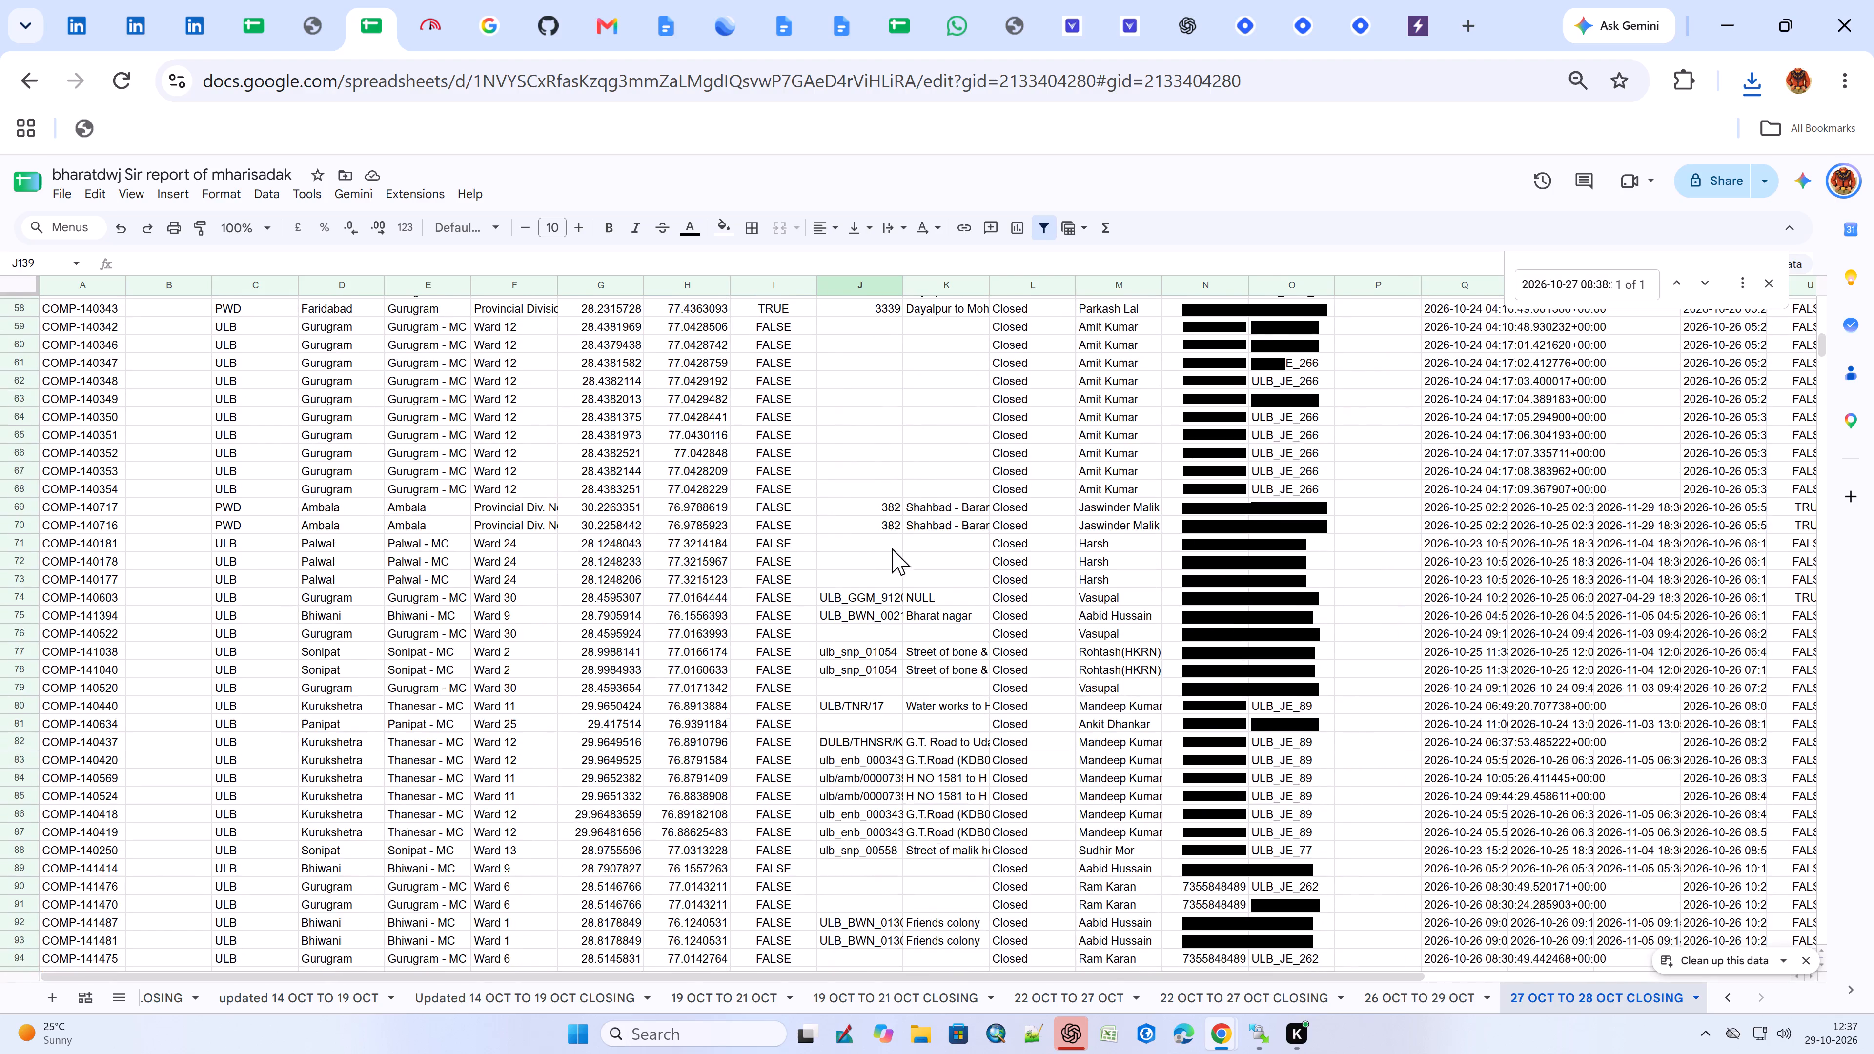
pyautogui.press('Return')
pyautogui.scroll(-2, 1214, 522)
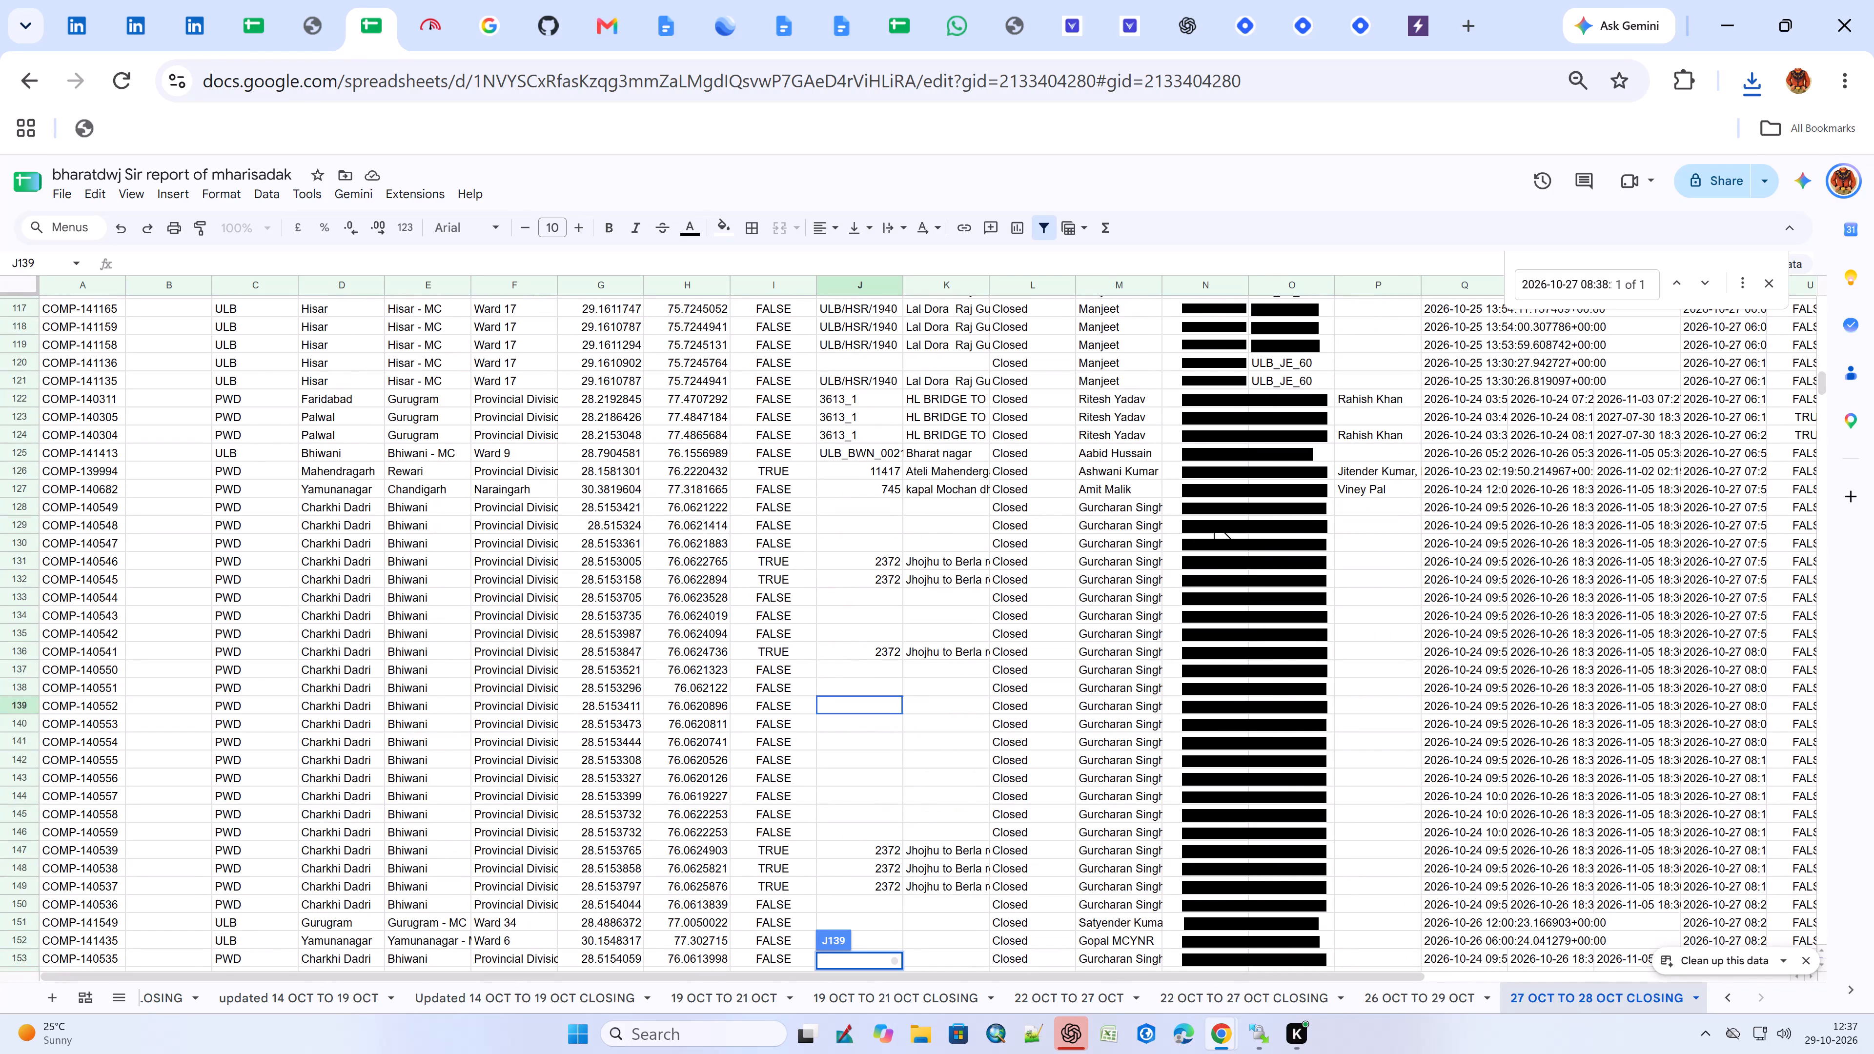
pyautogui.click(947, 510)
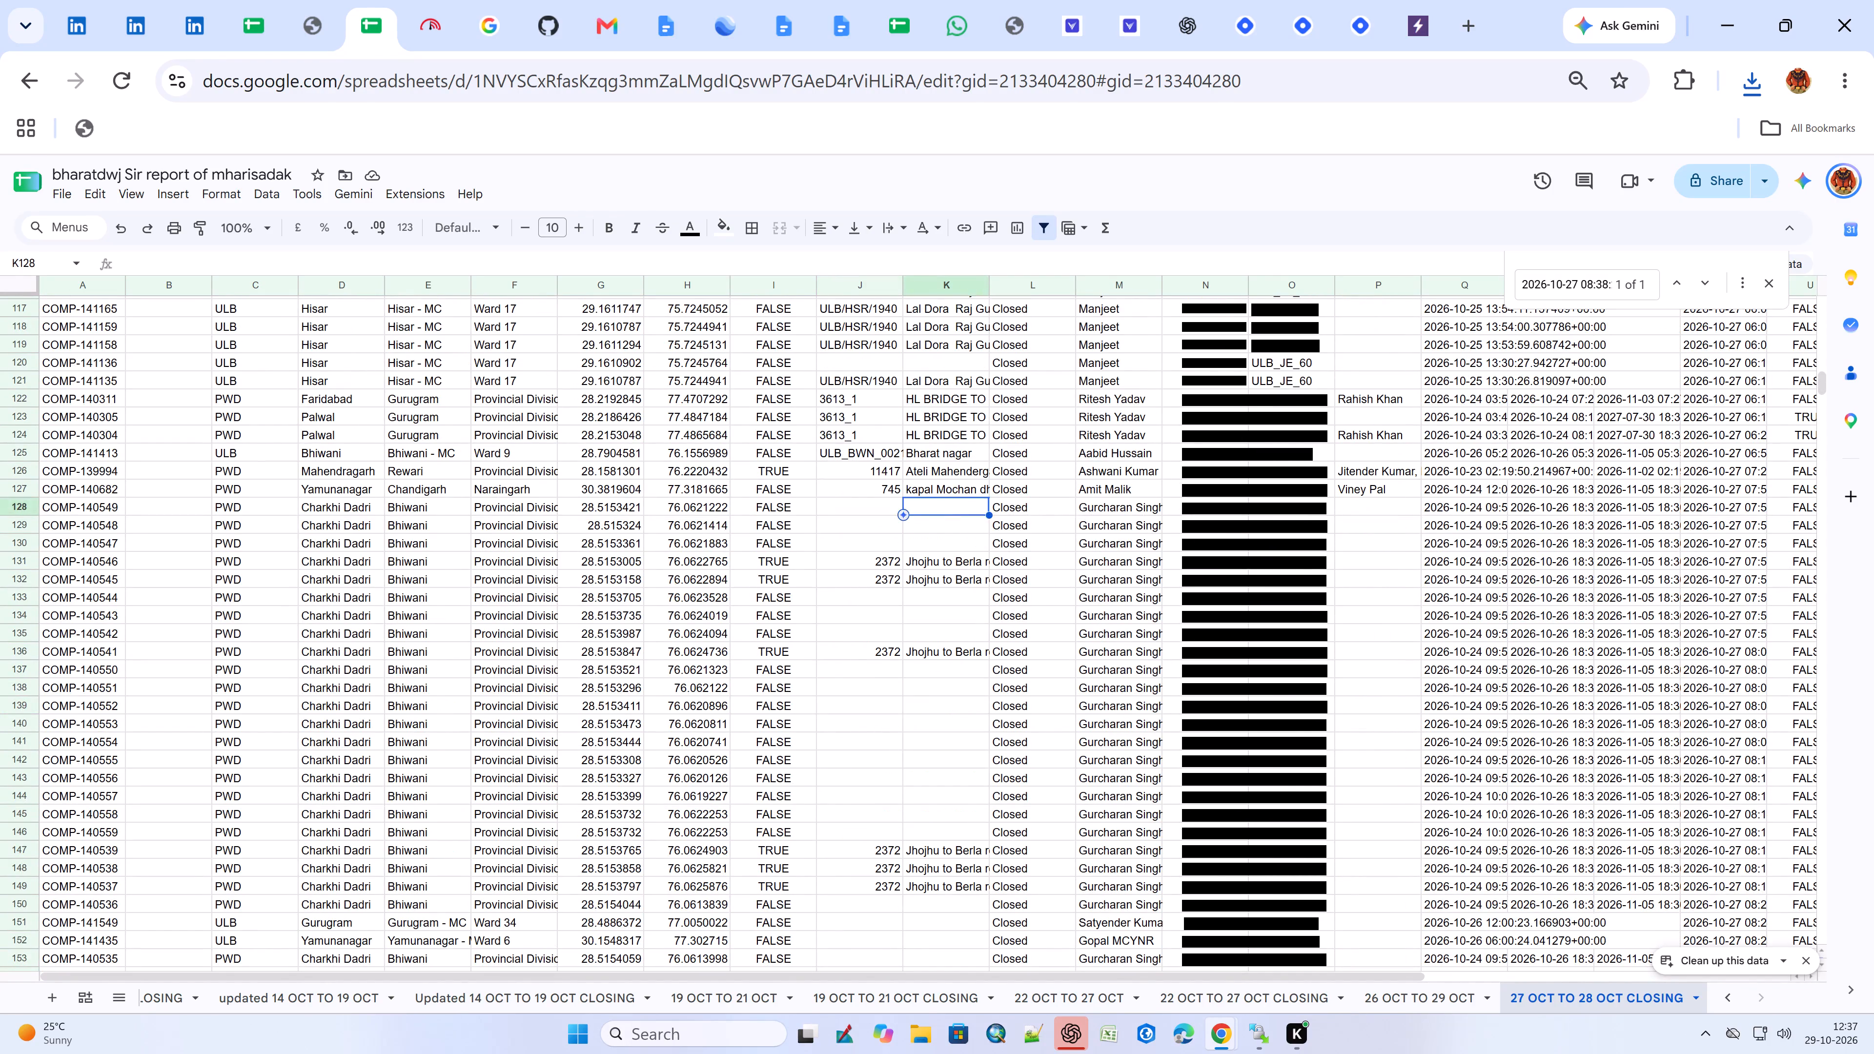
pyautogui.press('Return')
pyautogui.click(1588, 286)
pyautogui.press('Return')
pyautogui.press('Return')
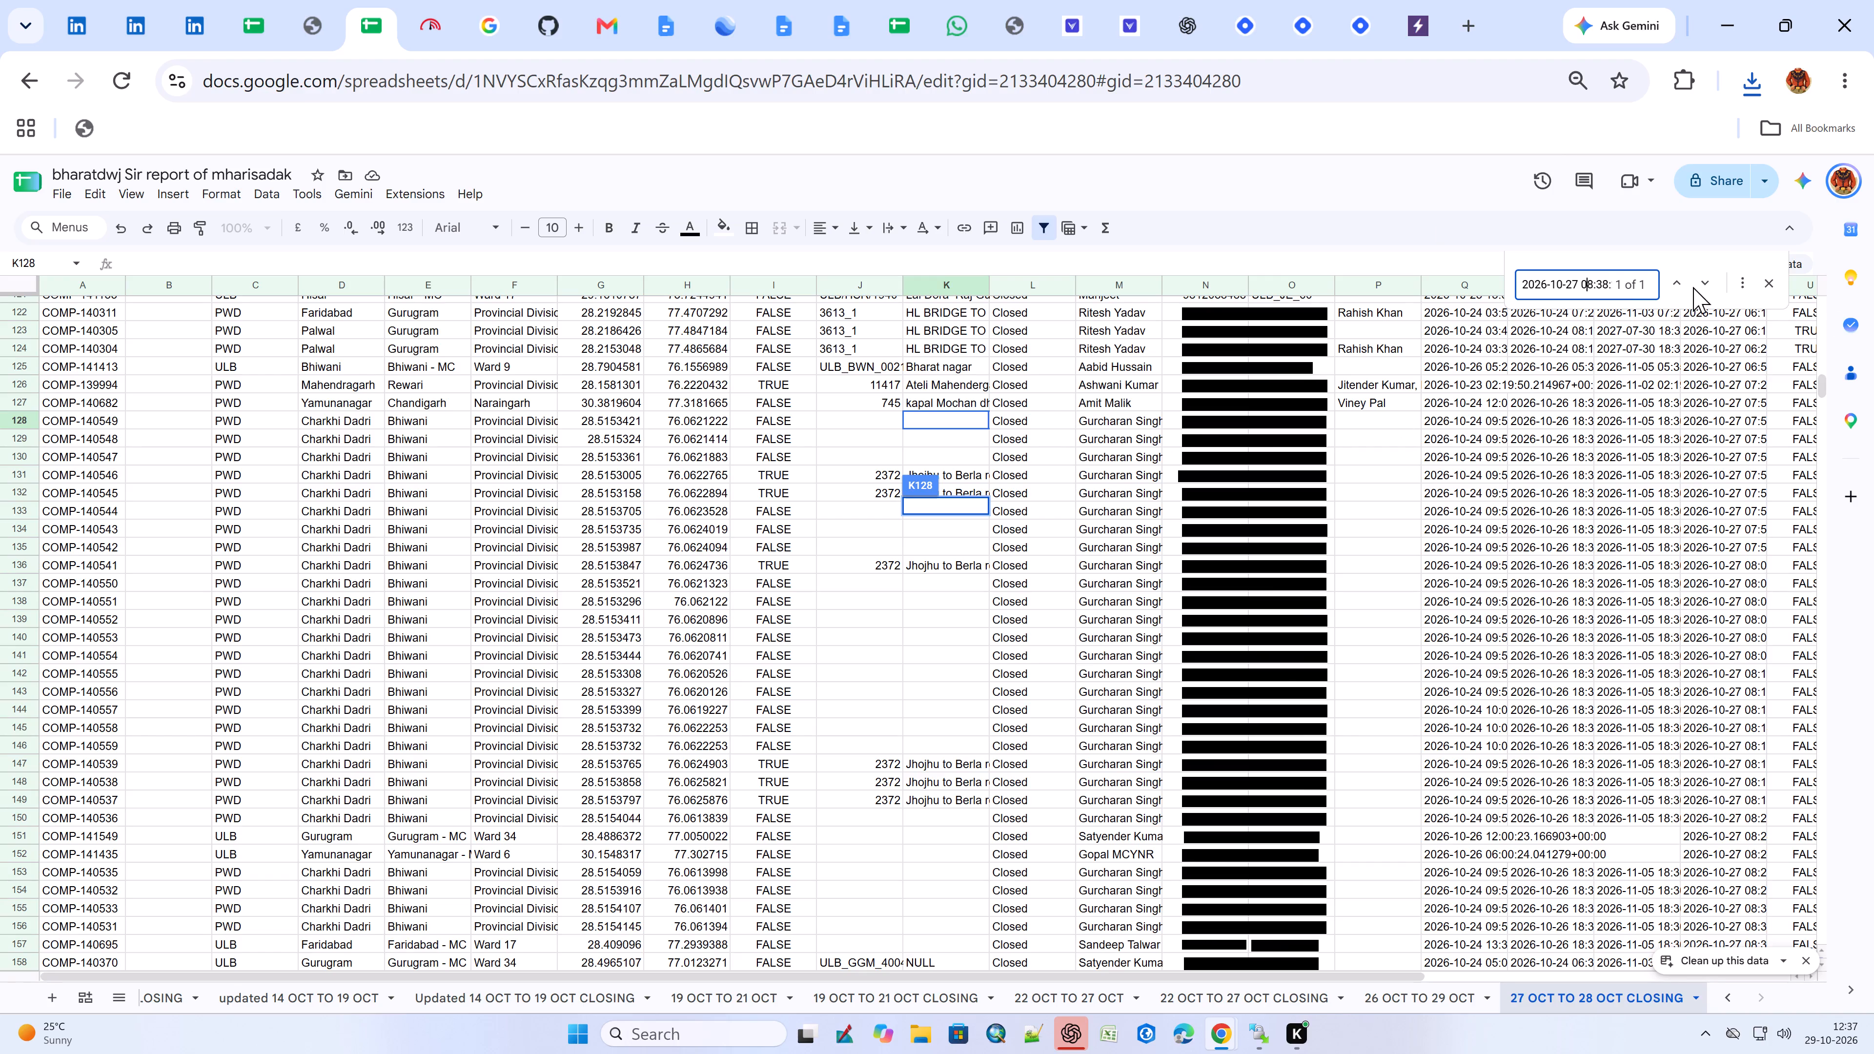
pyautogui.click(1748, 288)
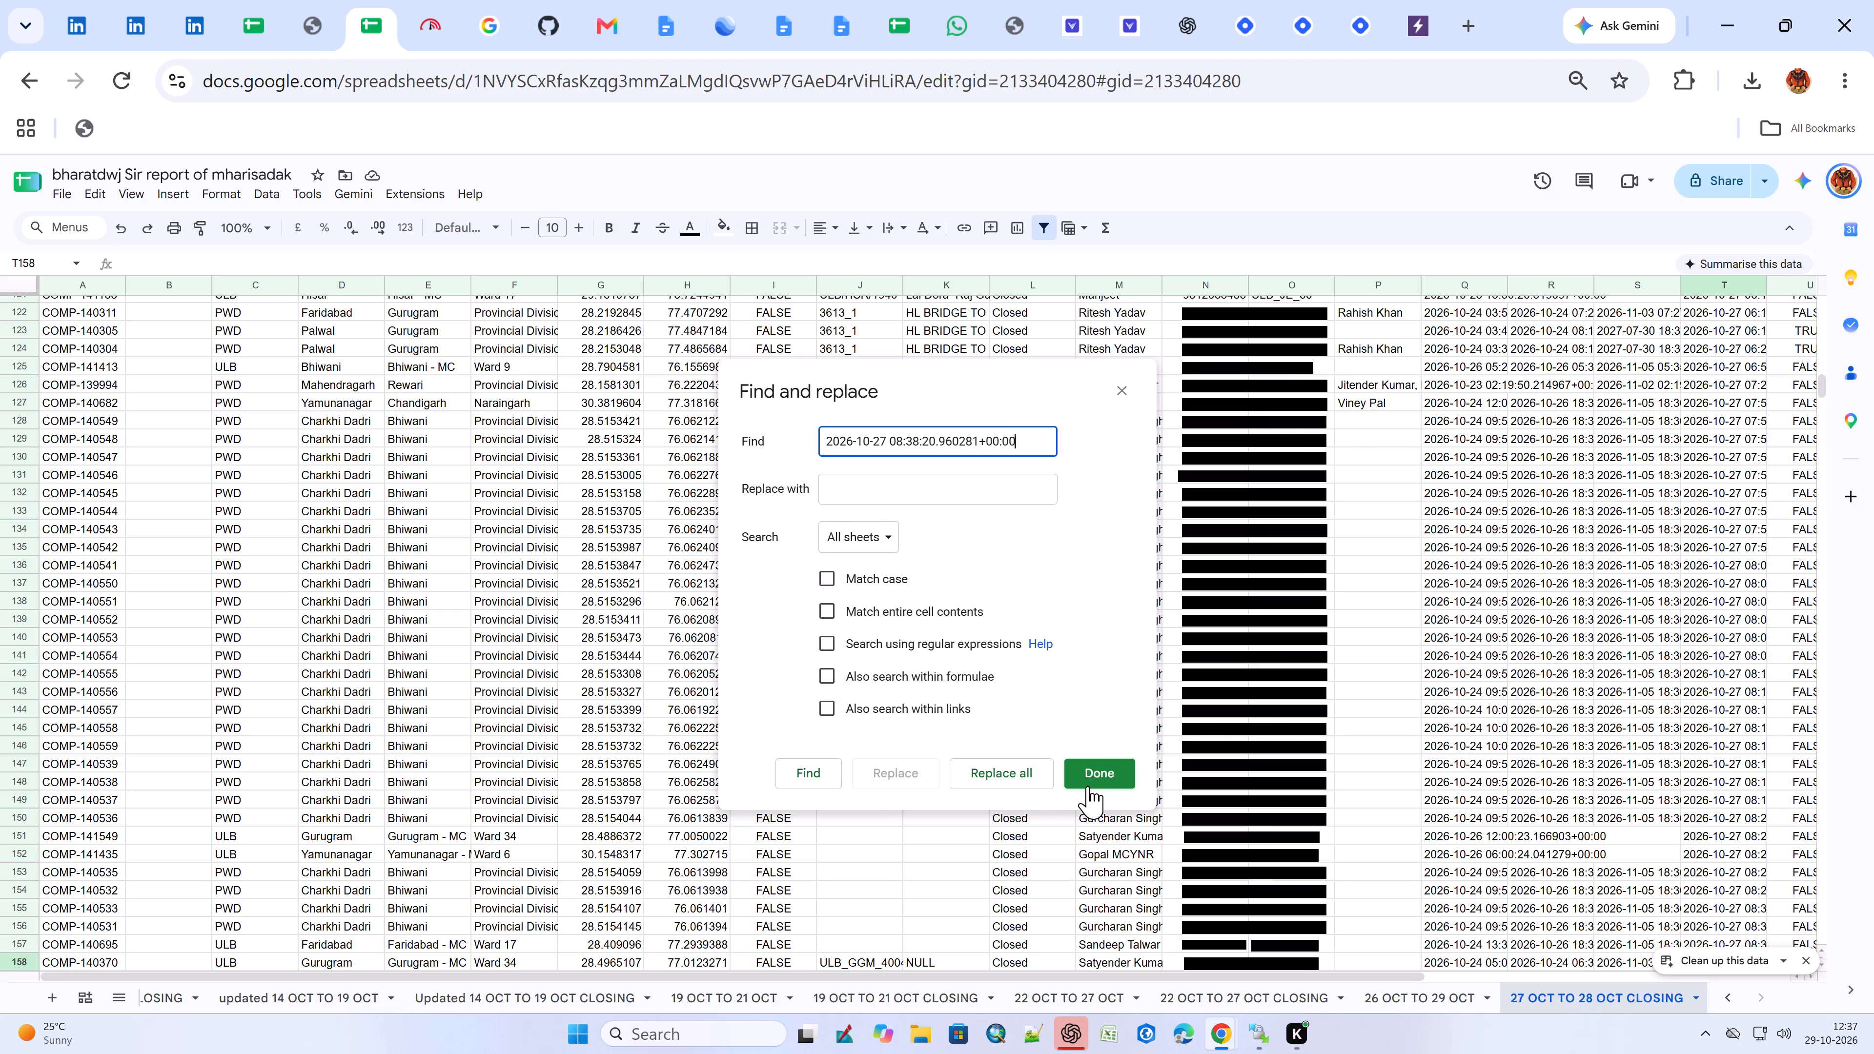
pyautogui.click(1125, 386)
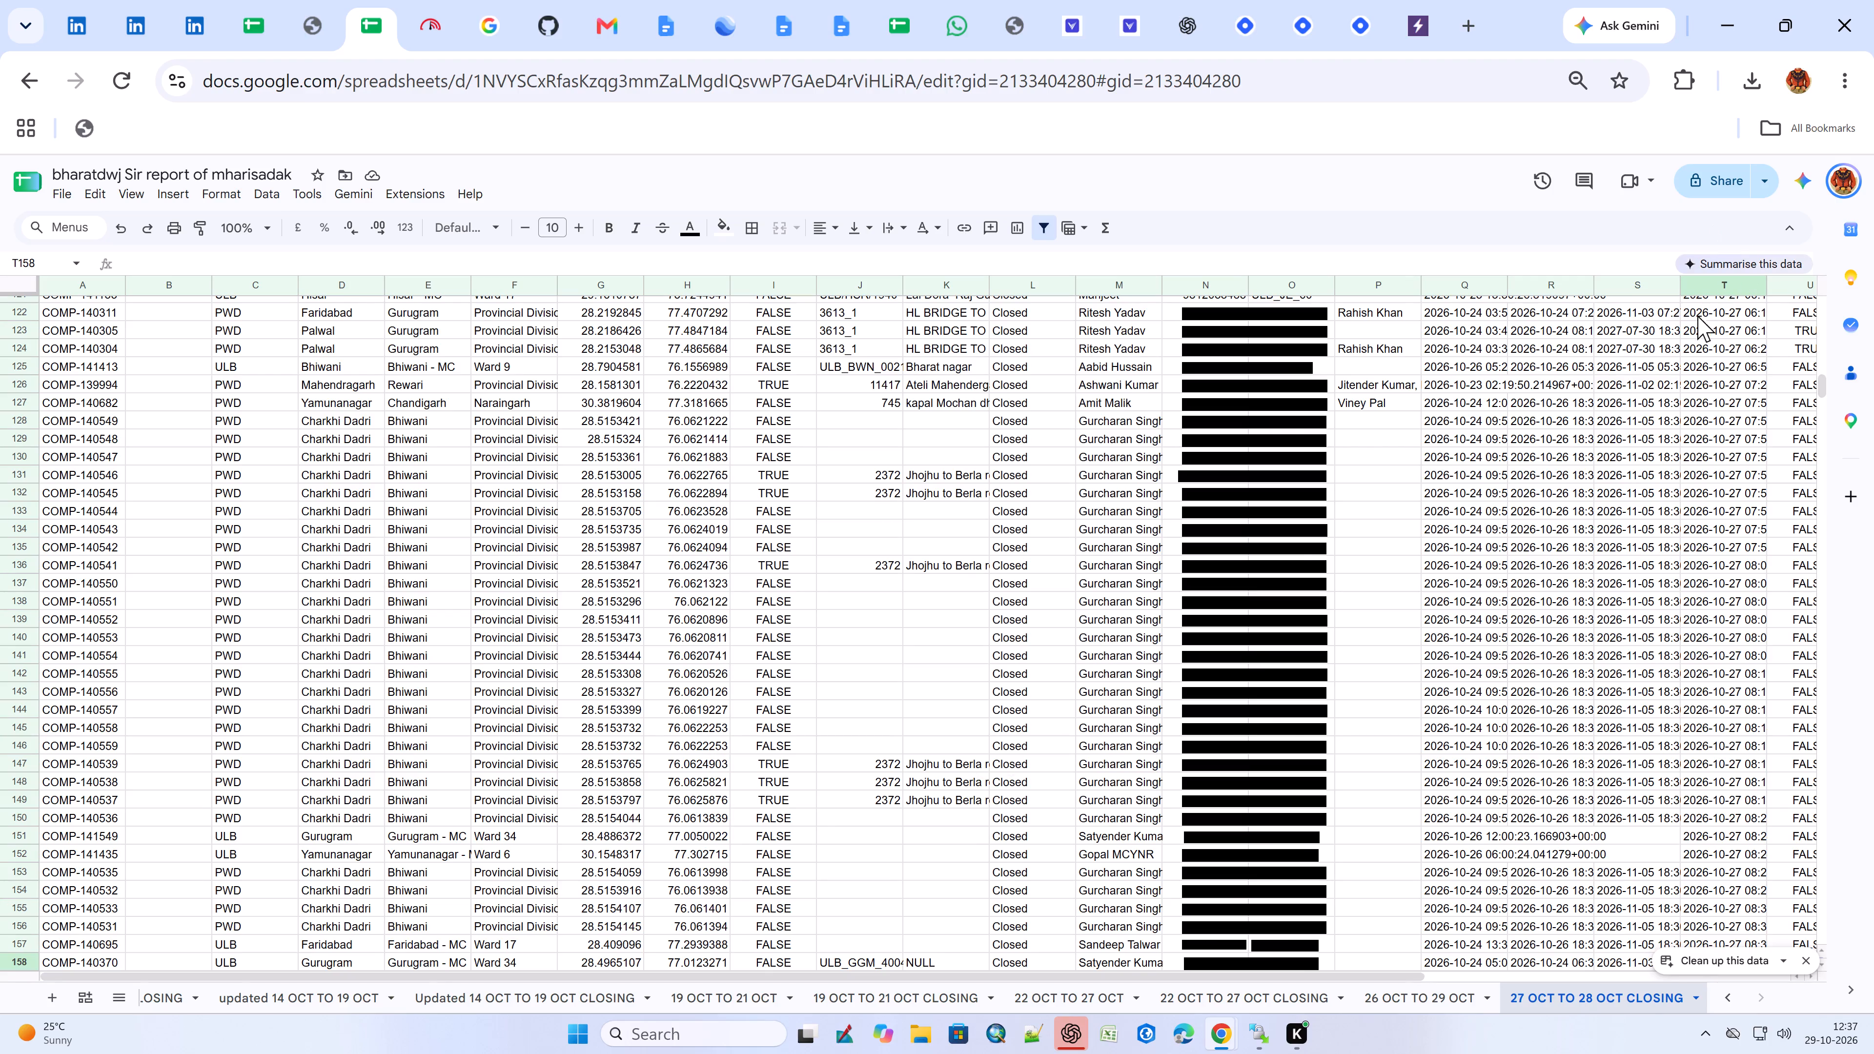
pyautogui.hotkey('ctrl', 'f')
pyautogui.hotkey('ctrl', 'v')
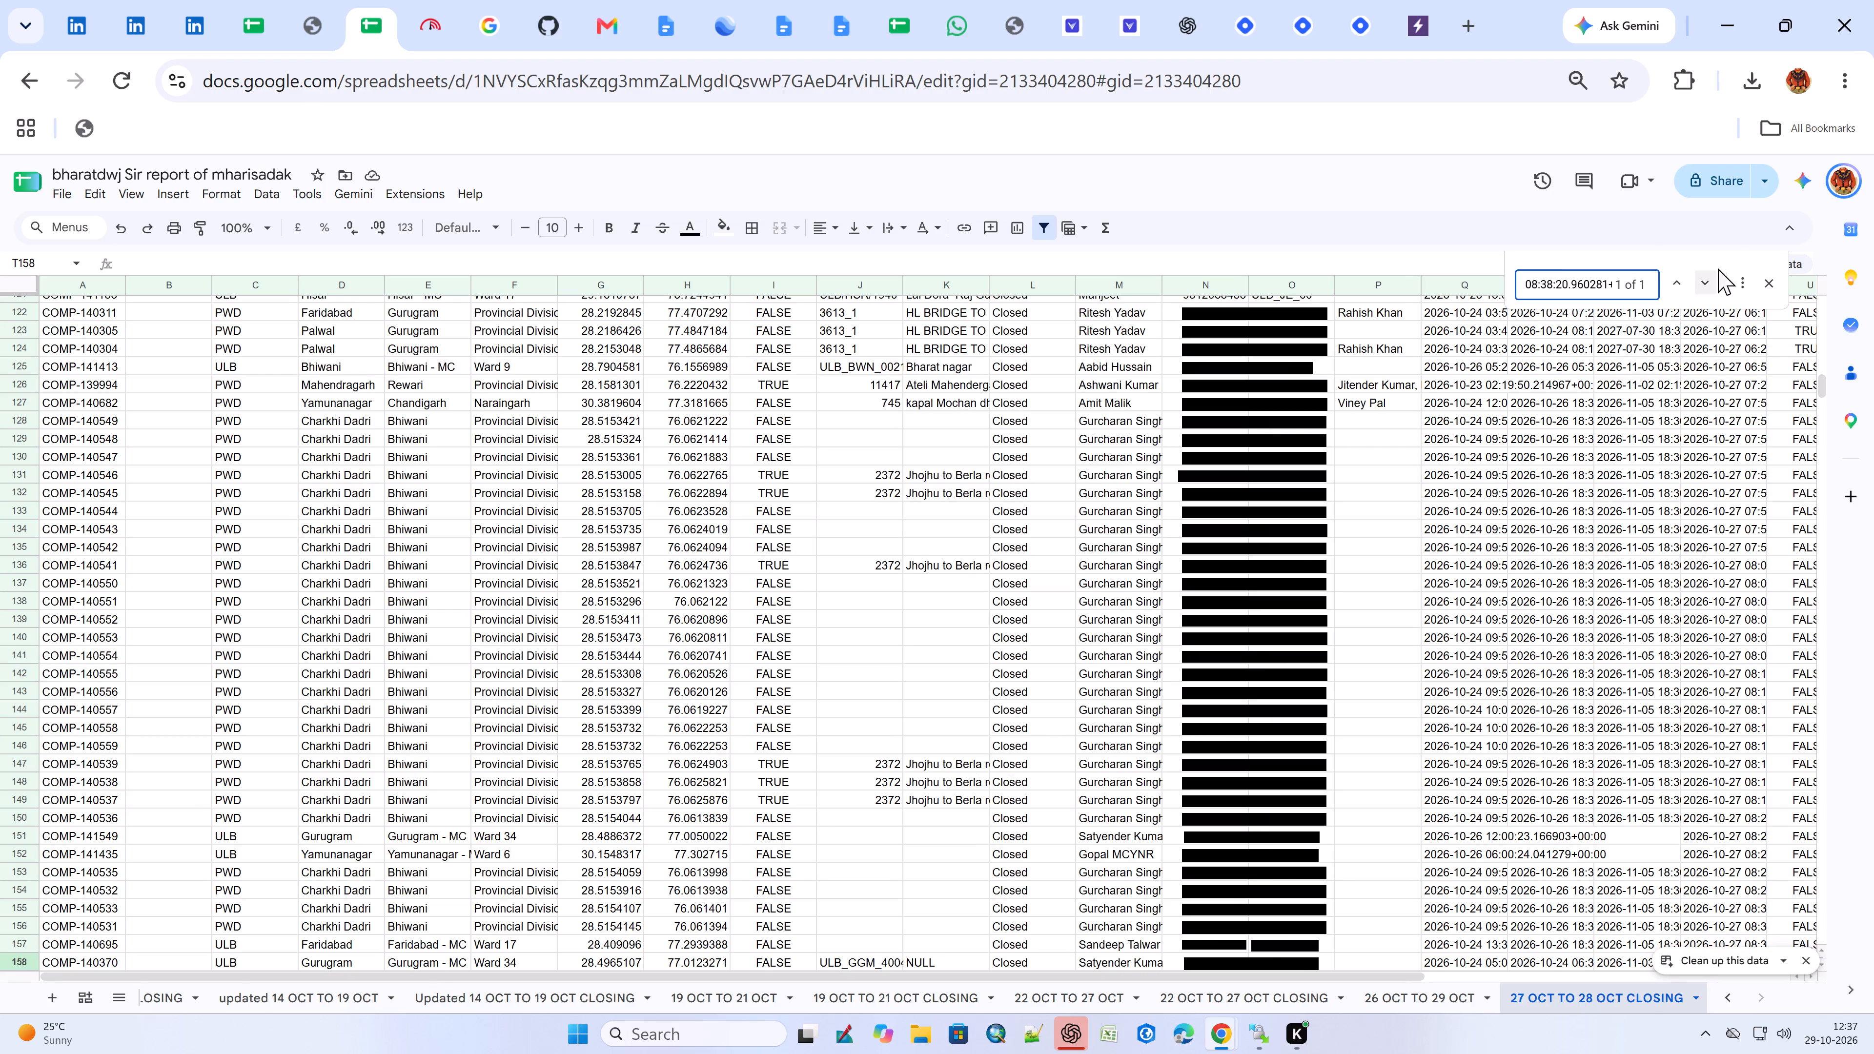
pyautogui.click(1681, 275)
pyautogui.click(1705, 284)
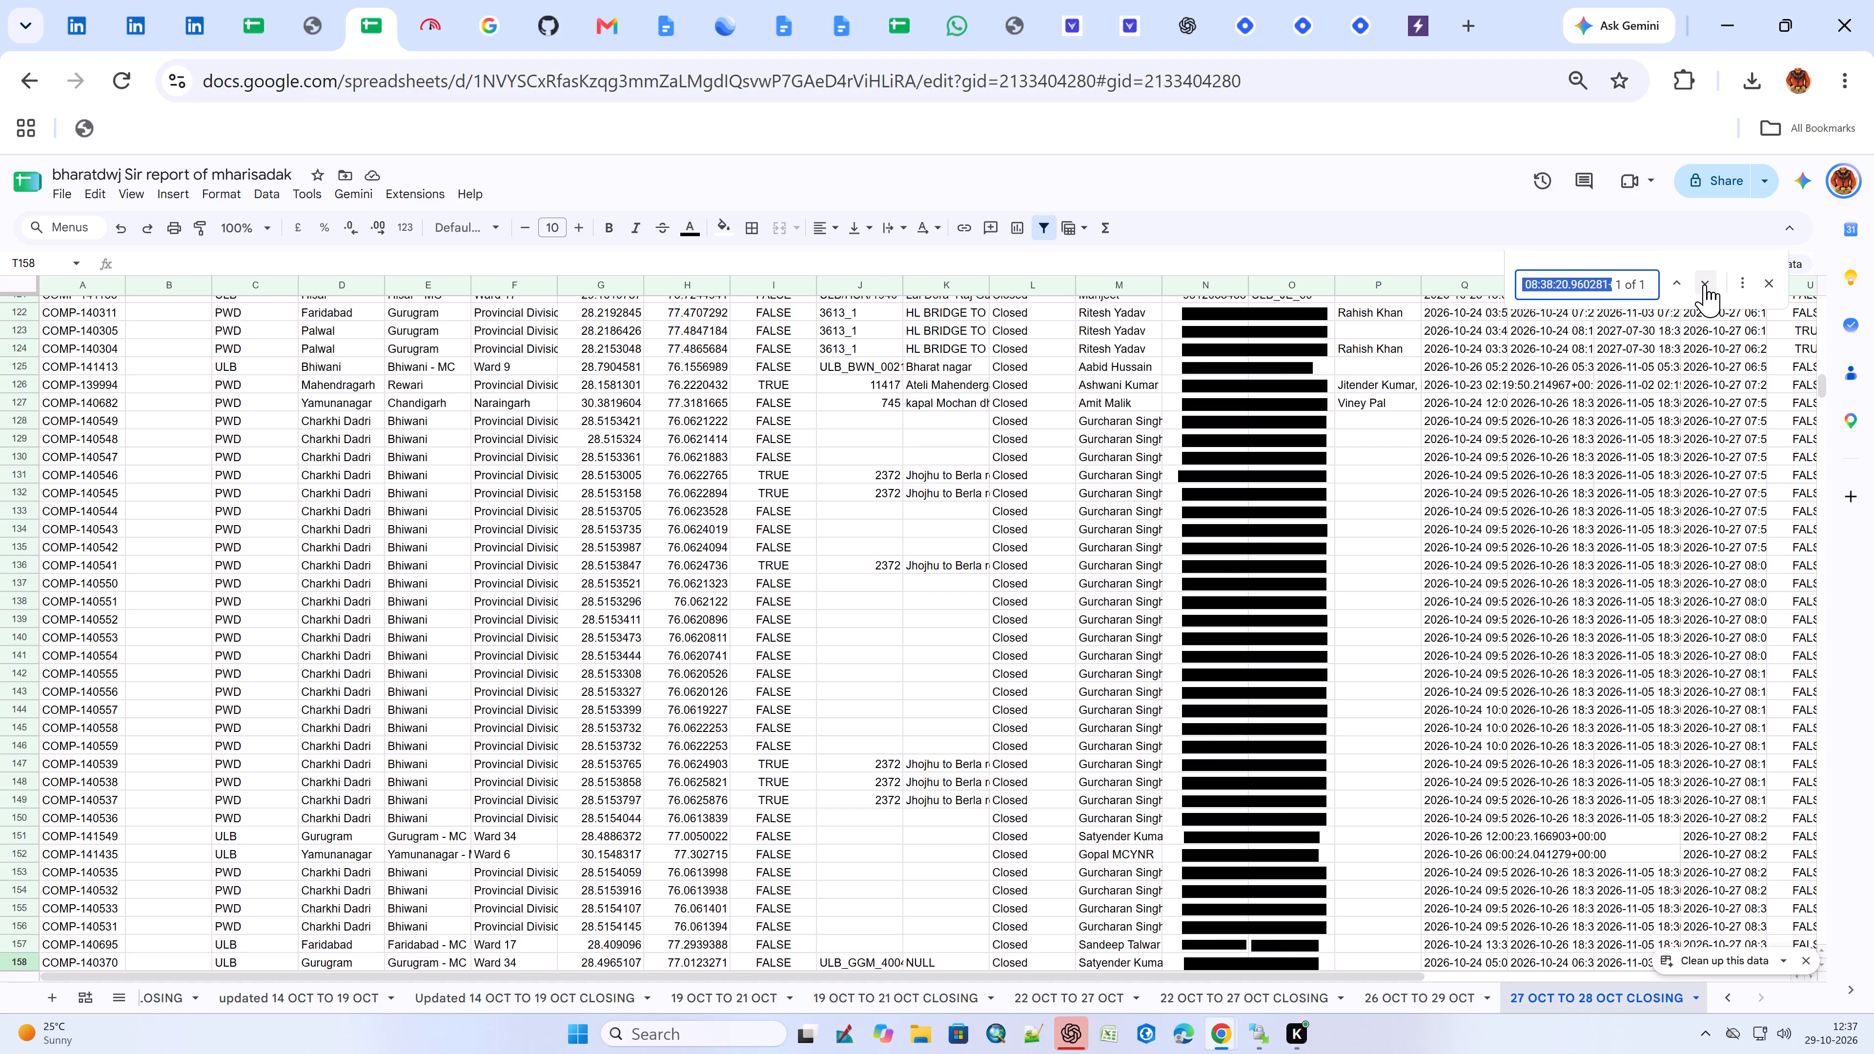
pyautogui.click(1702, 285)
pyautogui.click(1742, 285)
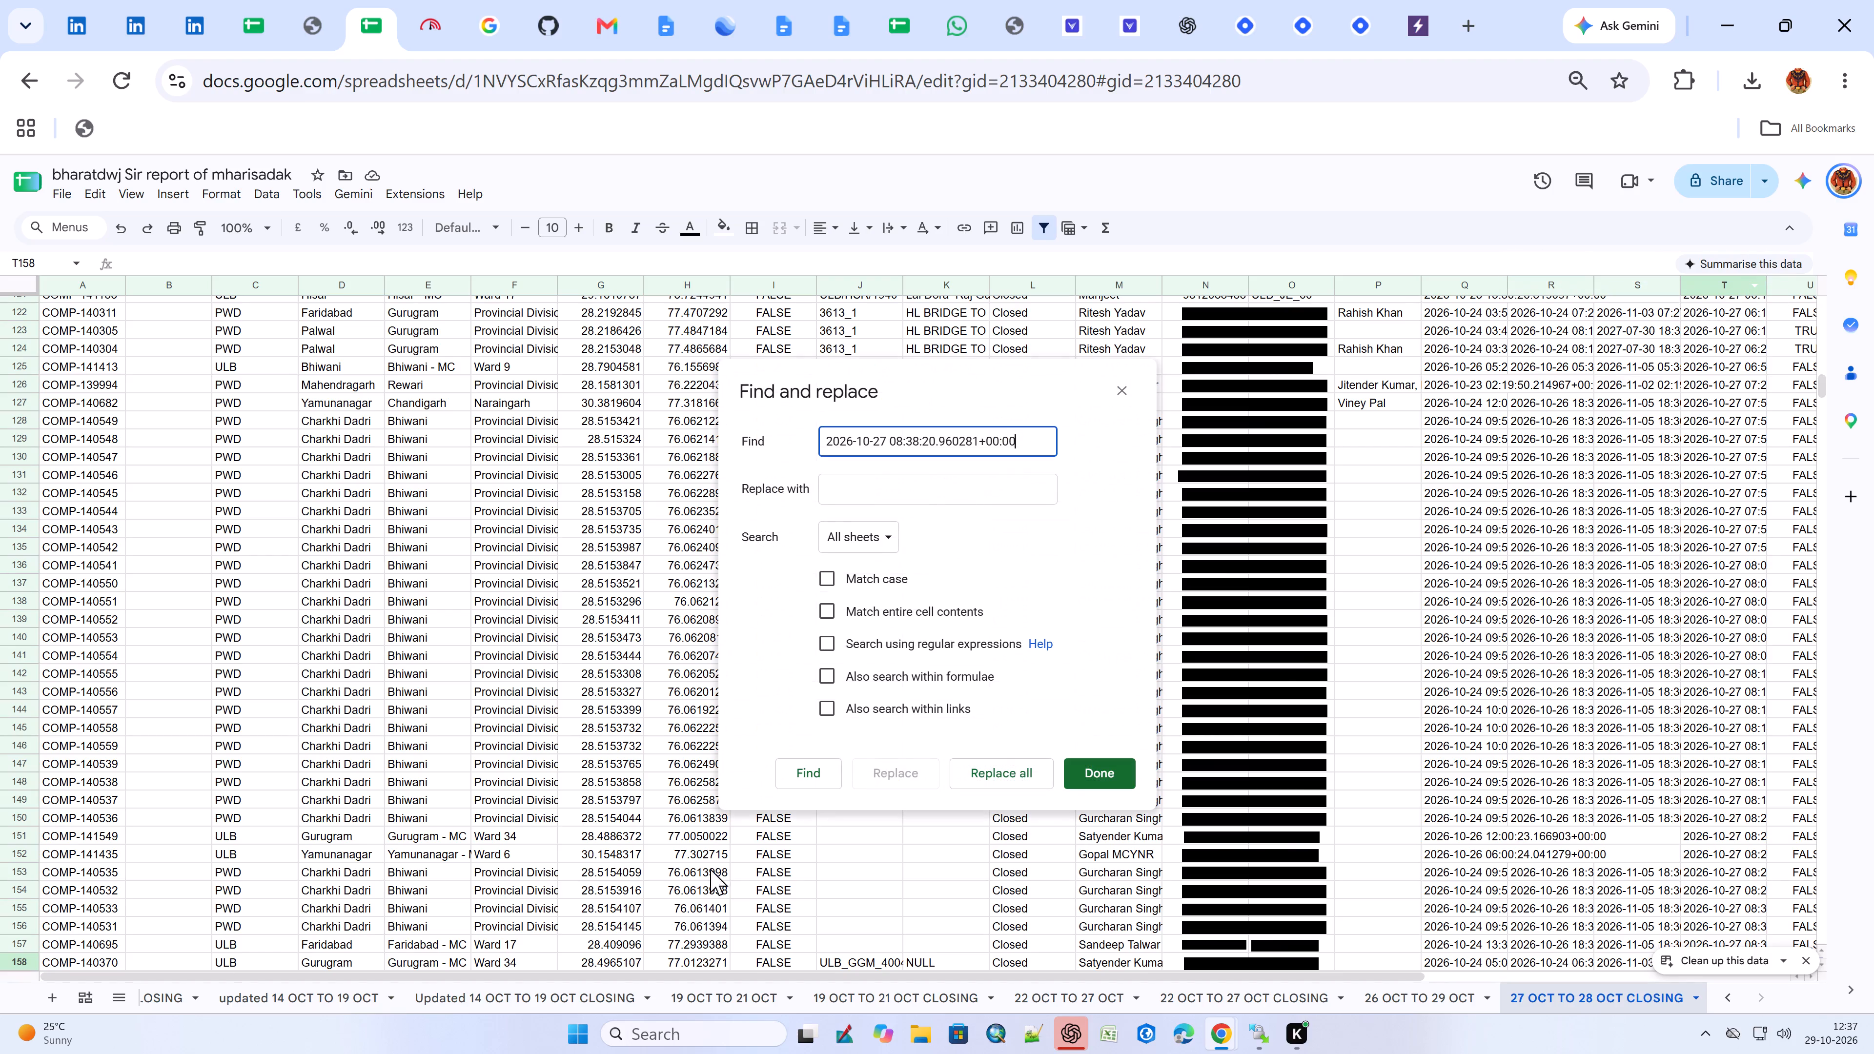
pyautogui.click(798, 771)
pyautogui.click(798, 771)
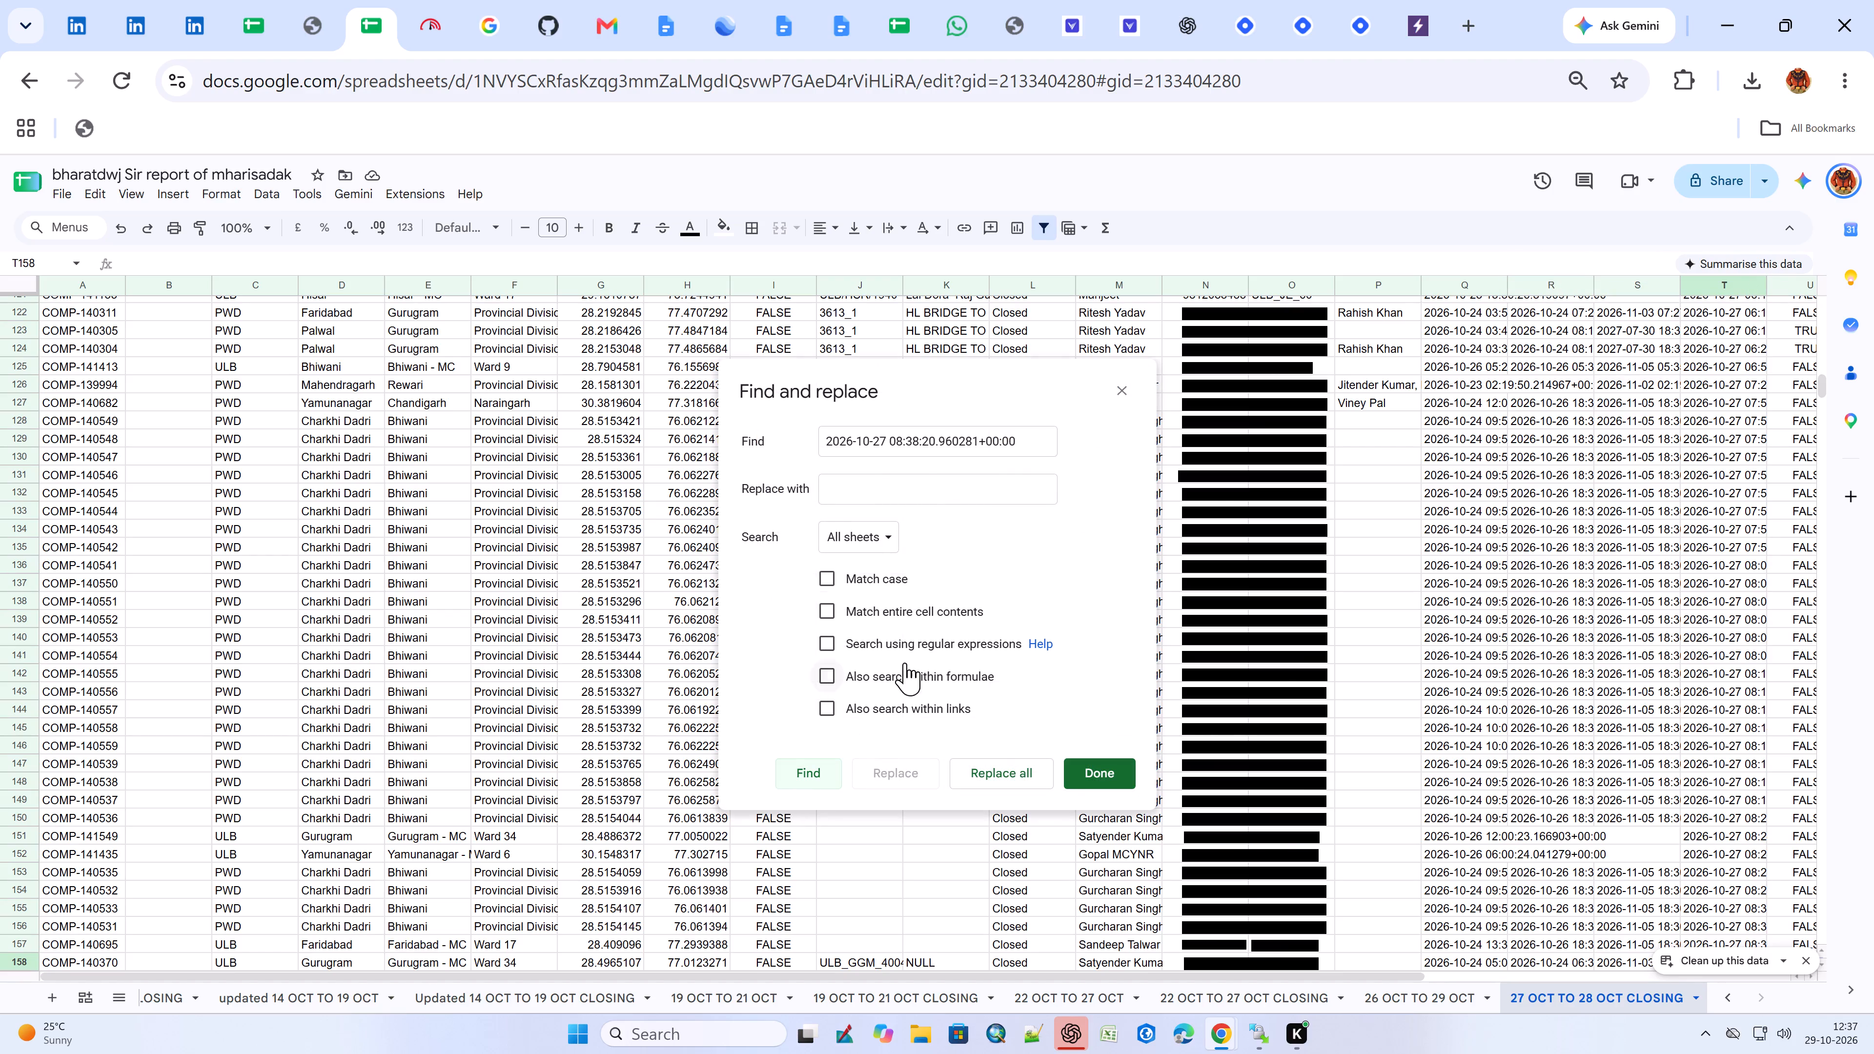
pyautogui.click(823, 583)
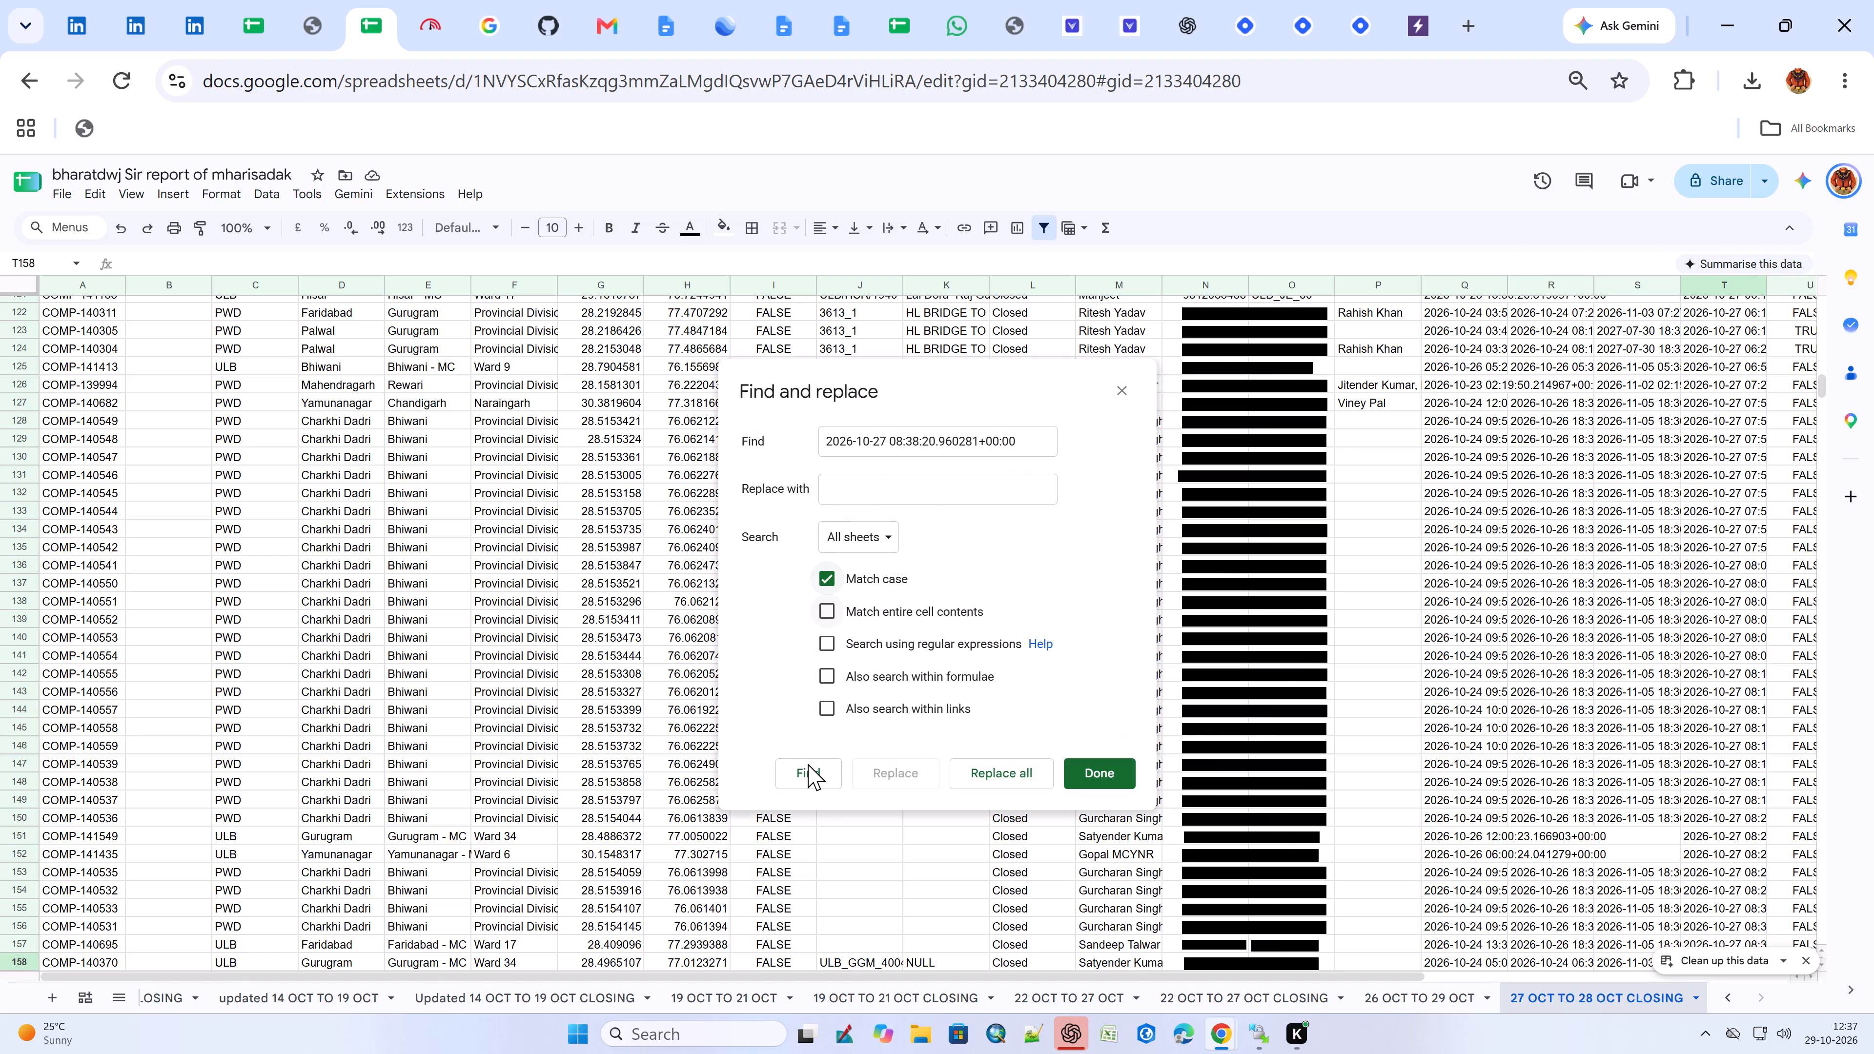
pyautogui.click(808, 764)
pyautogui.doubleClick(808, 764)
pyautogui.click(1556, 663)
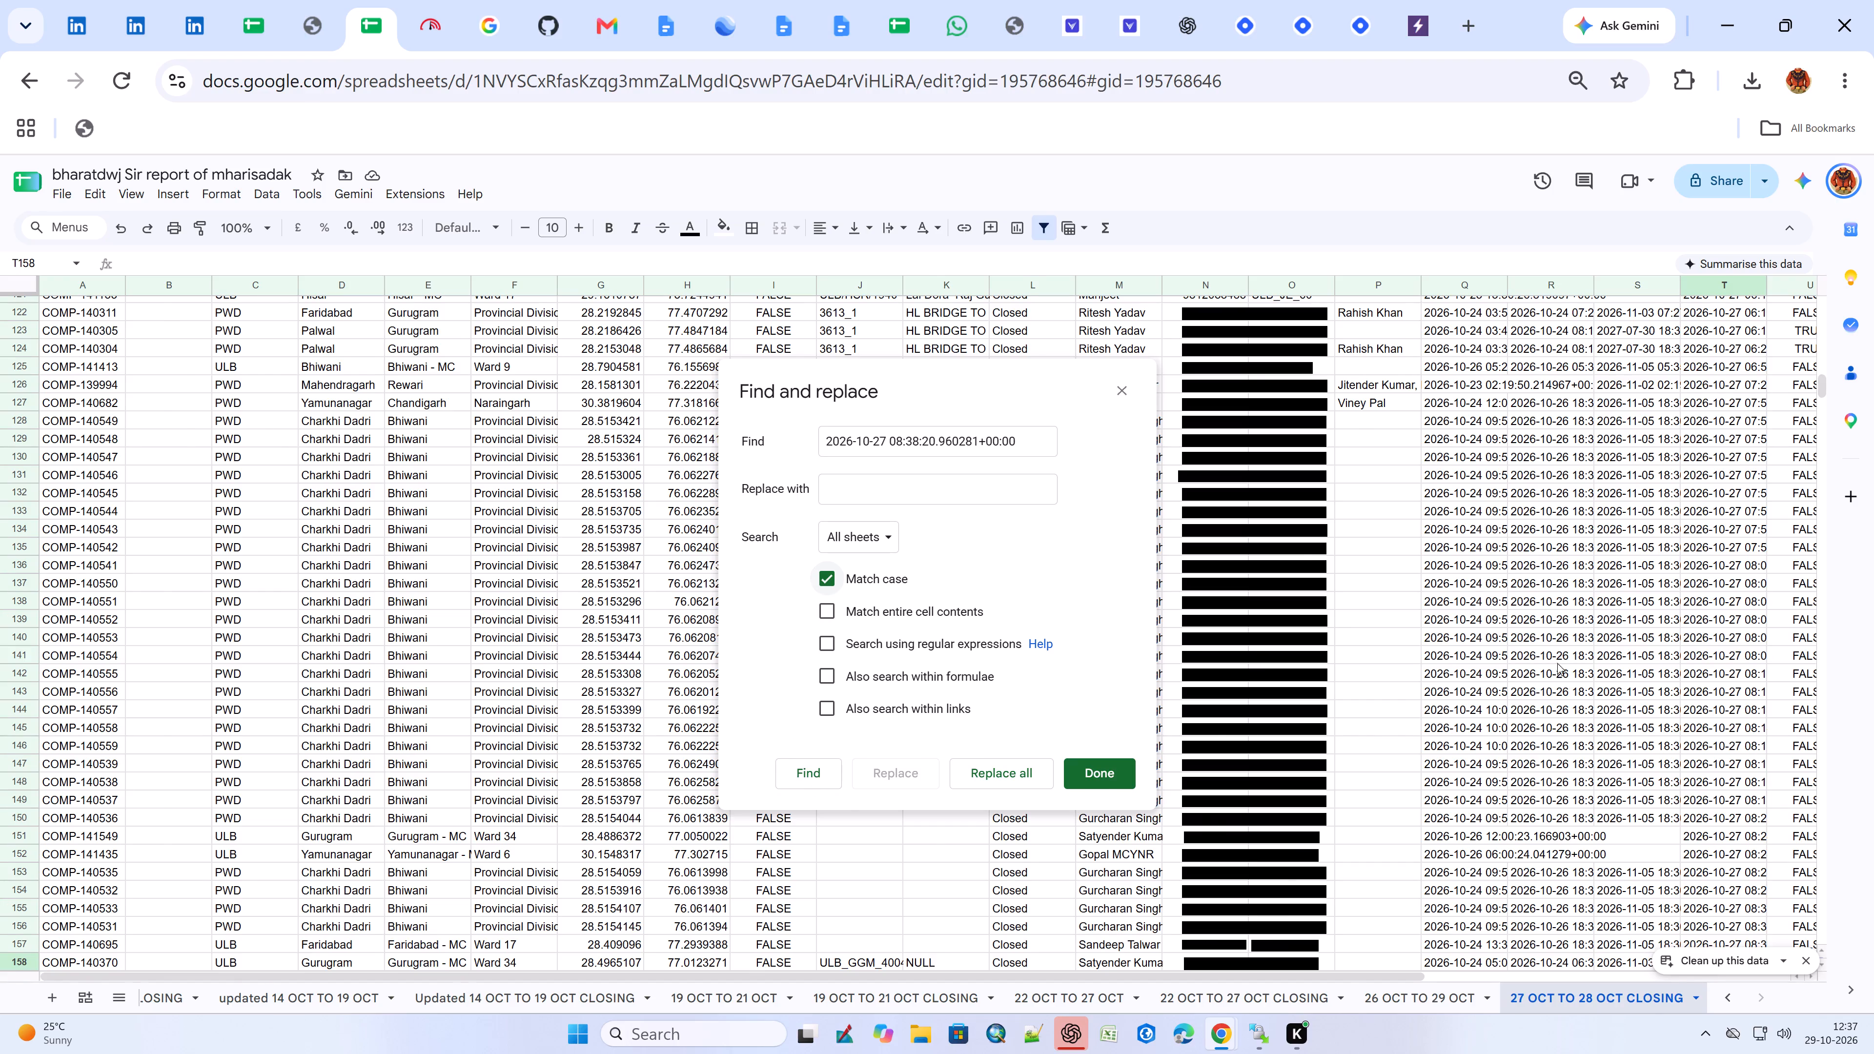
pyautogui.moveTo(802, 814); pyautogui.dragTo(810, 811)
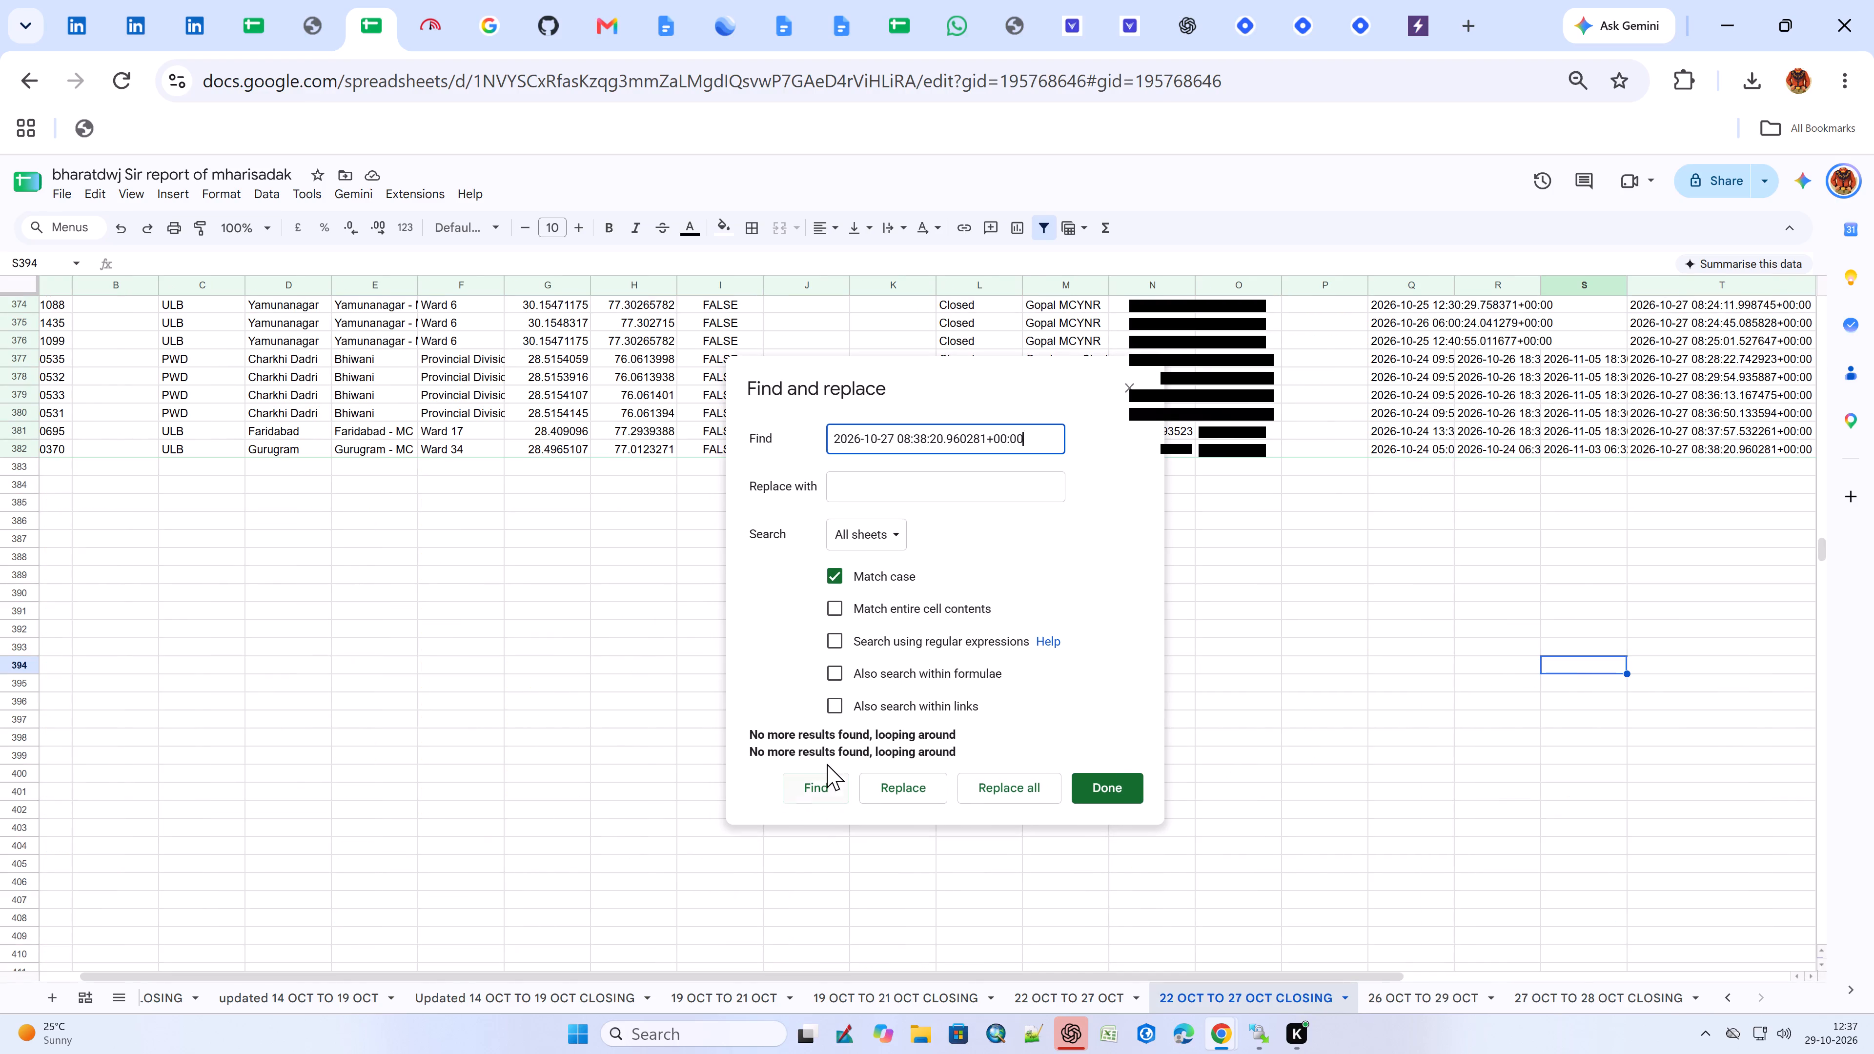
pyautogui.click(827, 763)
pyautogui.click(828, 777)
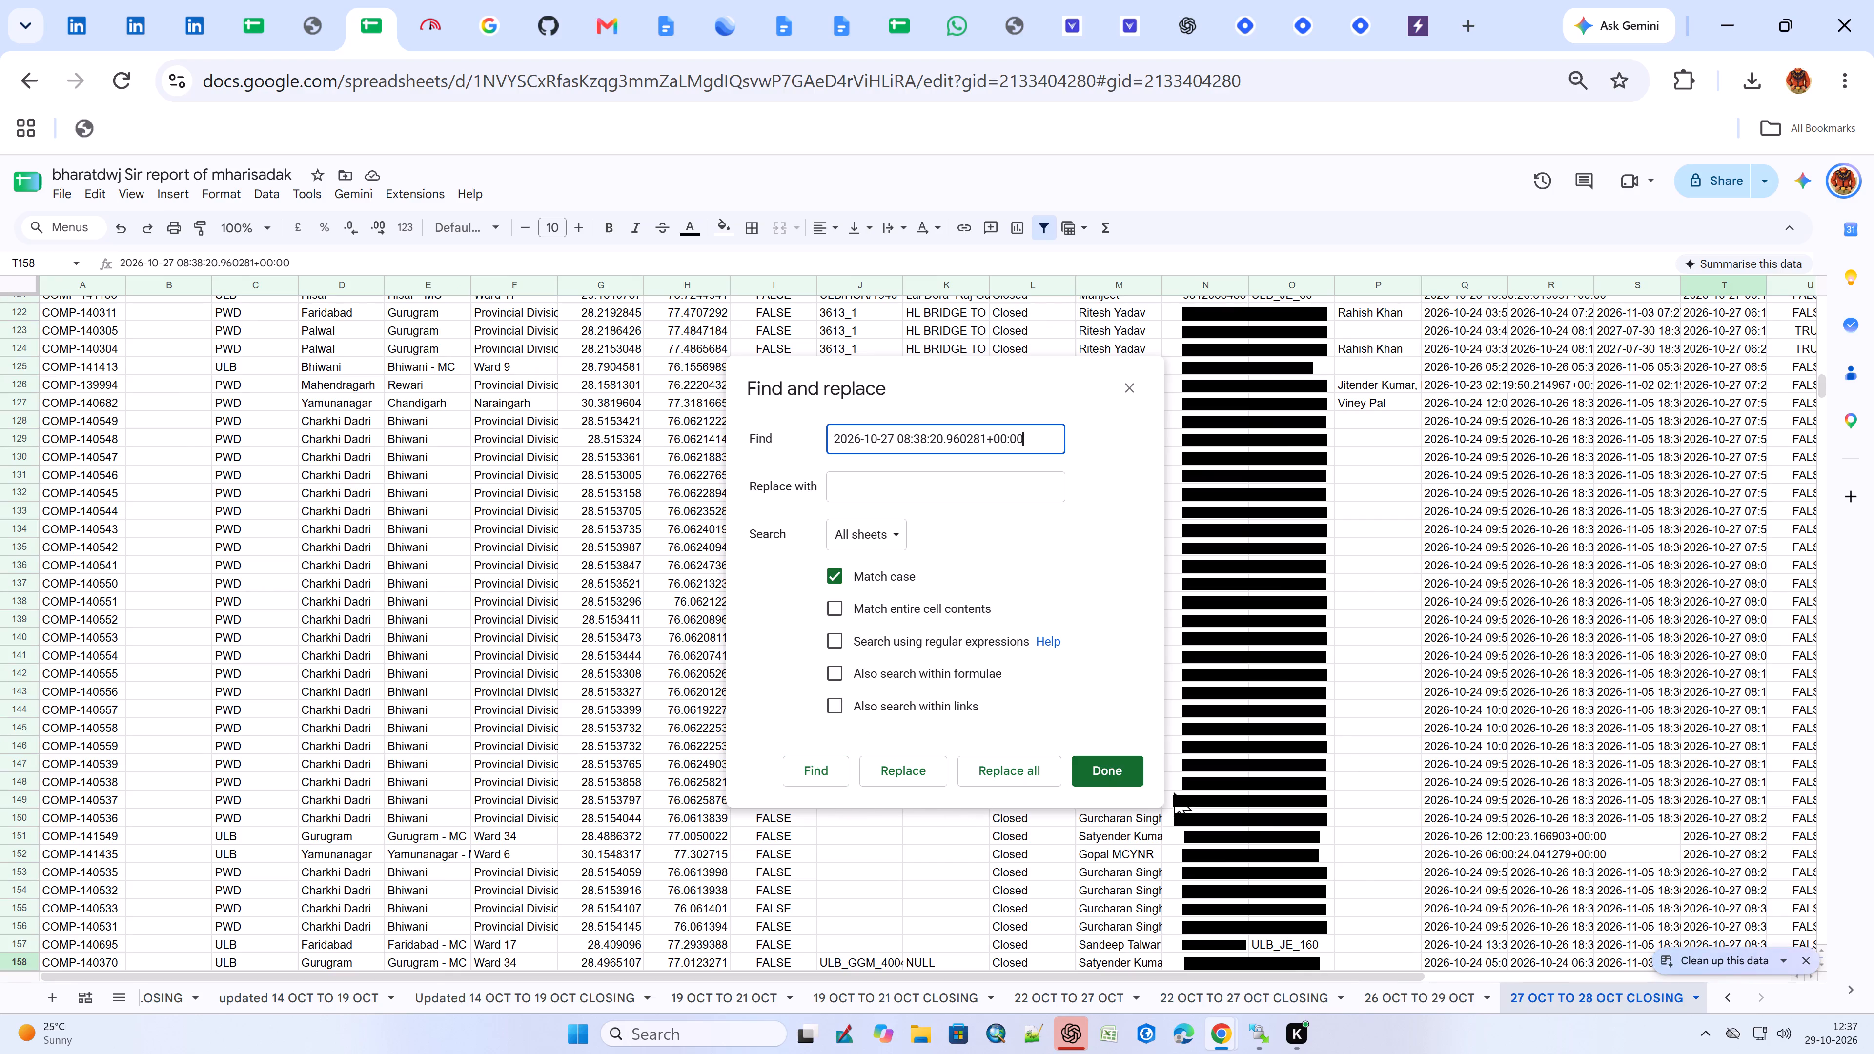
# Widen the Closed Date column so that its full timestamps fit.
pyautogui.scroll(14, 1446, 686)
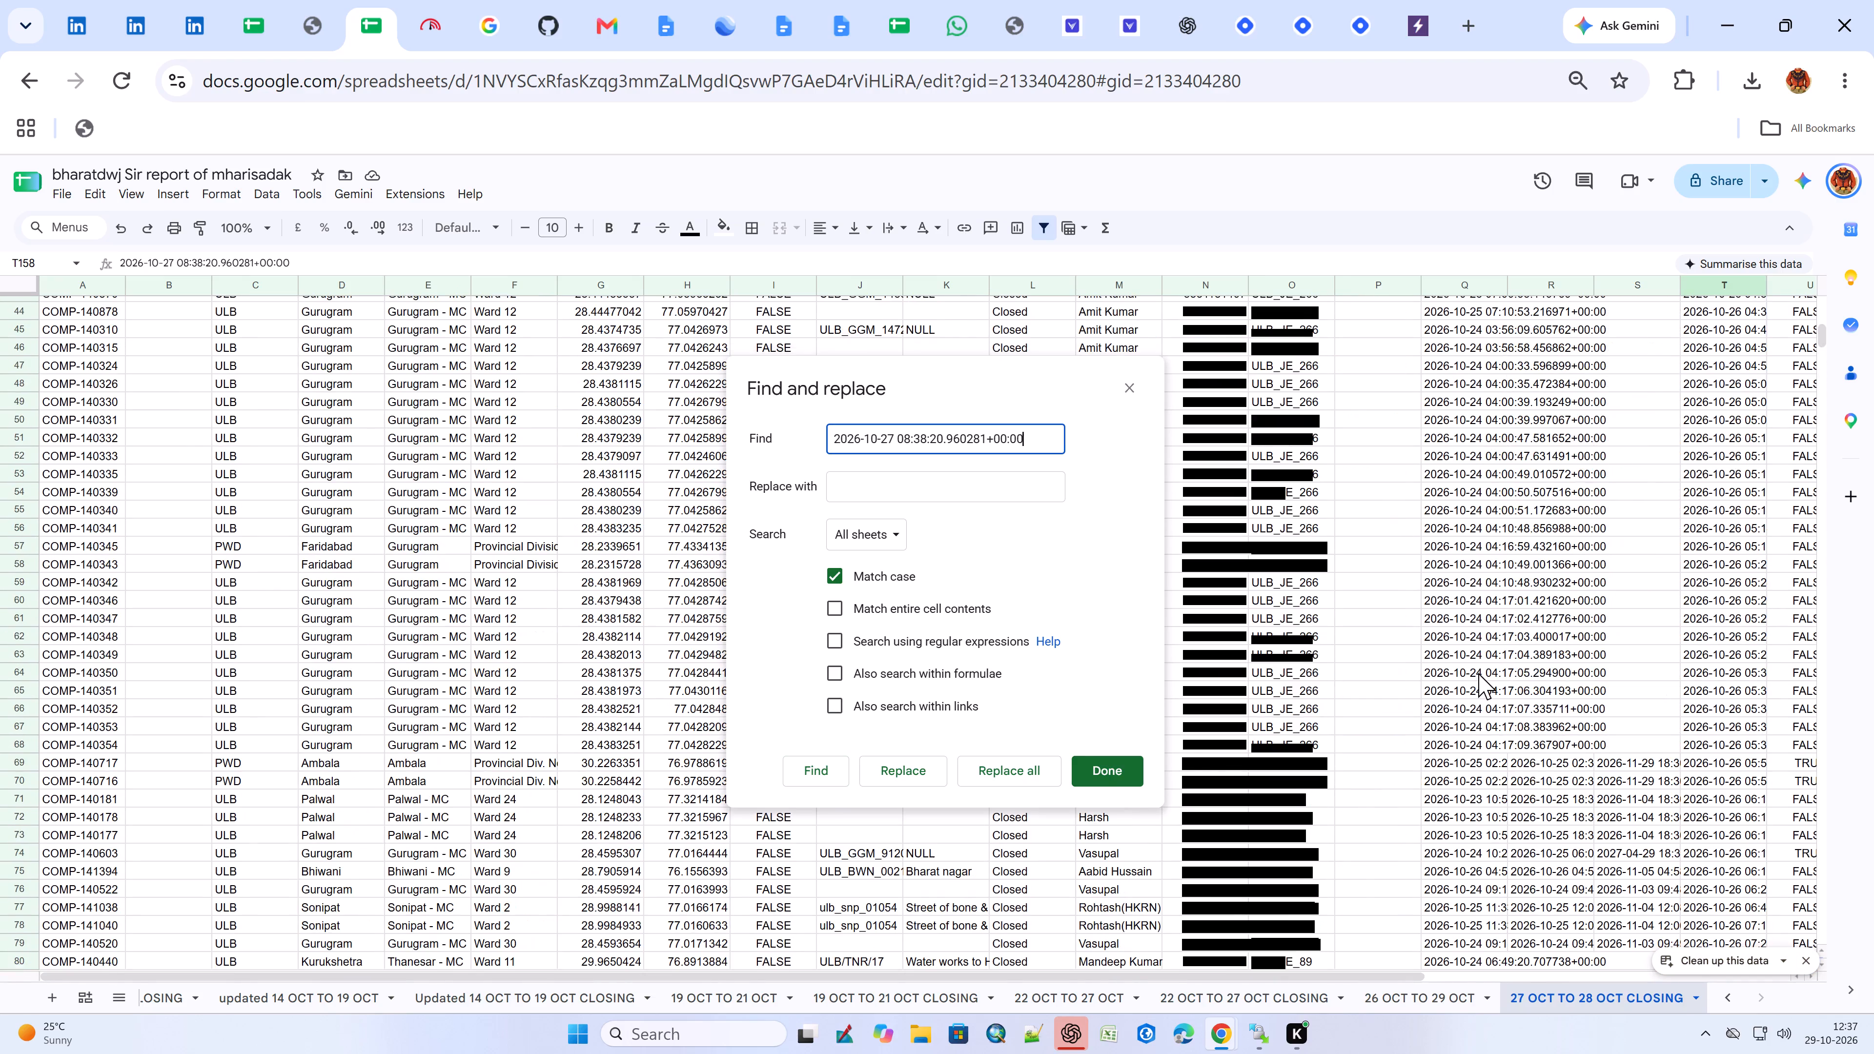
pyautogui.scroll(12, 1478, 673)
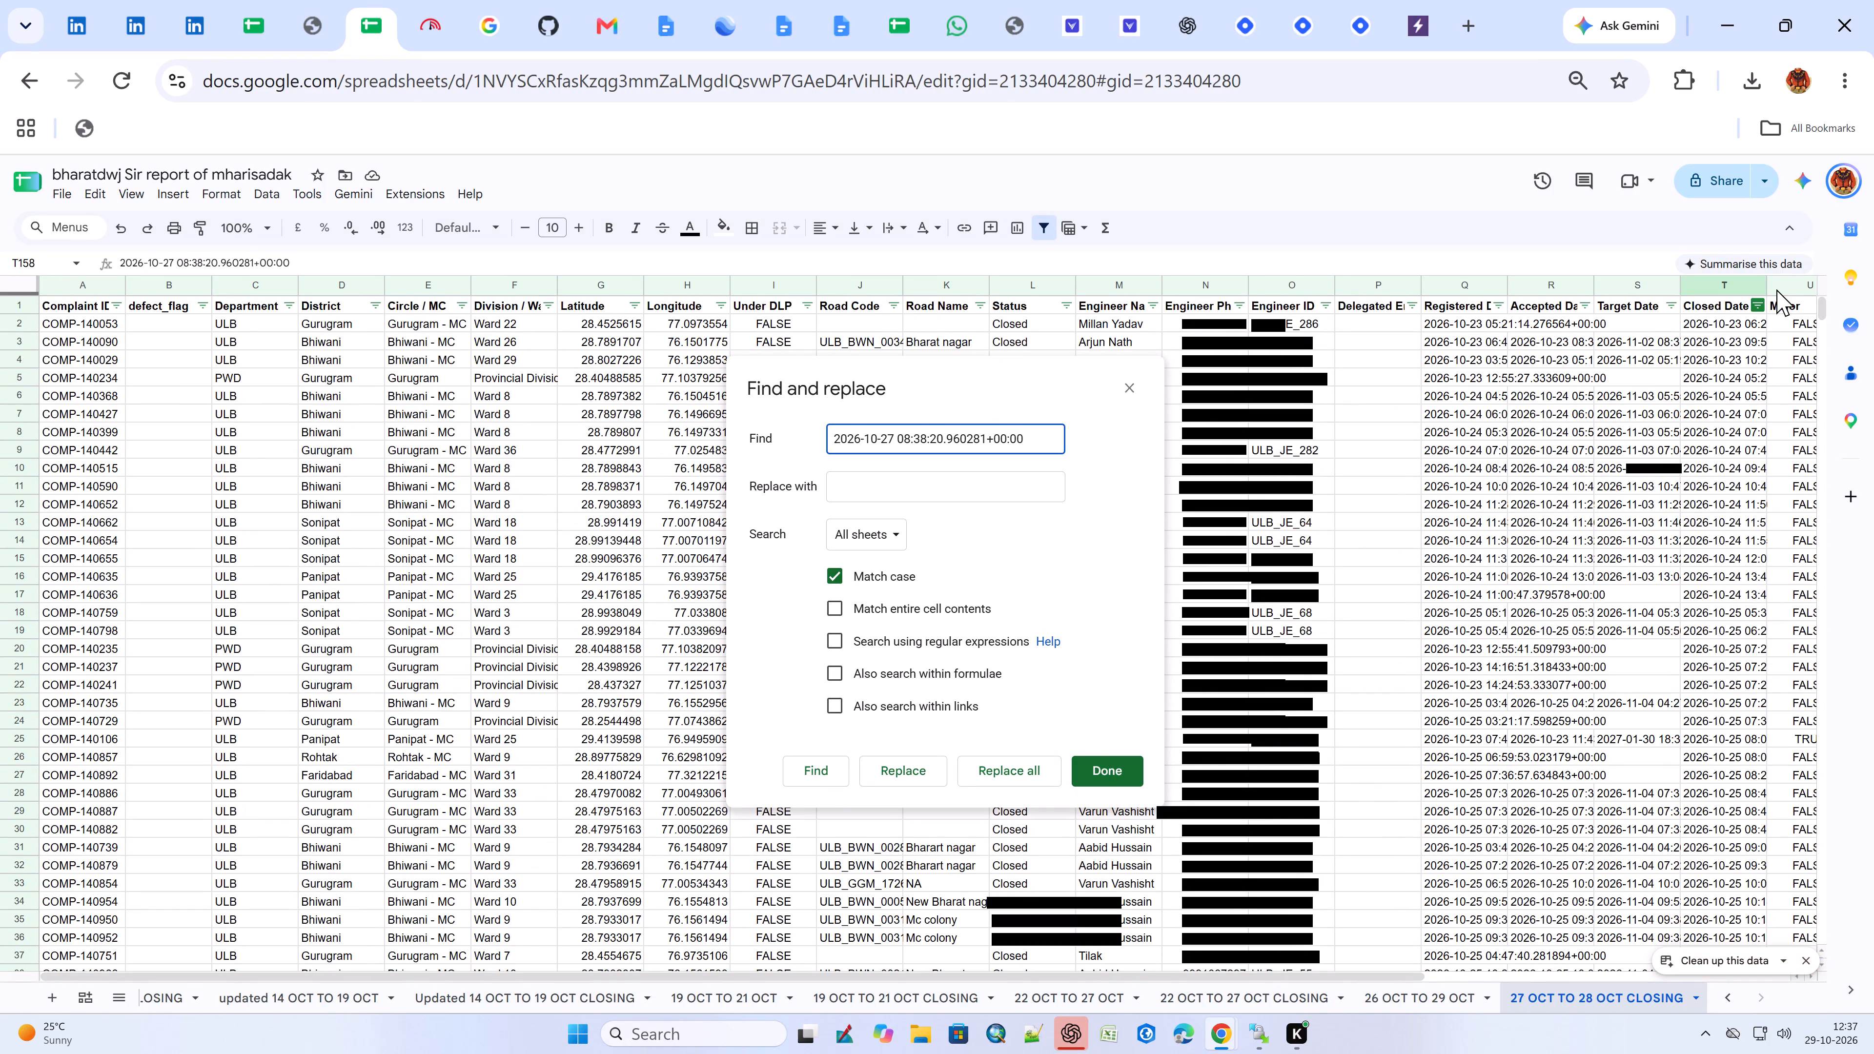
pyautogui.moveTo(1769, 289); pyautogui.dragTo(1857, 288)
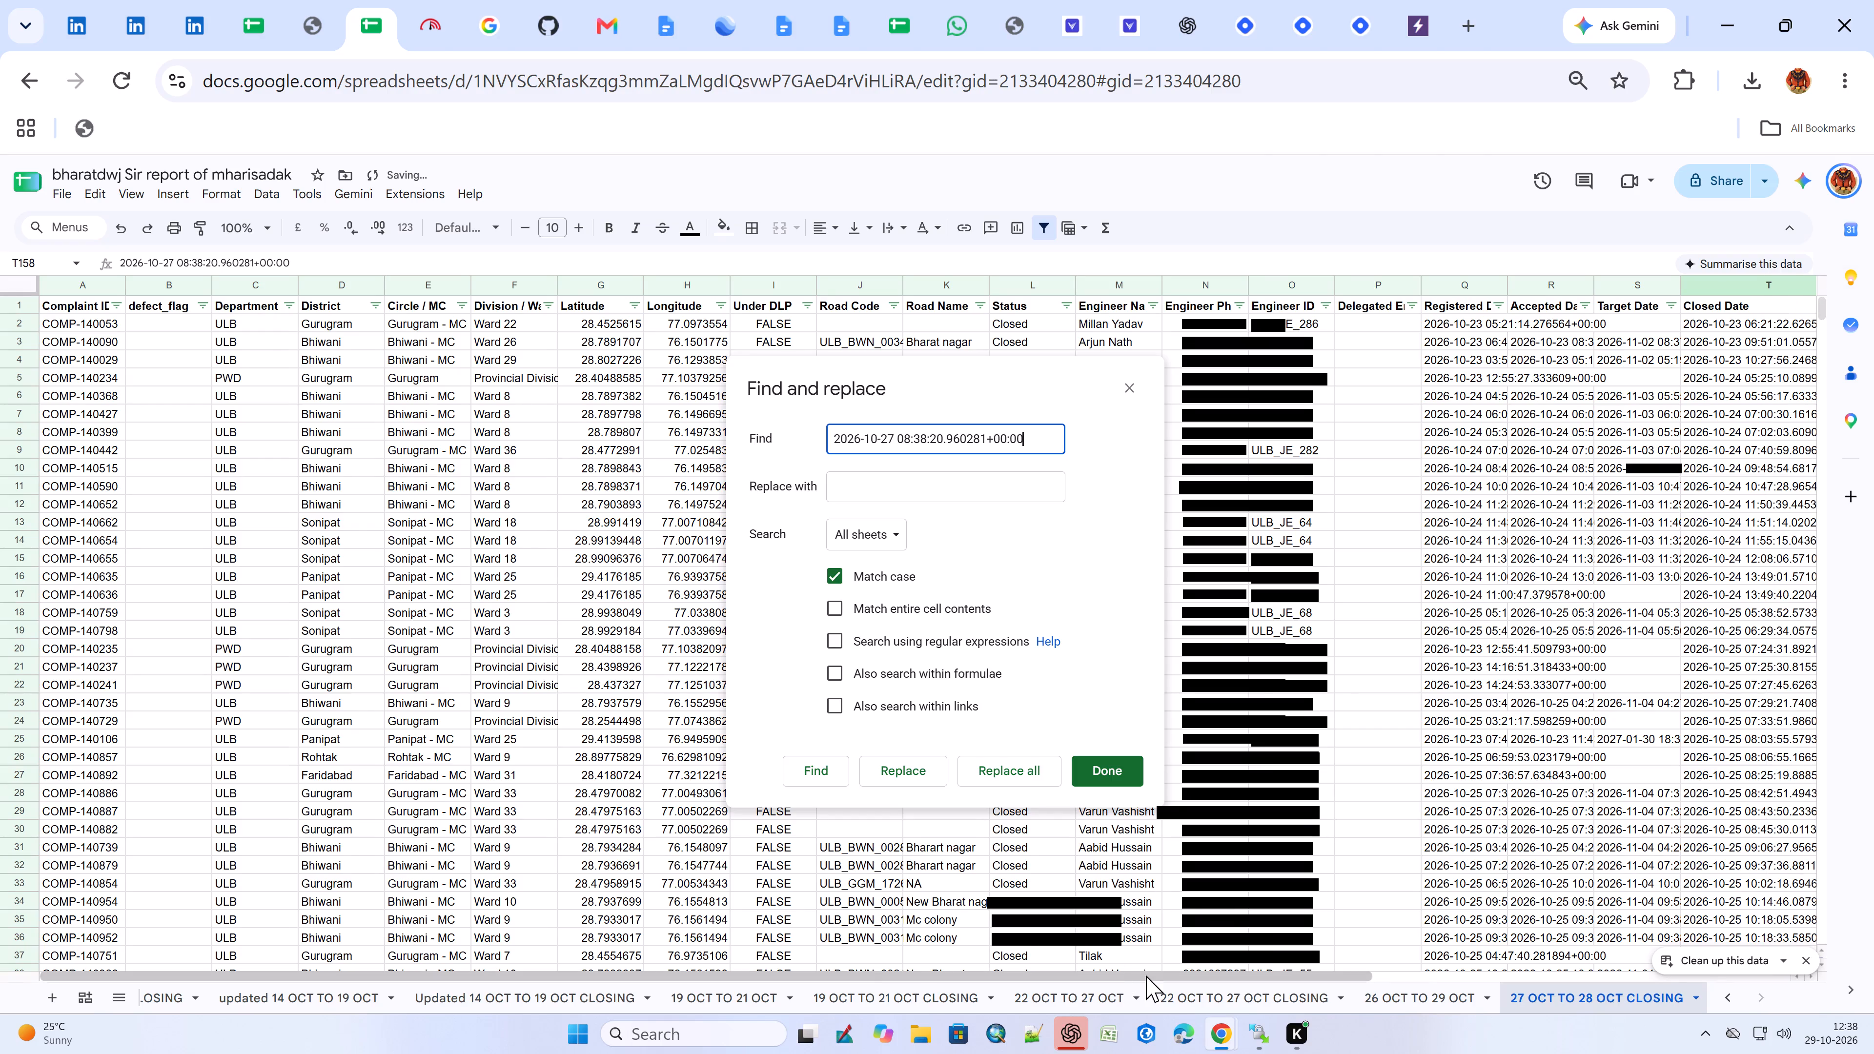
pyautogui.moveTo(1146, 975); pyautogui.dragTo(1379, 948)
pyautogui.scroll(-8, 1425, 770)
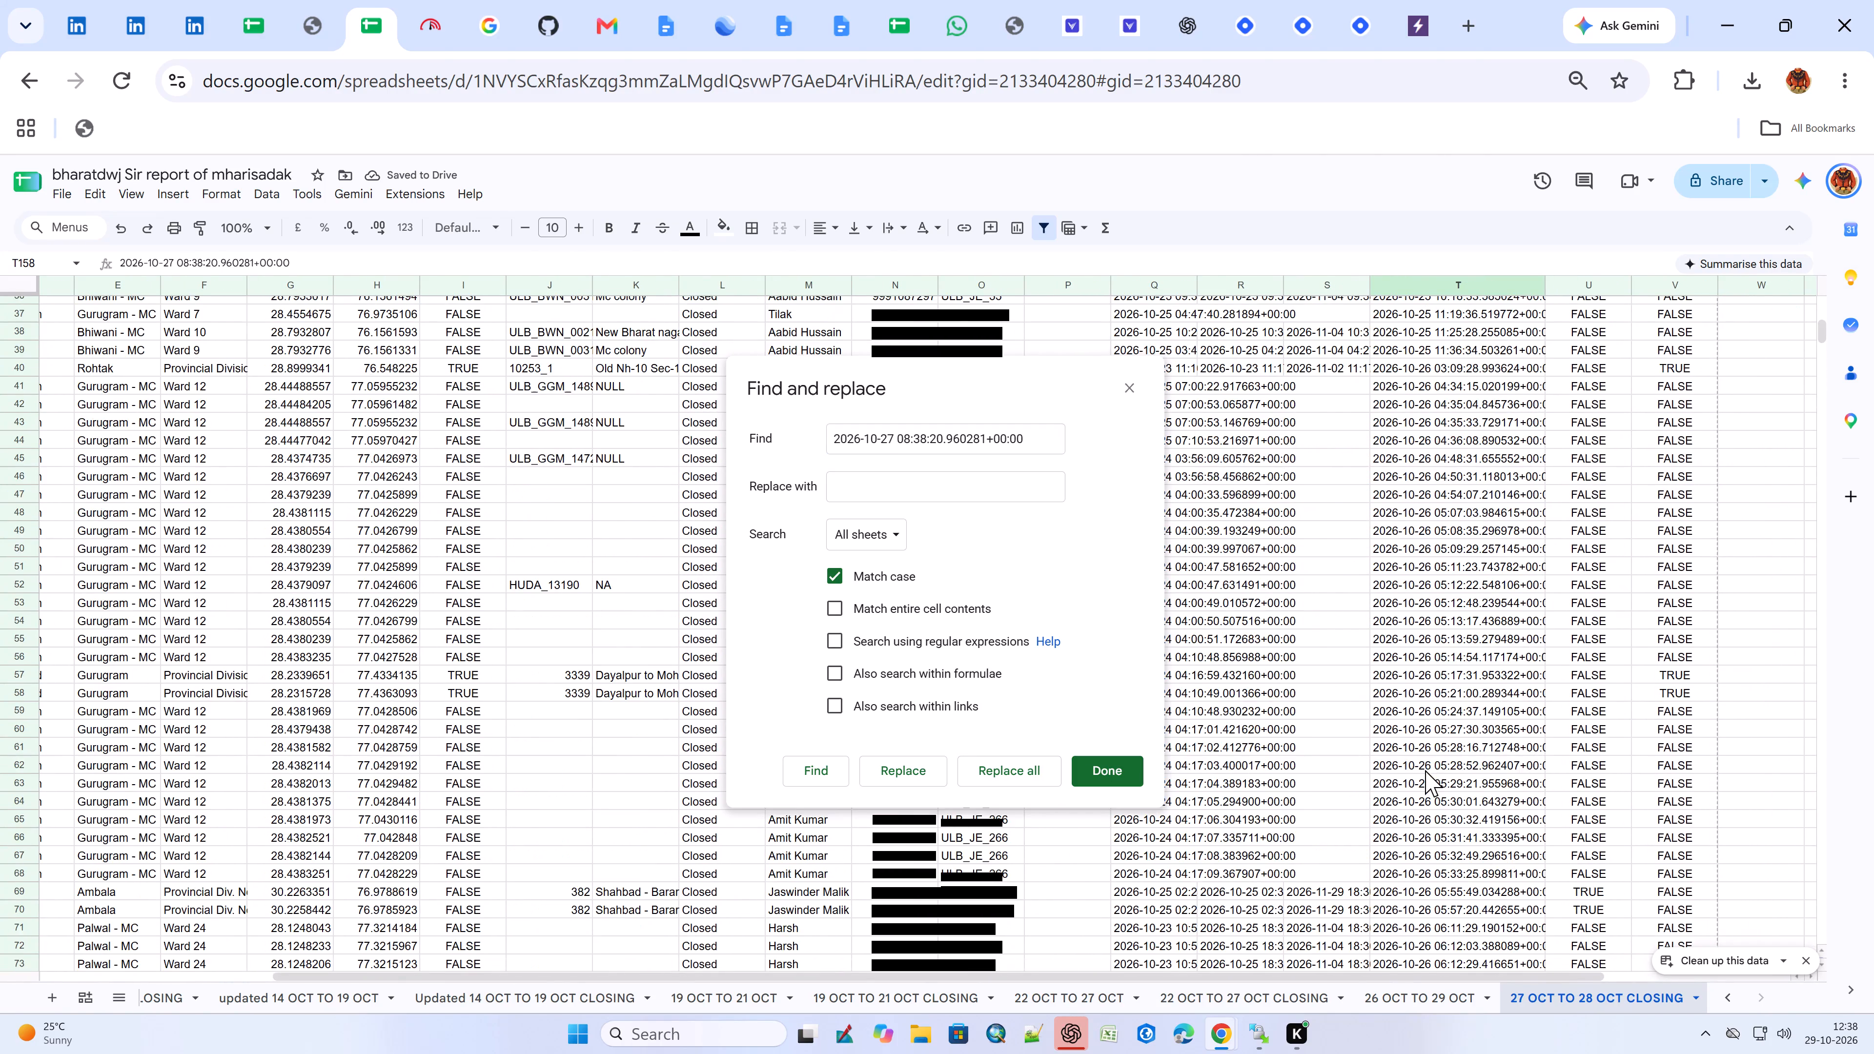
pyautogui.scroll(-7, 1425, 770)
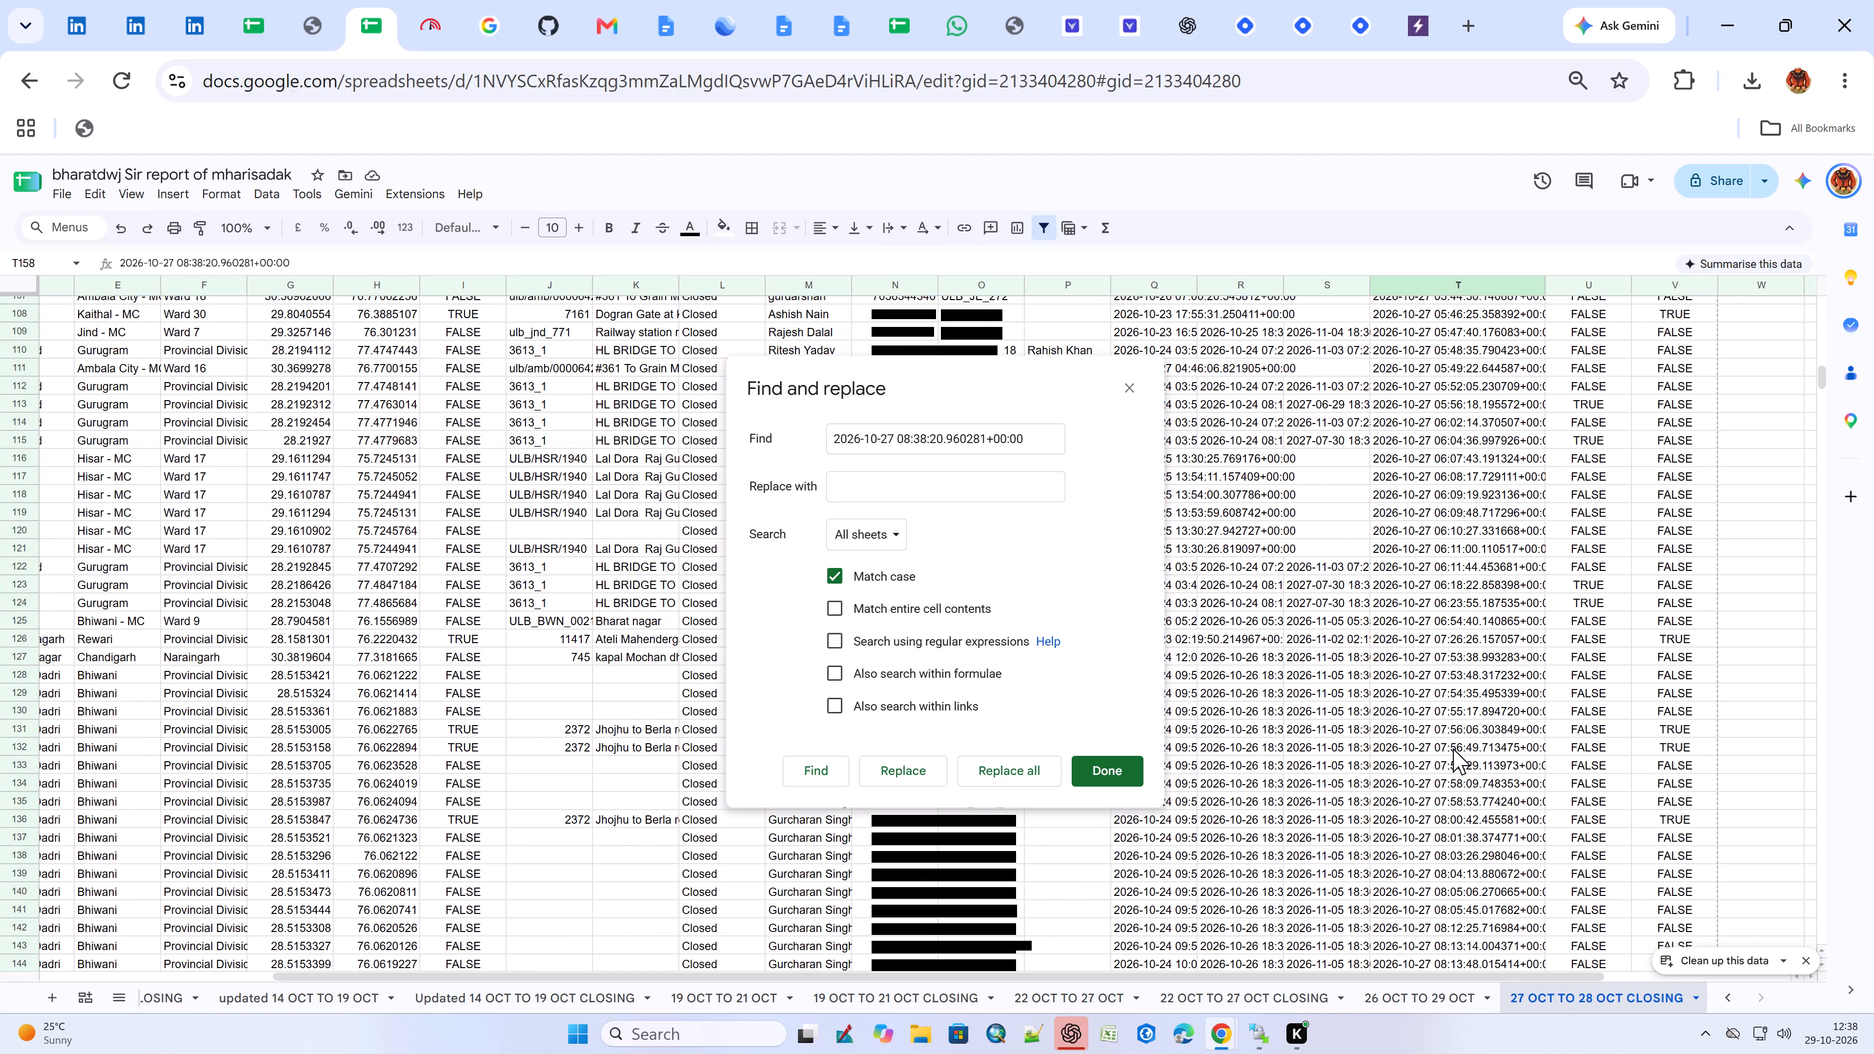
pyautogui.scroll(-5, 1453, 748)
pyautogui.click(1473, 608)
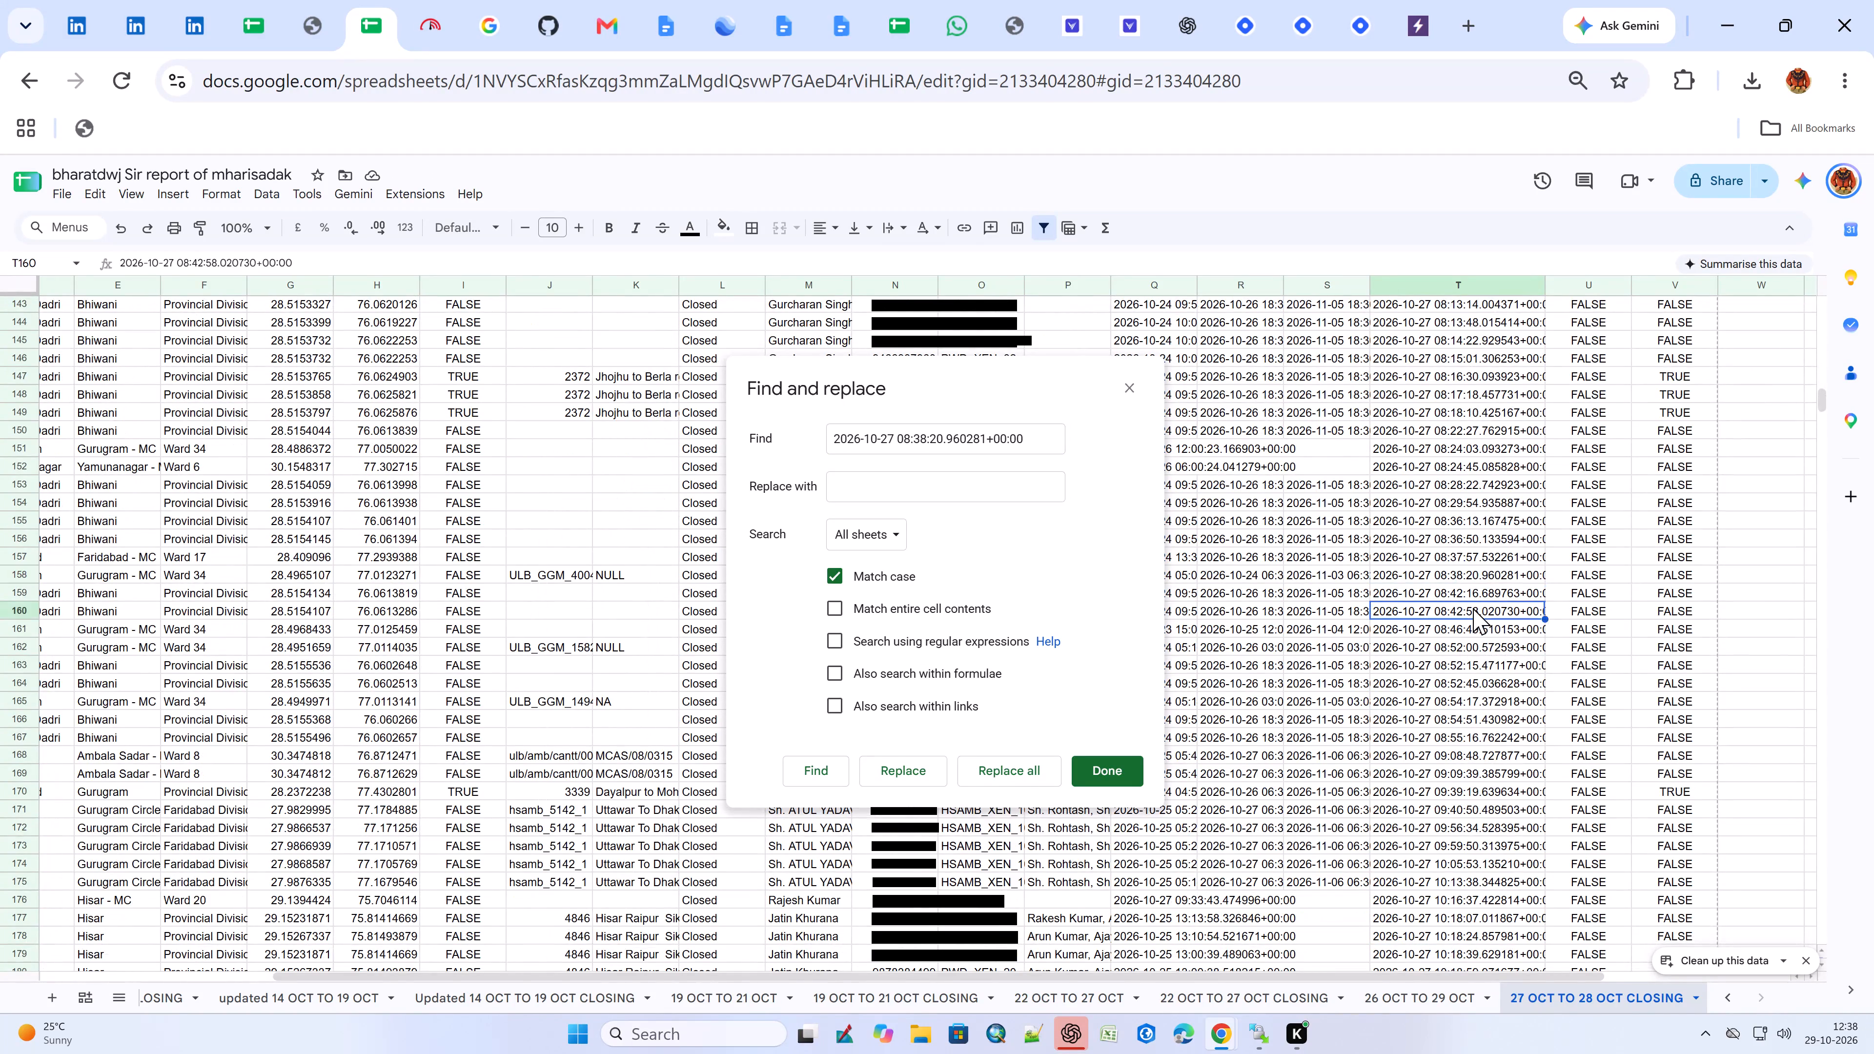
pyautogui.click(1453, 575)
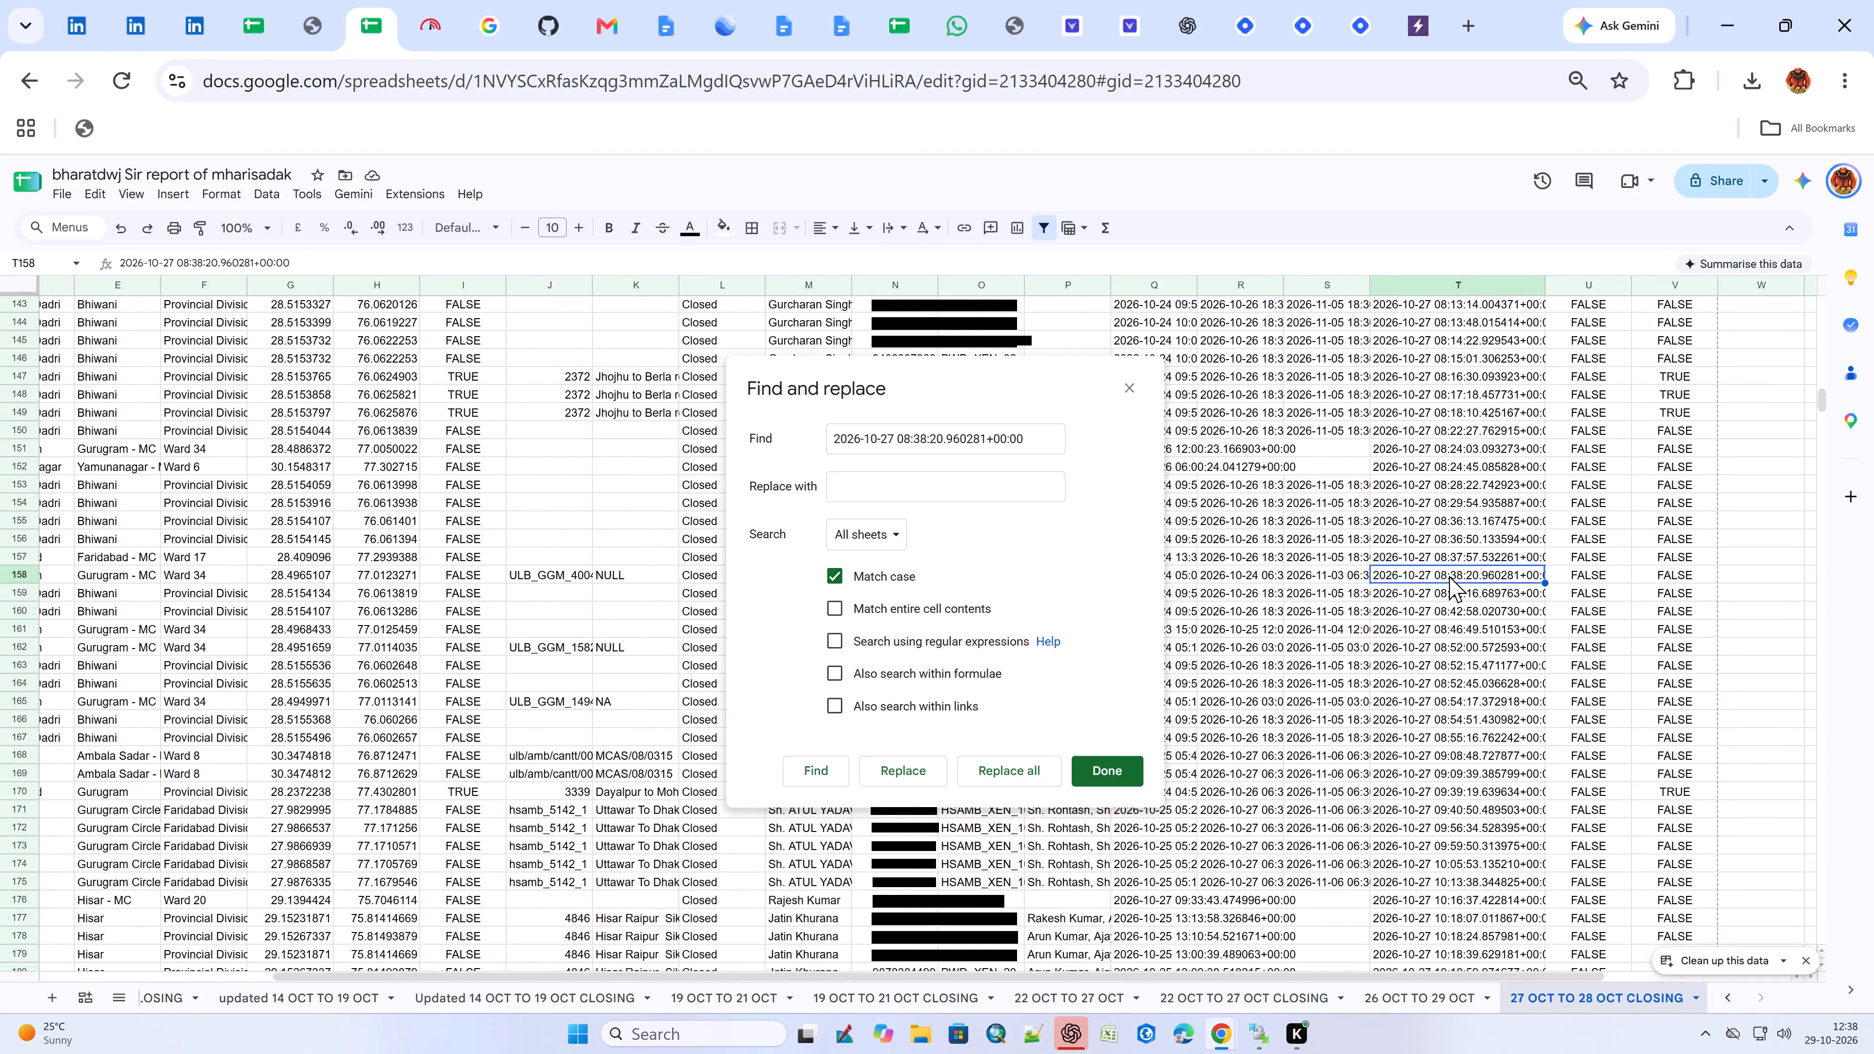
pyautogui.click(24, 574)
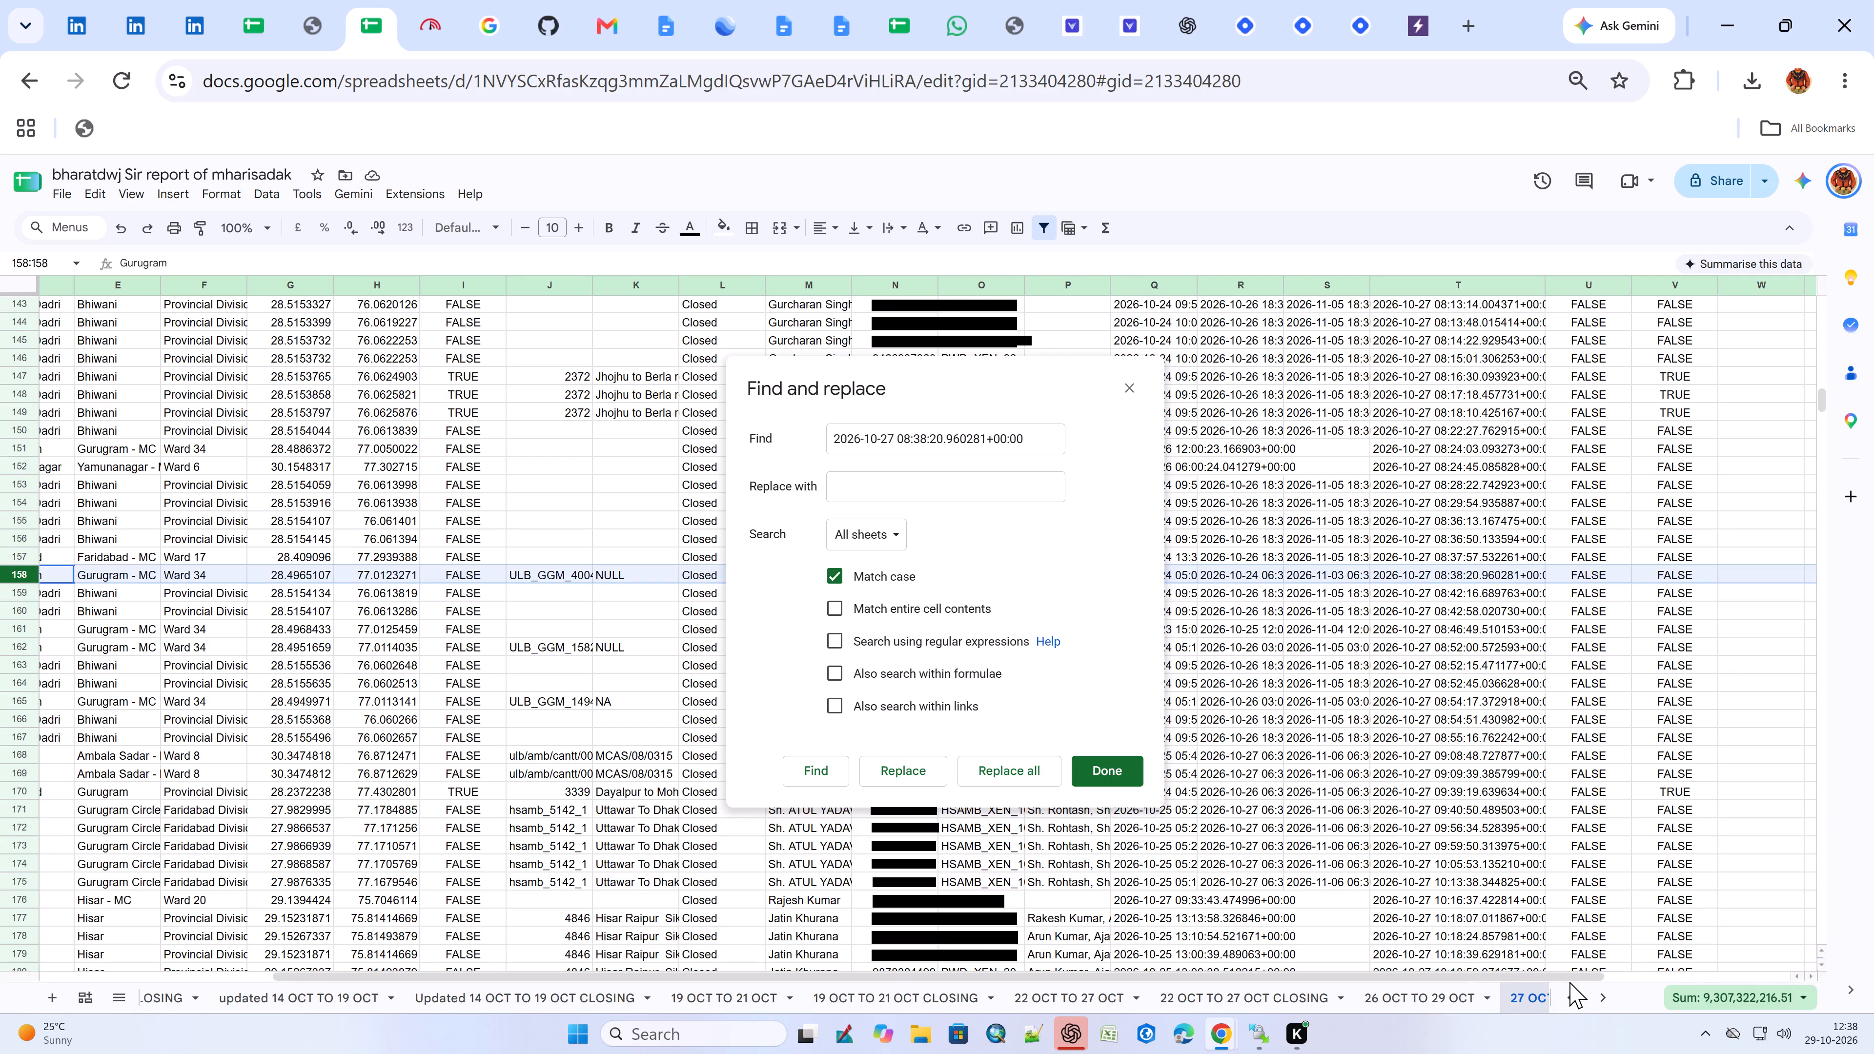
# Compare the complaint ID in row 158 with the last complaint in the 22 OCT TO 27 OCT CLOSING sheet.
pyautogui.moveTo(1582, 973); pyautogui.dragTo(1282, 999)
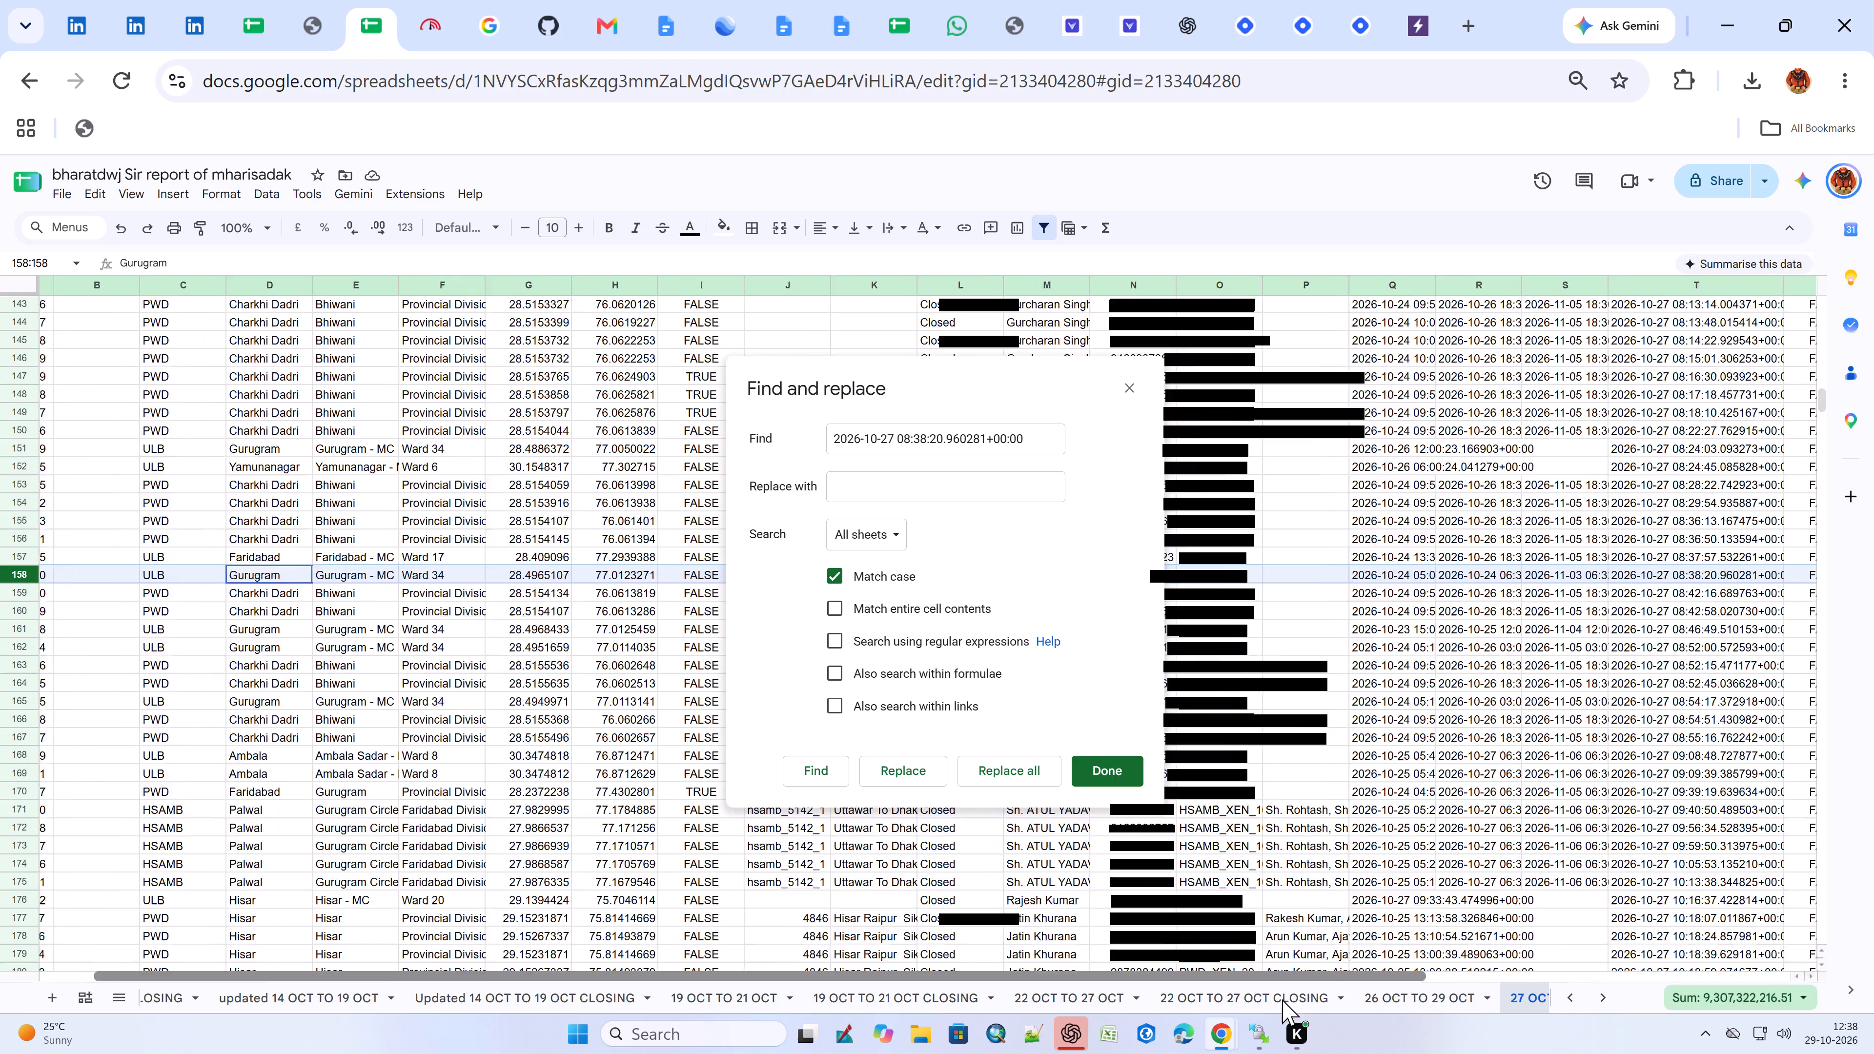
pyautogui.moveTo(1282, 999); pyautogui.dragTo(932, 1004)
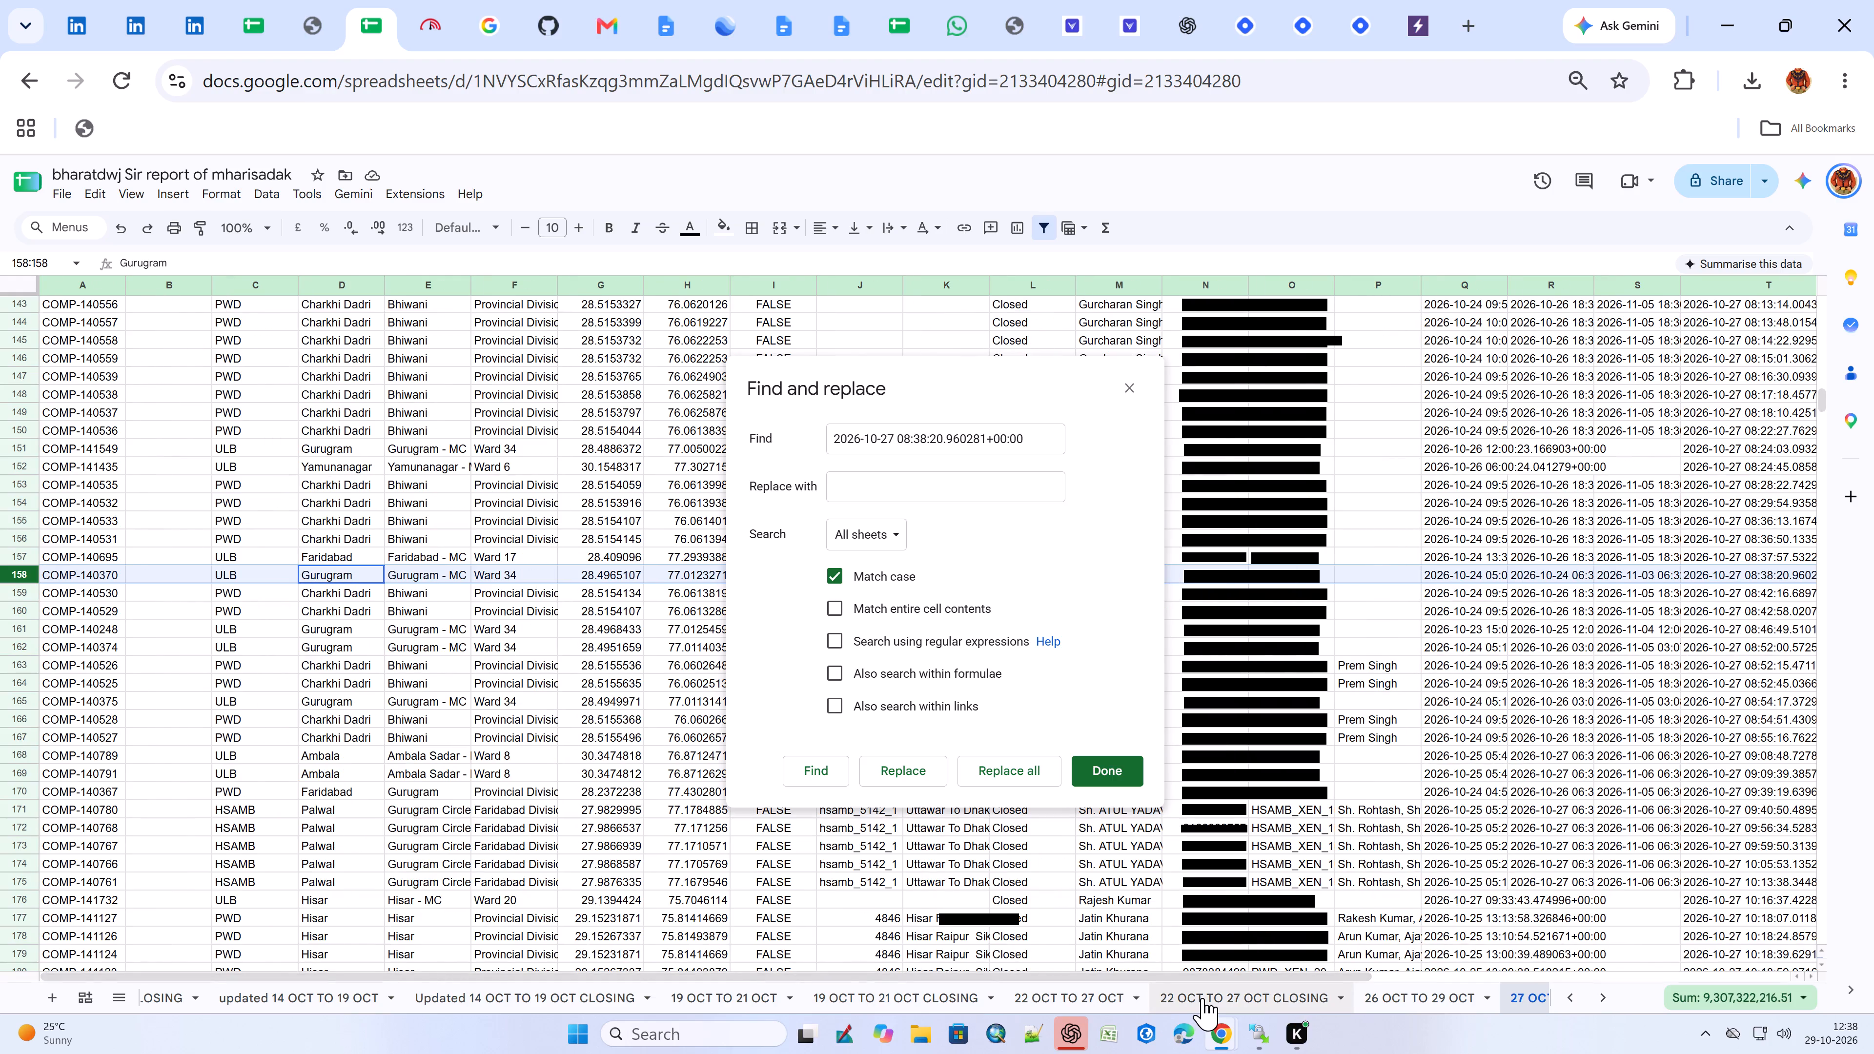
pyautogui.click(1202, 998)
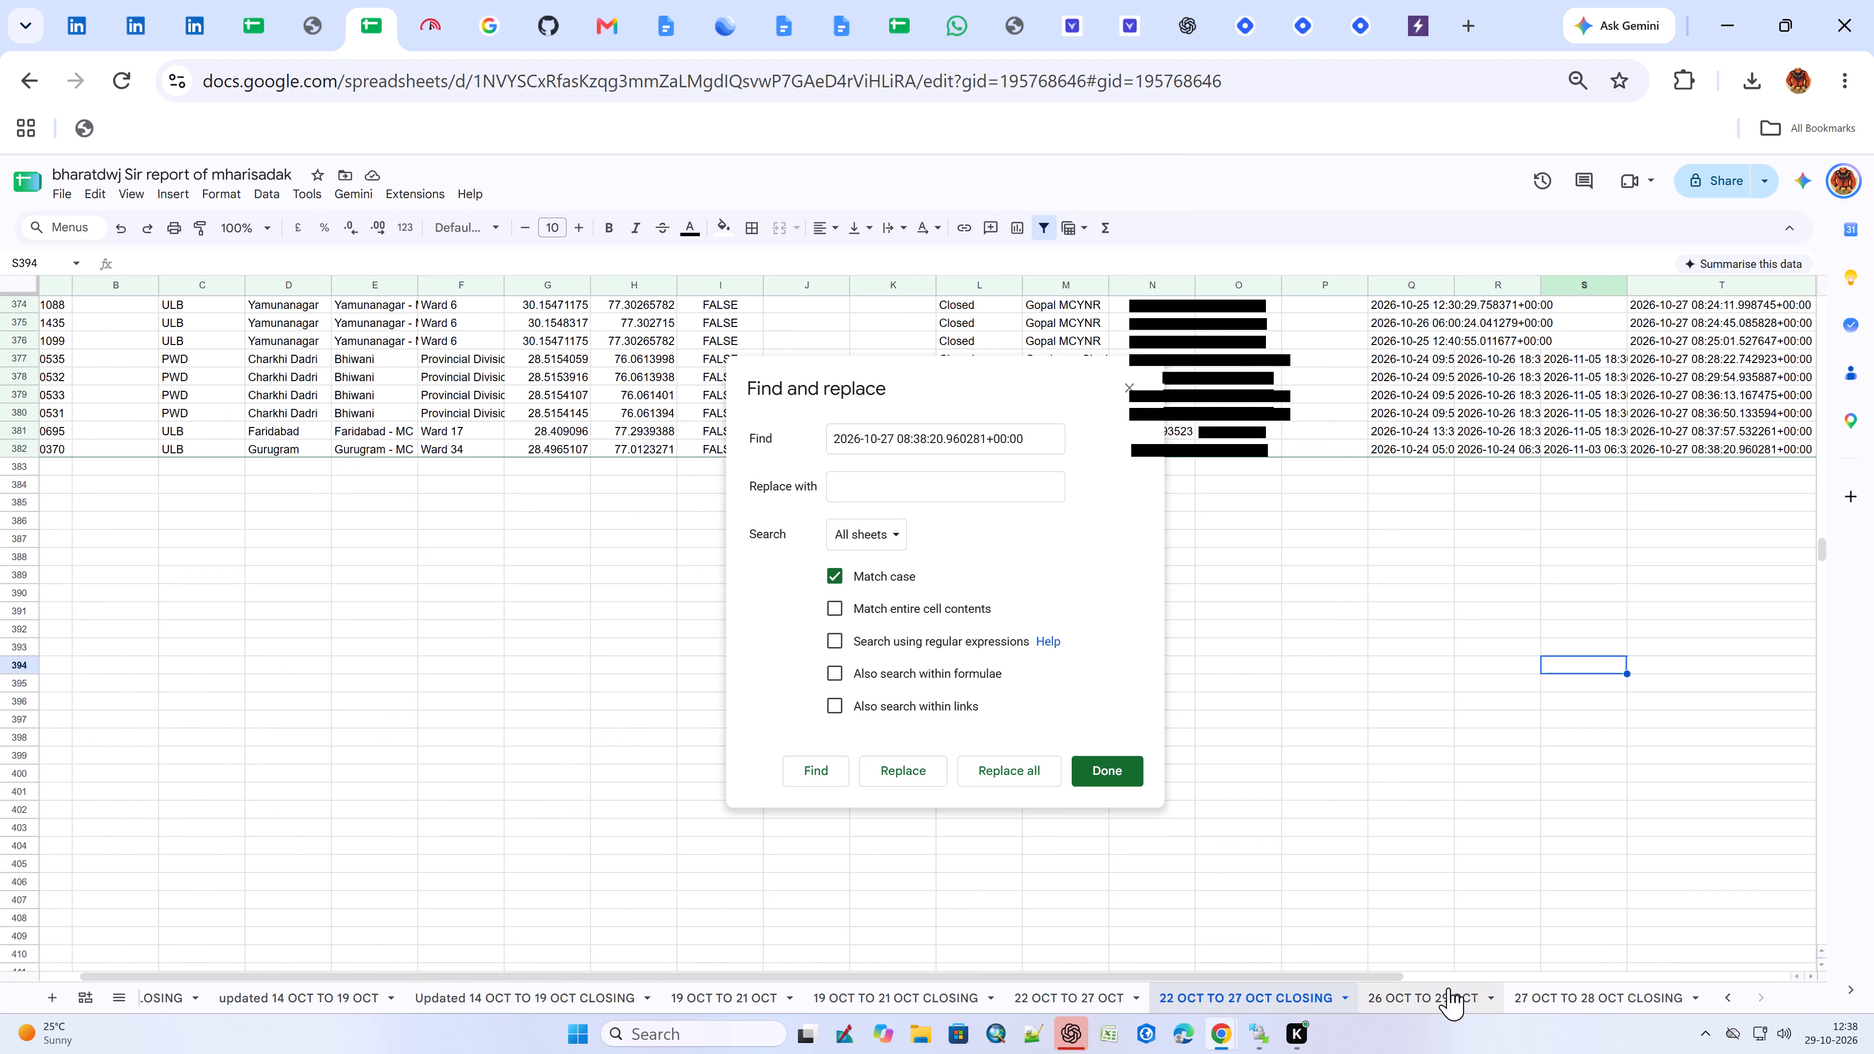
pyautogui.moveTo(1379, 978); pyautogui.dragTo(1256, 984)
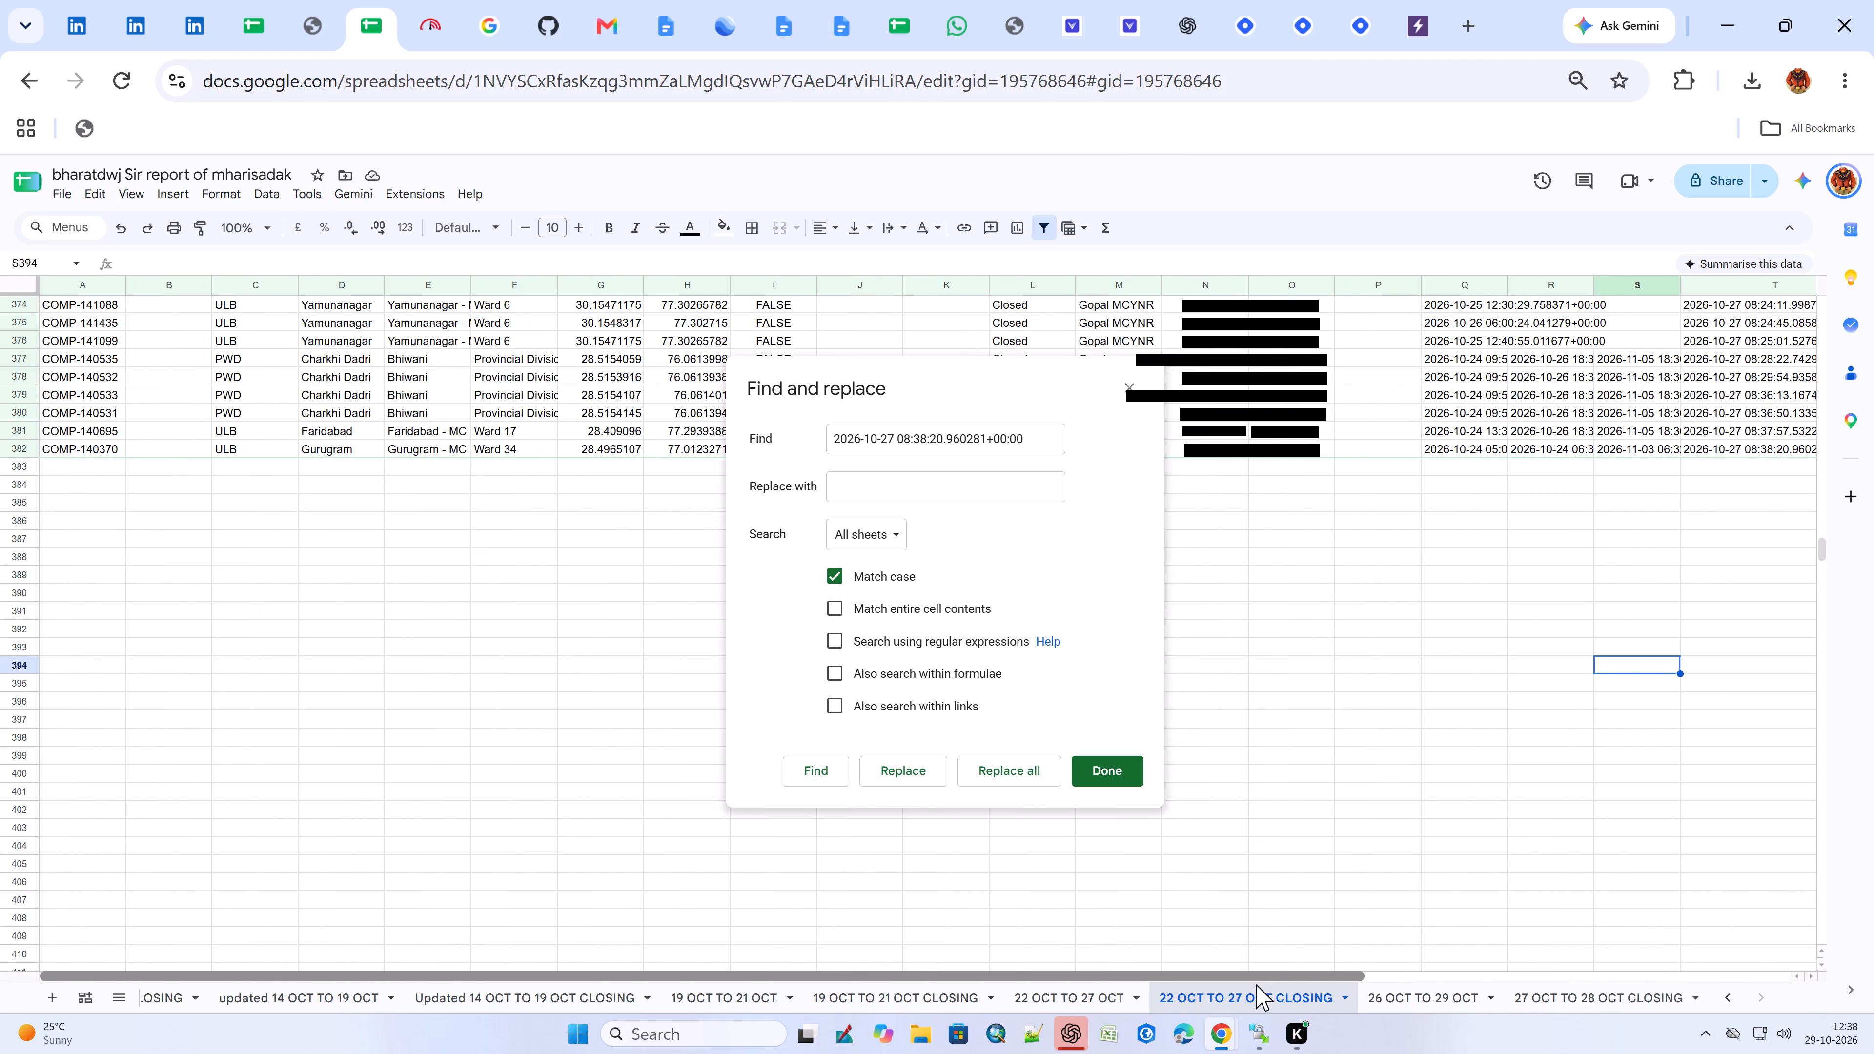
pyautogui.moveTo(1256, 984); pyautogui.dragTo(1606, 947)
pyautogui.click(1591, 1002)
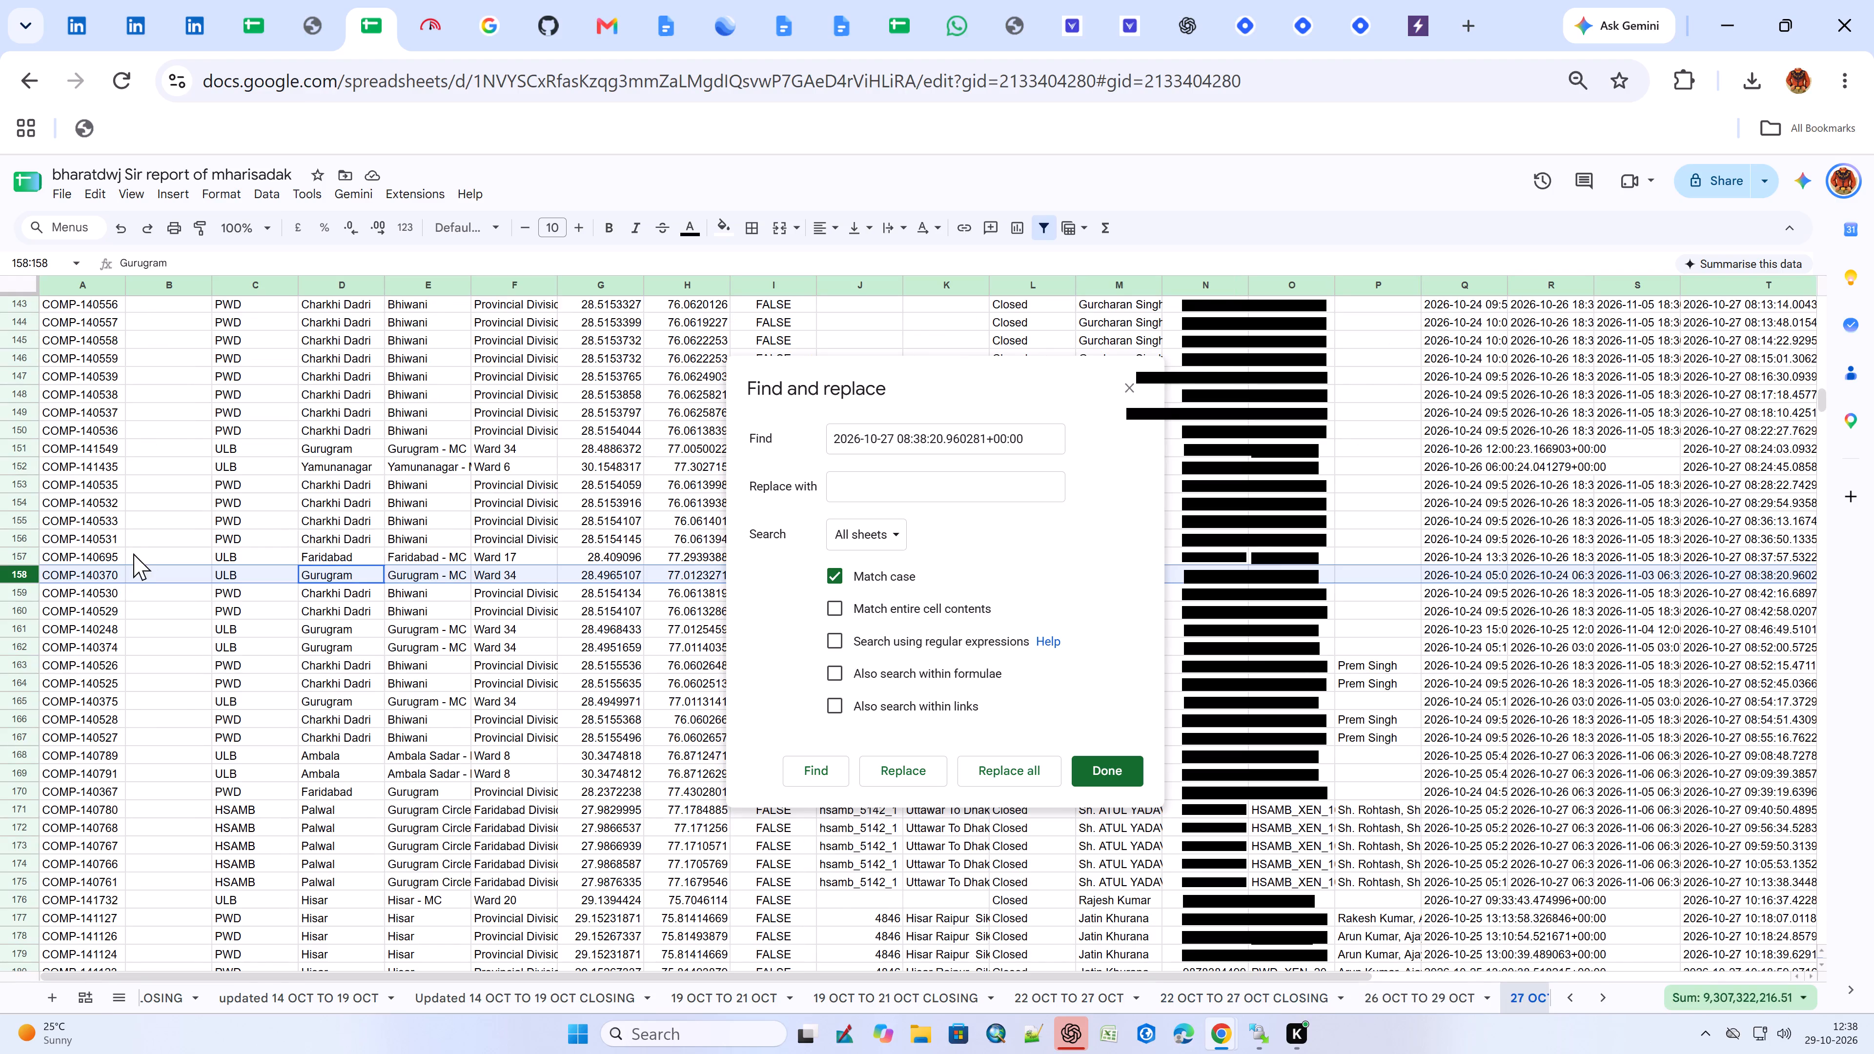
# Clear the previous period's complaints in A2:W158 of the 27 OCT TO 28 OCT CLOSING sheet, keeping the header row.
pyautogui.click(108, 583)
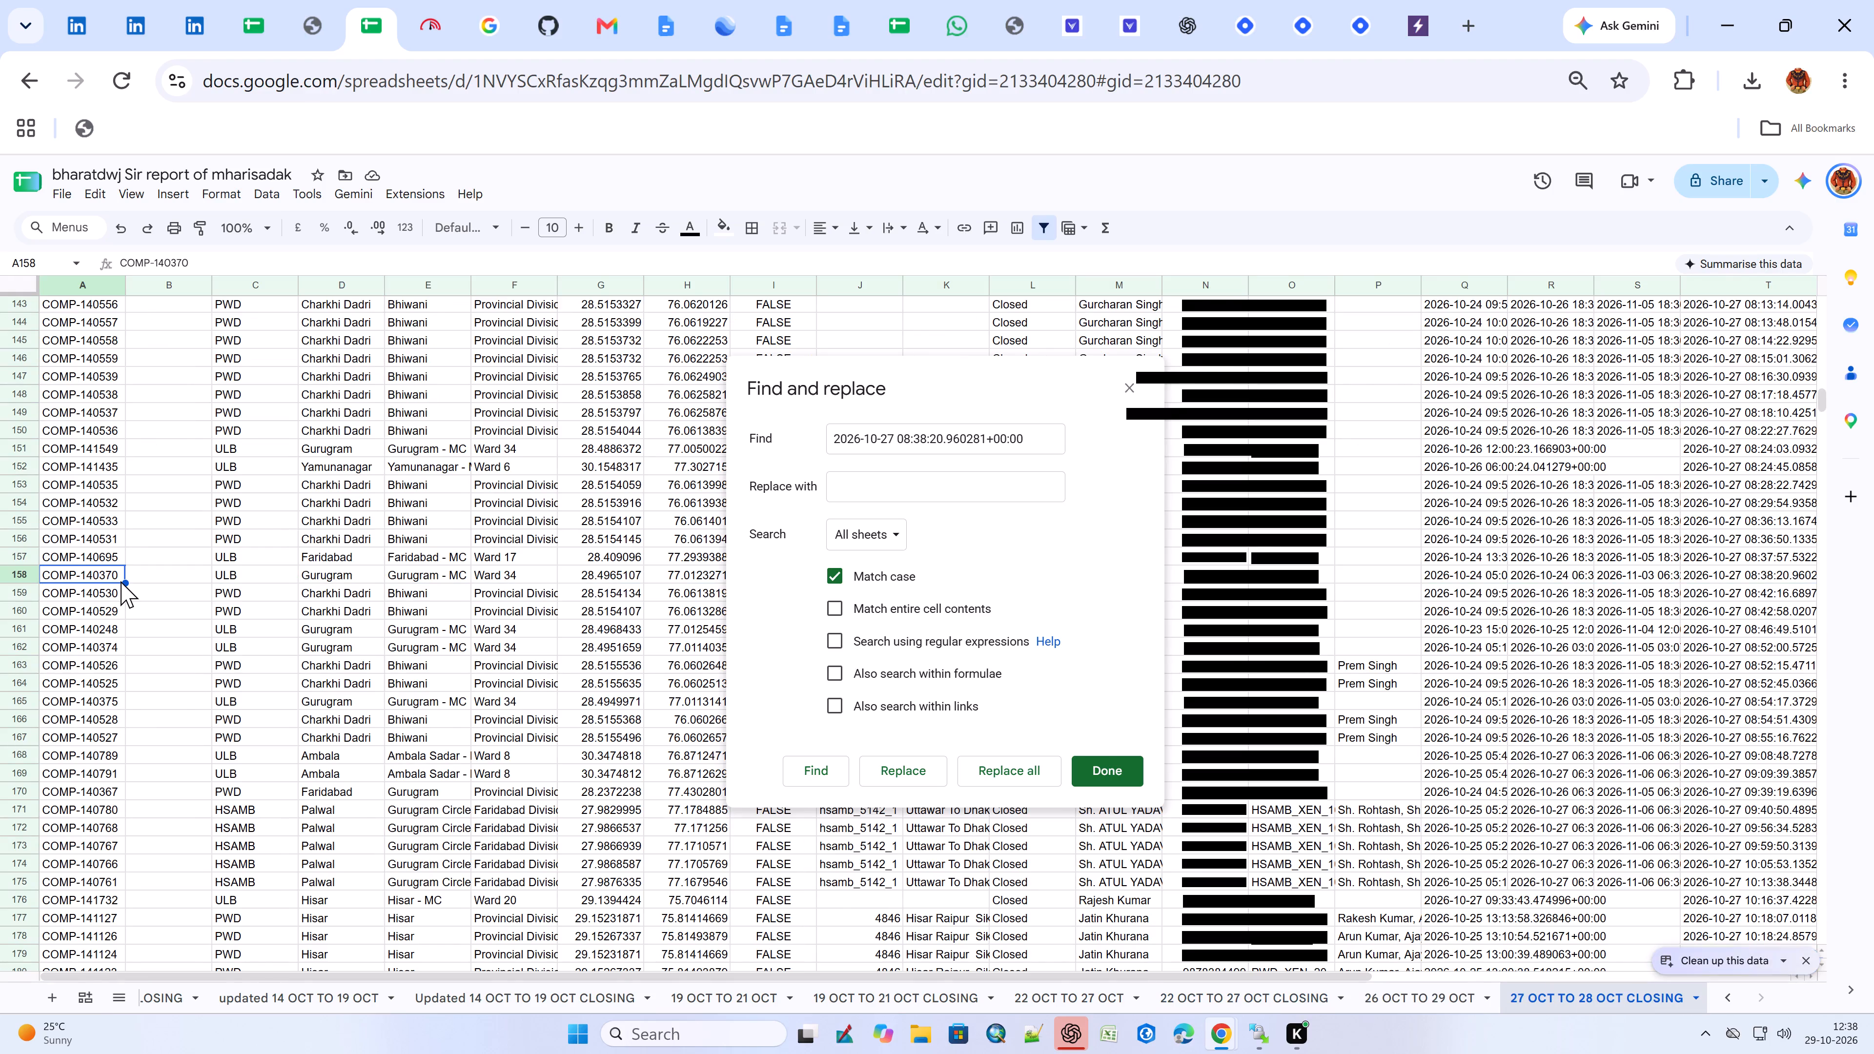
pyautogui.hotkey('ctrl', 'shift', 'Up')
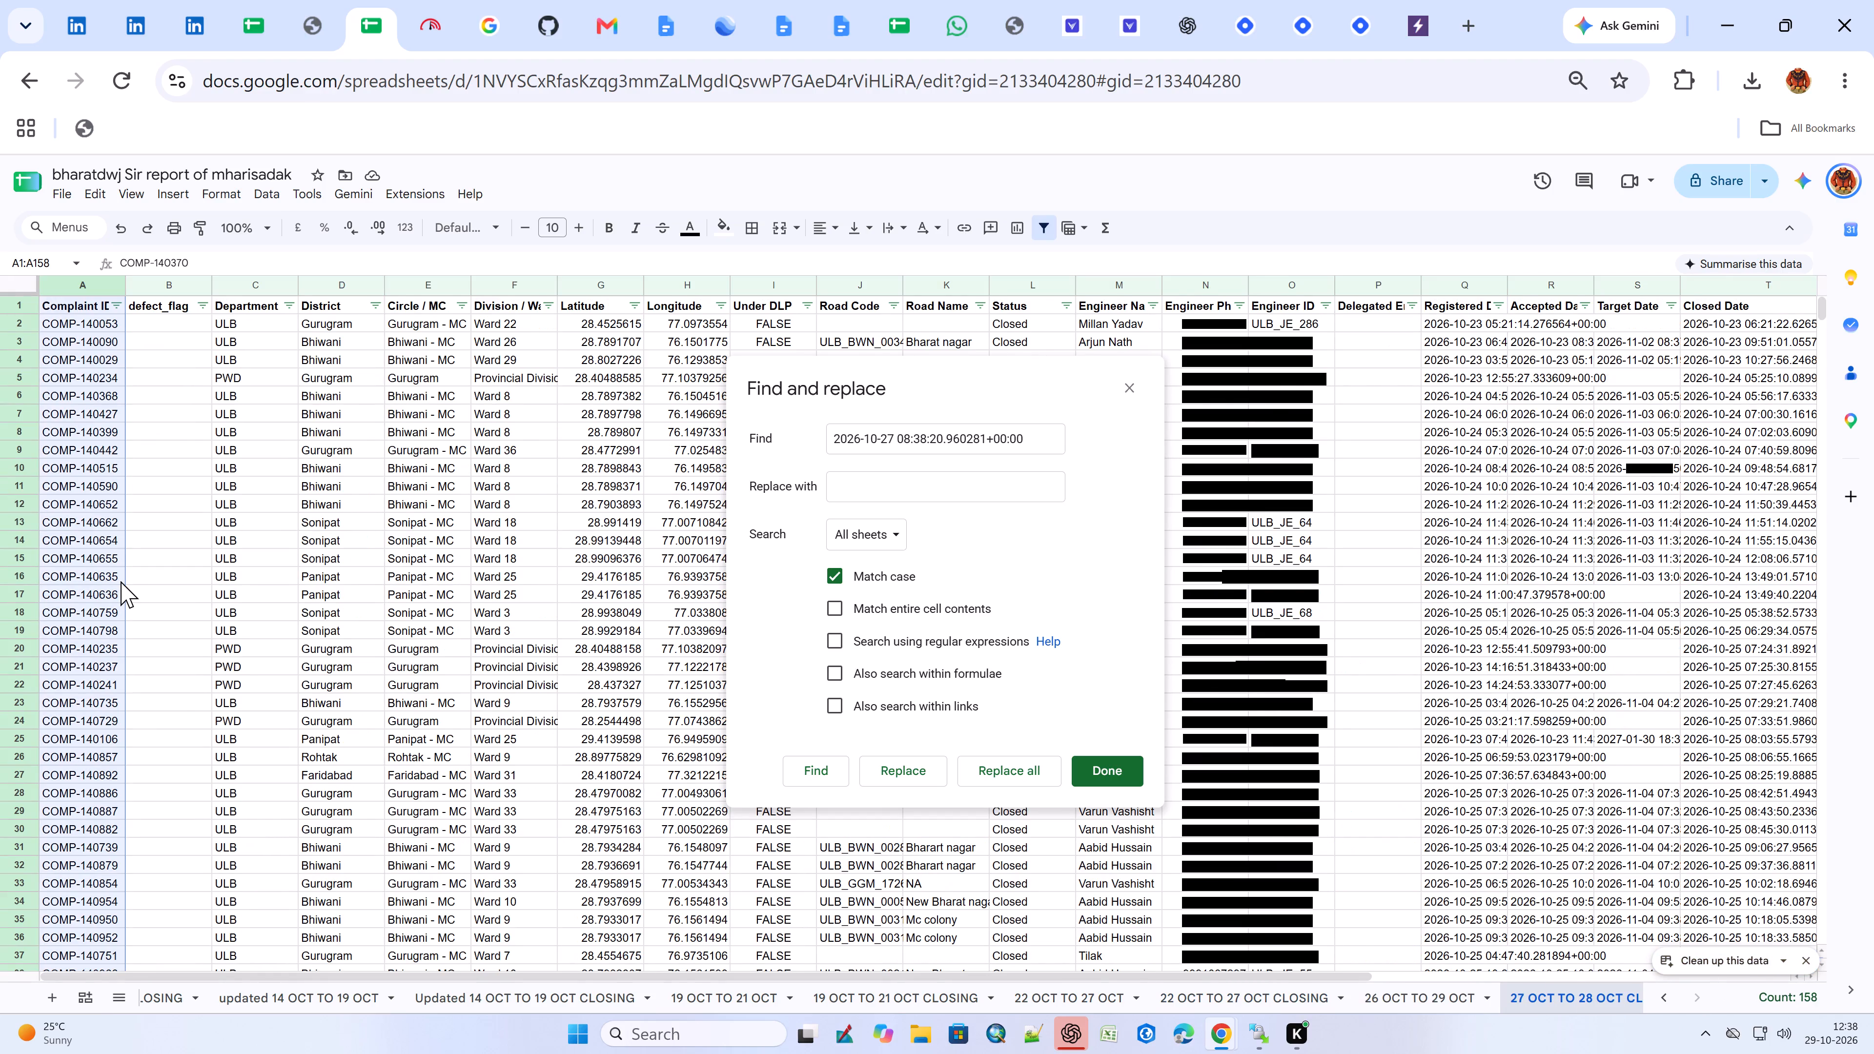
pyautogui.scroll(-11, 107, 652)
pyautogui.scroll(-10, 126, 692)
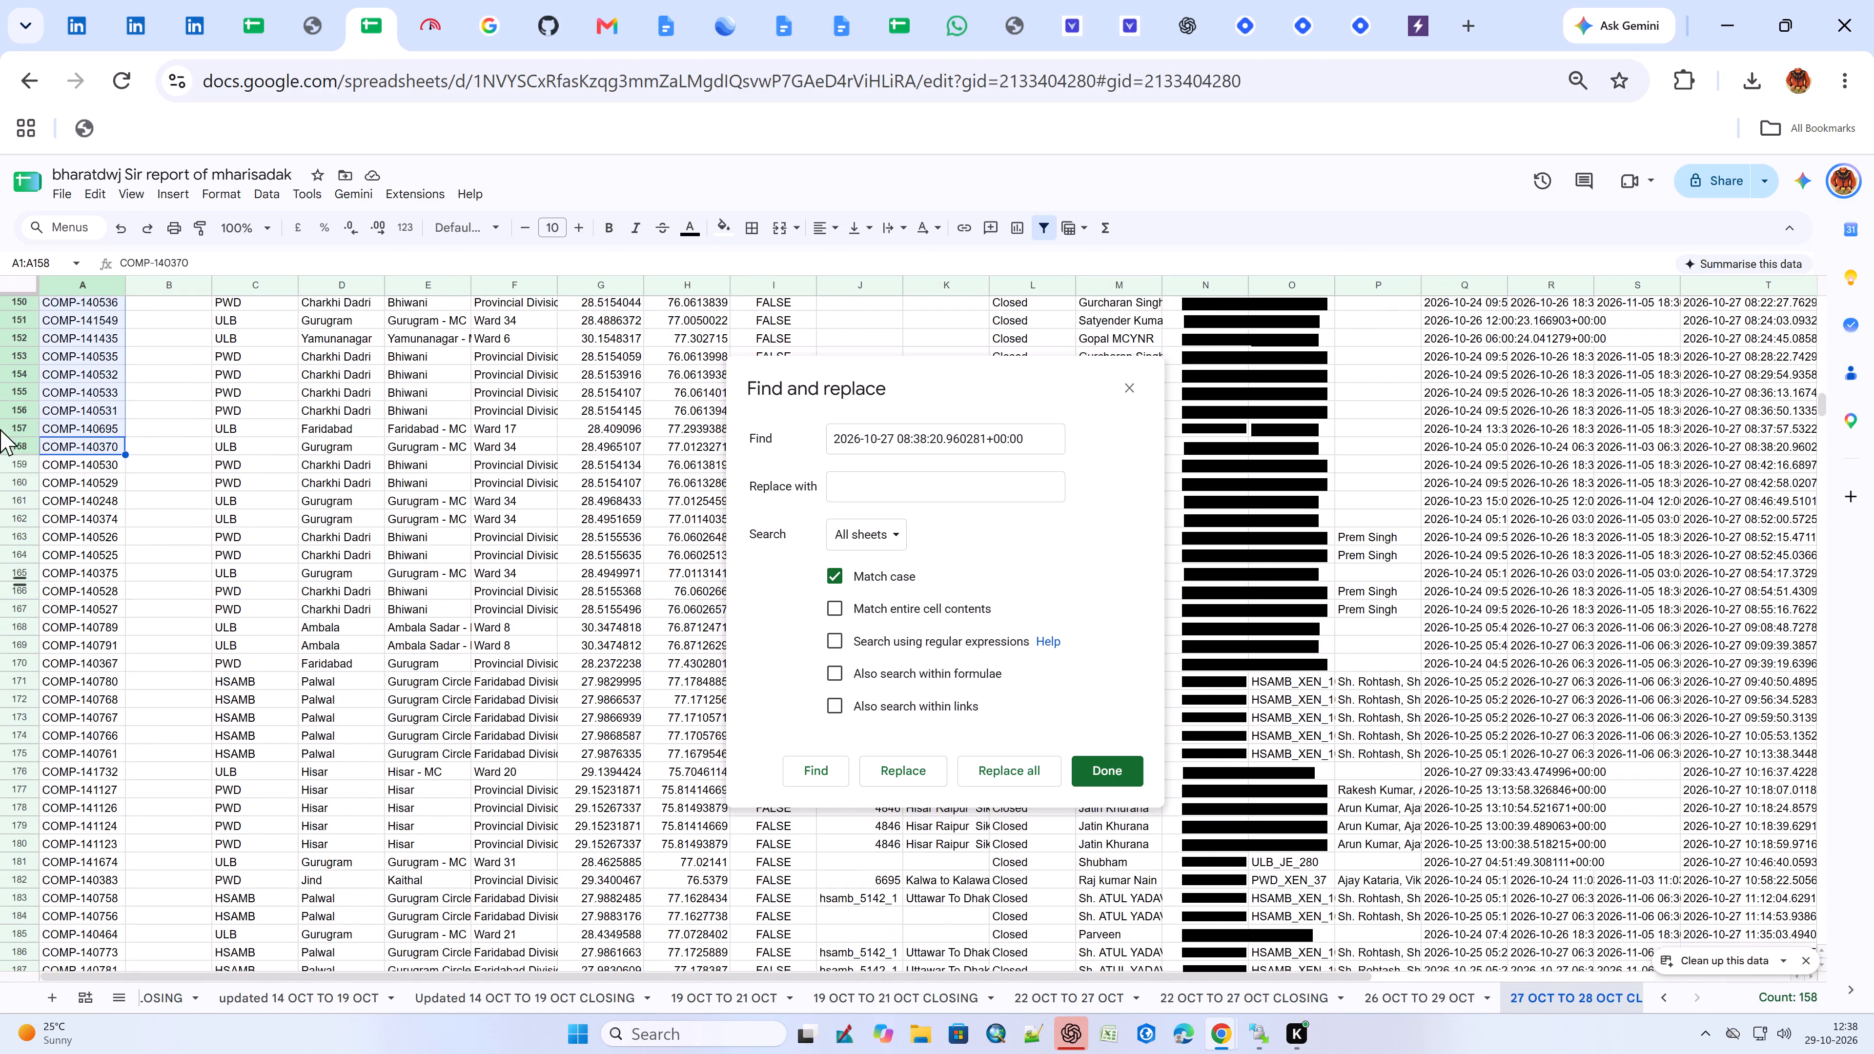
pyautogui.click(89, 447)
pyautogui.moveTo(89, 447); pyautogui.dragTo(189, 209)
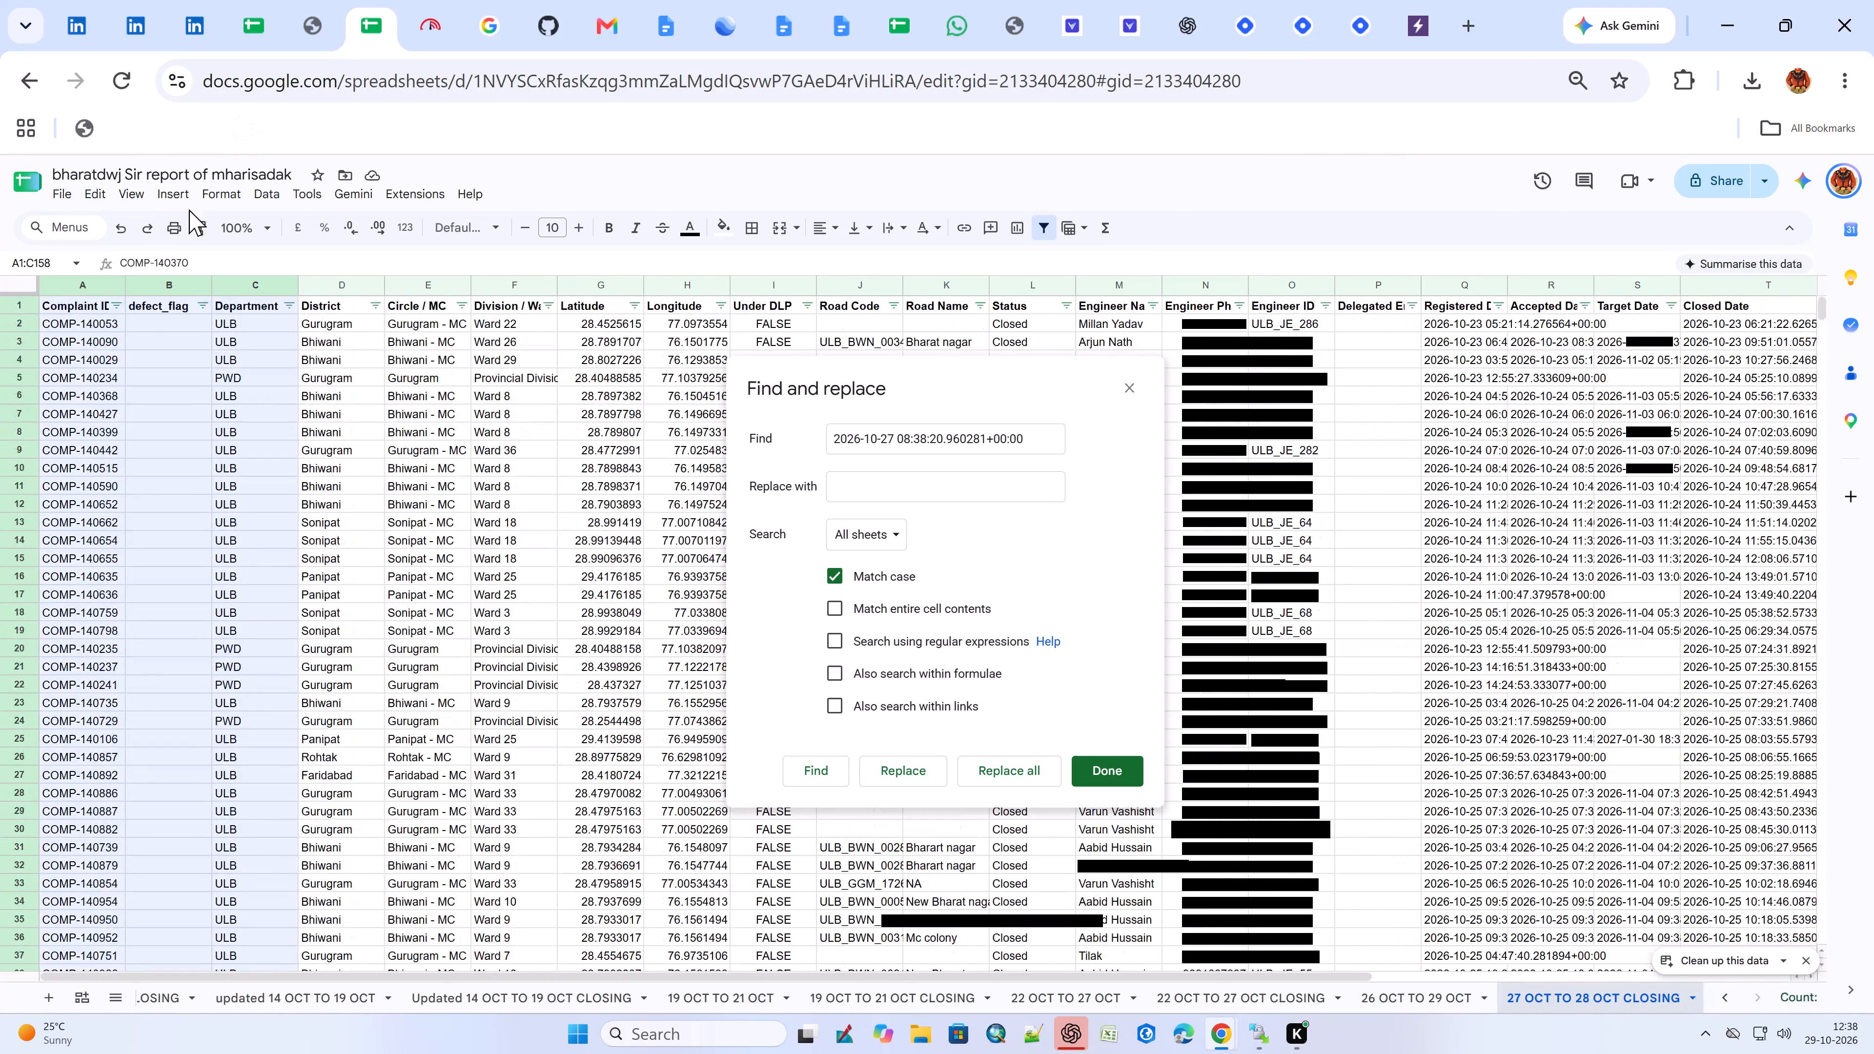
pyautogui.moveTo(189, 209); pyautogui.dragTo(1873, 364)
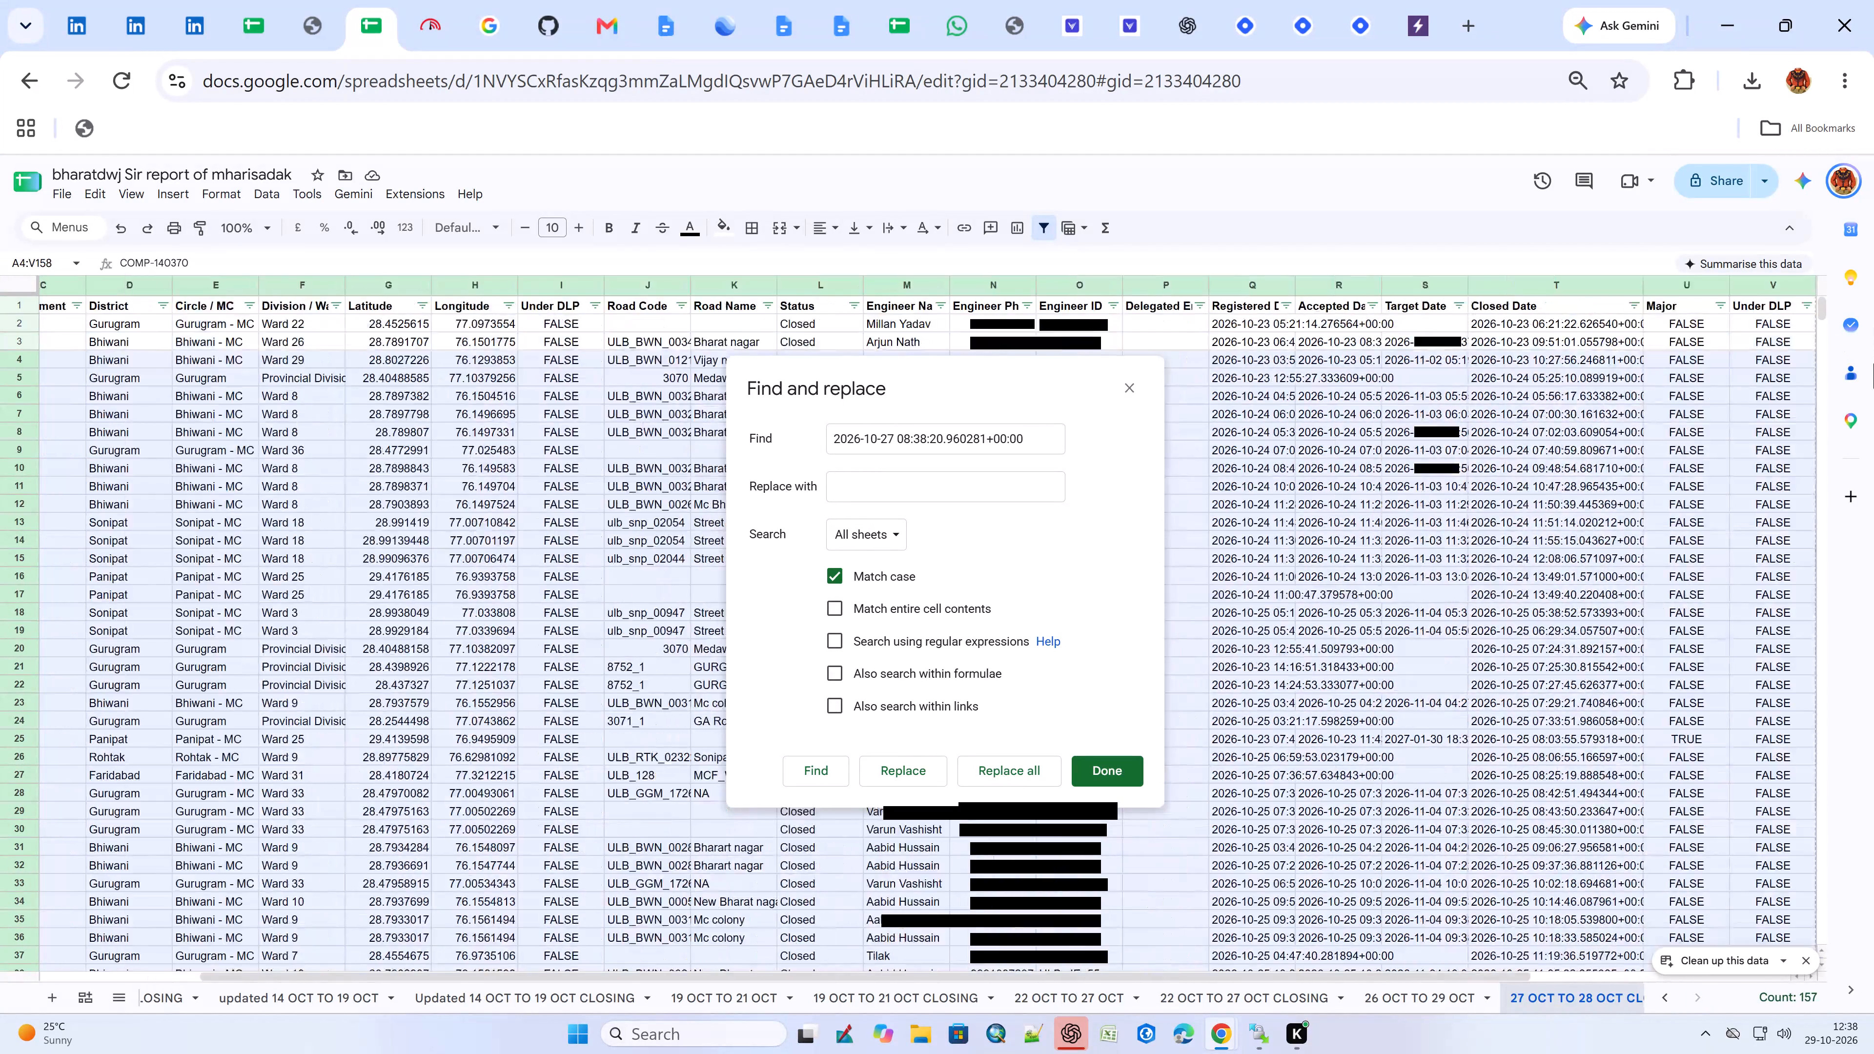
pyautogui.moveTo(1873, 364); pyautogui.dragTo(1532, 325)
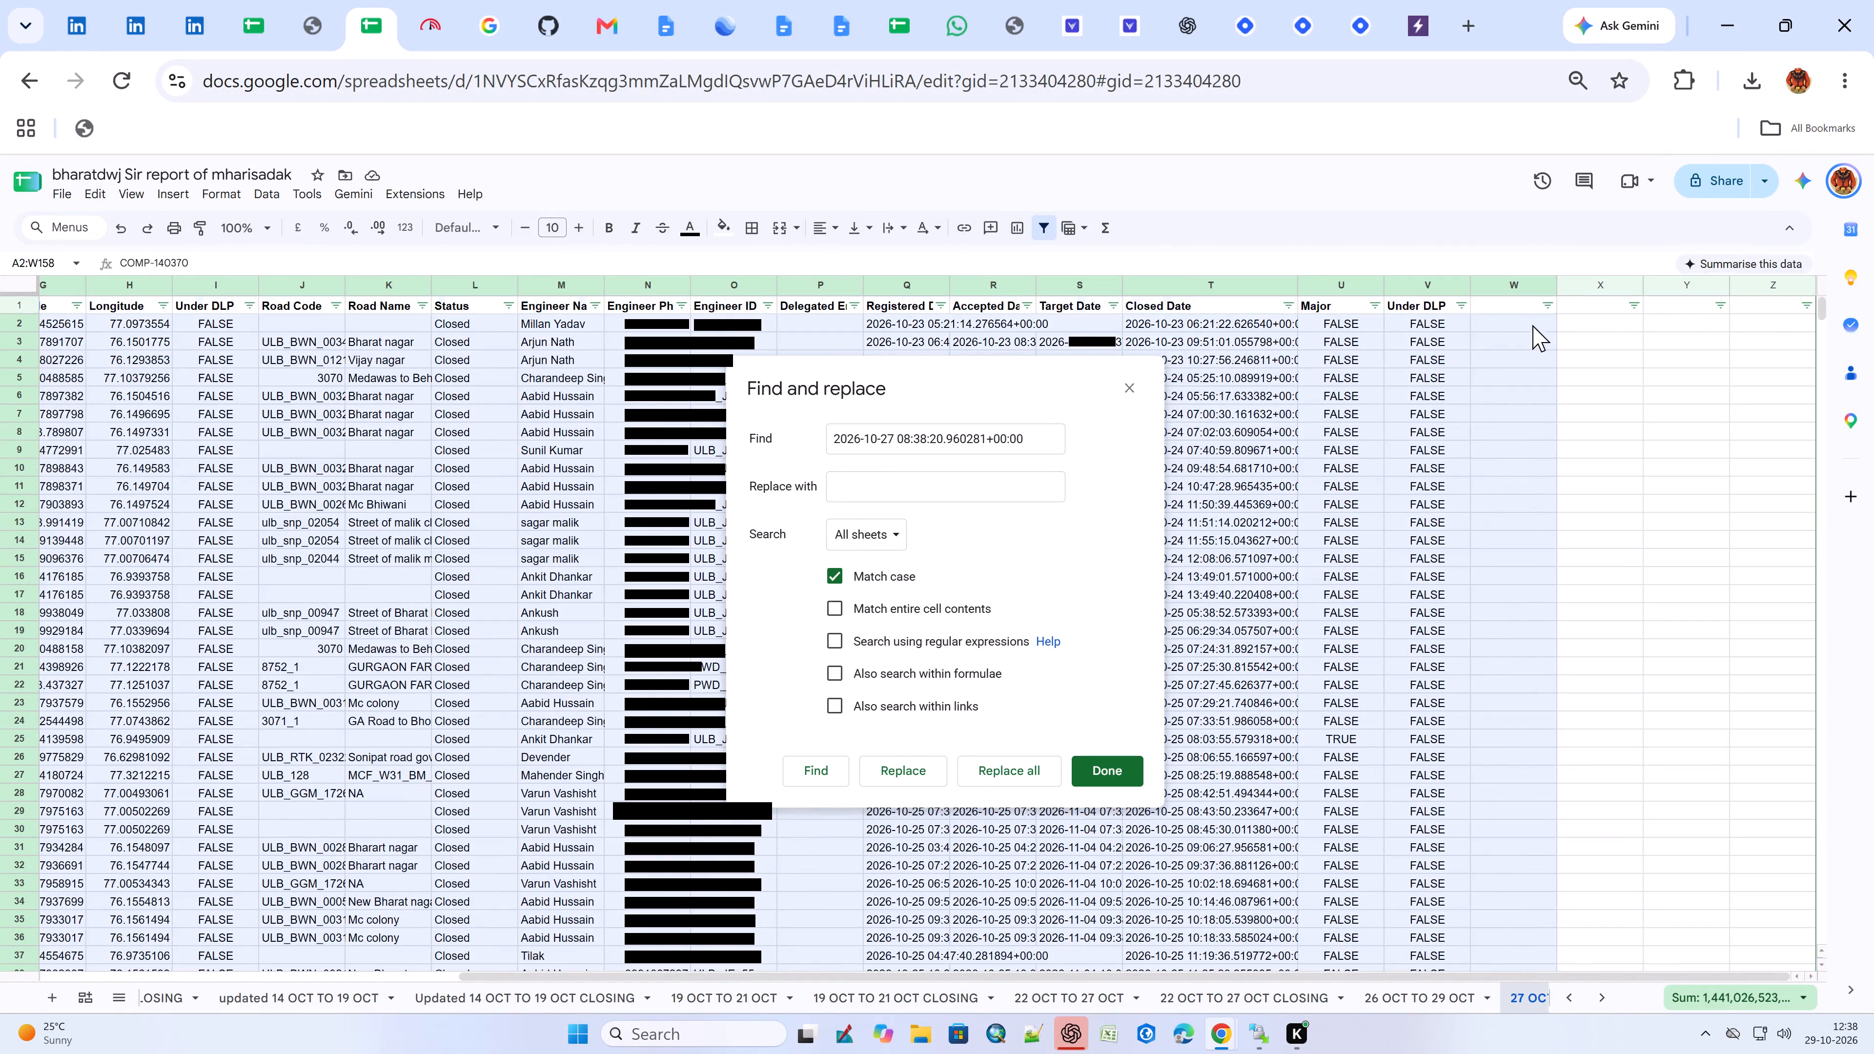
pyautogui.moveTo(1532, 325); pyautogui.dragTo(1533, 328)
pyautogui.press('BackSpace')
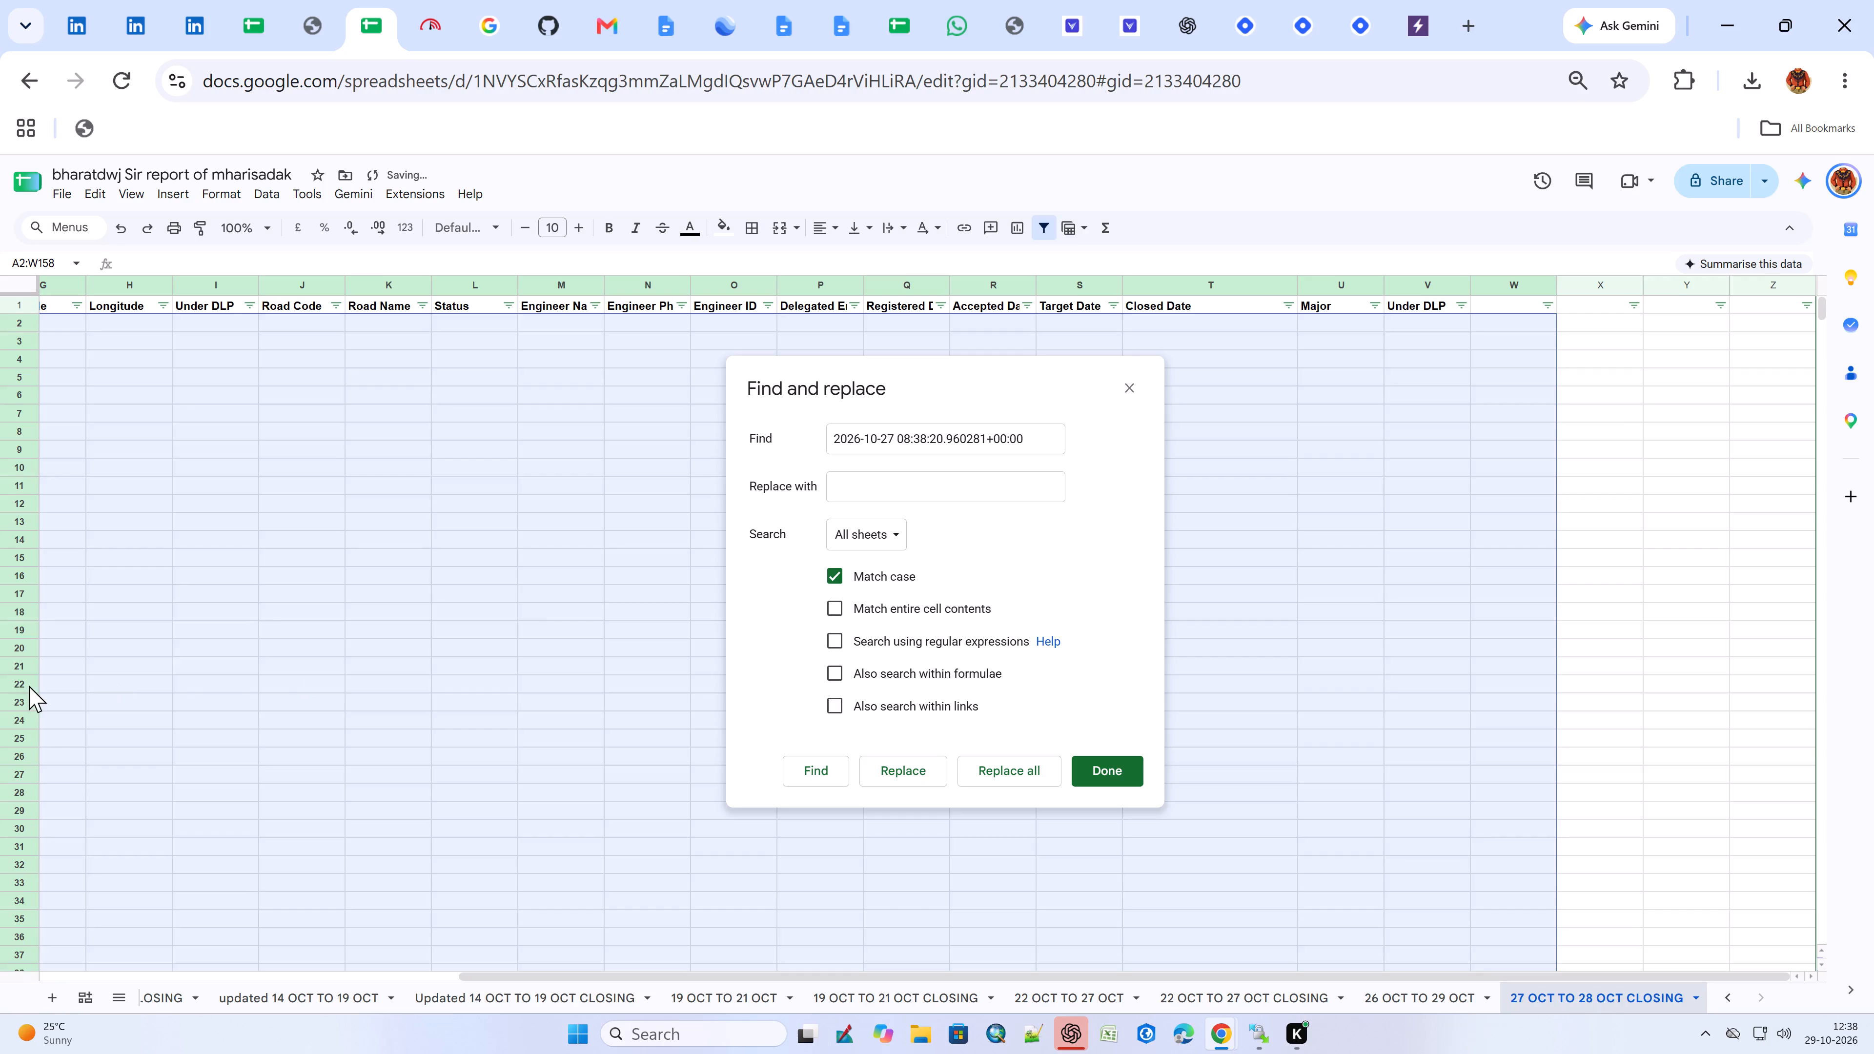
# Cut the remaining complaints in the 27 OCT TO 28 OCT CLOSING sheet, from COMP-140530 in A159 down to column Z, row 1000.
pyautogui.click(29, 686)
pyautogui.click(78, 685)
pyautogui.press('Left')
pyautogui.press('Left')
pyautogui.press('Left')
pyautogui.press('Left')
pyautogui.press('Left')
pyautogui.press('Left')
pyautogui.press('Left')
pyautogui.press('Left')
pyautogui.press('Left')
pyautogui.press('Left')
pyautogui.press('Left')
pyautogui.press('Left')
pyautogui.press('Left')
pyautogui.press('Left')
pyautogui.press('Left')
pyautogui.press('Left')
pyautogui.press('Left')
pyautogui.press('Left')
pyautogui.press('Left')
pyautogui.press('Left')
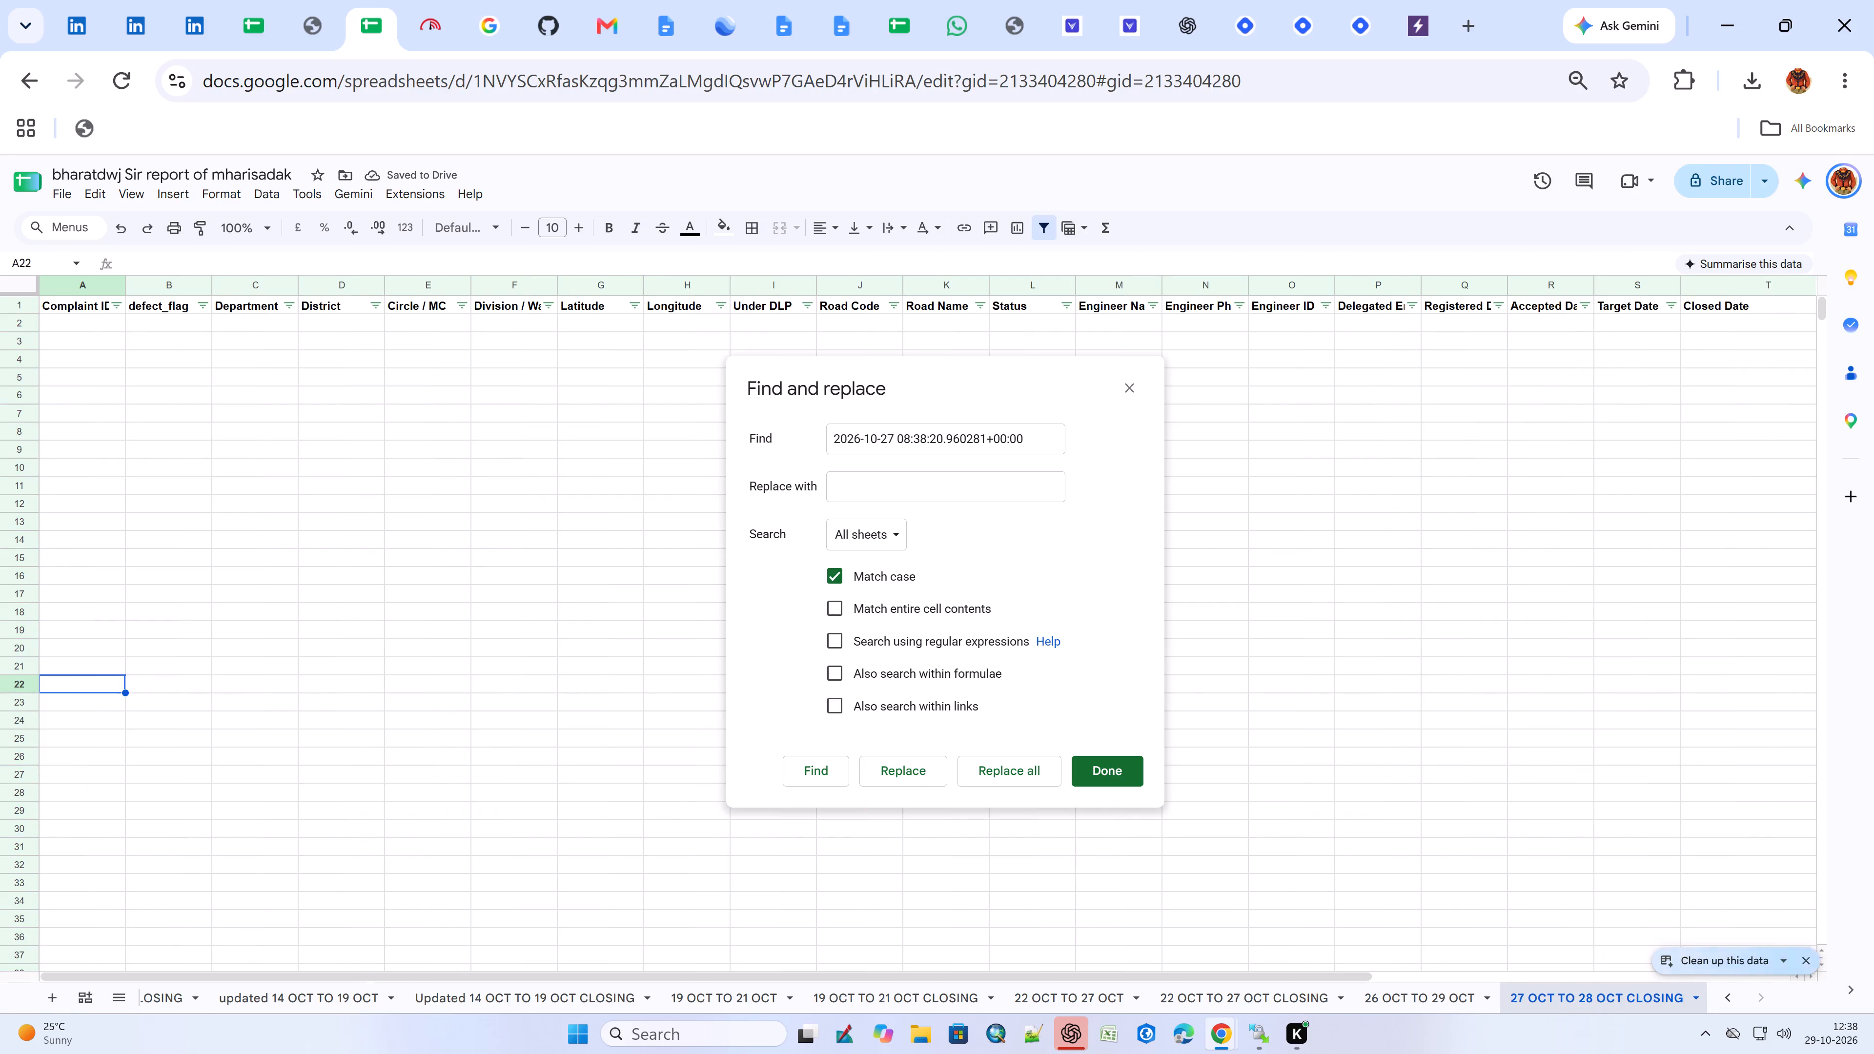
pyautogui.hotkey('ctrl', 'shift', 'Down')
pyautogui.scroll(-3, 100, 710)
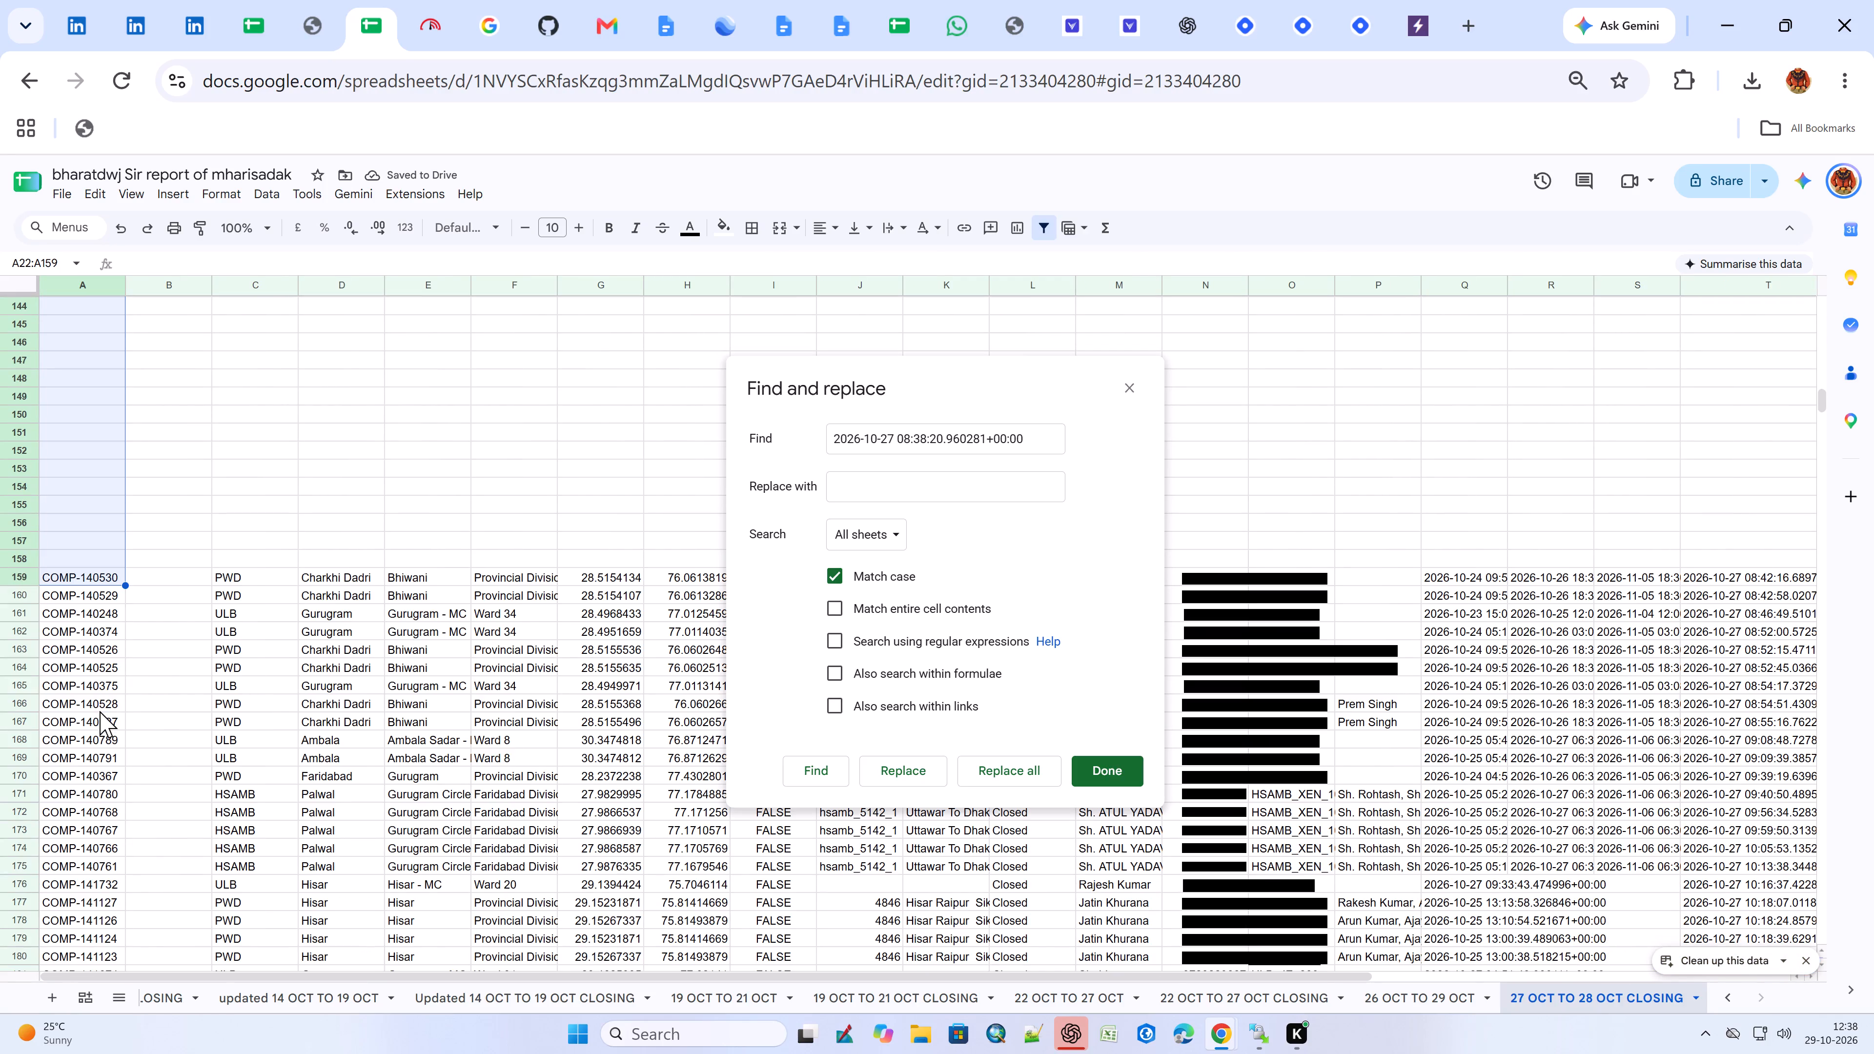
pyautogui.click(79, 571)
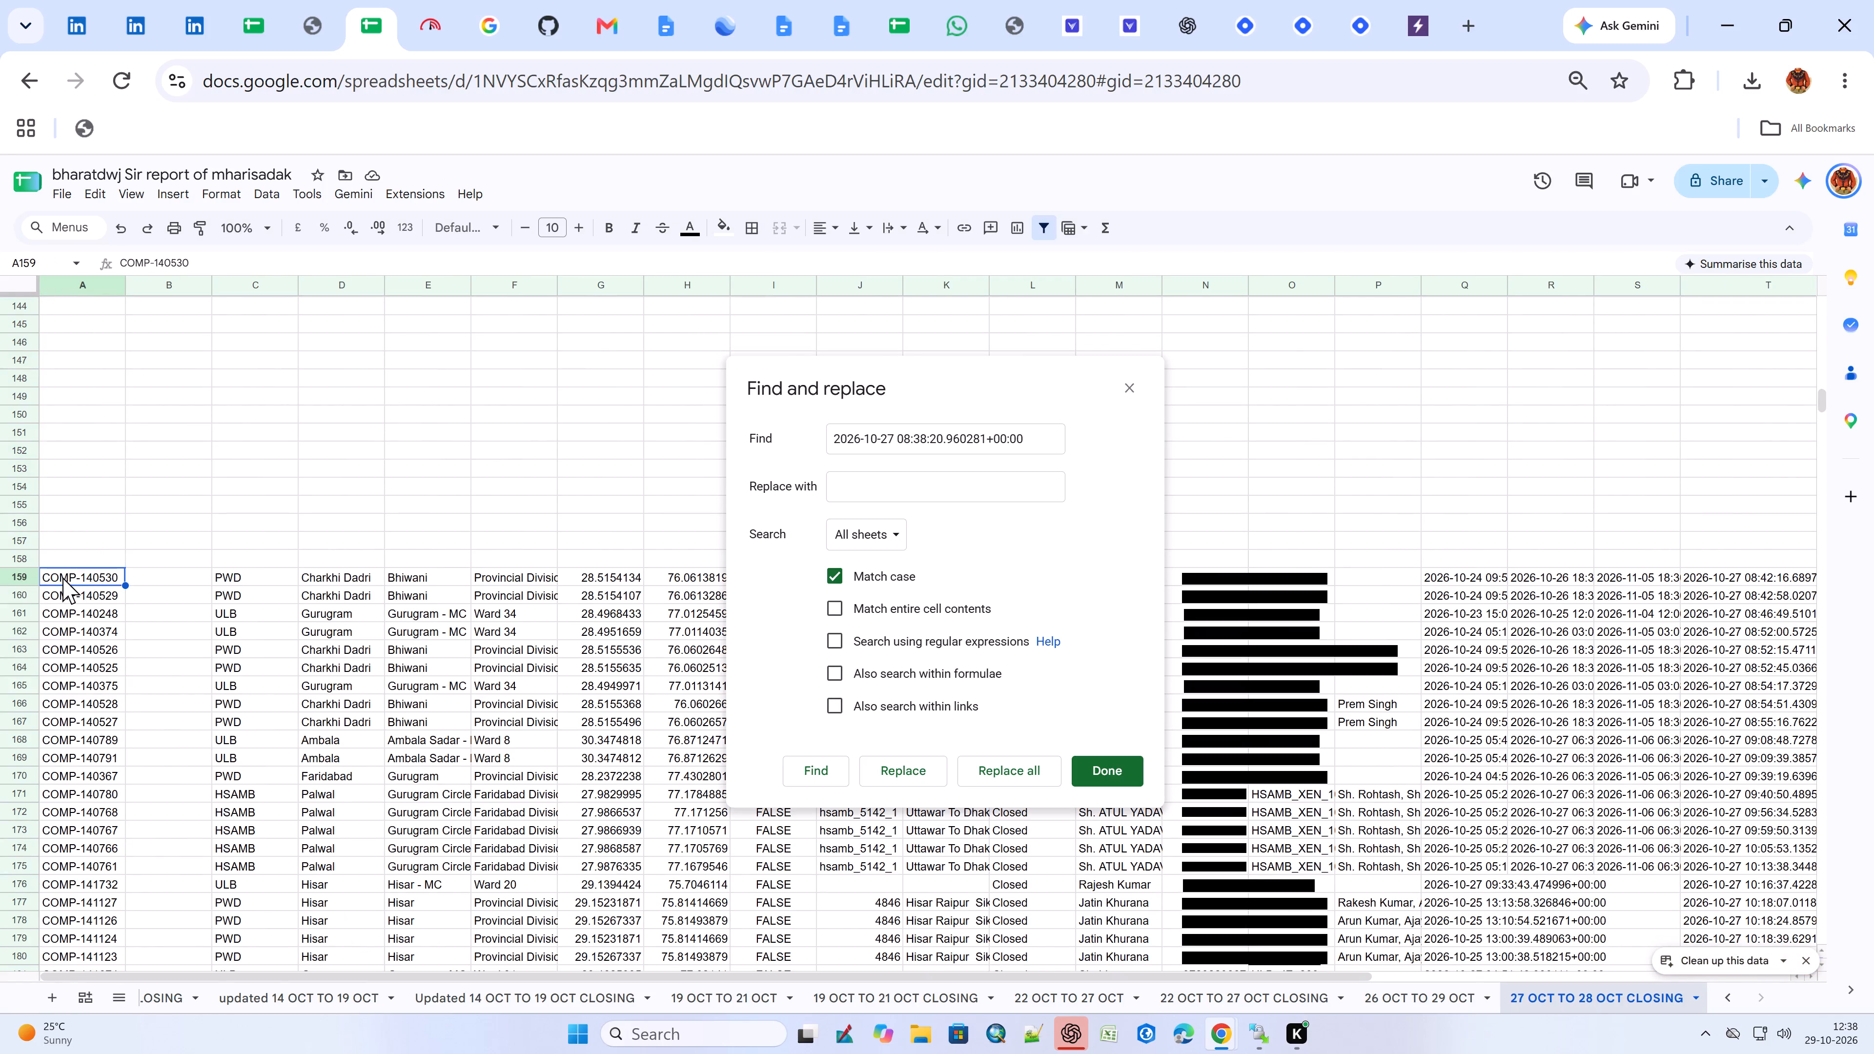
pyautogui.hotkey('ctrl', 'shift', 'Down')
pyautogui.hotkey('ctrl', 'shift', 'Right')
pyautogui.hotkey('ctrl', 'shift', 'Right')
pyautogui.hotkey('ctrl', 'shift', 'Right')
pyautogui.hotkey('ctrl', 'shift', 'Right')
pyautogui.hotkey('ctrl', 'shift', 'Right')
pyautogui.hotkey('ctrl', 'shift', 'Right')
pyautogui.hotkey('ctrl', 'shift', 'Right')
pyautogui.hotkey('ctrl', 'shift', 'Right')
pyautogui.hotkey('ctrl', 'shift', 'Right')
pyautogui.hotkey('ctrl', 'shift', 'Right')
pyautogui.hotkey('ctrl', 'shift', 'Right')
pyautogui.hotkey('ctrl', 'shift', 'Right')
pyautogui.hotkey('ctrl', 'shift', 'Right')
pyautogui.hotkey('ctrl', 'shift', 'Right')
pyautogui.hotkey('ctrl', 'shift', 'Down')
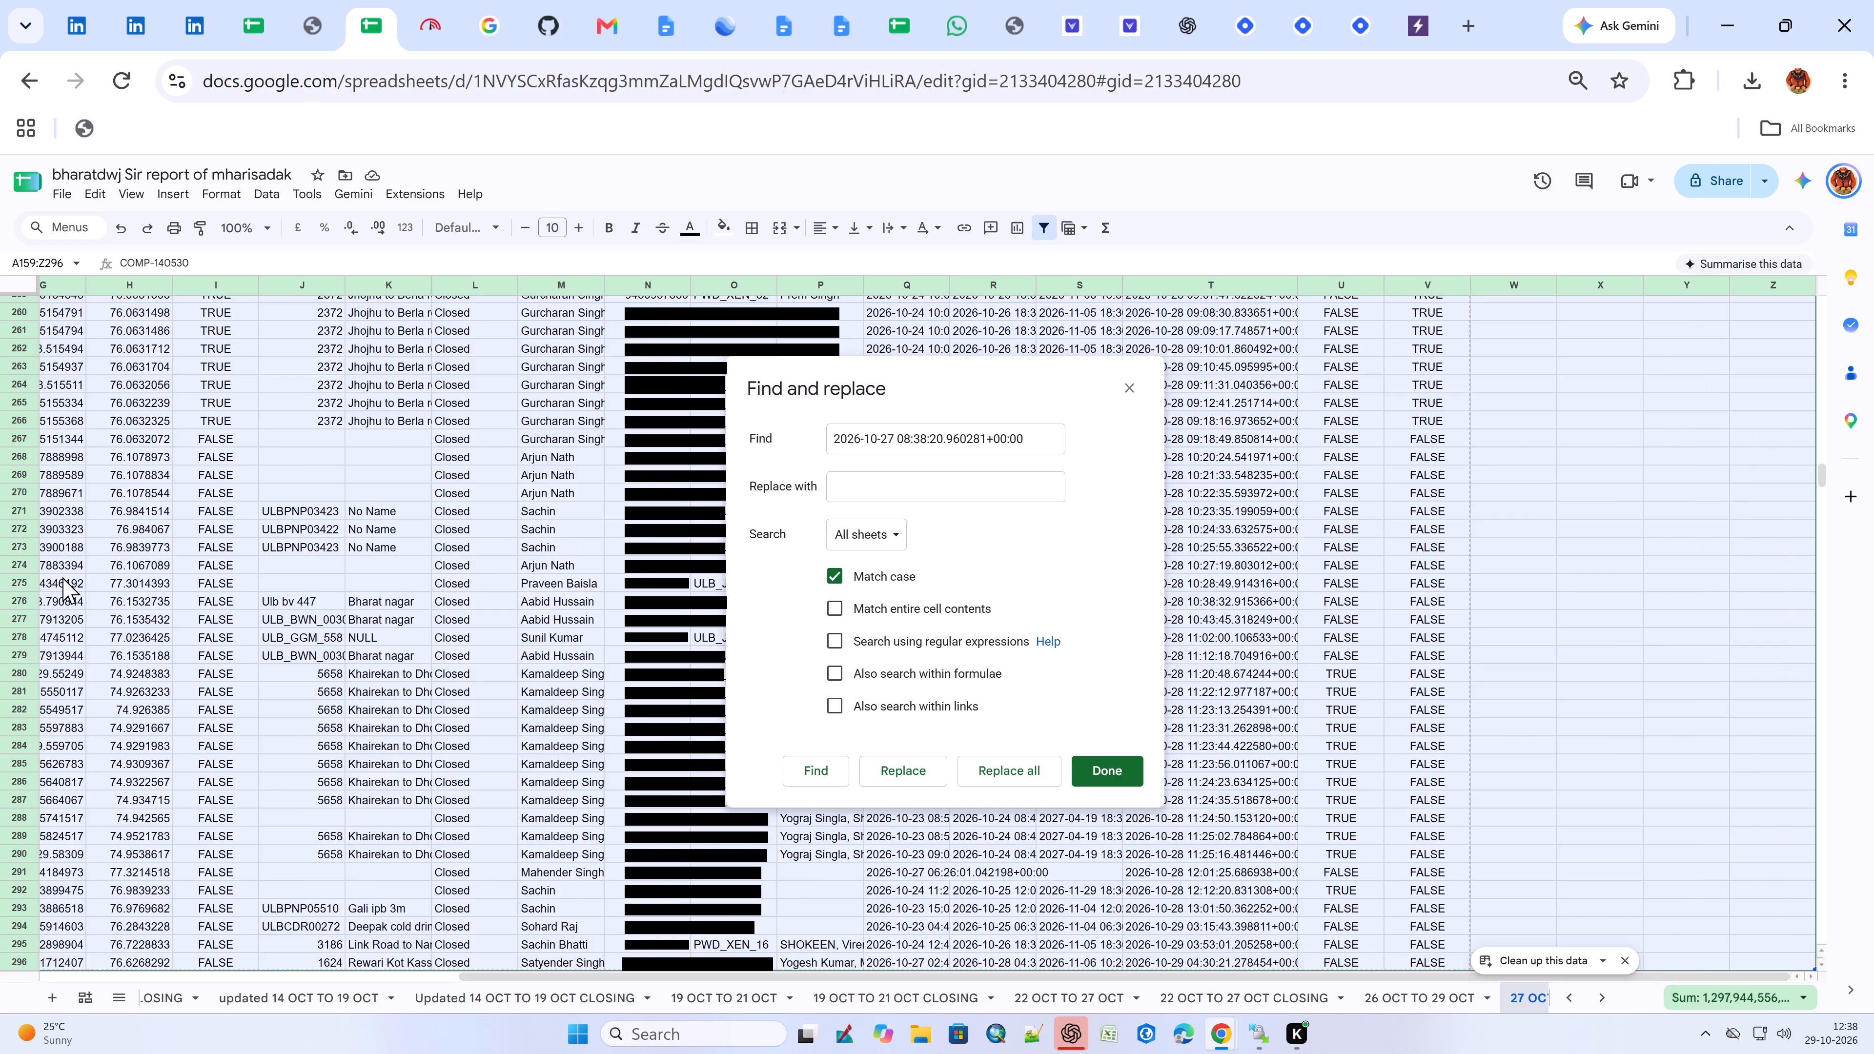
pyautogui.hotkey('ctrl', 'x')
pyautogui.hotkey('ctrl', 'x')
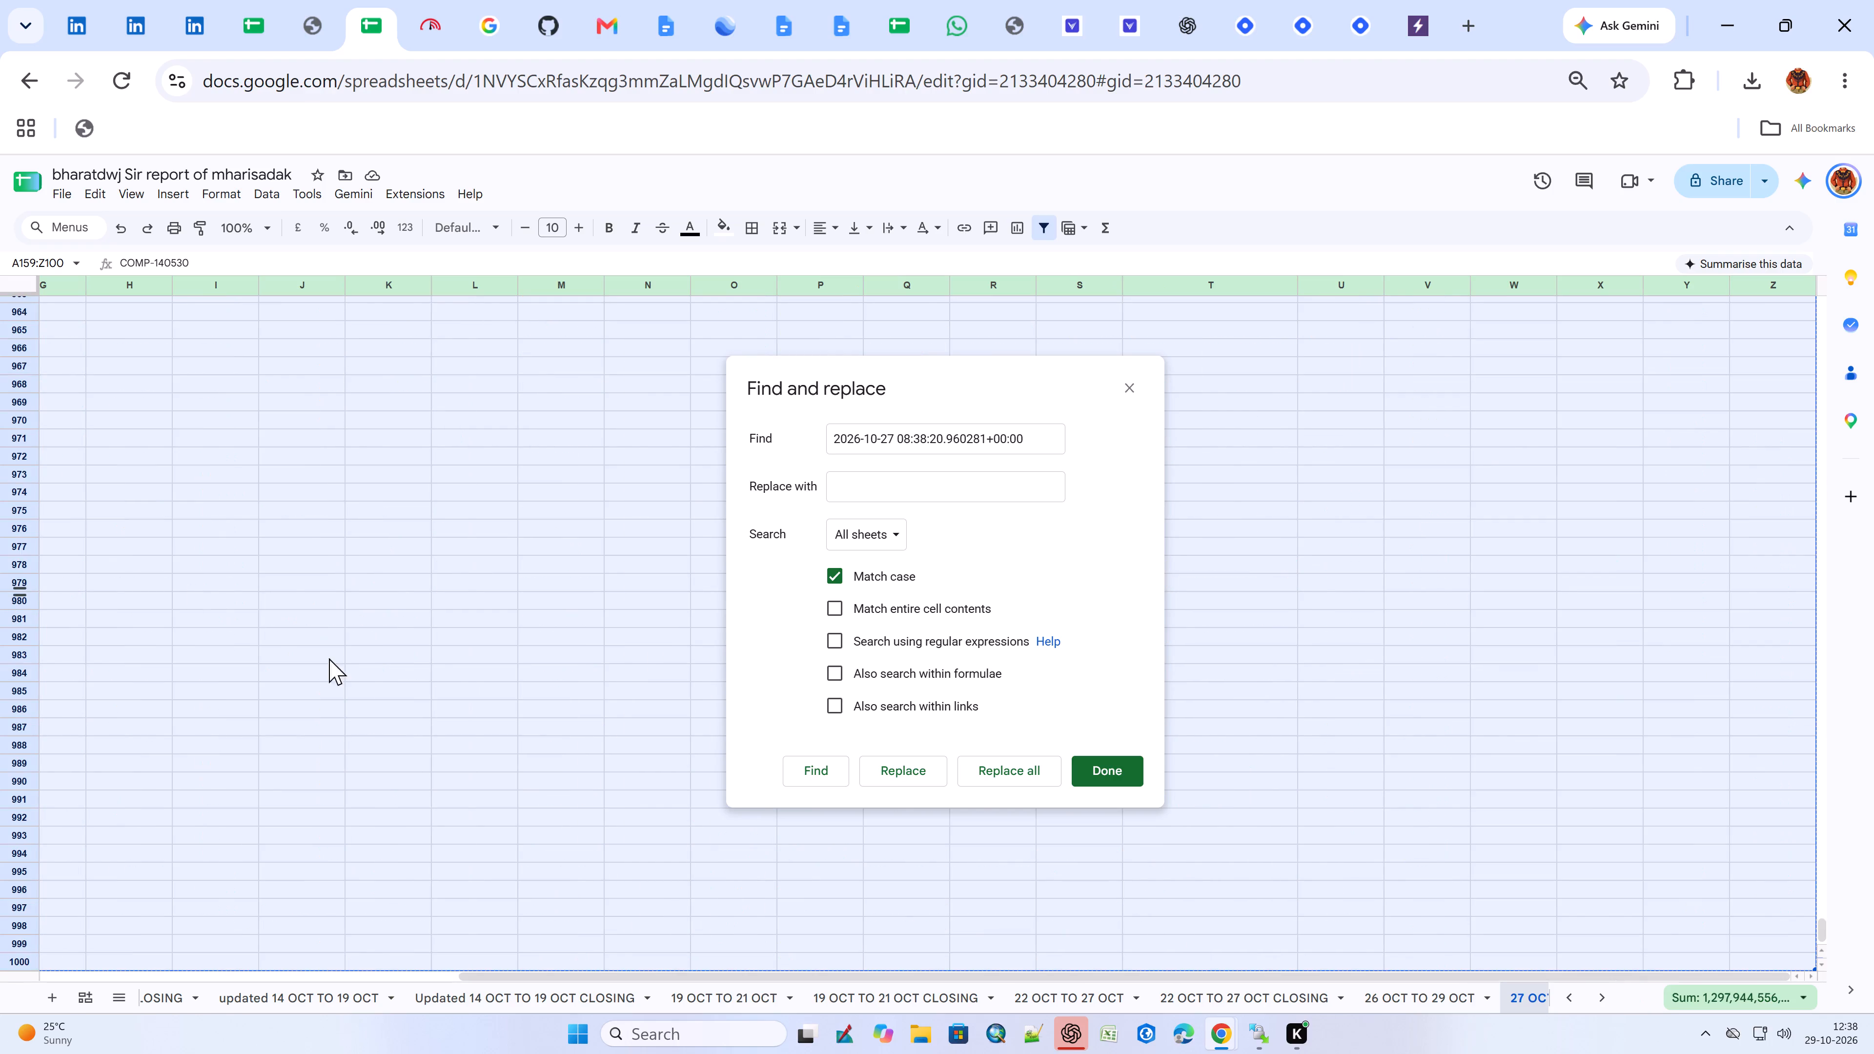
# Paste the cut complaints at A2, directly under the header row of the 27 OCT TO 28 OCT CLOSING sheet.
pyautogui.moveTo(1822, 934); pyautogui.dragTo(1748, 425)
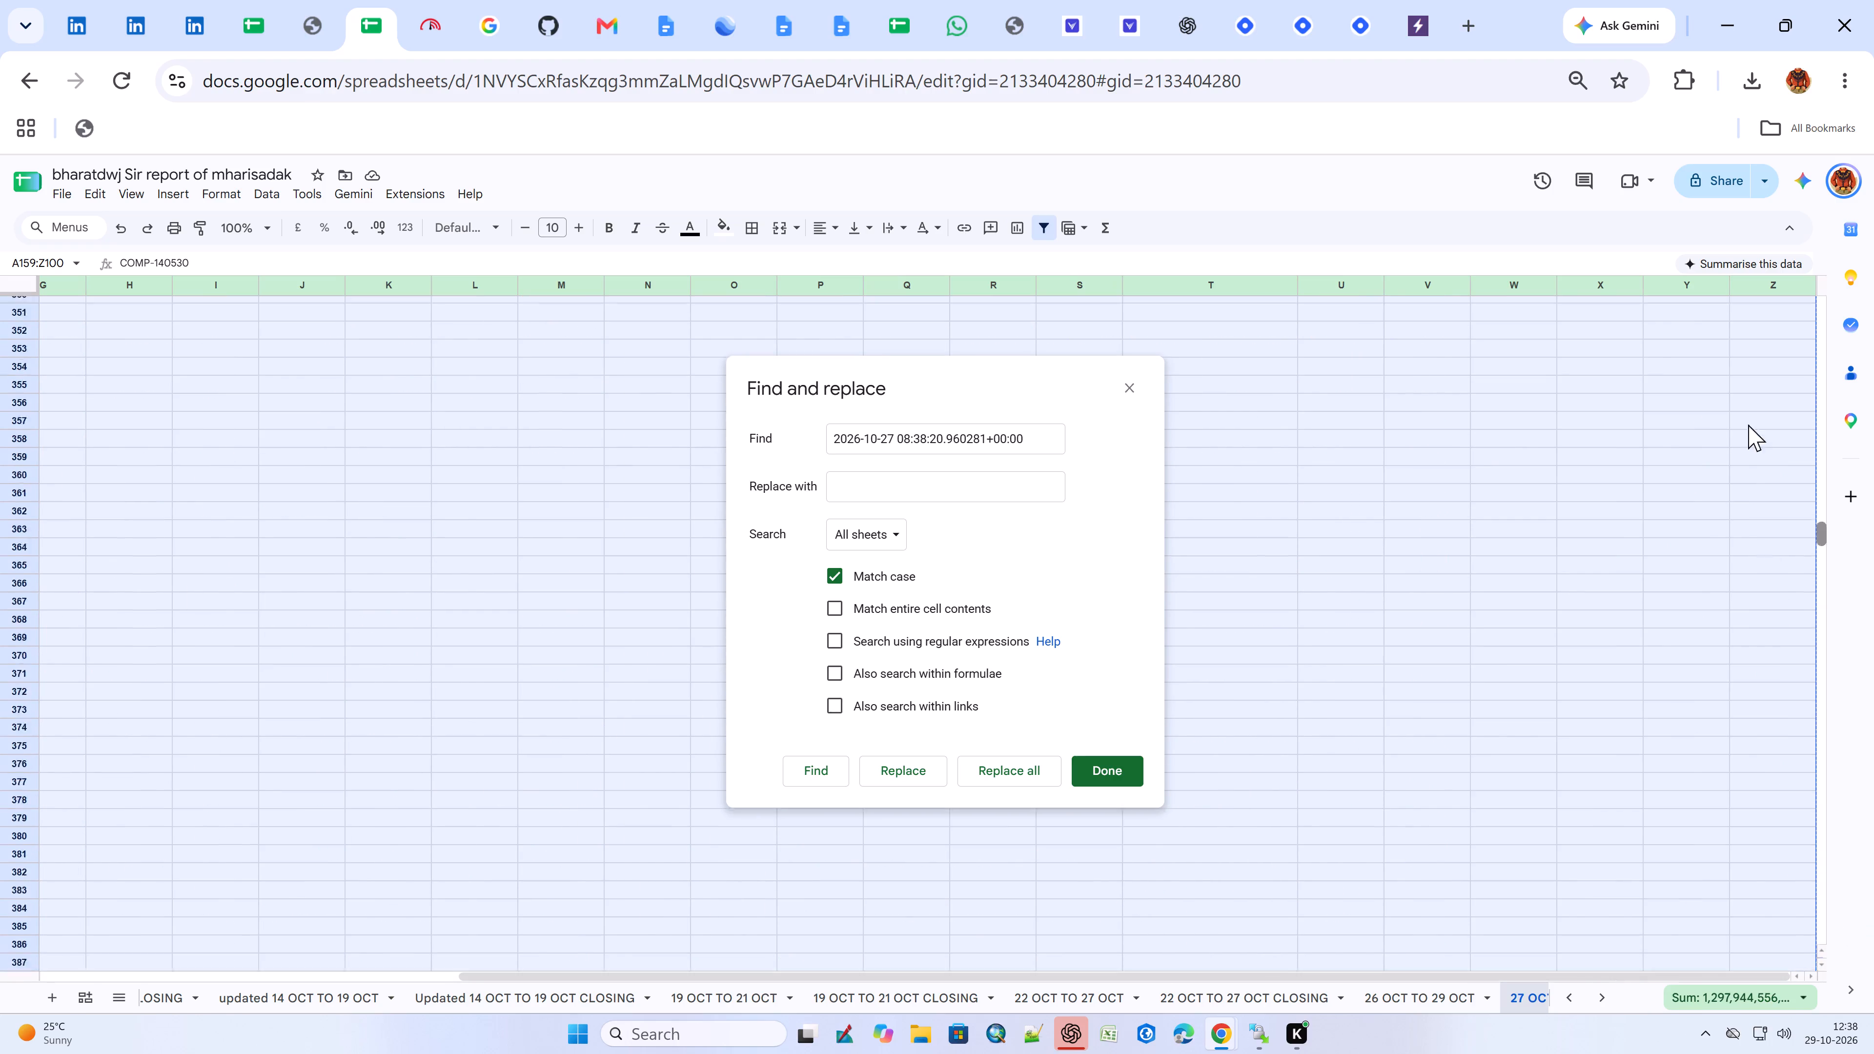
pyautogui.moveTo(1748, 425); pyautogui.dragTo(1785, 273)
pyautogui.moveTo(131, 361); pyautogui.dragTo(0, 371)
pyautogui.click(80, 322)
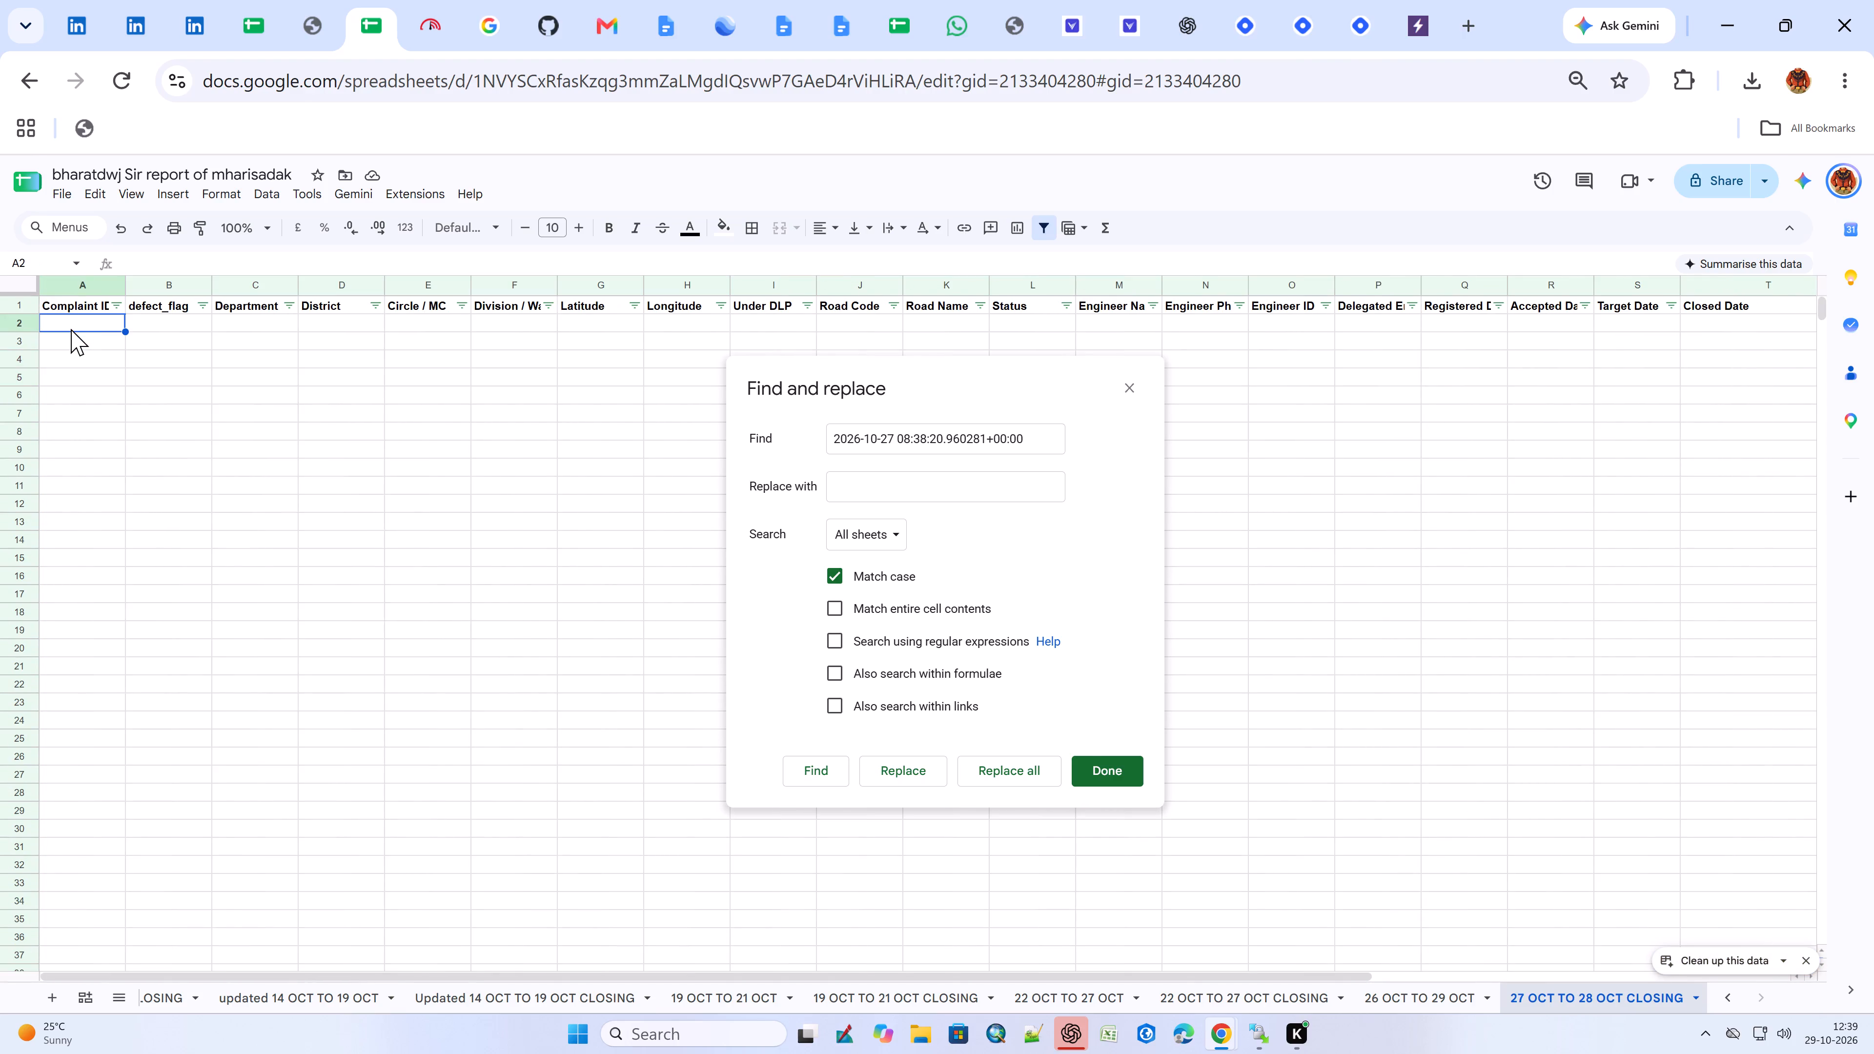
pyautogui.hotkey('ctrl', 'v')
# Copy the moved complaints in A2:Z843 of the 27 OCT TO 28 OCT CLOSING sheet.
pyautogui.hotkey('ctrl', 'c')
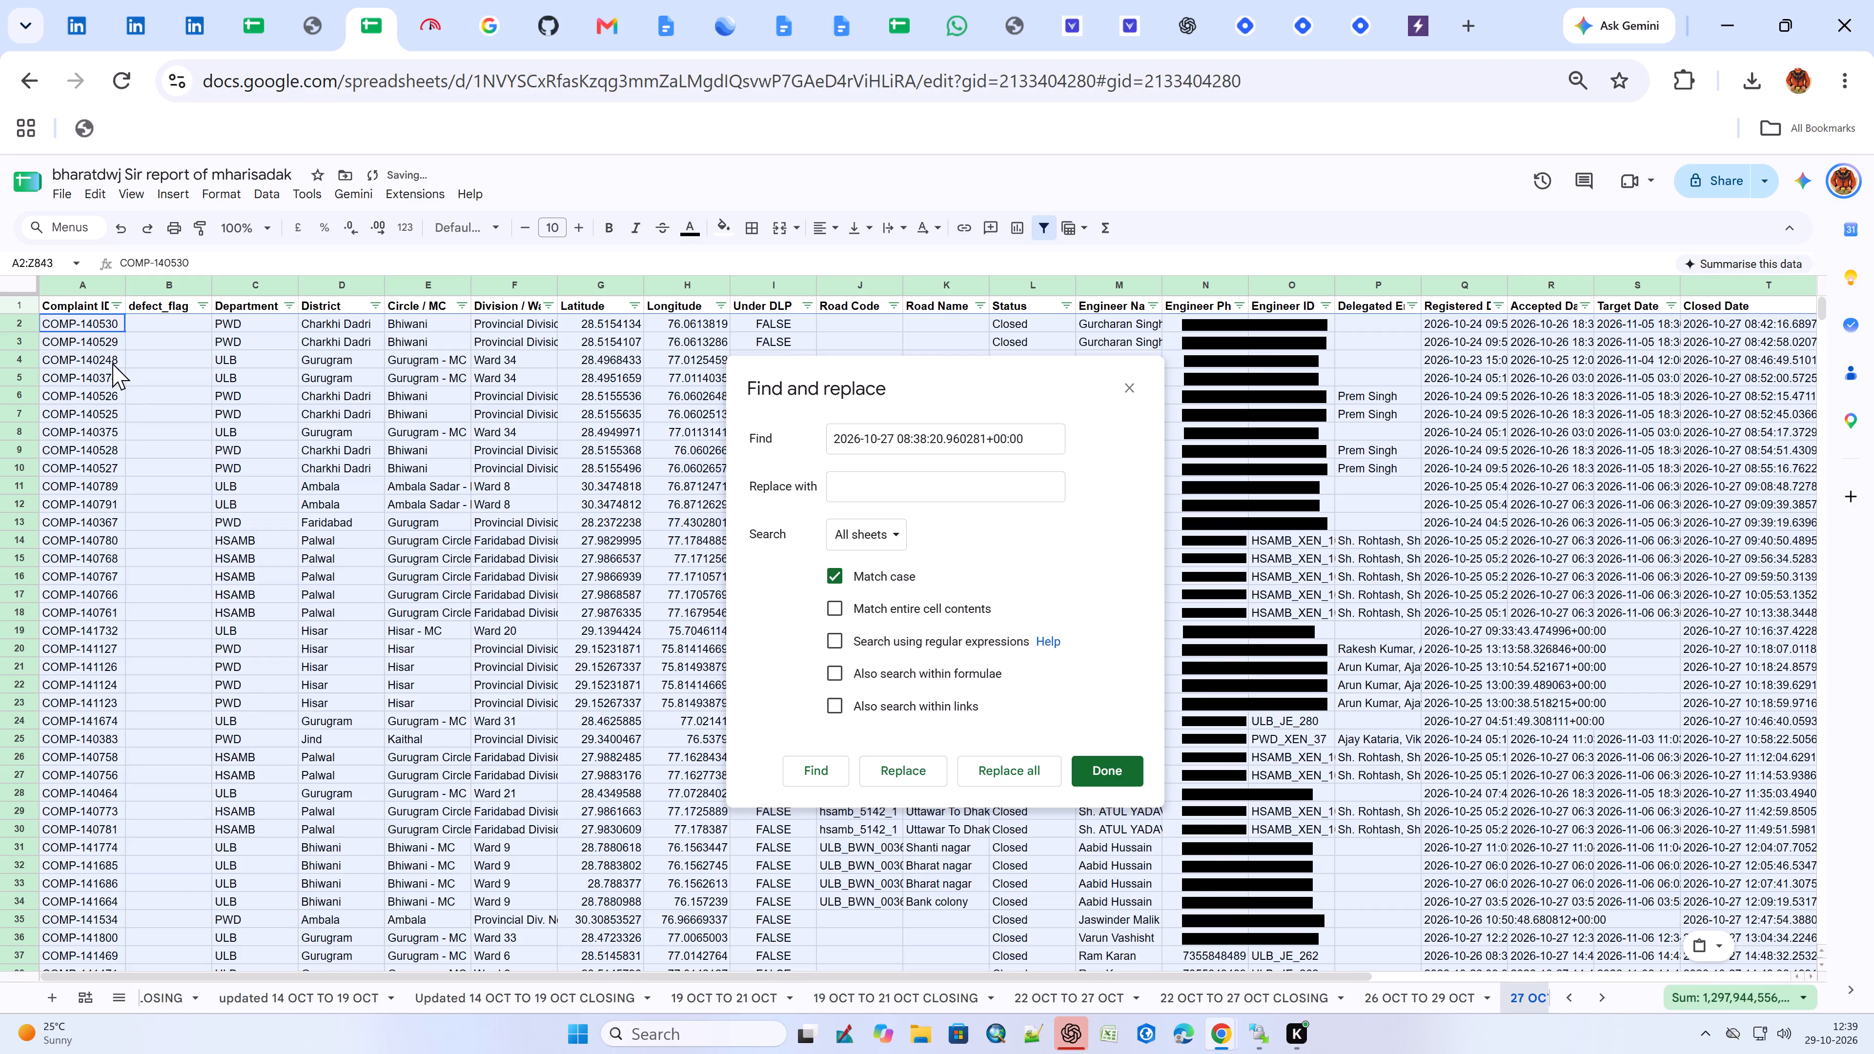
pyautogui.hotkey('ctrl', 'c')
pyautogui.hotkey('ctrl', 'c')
# In the Mhari sadak Complaints 2026 spreadsheet, select B9737, the first empty complaint cell of the October Close Complaints 2026 sheet.
pyautogui.click(290, 11)
pyautogui.click(261, 24)
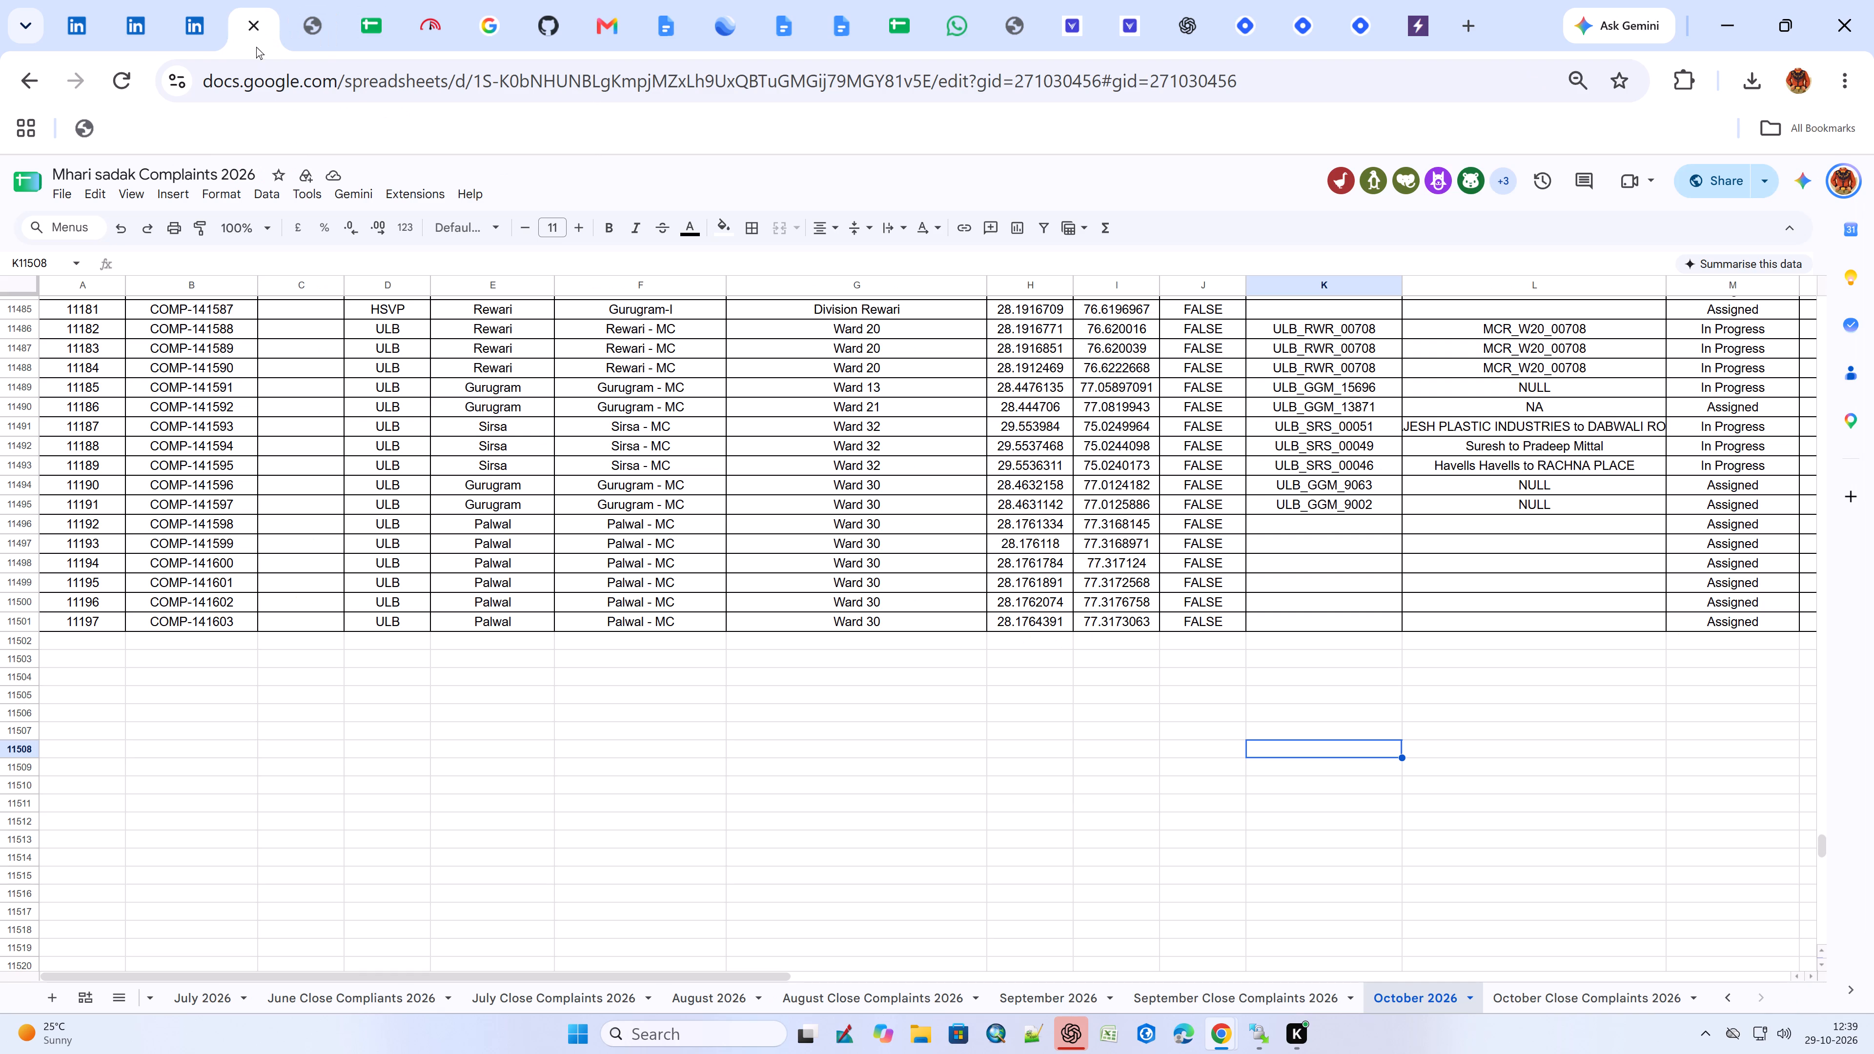
pyautogui.click(1543, 982)
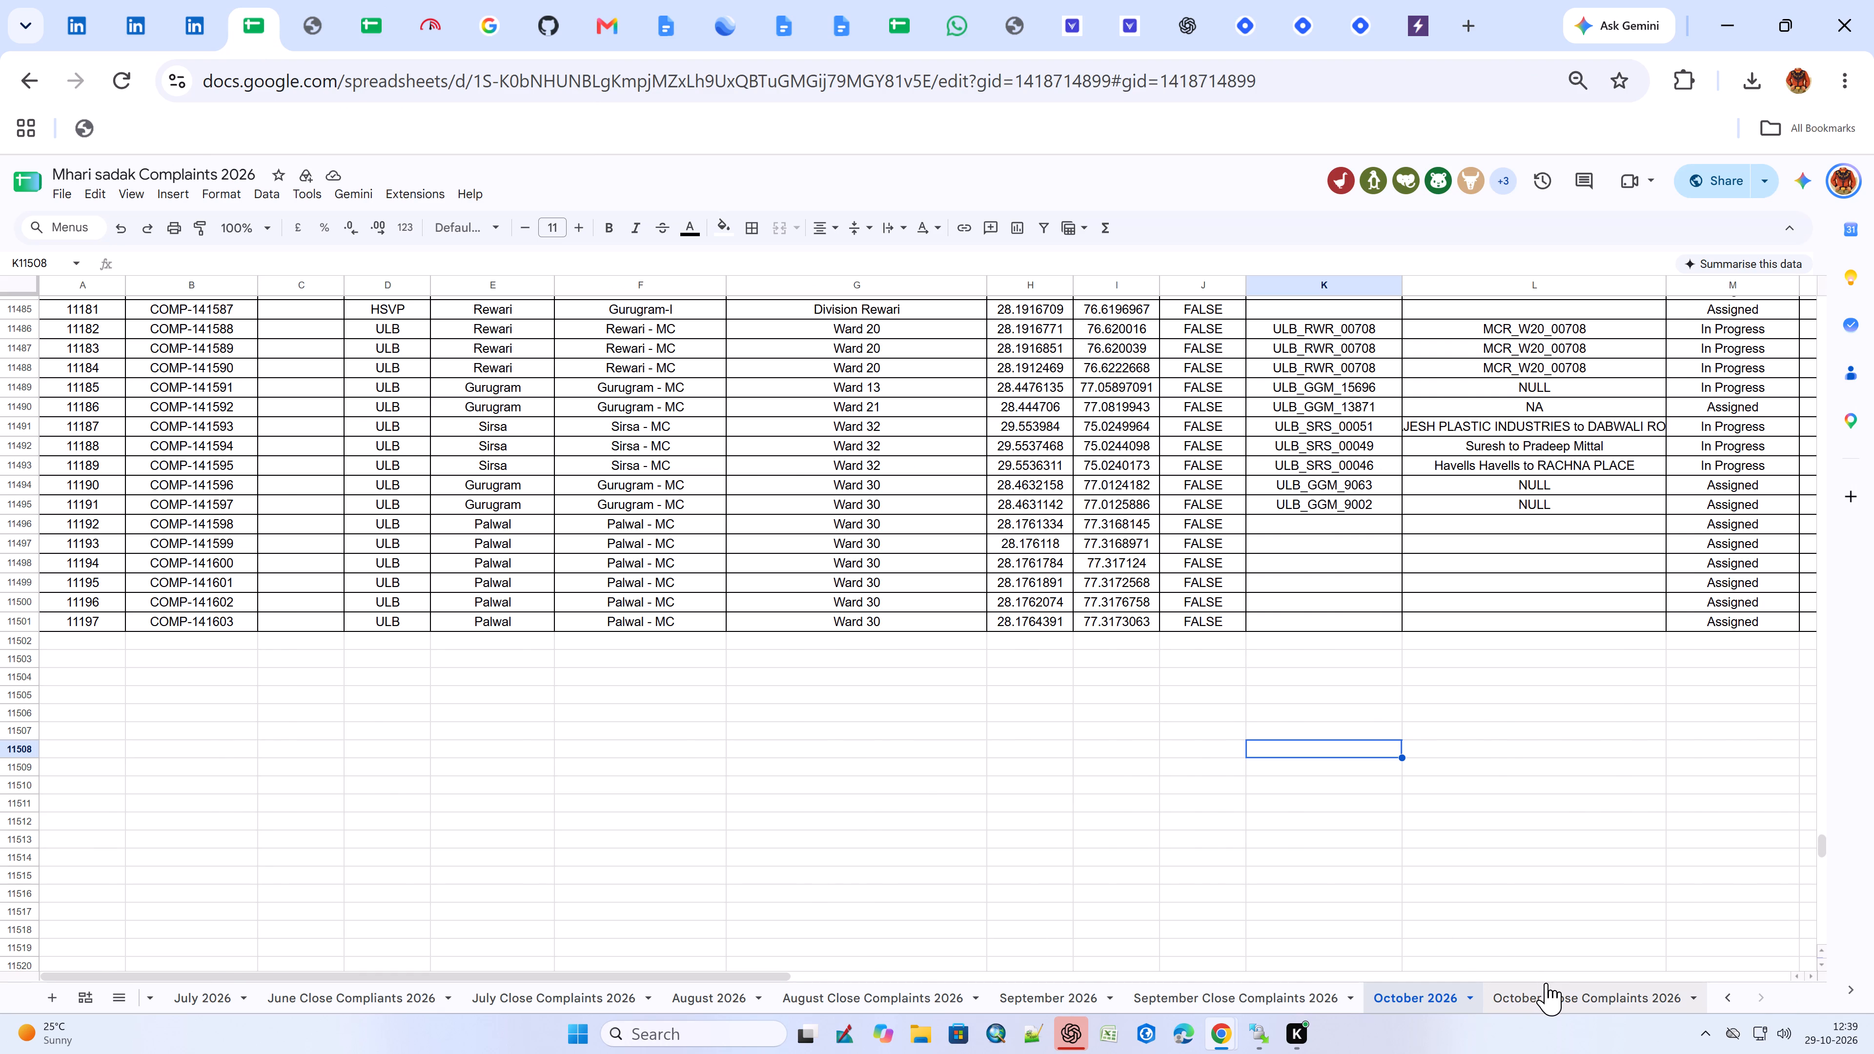
pyautogui.scroll(-12, 416, 779)
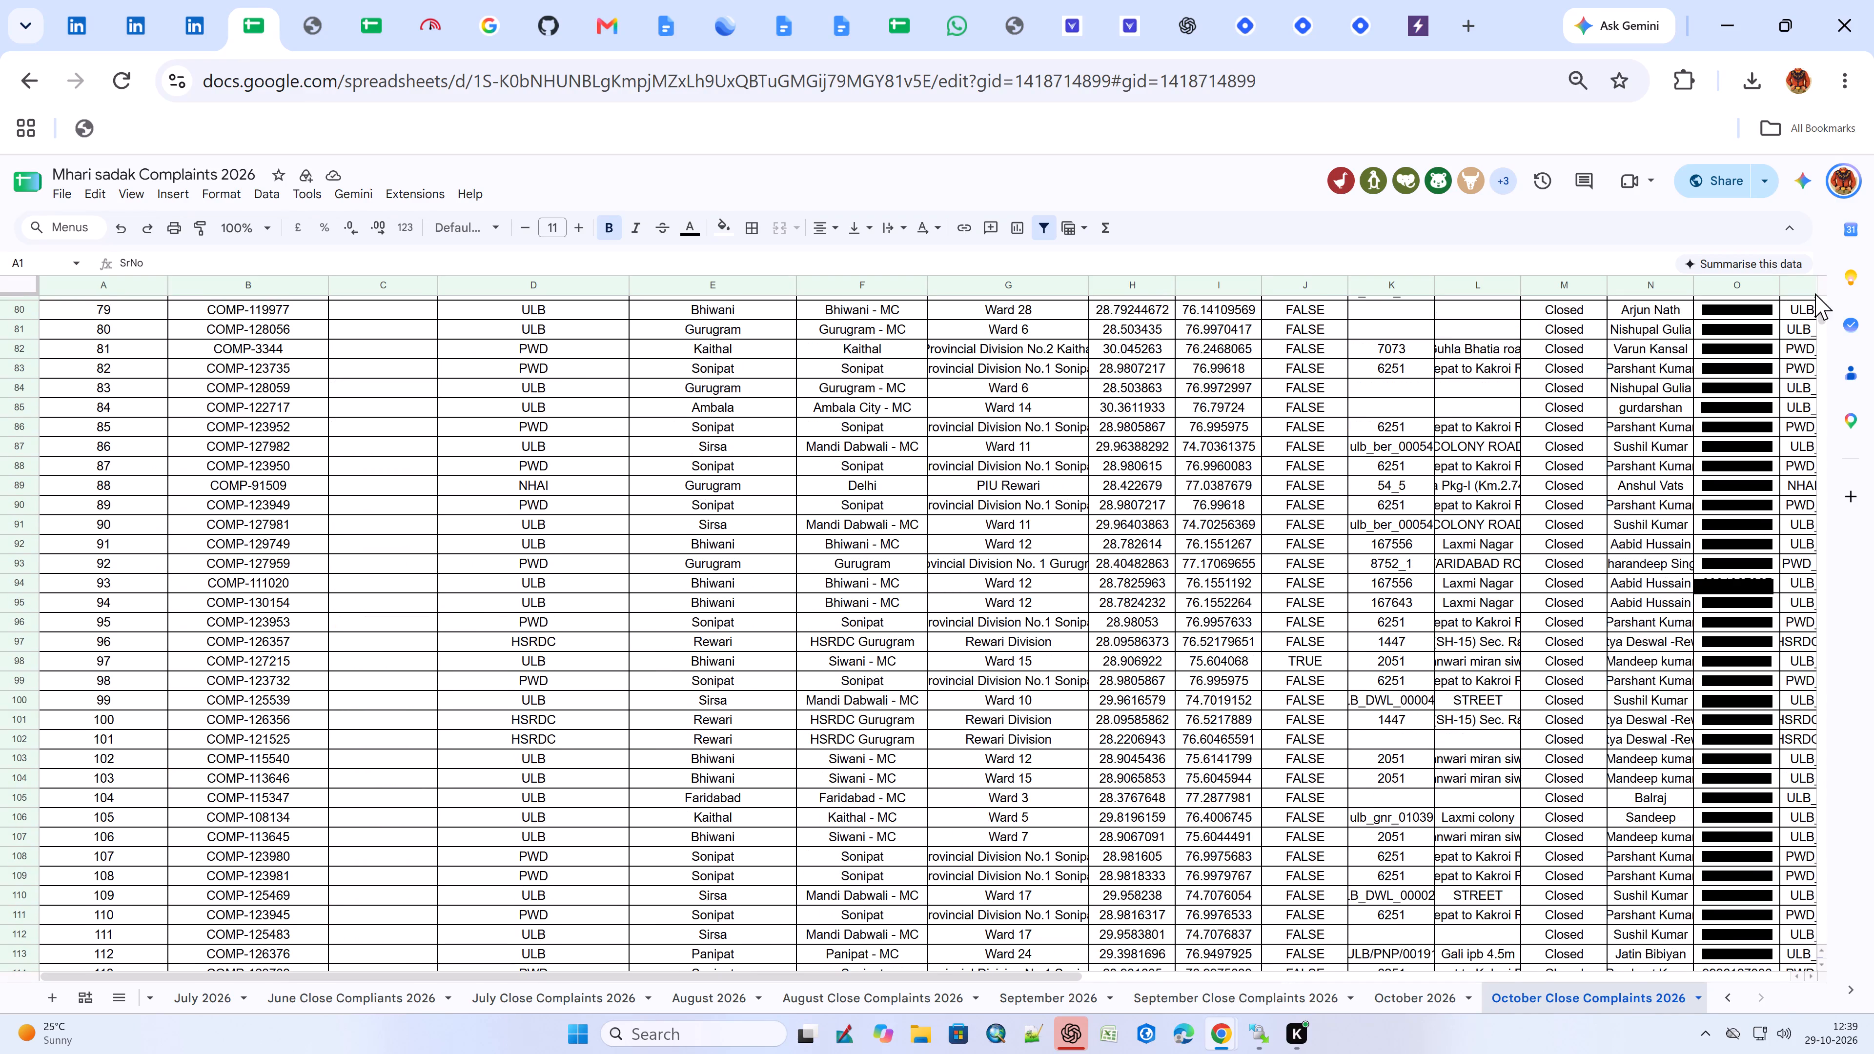
pyautogui.moveTo(1821, 305); pyautogui.dragTo(1745, 810)
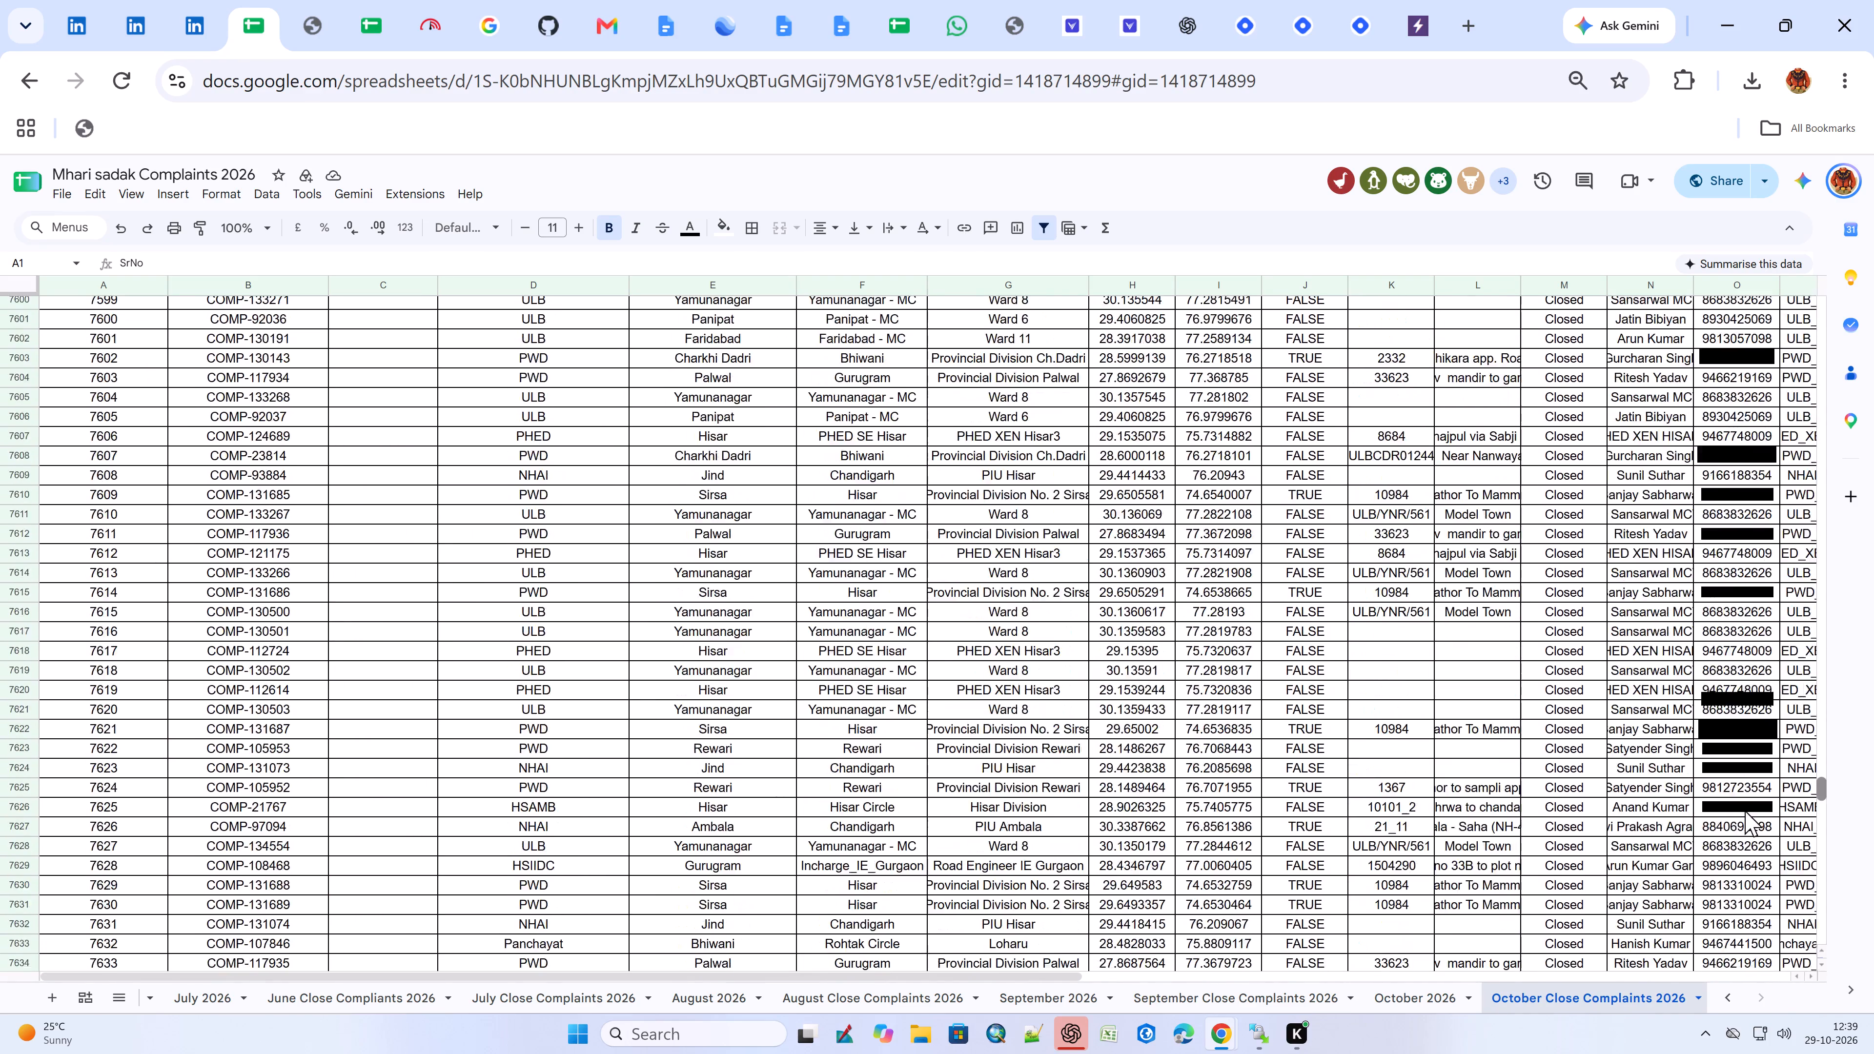
pyautogui.moveTo(1745, 810); pyautogui.dragTo(1783, 850)
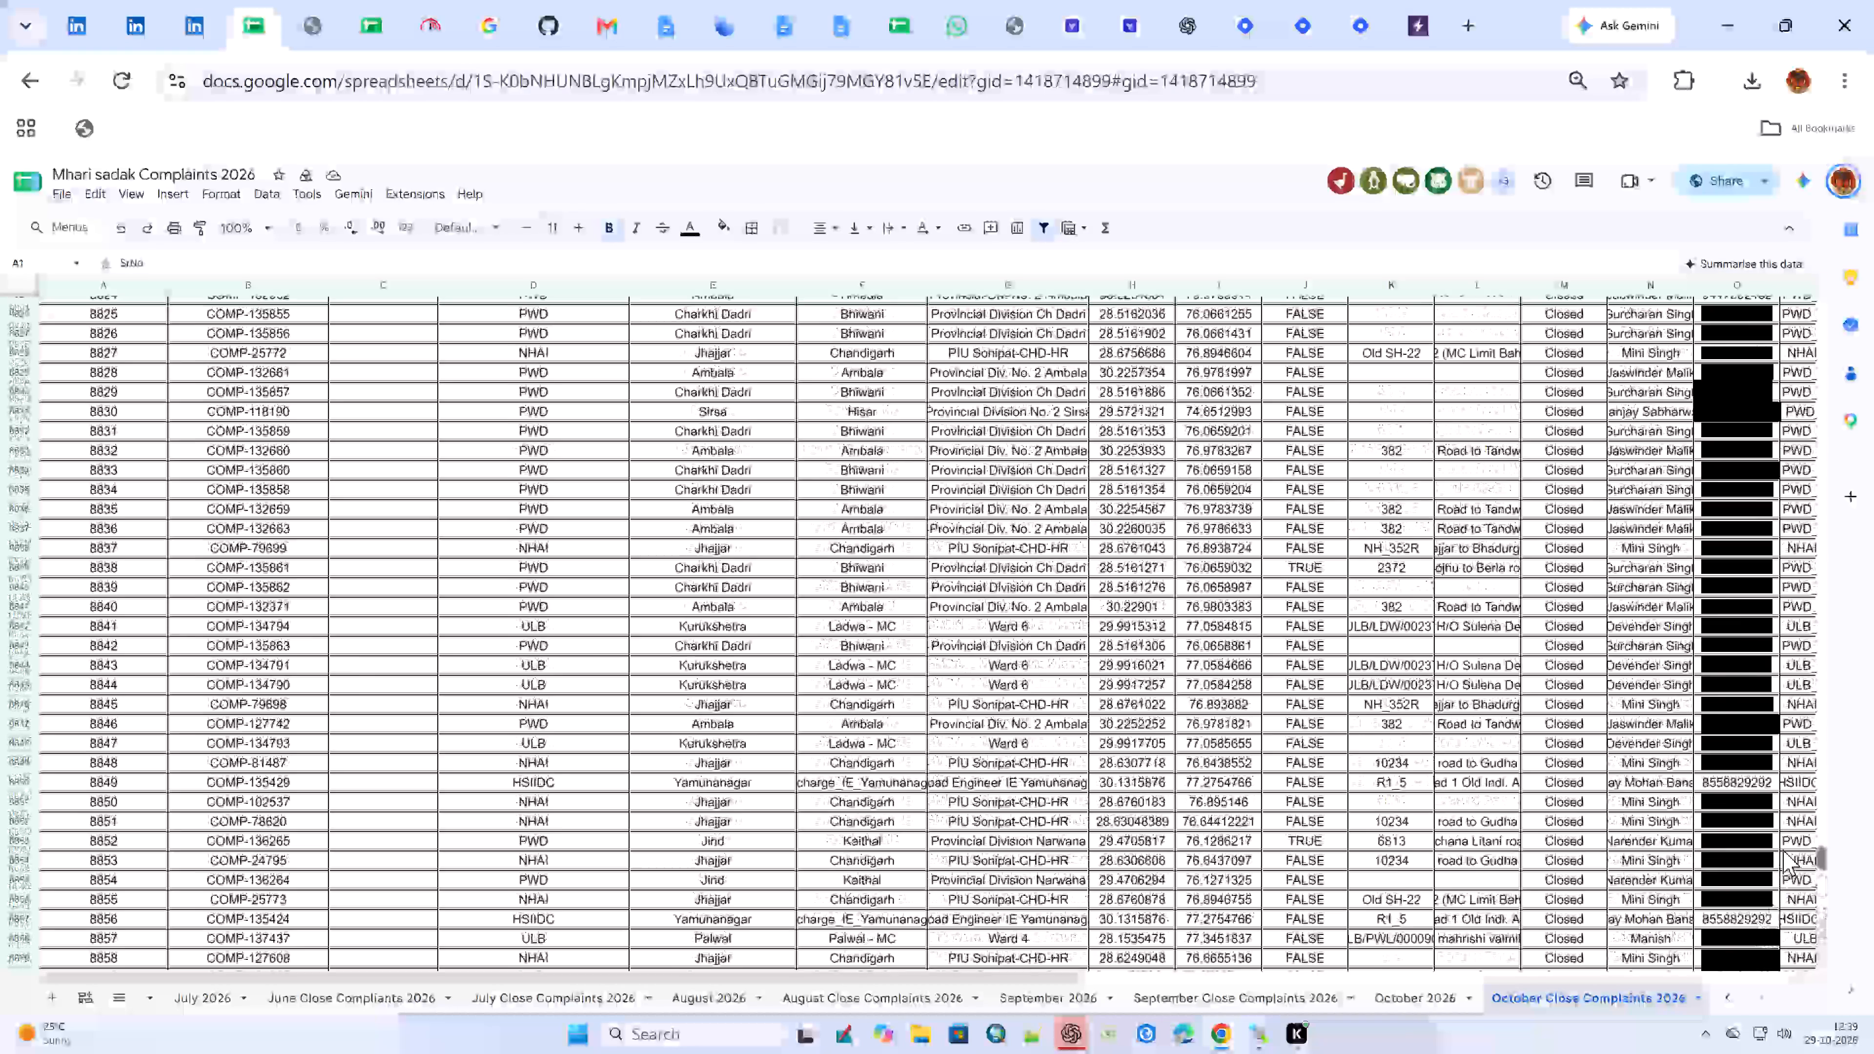
pyautogui.moveTo(1783, 850); pyautogui.dragTo(1785, 912)
pyautogui.scroll(3, 486, 665)
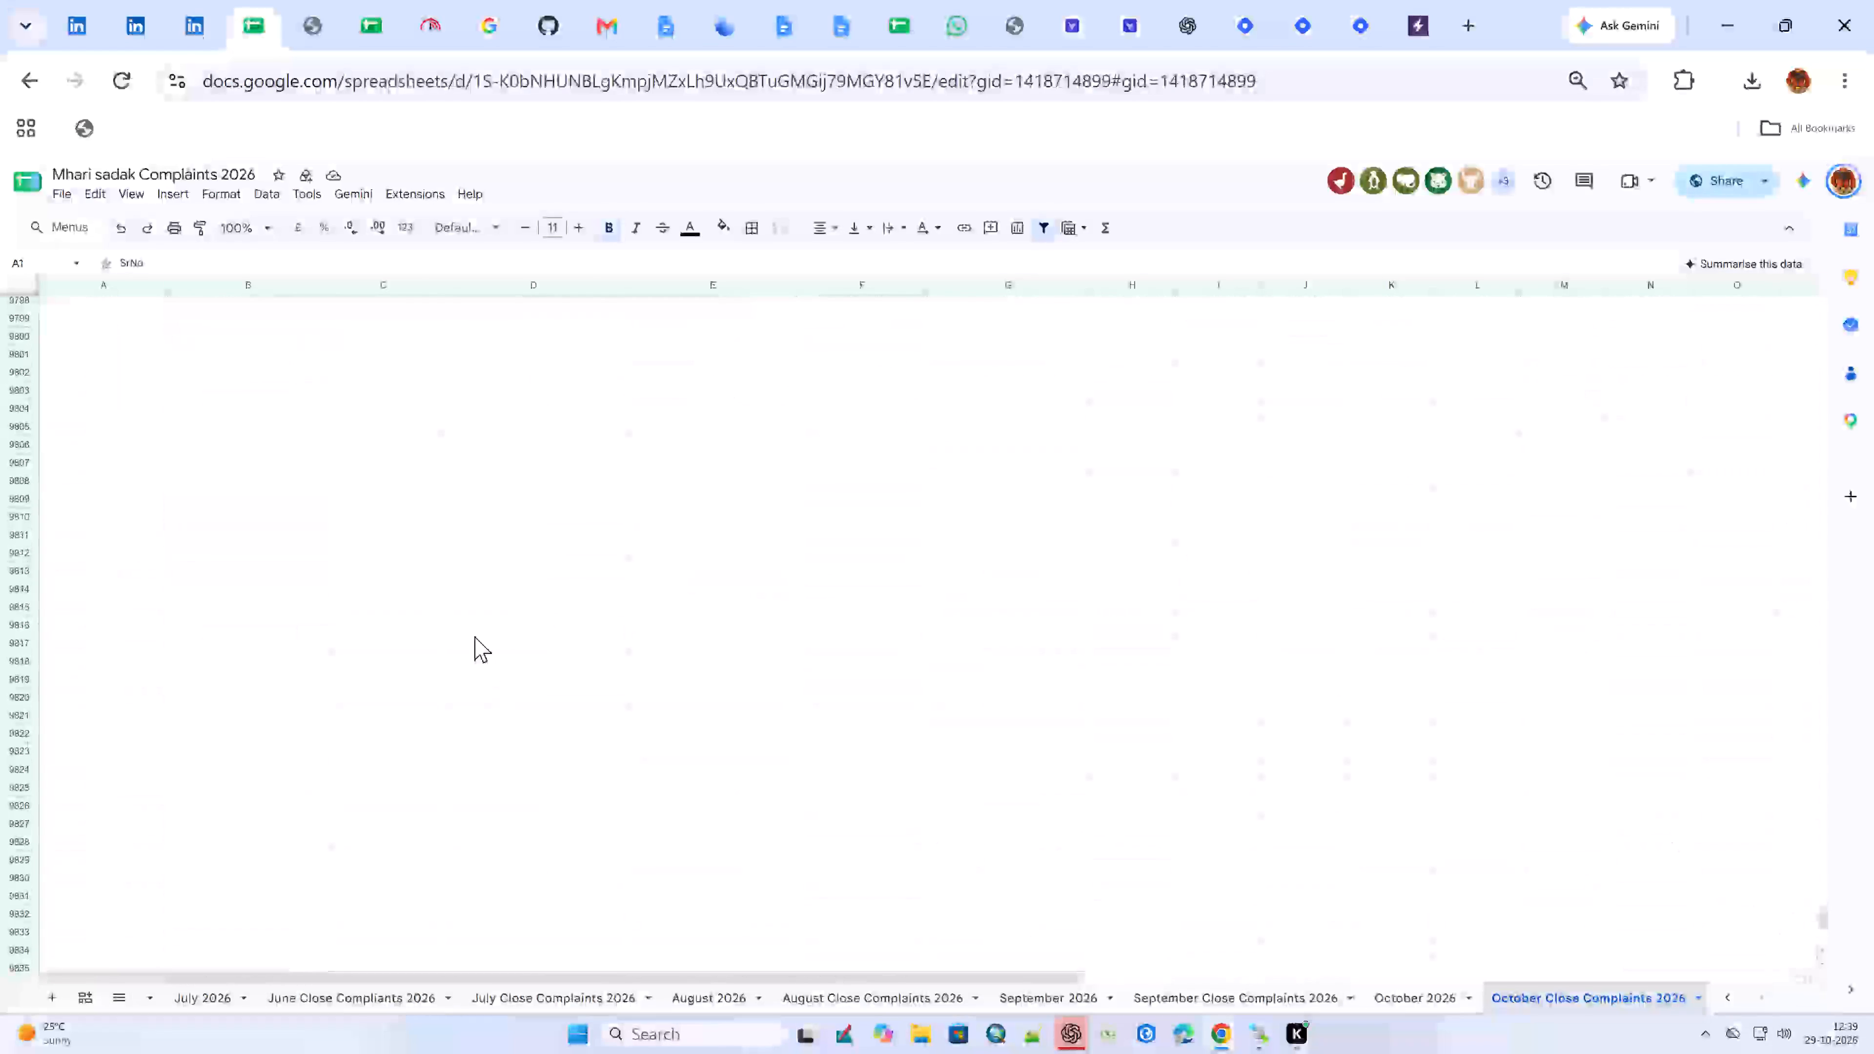
pyautogui.scroll(16, 474, 636)
pyautogui.scroll(-2, 322, 661)
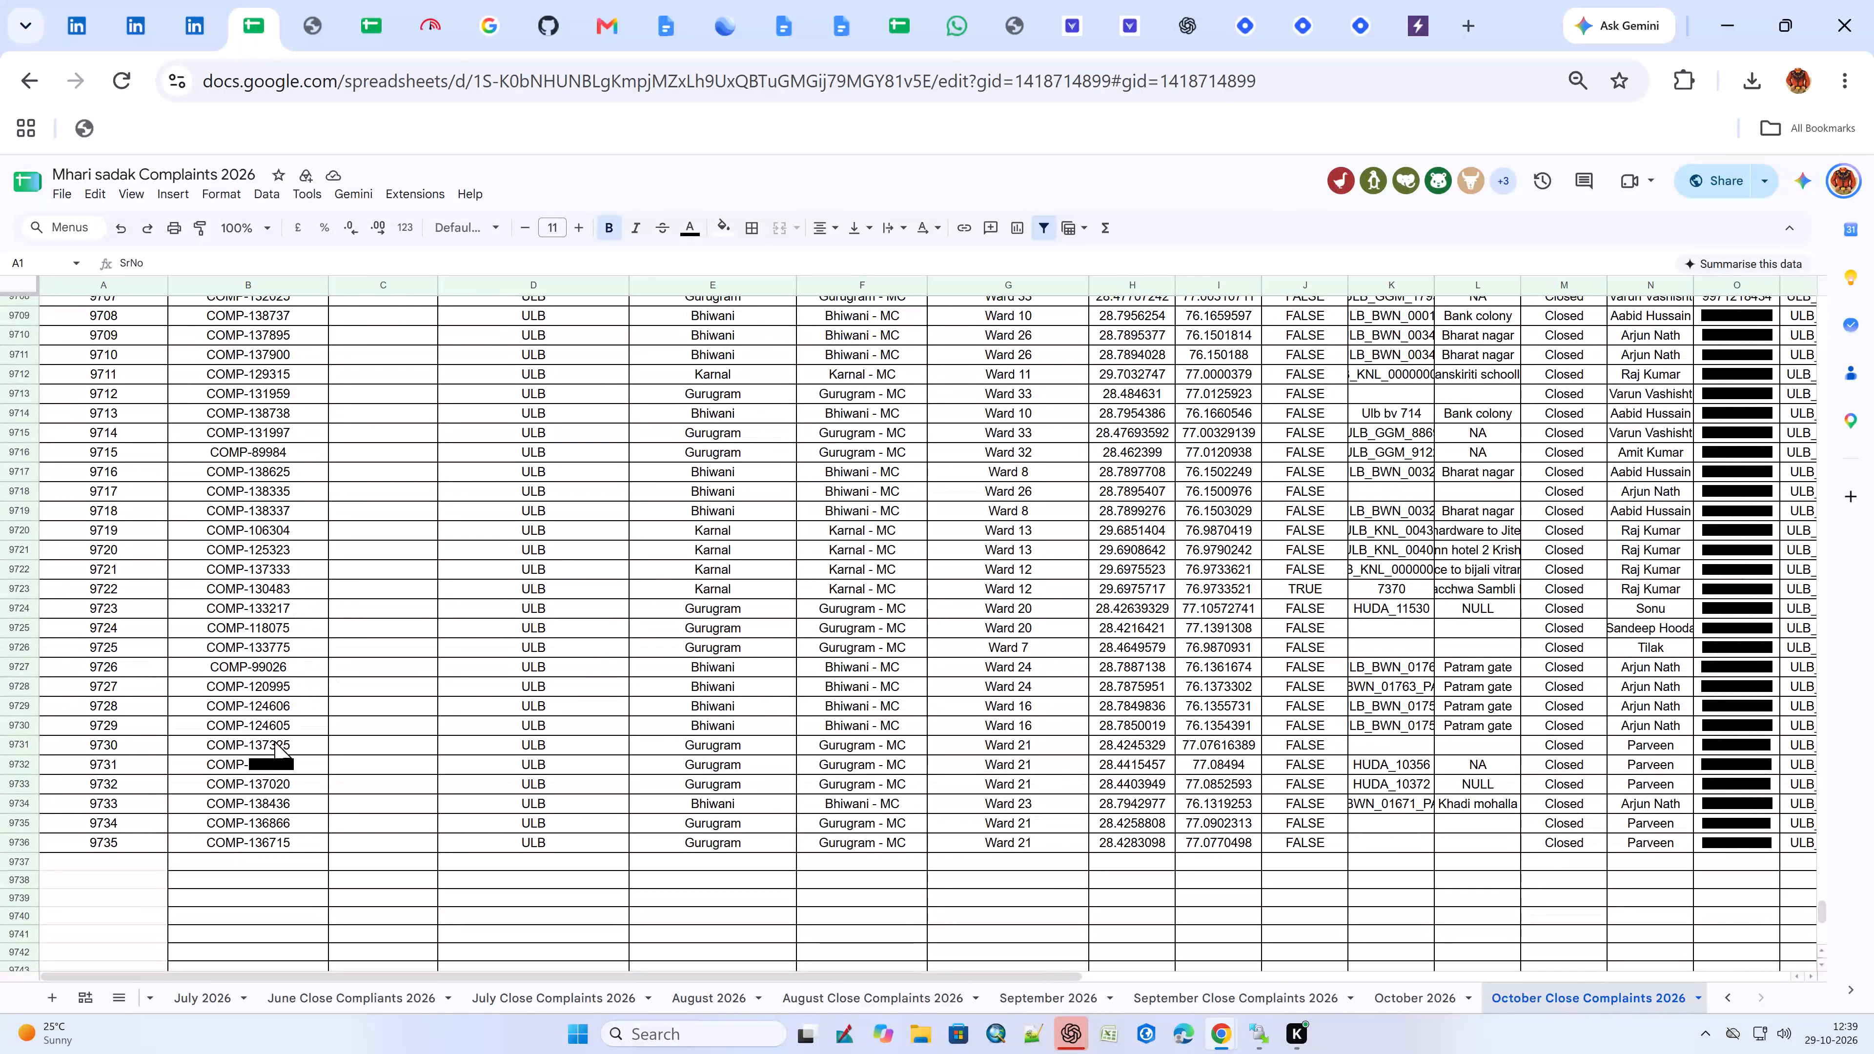
pyautogui.click(277, 736)
# Compare the last complaints in the 19 OCT TO 21 OCT CLOSING sheet with the last entries in October Close Complaints 2026.
pyautogui.click(364, 19)
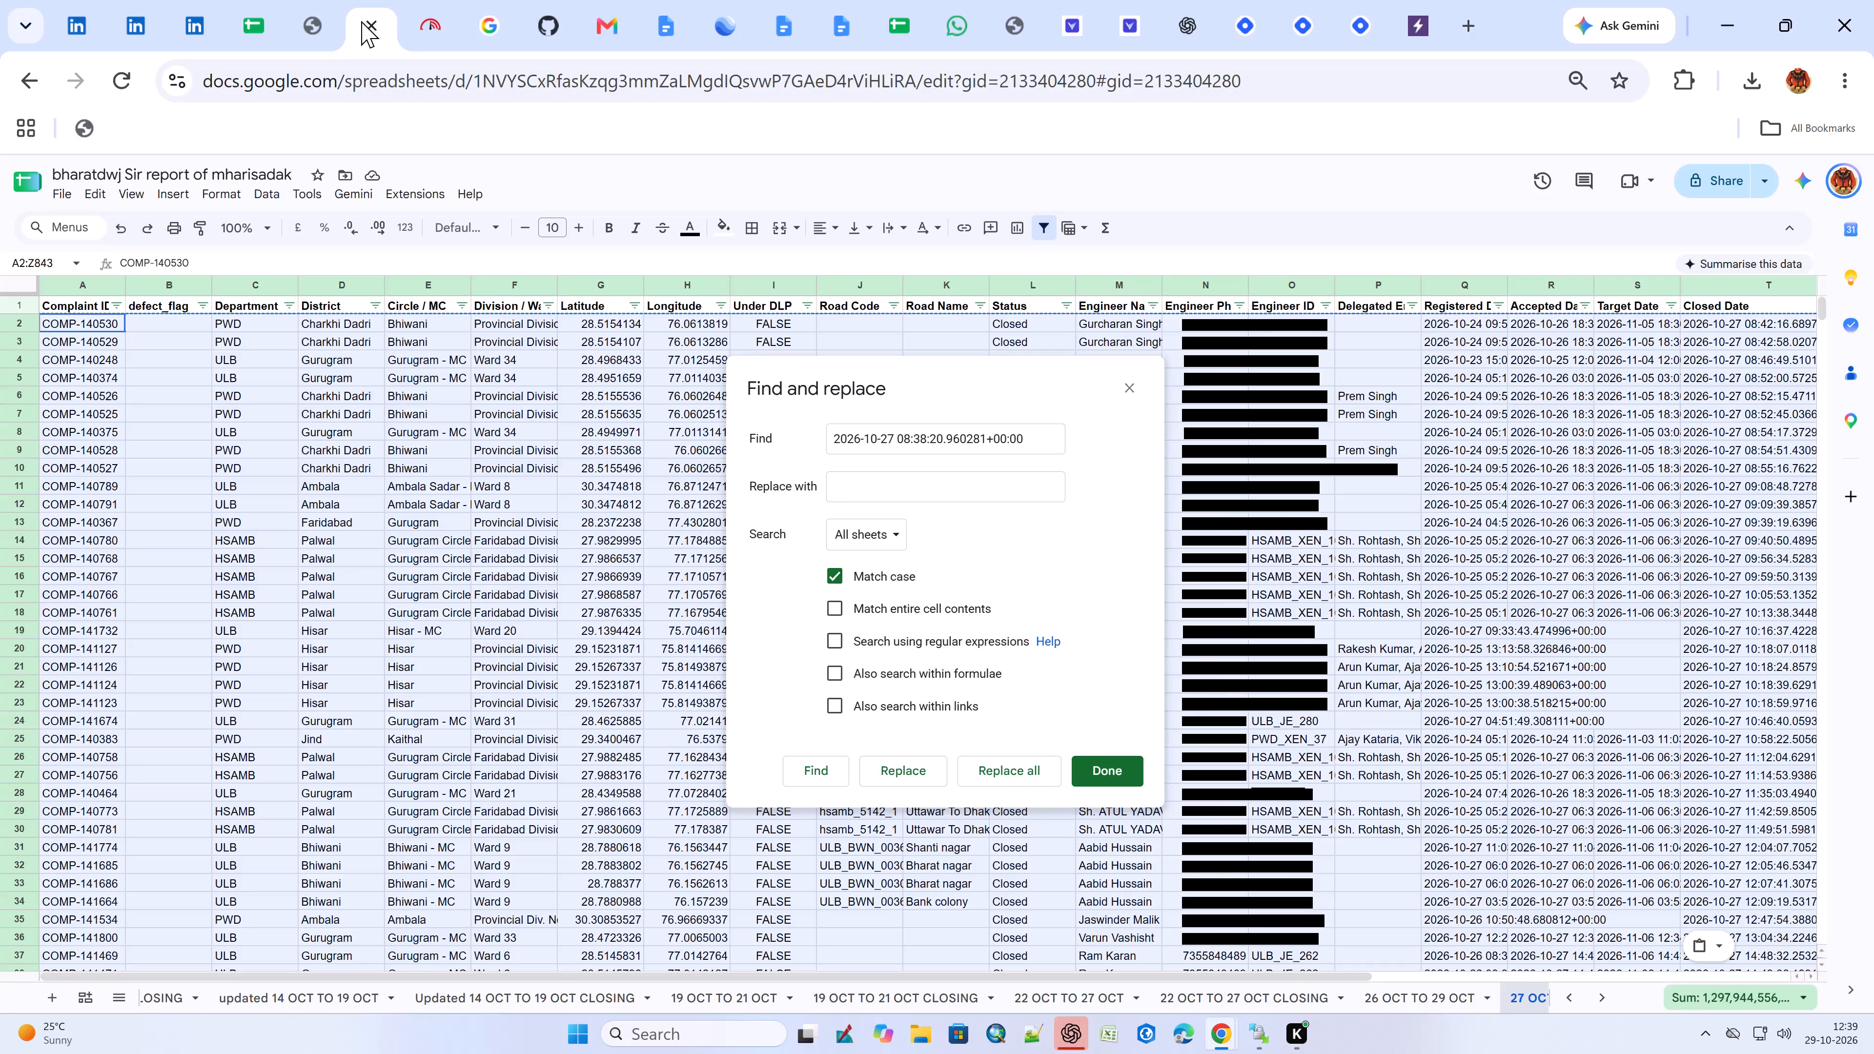
pyautogui.click(1082, 995)
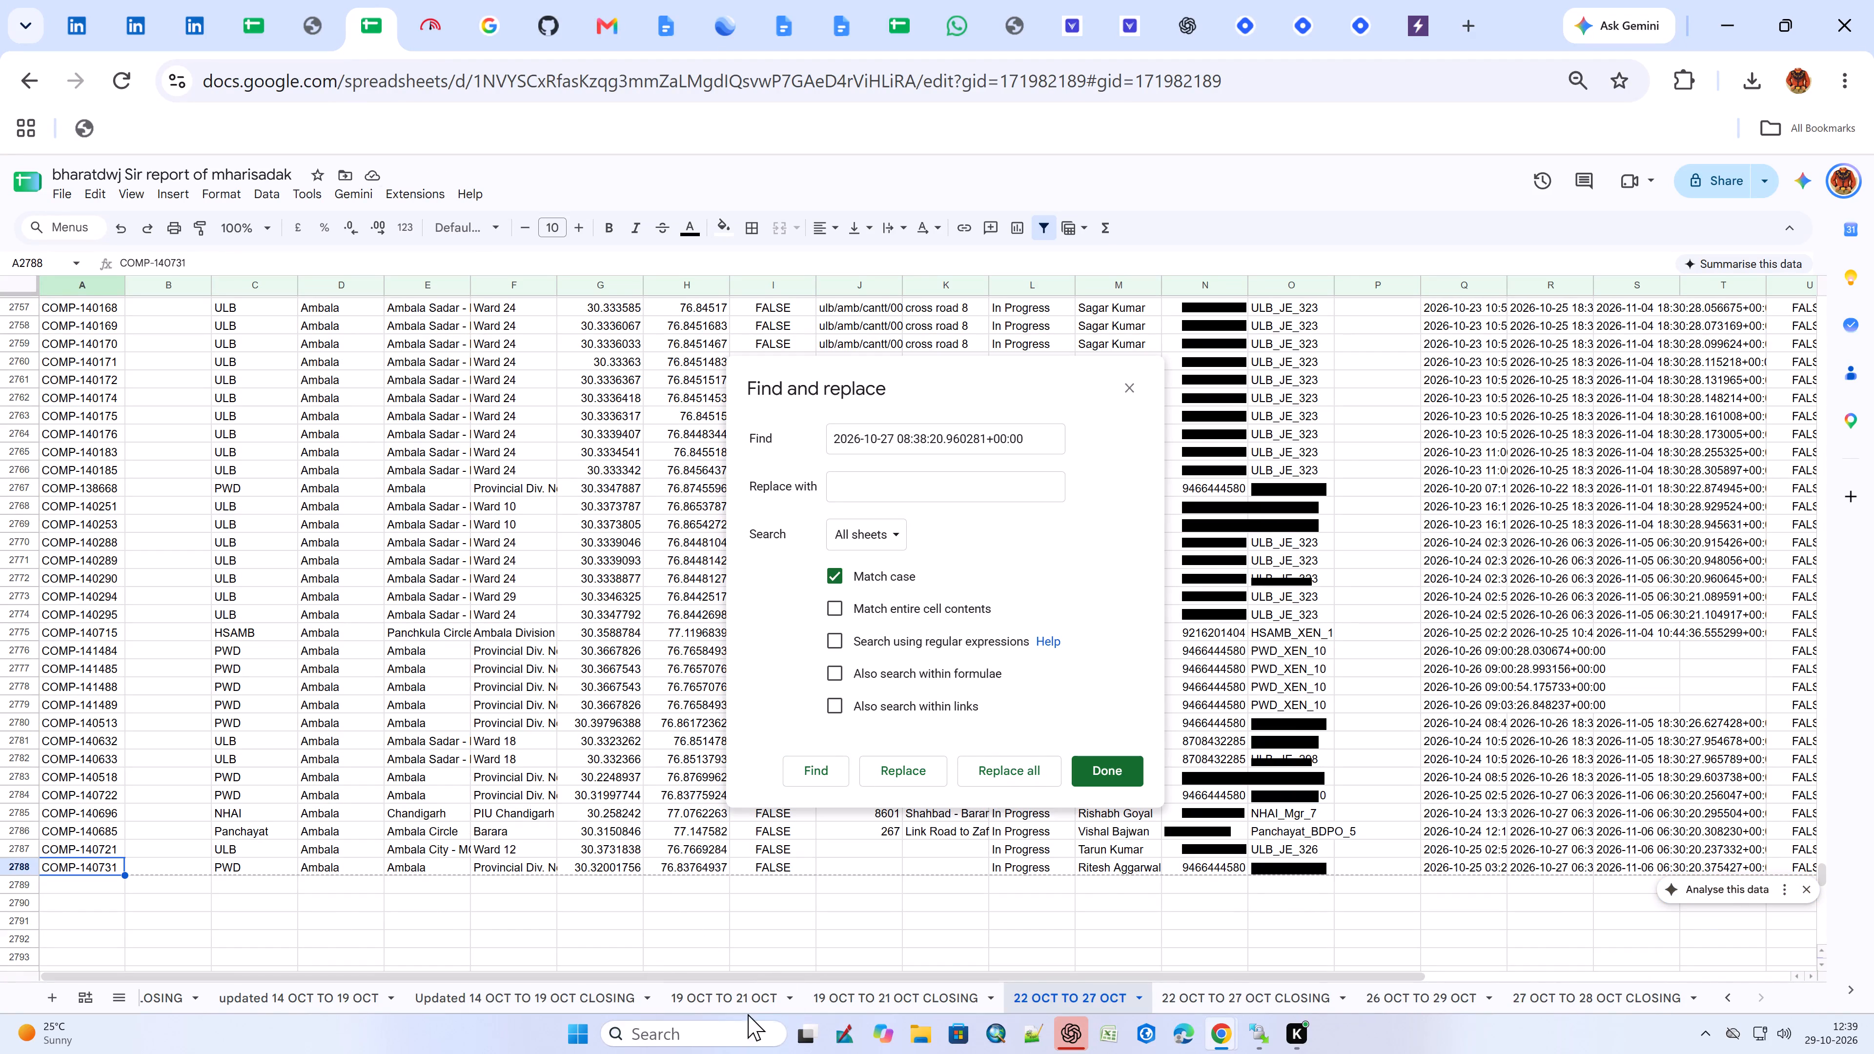
pyautogui.click(877, 1004)
pyautogui.scroll(-5, 312, 872)
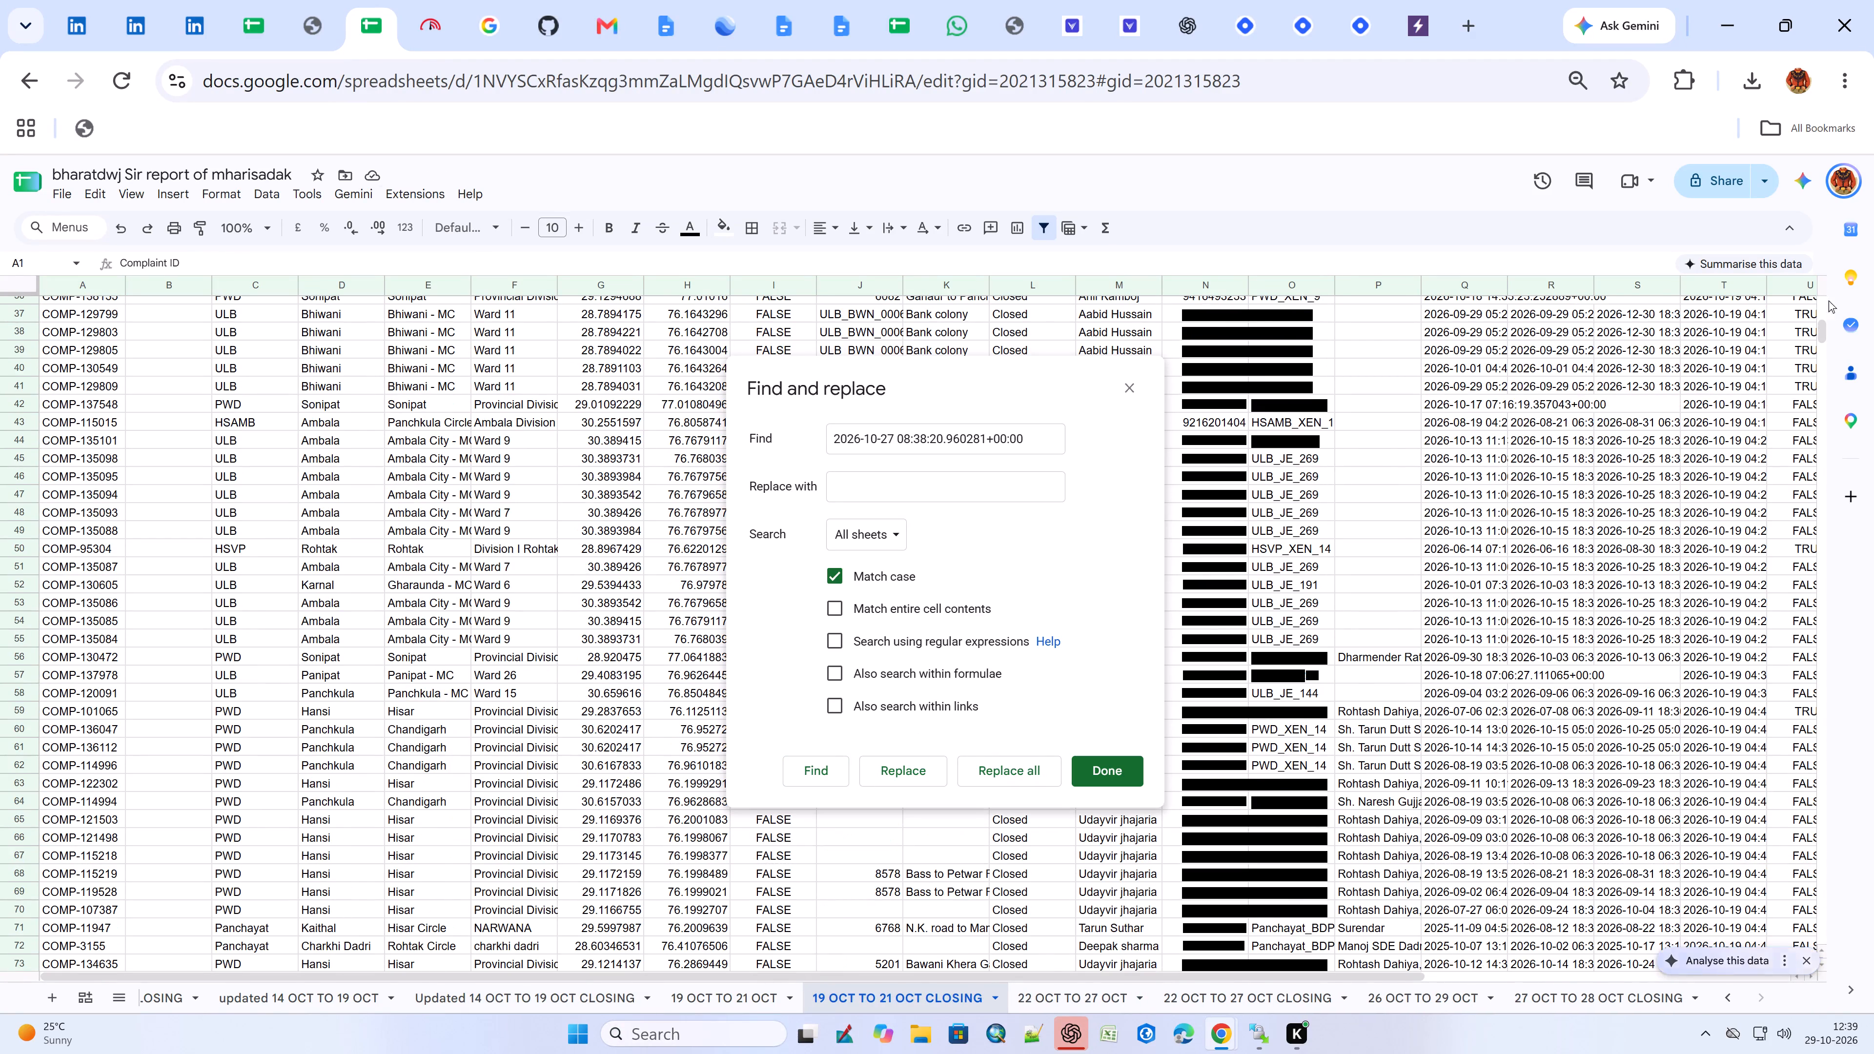
pyautogui.moveTo(1822, 333); pyautogui.dragTo(1778, 751)
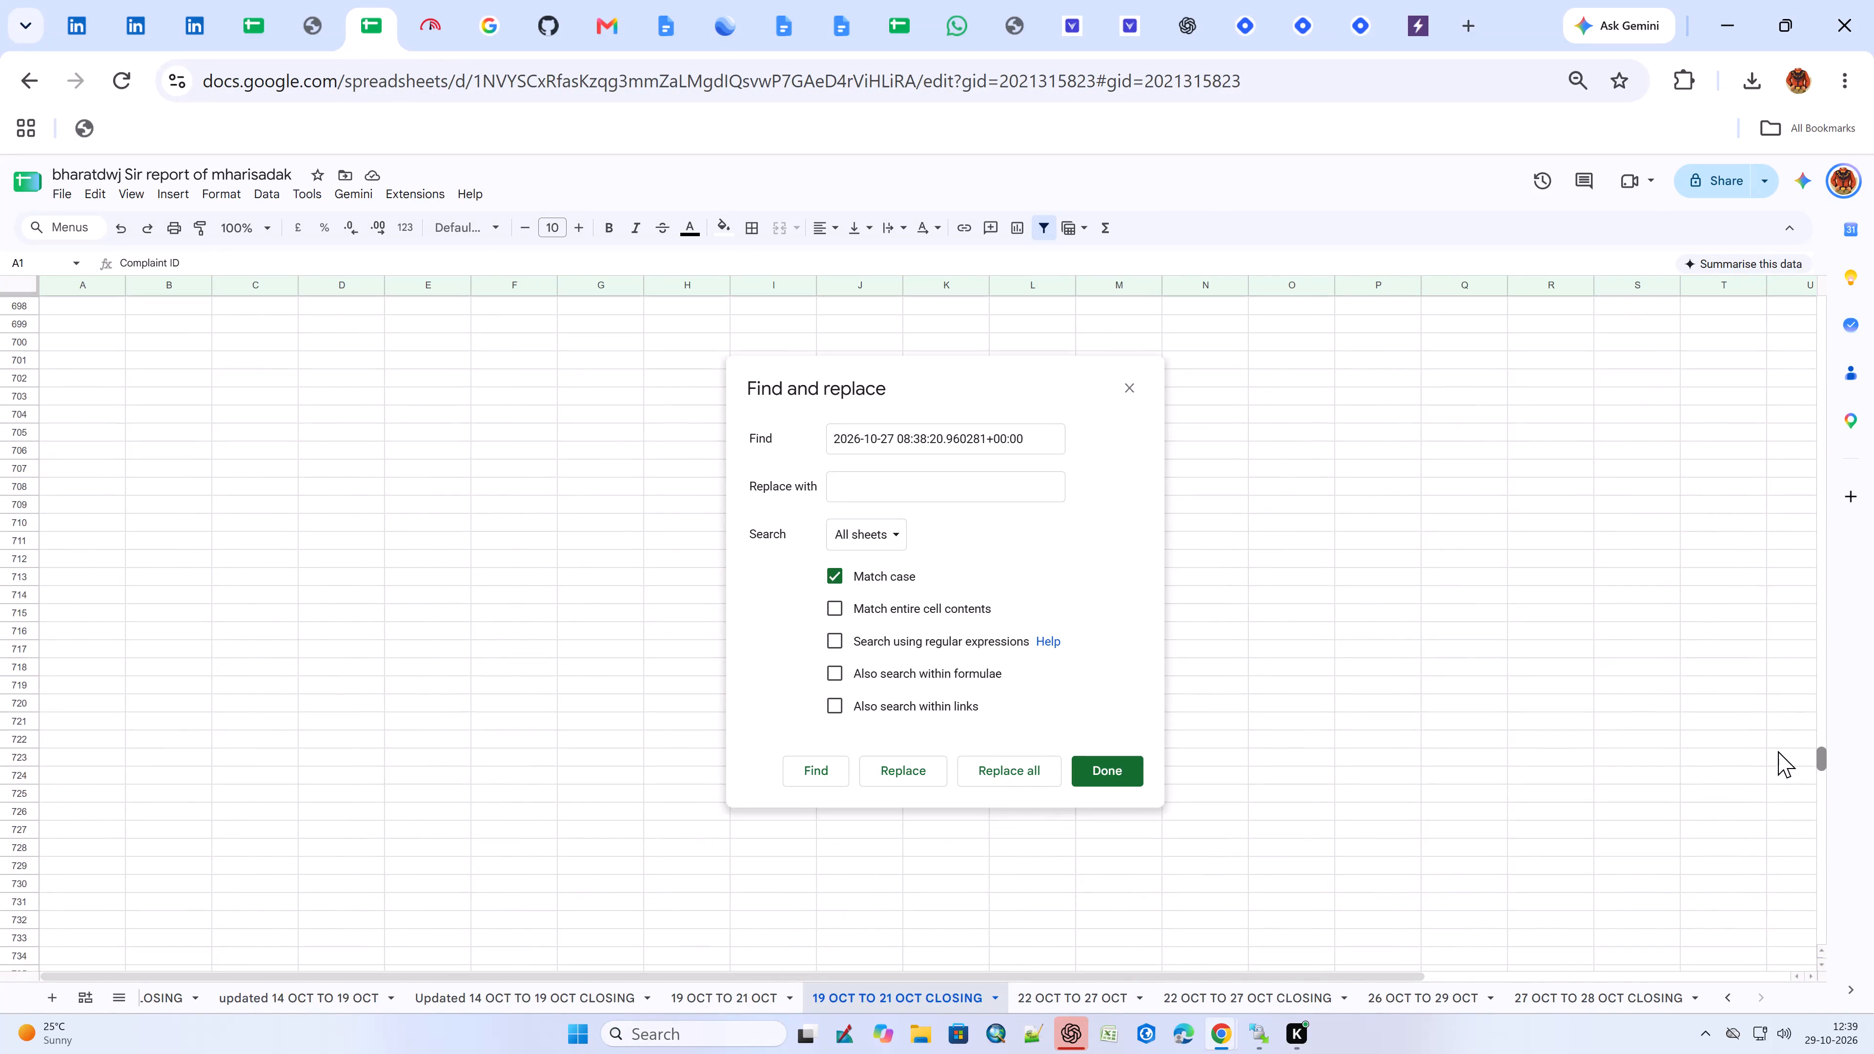
pyautogui.moveTo(1778, 751); pyautogui.dragTo(1776, 719)
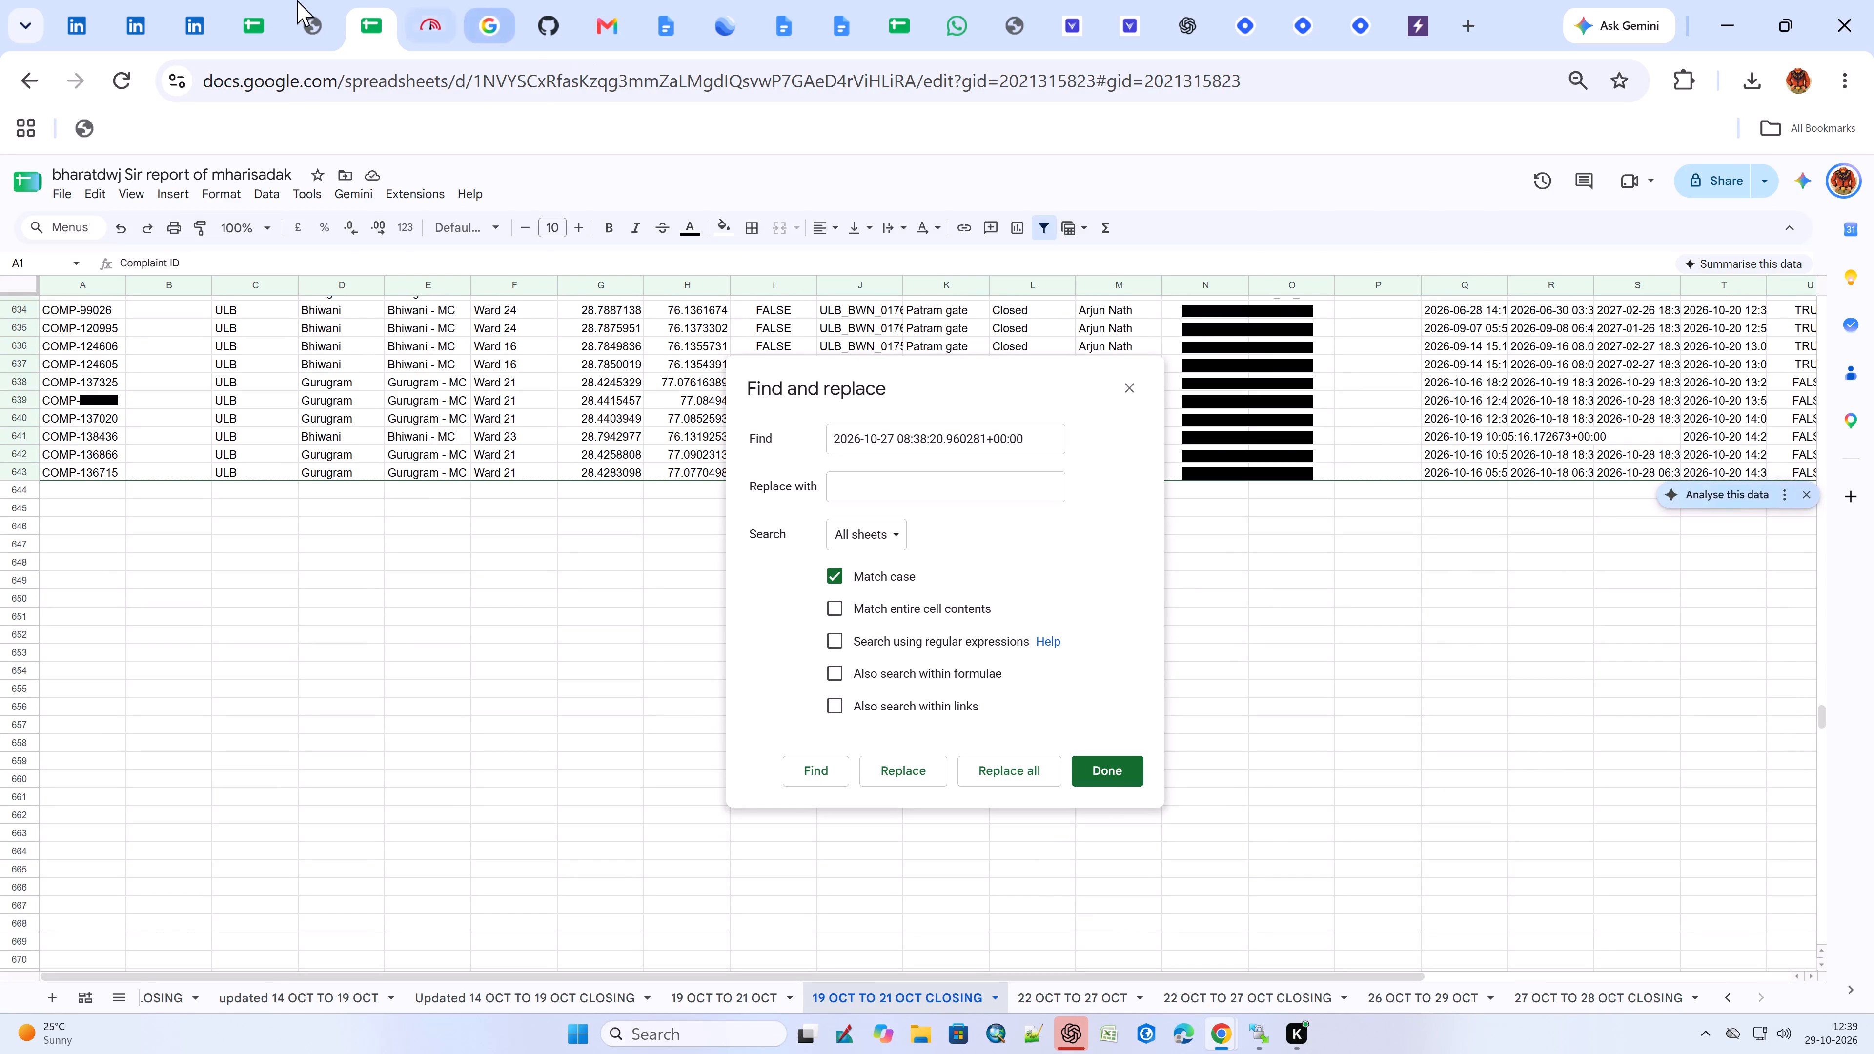
pyautogui.click(249, 0)
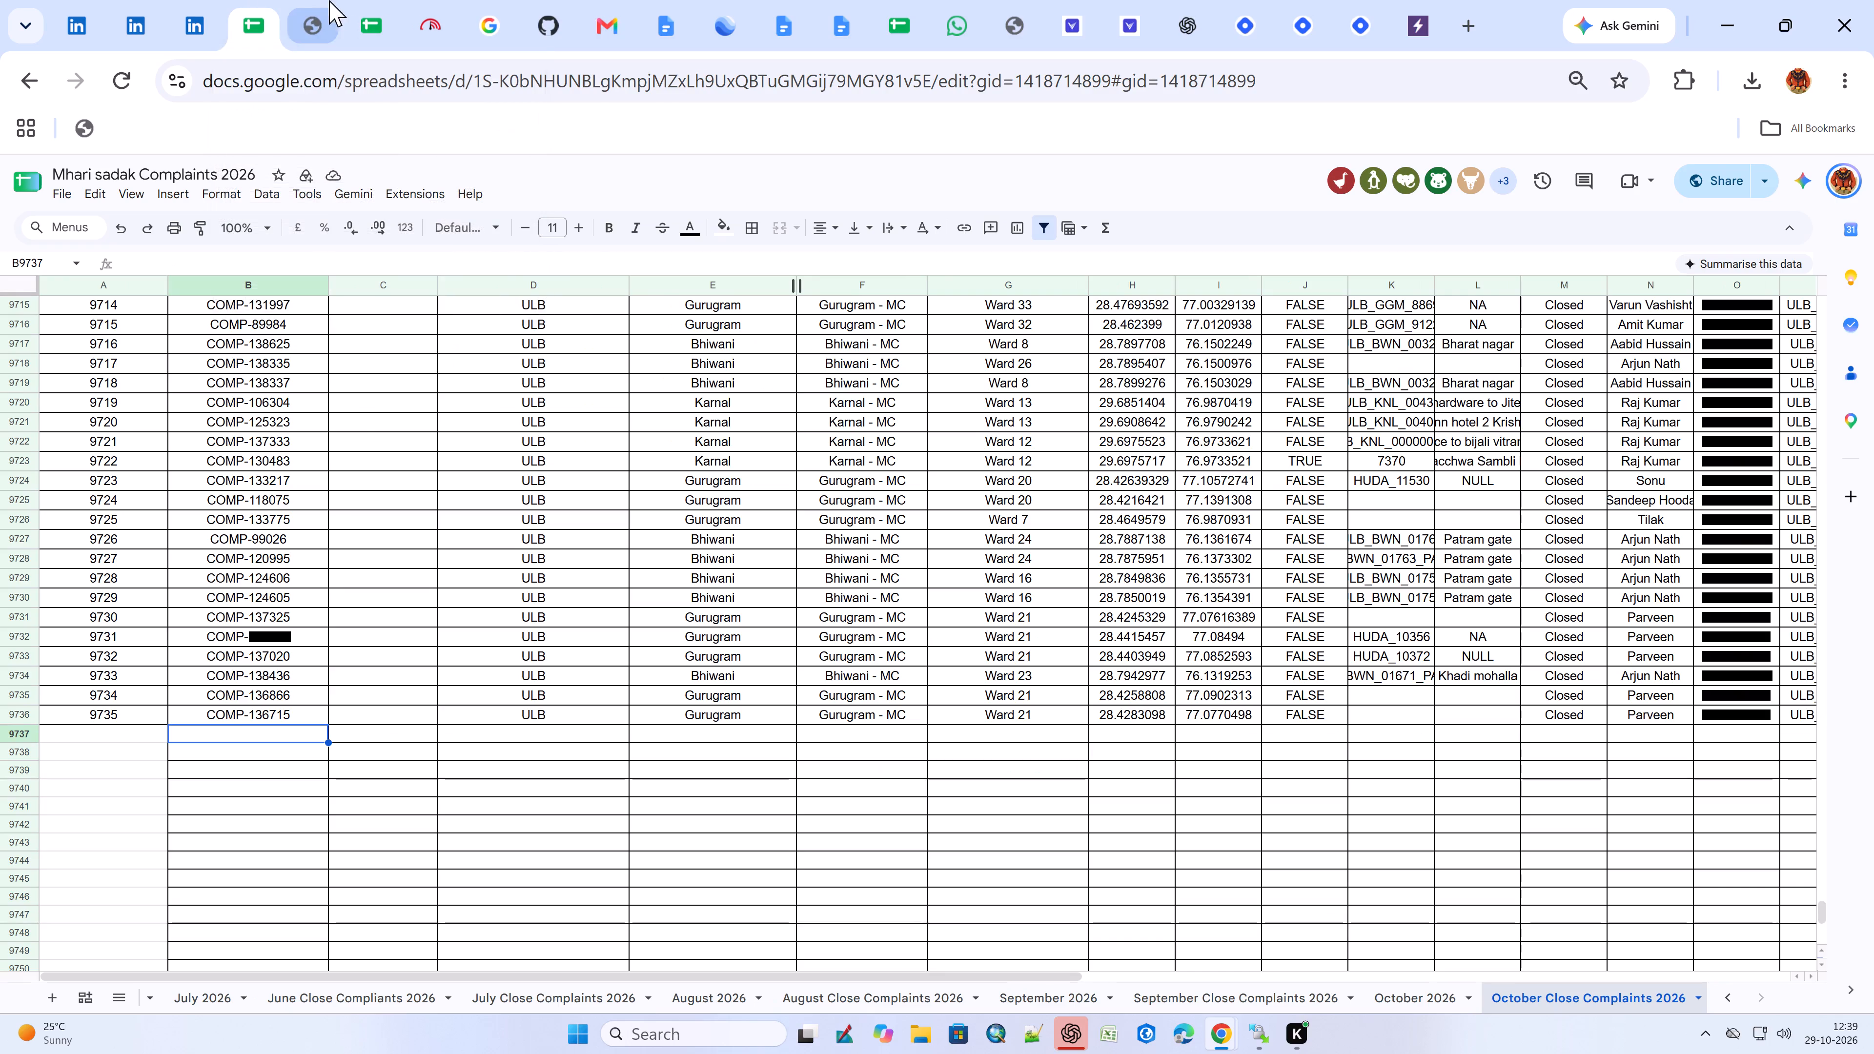
pyautogui.click(362, 0)
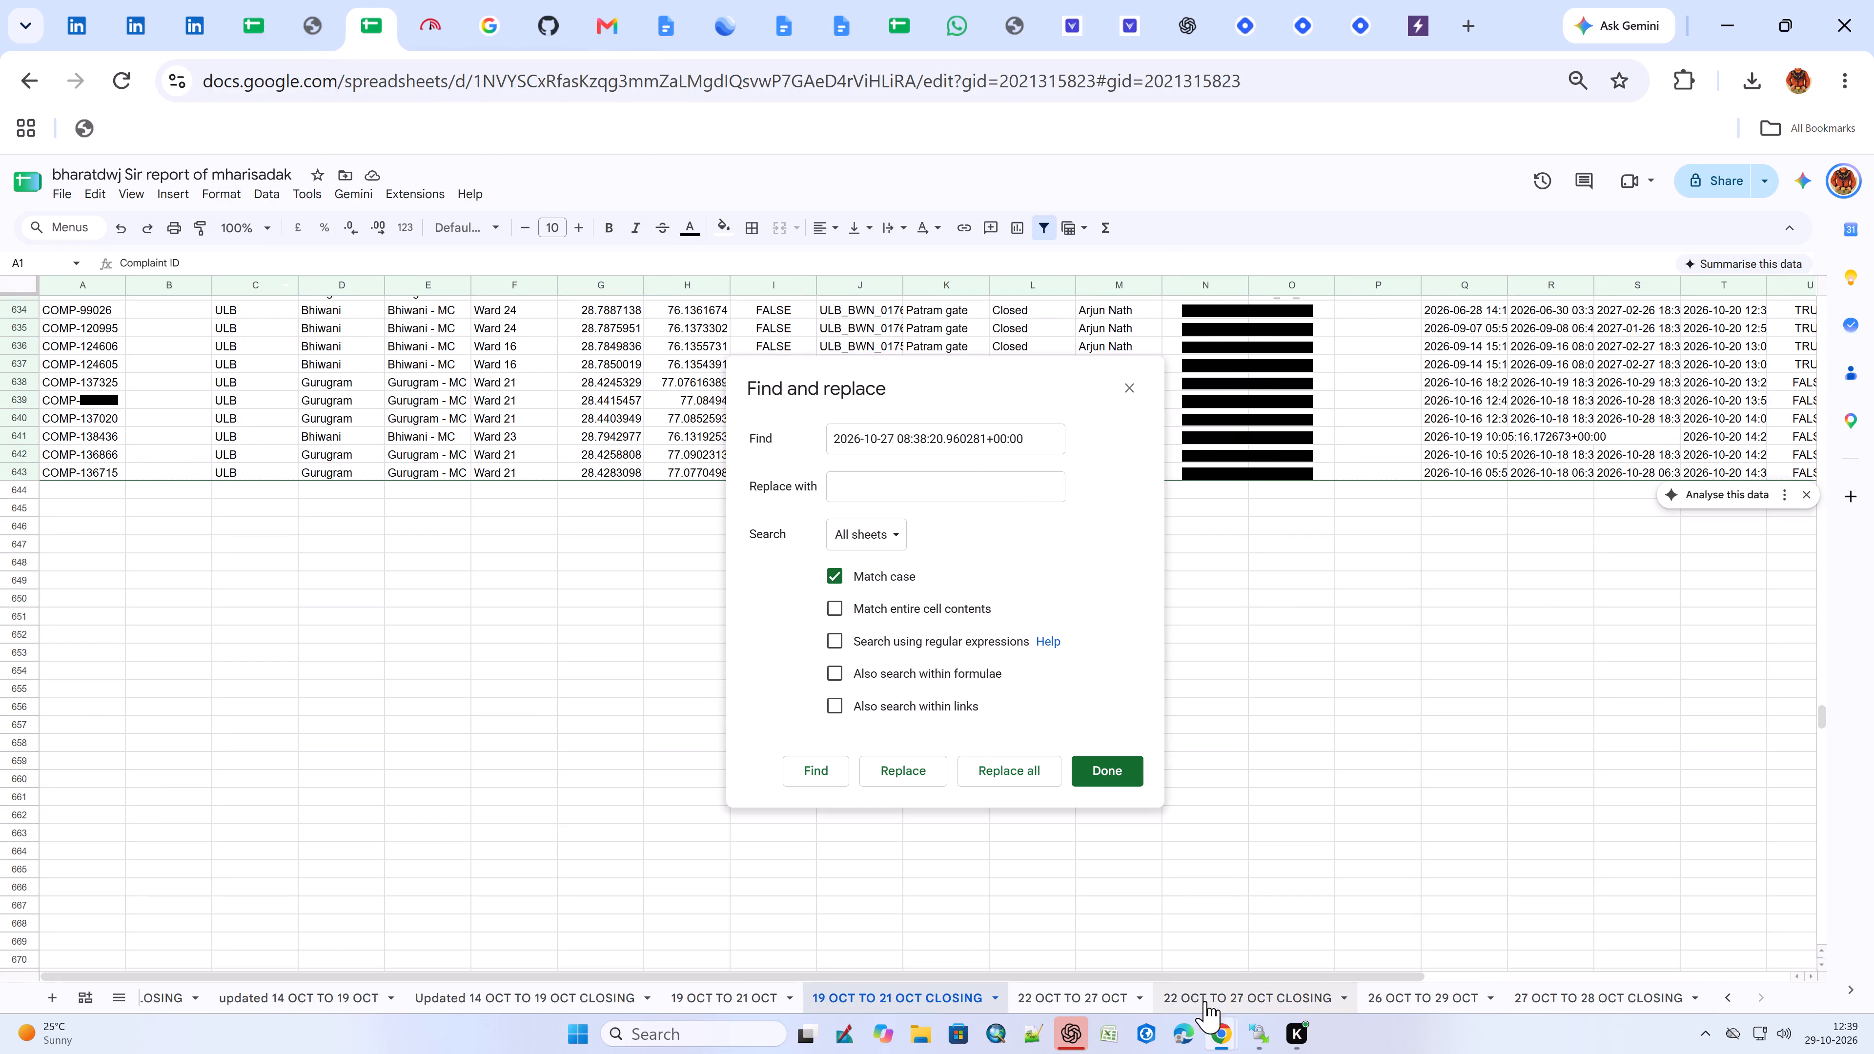
# Copy all complaints below the header in the 22 OCT TO 27 OCT CLOSING sheet, range A2:Z1000.
pyautogui.click(1232, 998)
pyautogui.moveTo(144, 536); pyautogui.dragTo(0, 511)
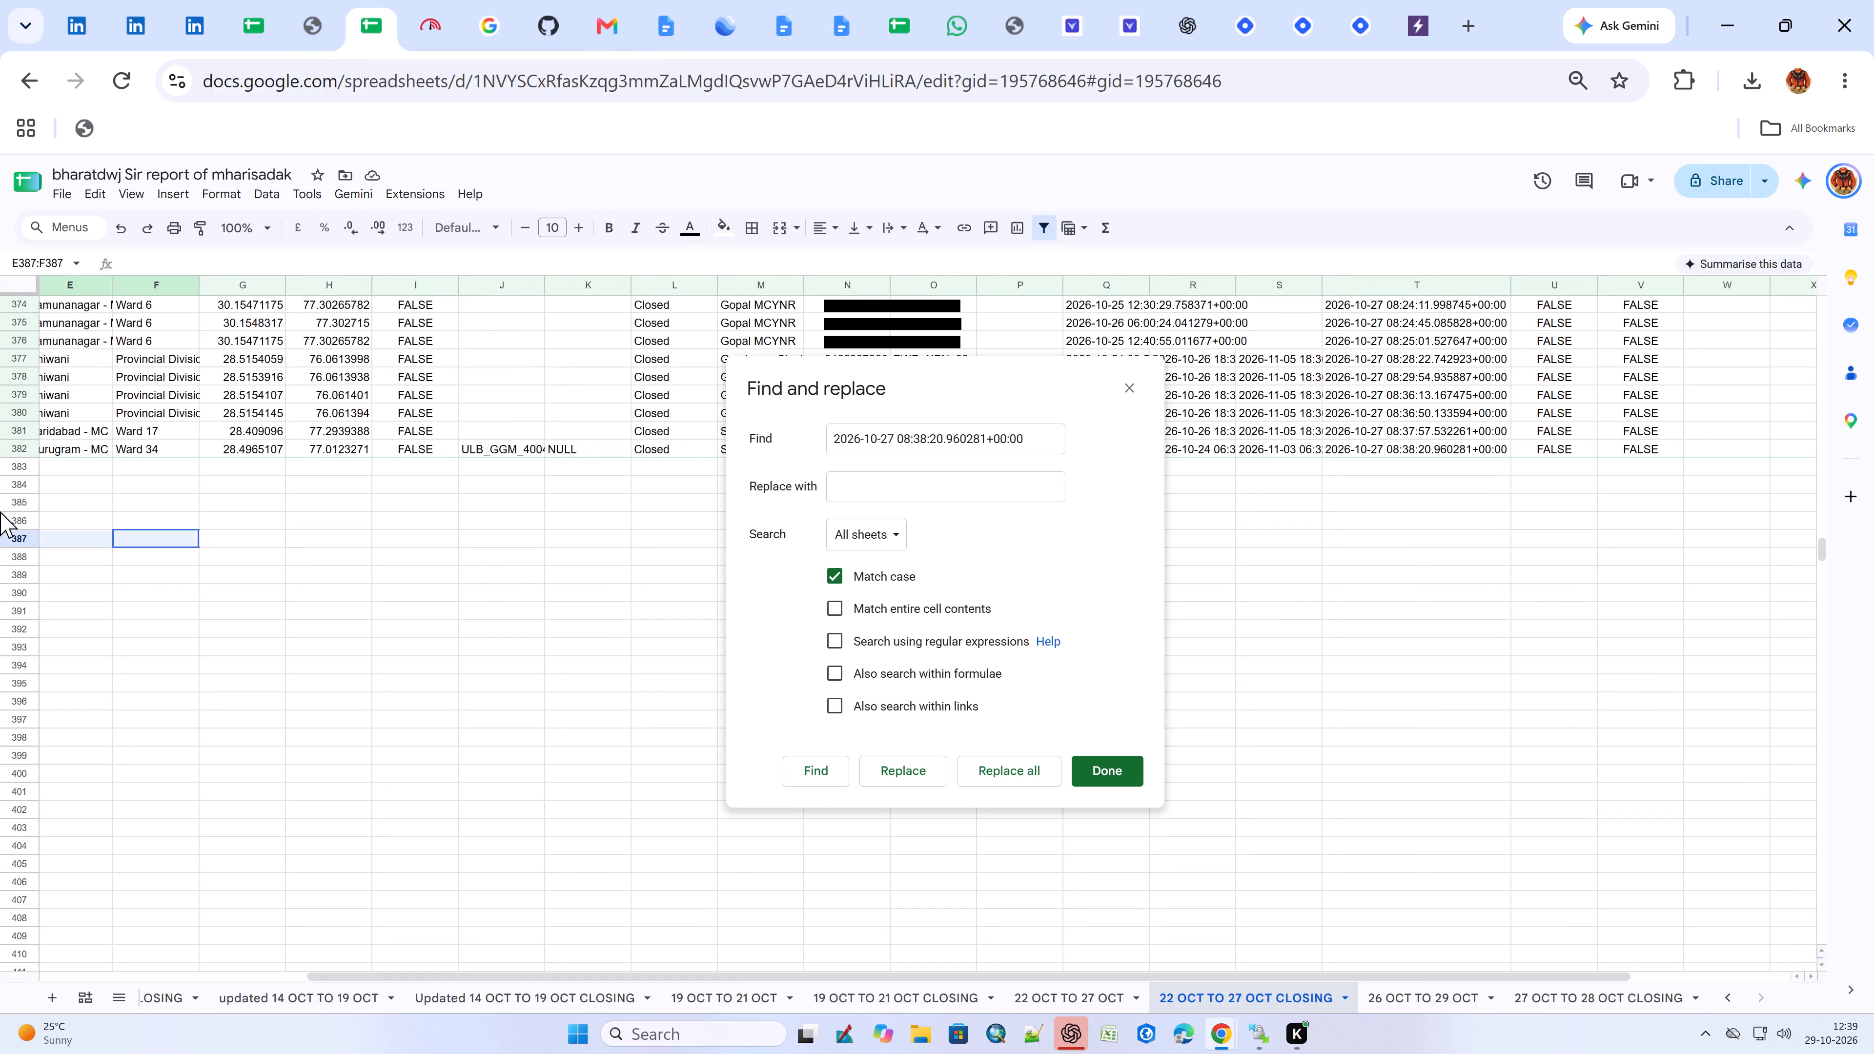
pyautogui.moveTo(0, 511); pyautogui.dragTo(7, 492)
pyautogui.click(103, 454)
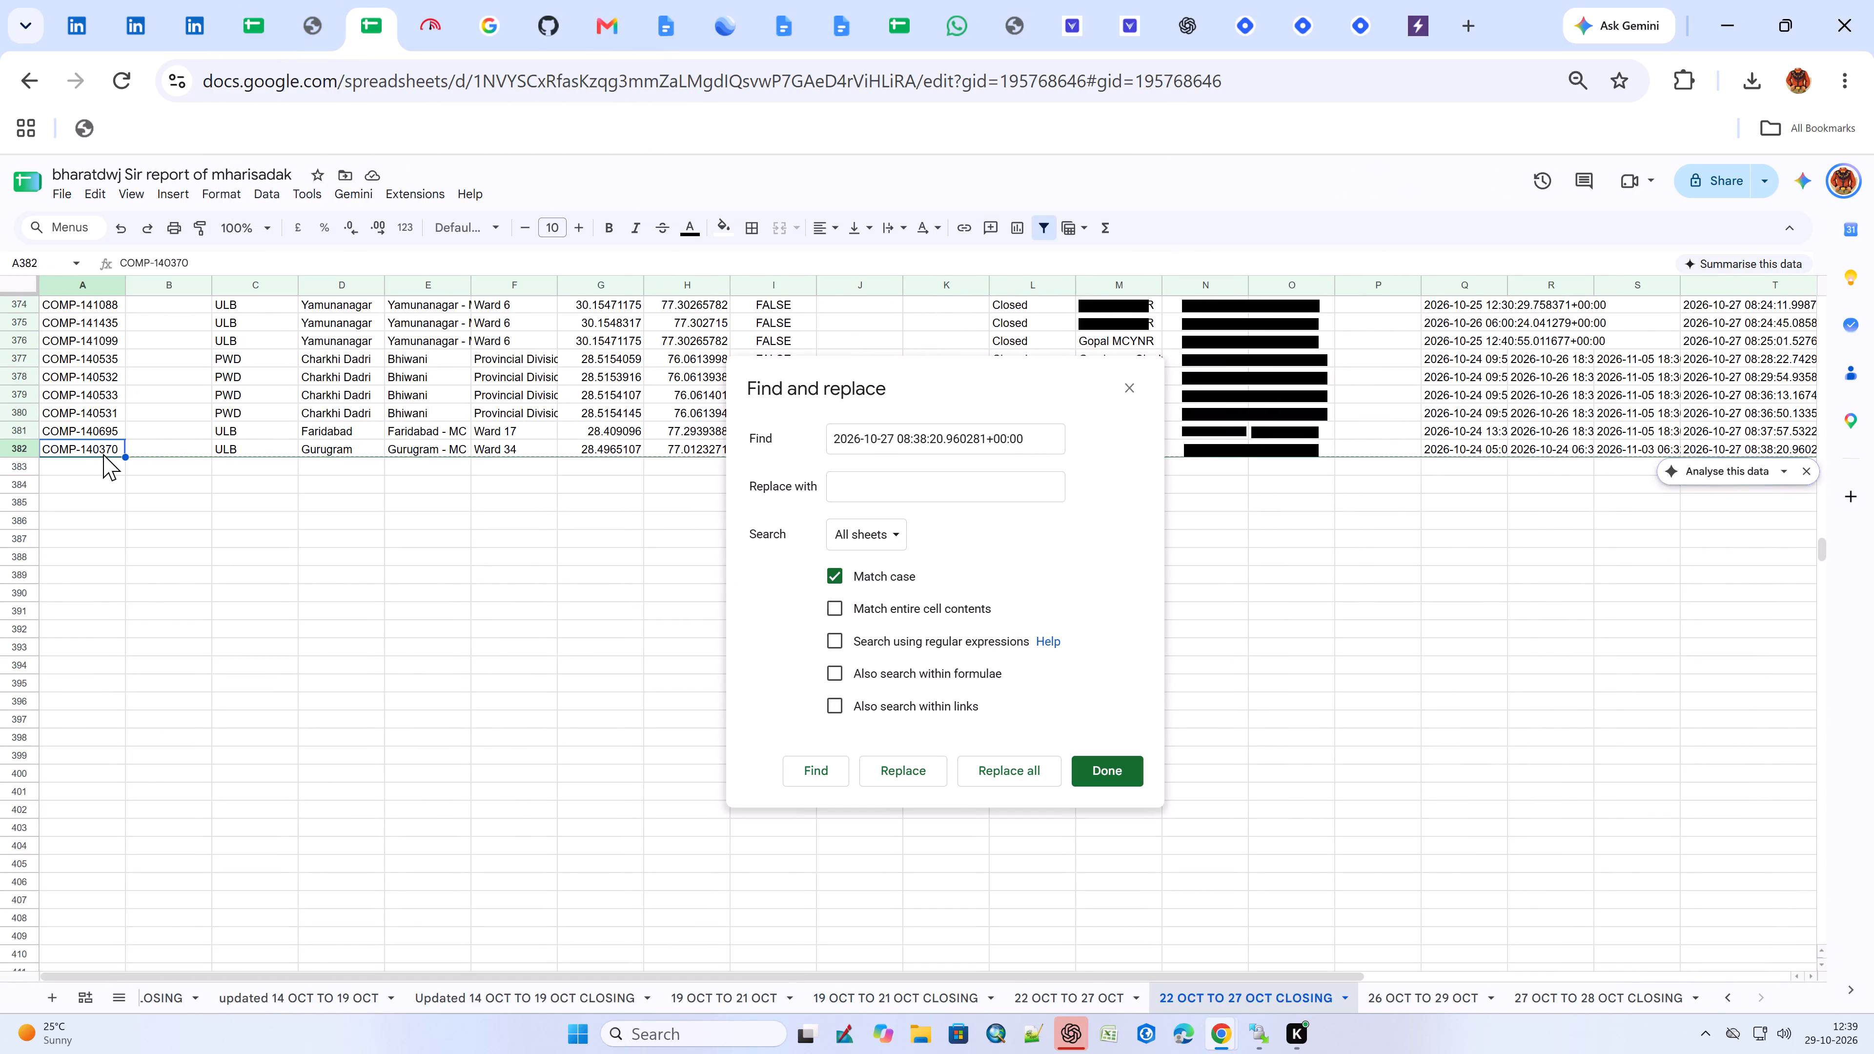
pyautogui.hotkey('ctrl', 'shift', 'Up')
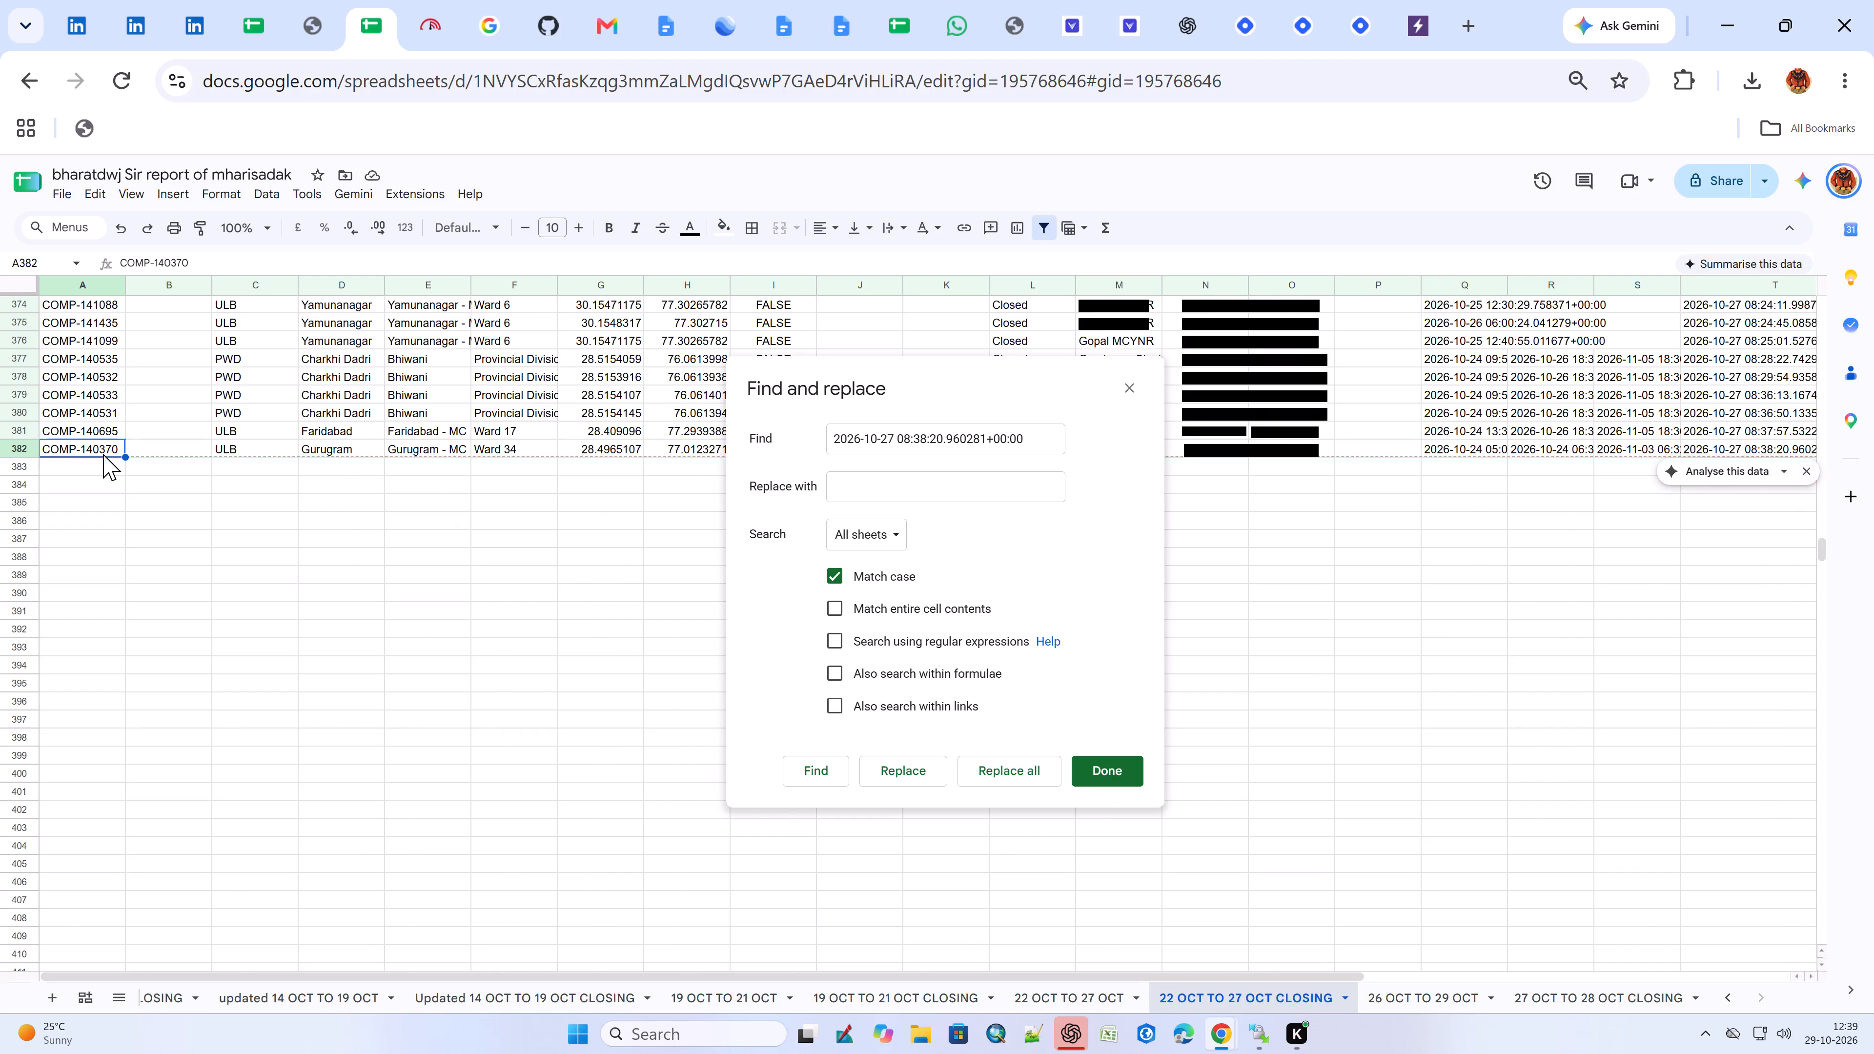
pyautogui.click(70, 325)
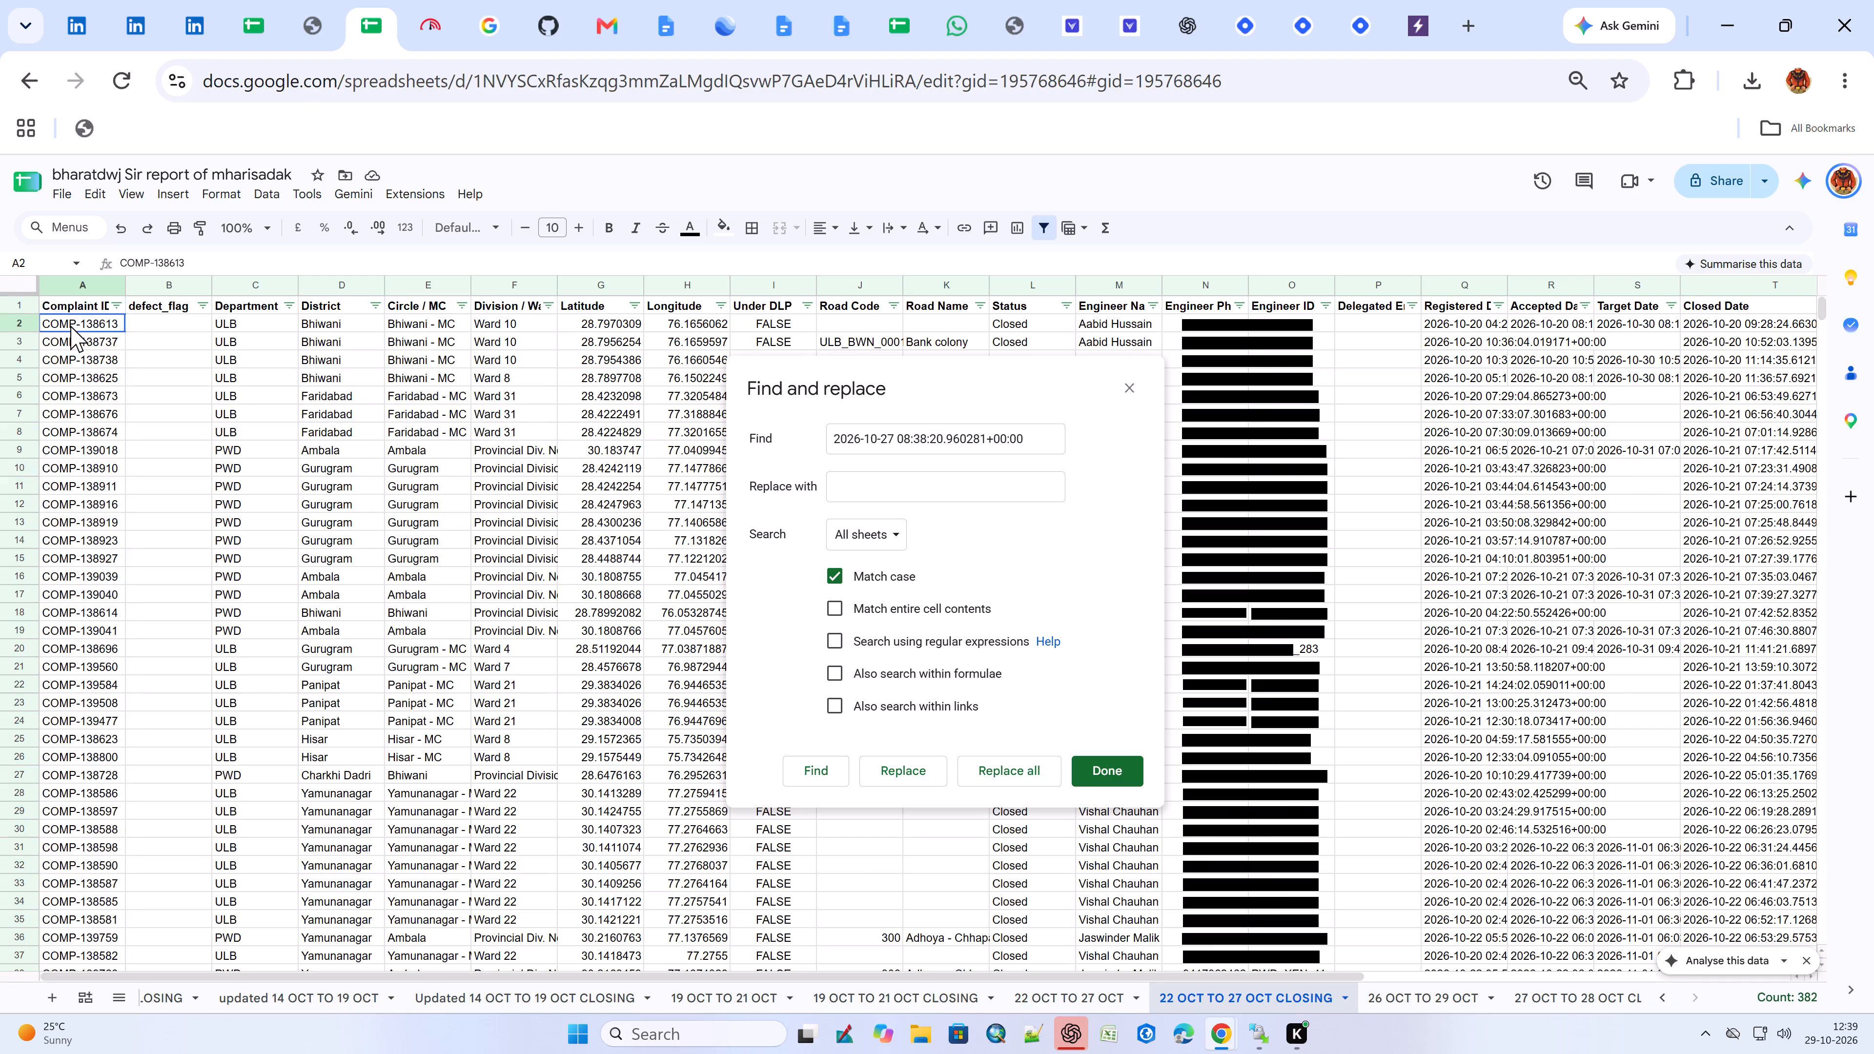
pyautogui.hotkey('ctrl', 'shift', 'Down')
pyautogui.hotkey('ctrl', 'shift', 'Down')
pyautogui.hotkey('ctrl', 'shift', 'Down')
pyautogui.hotkey('ctrl', 'shift', 'Down')
pyautogui.hotkey('ctrl', 'shift', 'Down')
pyautogui.hotkey('ctrl', 'shift', 'Right')
pyautogui.hotkey('ctrl', 'shift', 'Right')
pyautogui.hotkey('ctrl', 'shift', 'Right')
pyautogui.hotkey('ctrl', 'shift', 'Right')
pyautogui.hotkey('ctrl', 'shift', 'Right')
pyautogui.hotkey('ctrl', 'shift', 'Right')
pyautogui.hotkey('ctrl', 'shift', 'Right')
pyautogui.hotkey('ctrl', 'shift', 'Right')
pyautogui.hotkey('ctrl', 'shift', 'Right')
pyautogui.hotkey('ctrl', 'shift', 'Right')
pyautogui.hotkey('ctrl', 'shift', 'Right')
pyautogui.hotkey('ctrl', 'shift', 'Right')
pyautogui.hotkey('ctrl', 'shift', 'Right')
pyautogui.hotkey('ctrl', 'shift', 'Right')
pyautogui.hotkey('ctrl', 'shift', 'Right')
pyautogui.hotkey('ctrl', 'shift', 'Right')
pyautogui.hotkey('ctrl', 'shift', 'Right')
pyautogui.hotkey('ctrl', 'shift', 'Right')
pyautogui.hotkey('ctrl', 'shift', 'Right')
pyautogui.hotkey('ctrl', 'shift', 'Right')
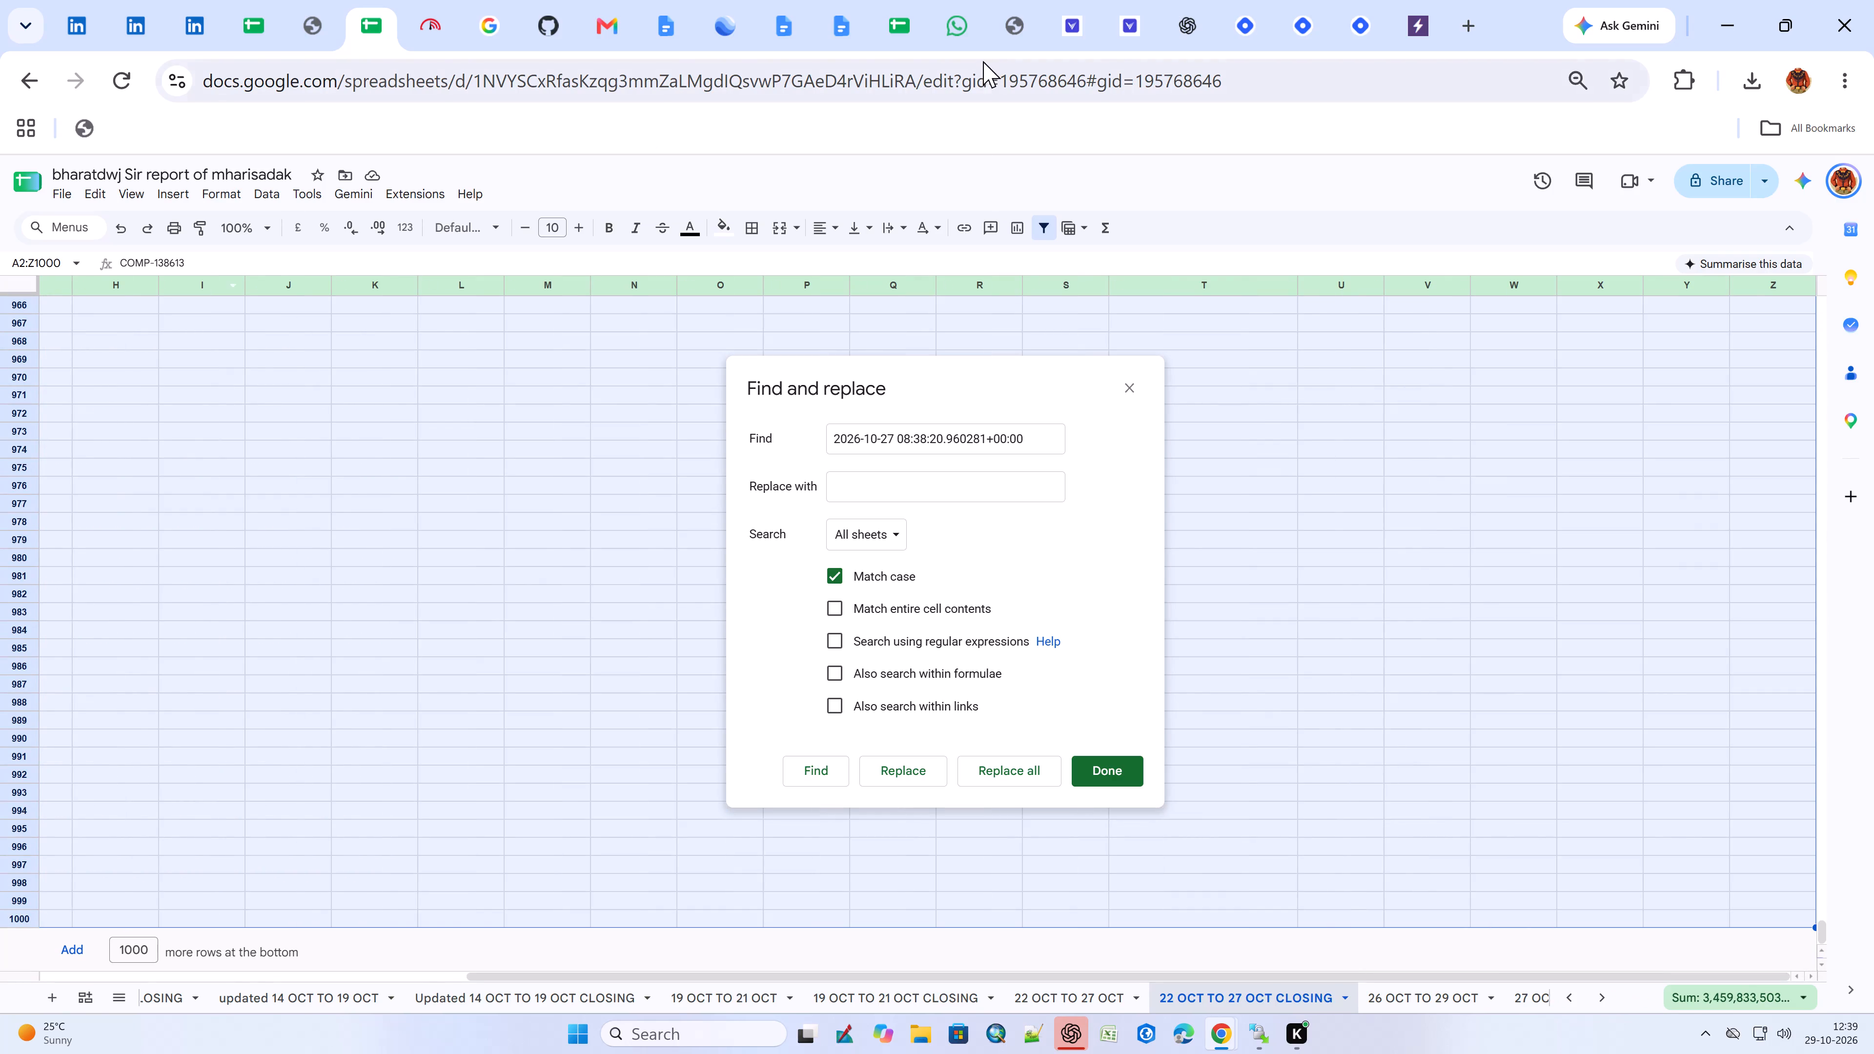
pyautogui.moveTo(1825, 928); pyautogui.dragTo(1818, 267)
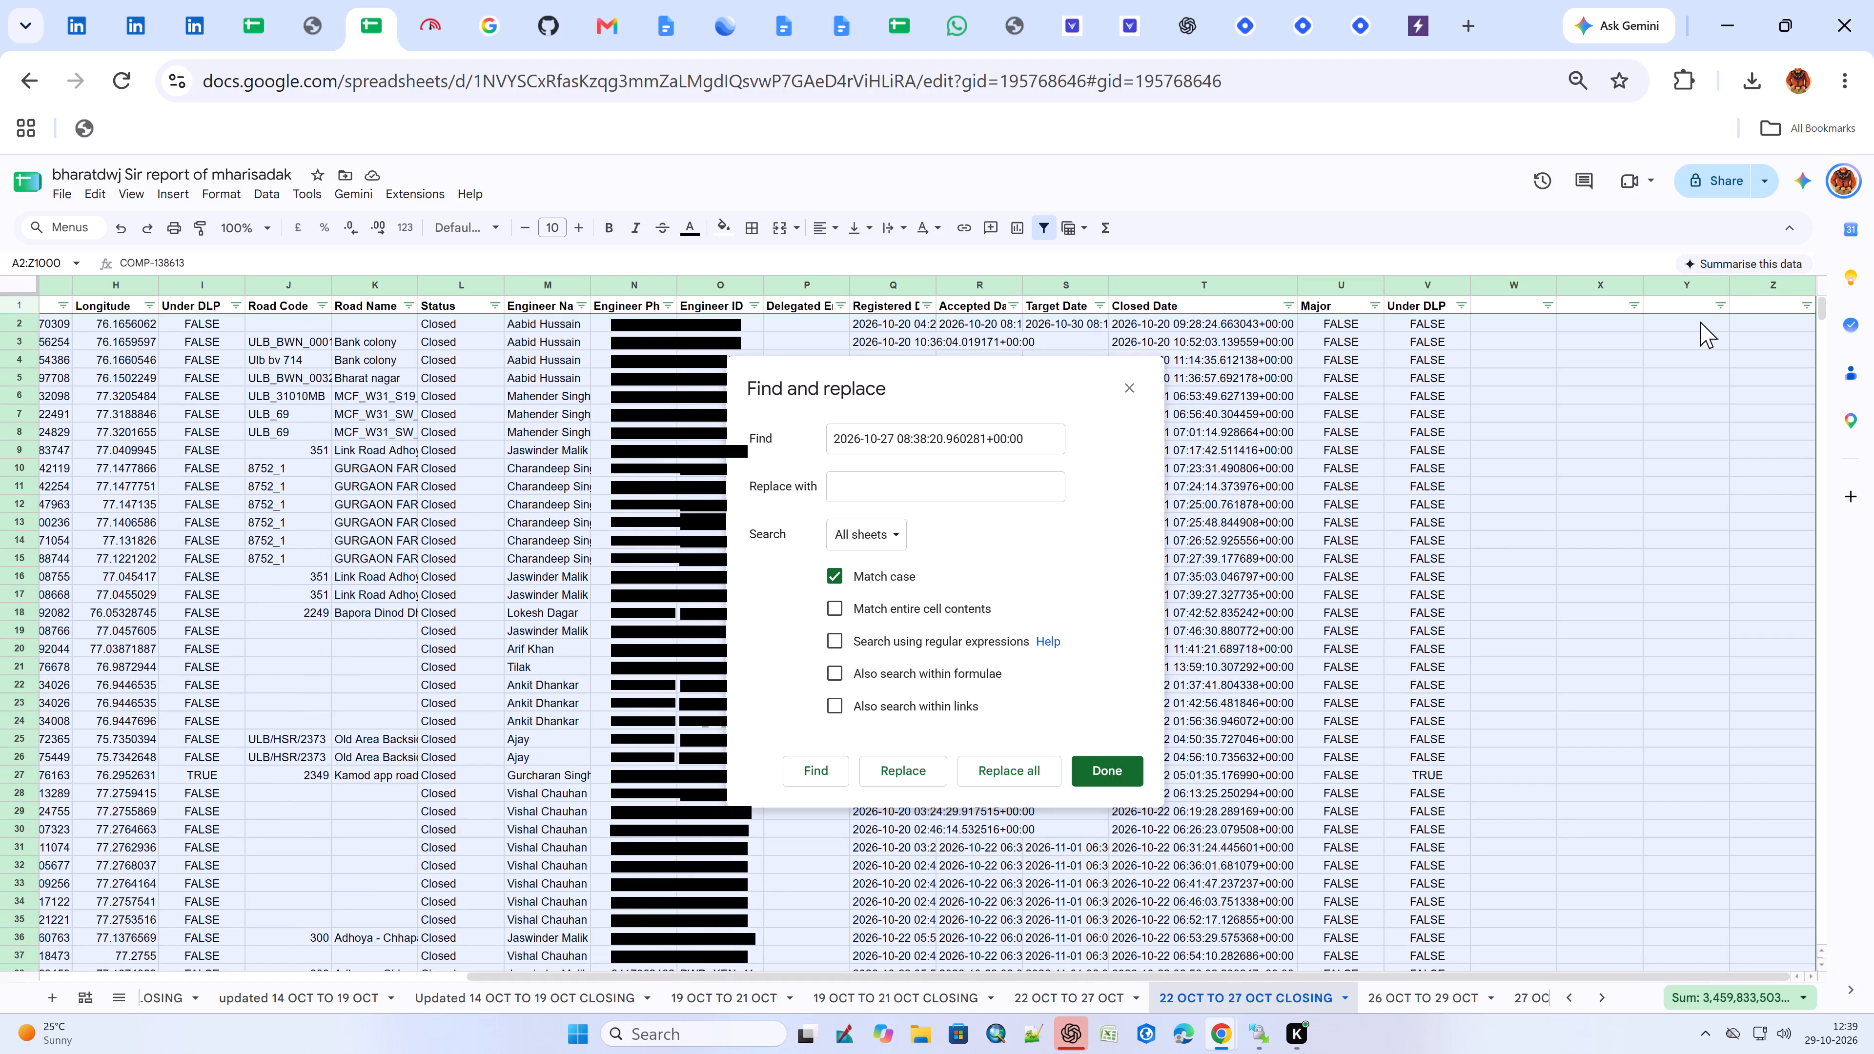
pyautogui.hotkey('ctrl', 'c')
pyautogui.hotkey('ctrl', 'c')
pyautogui.hotkey('ctrl', 'c')
pyautogui.hotkey('ctrl', 'c')
pyautogui.hotkey('ctrl', 'c')
pyautogui.hotkey('ctrl', 'c')
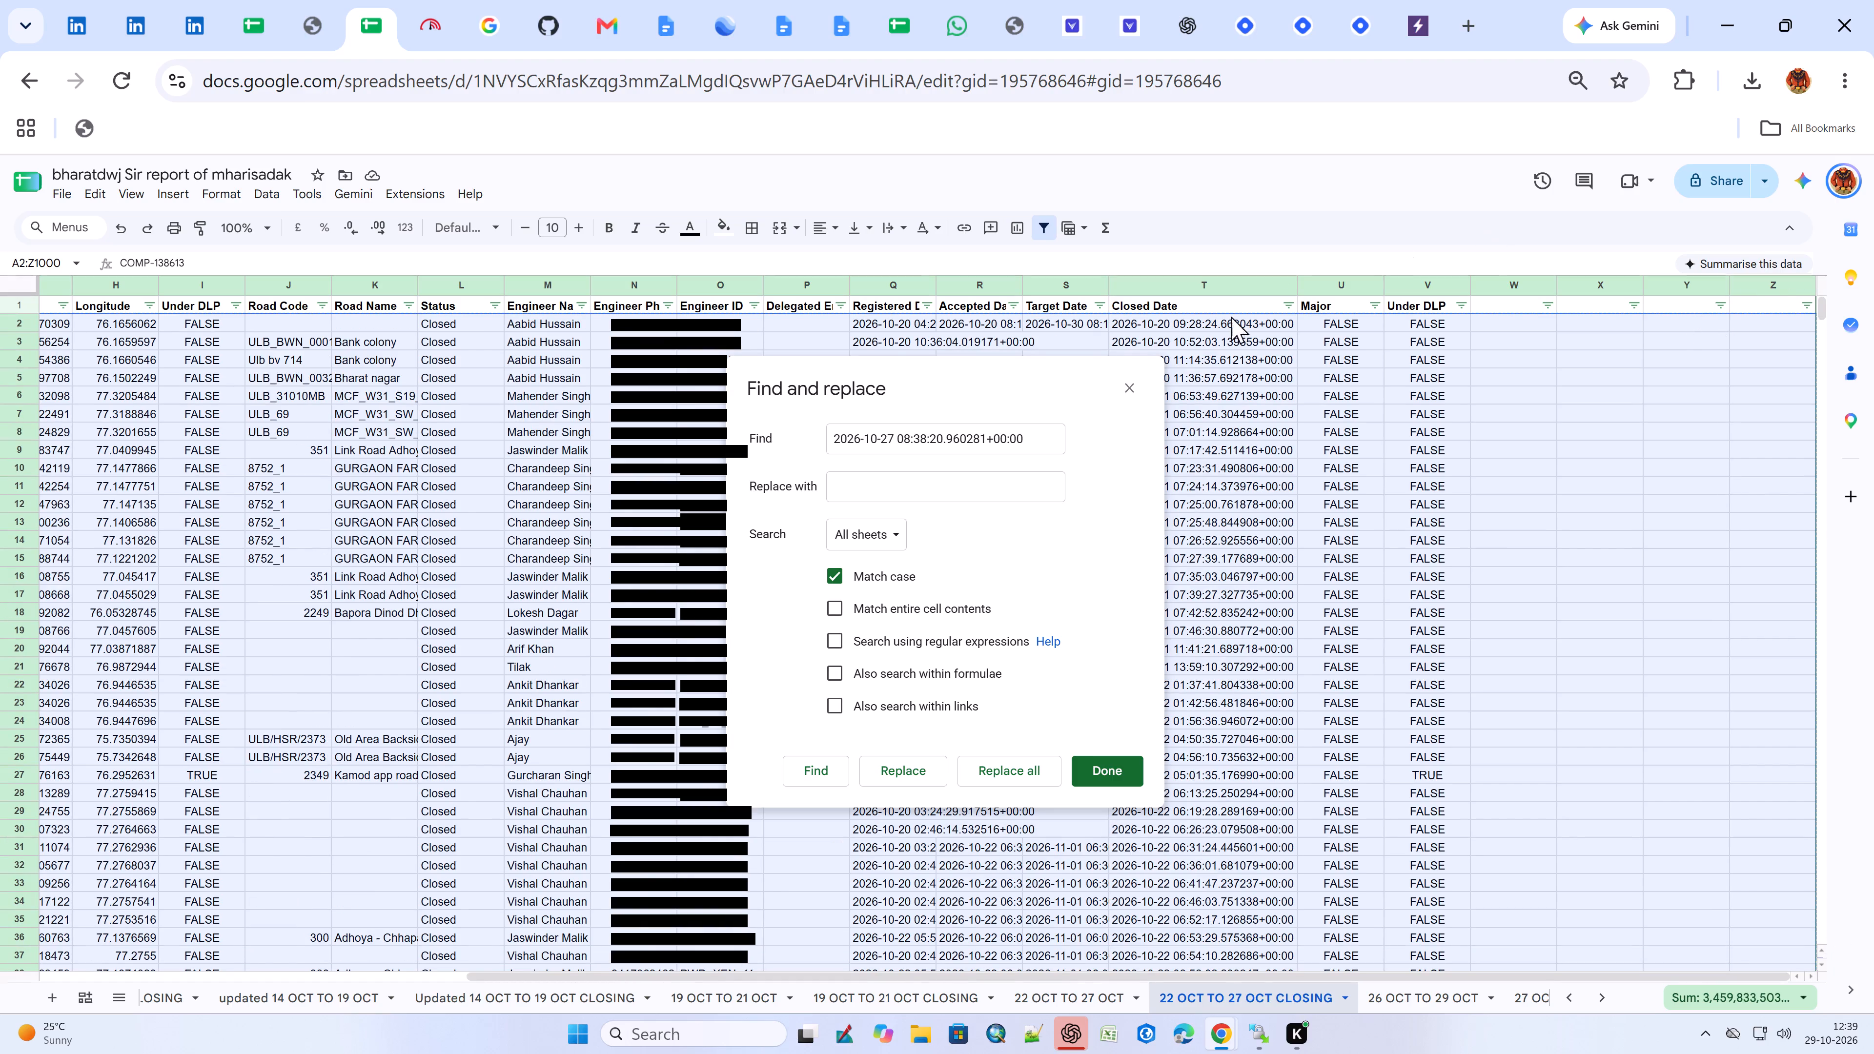
# Sort the 22 OCT TO 27 OCT CLOSING sheet by Closed Date from A to Z.
pyautogui.click(1283, 307)
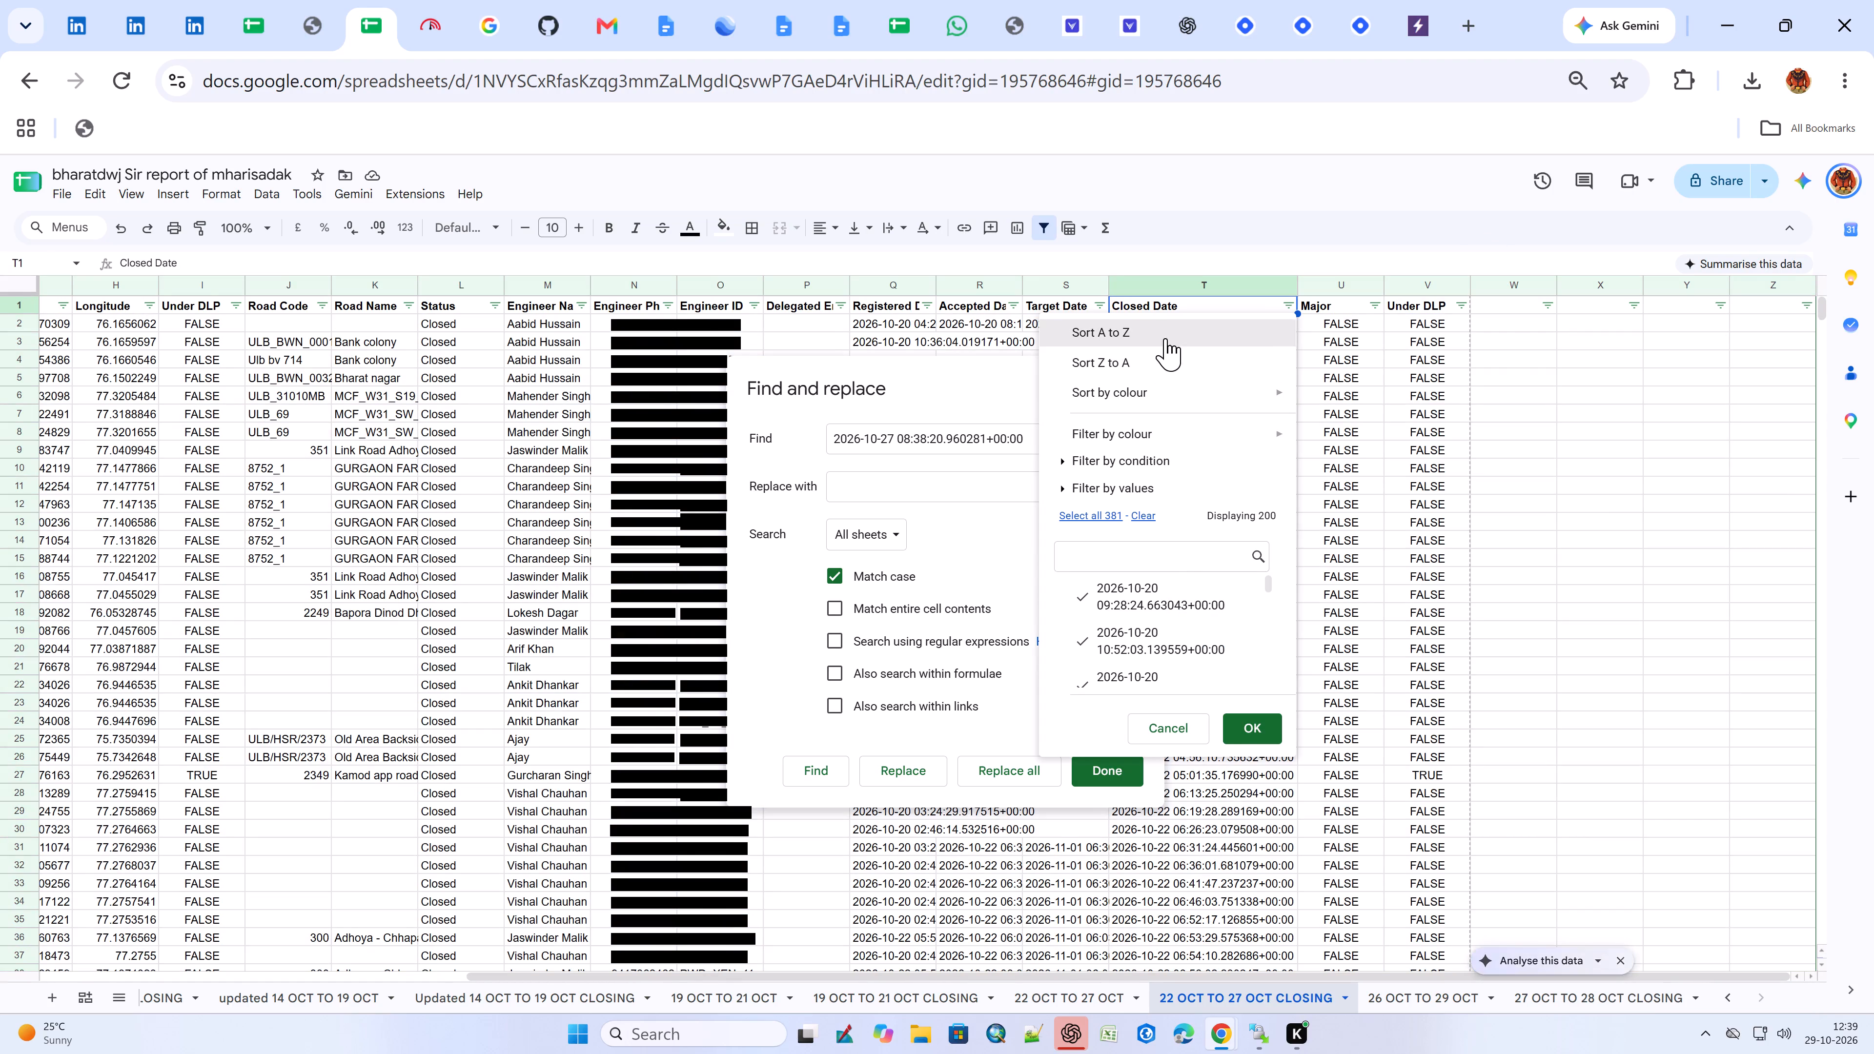
pyautogui.click(1165, 338)
pyautogui.click(1291, 309)
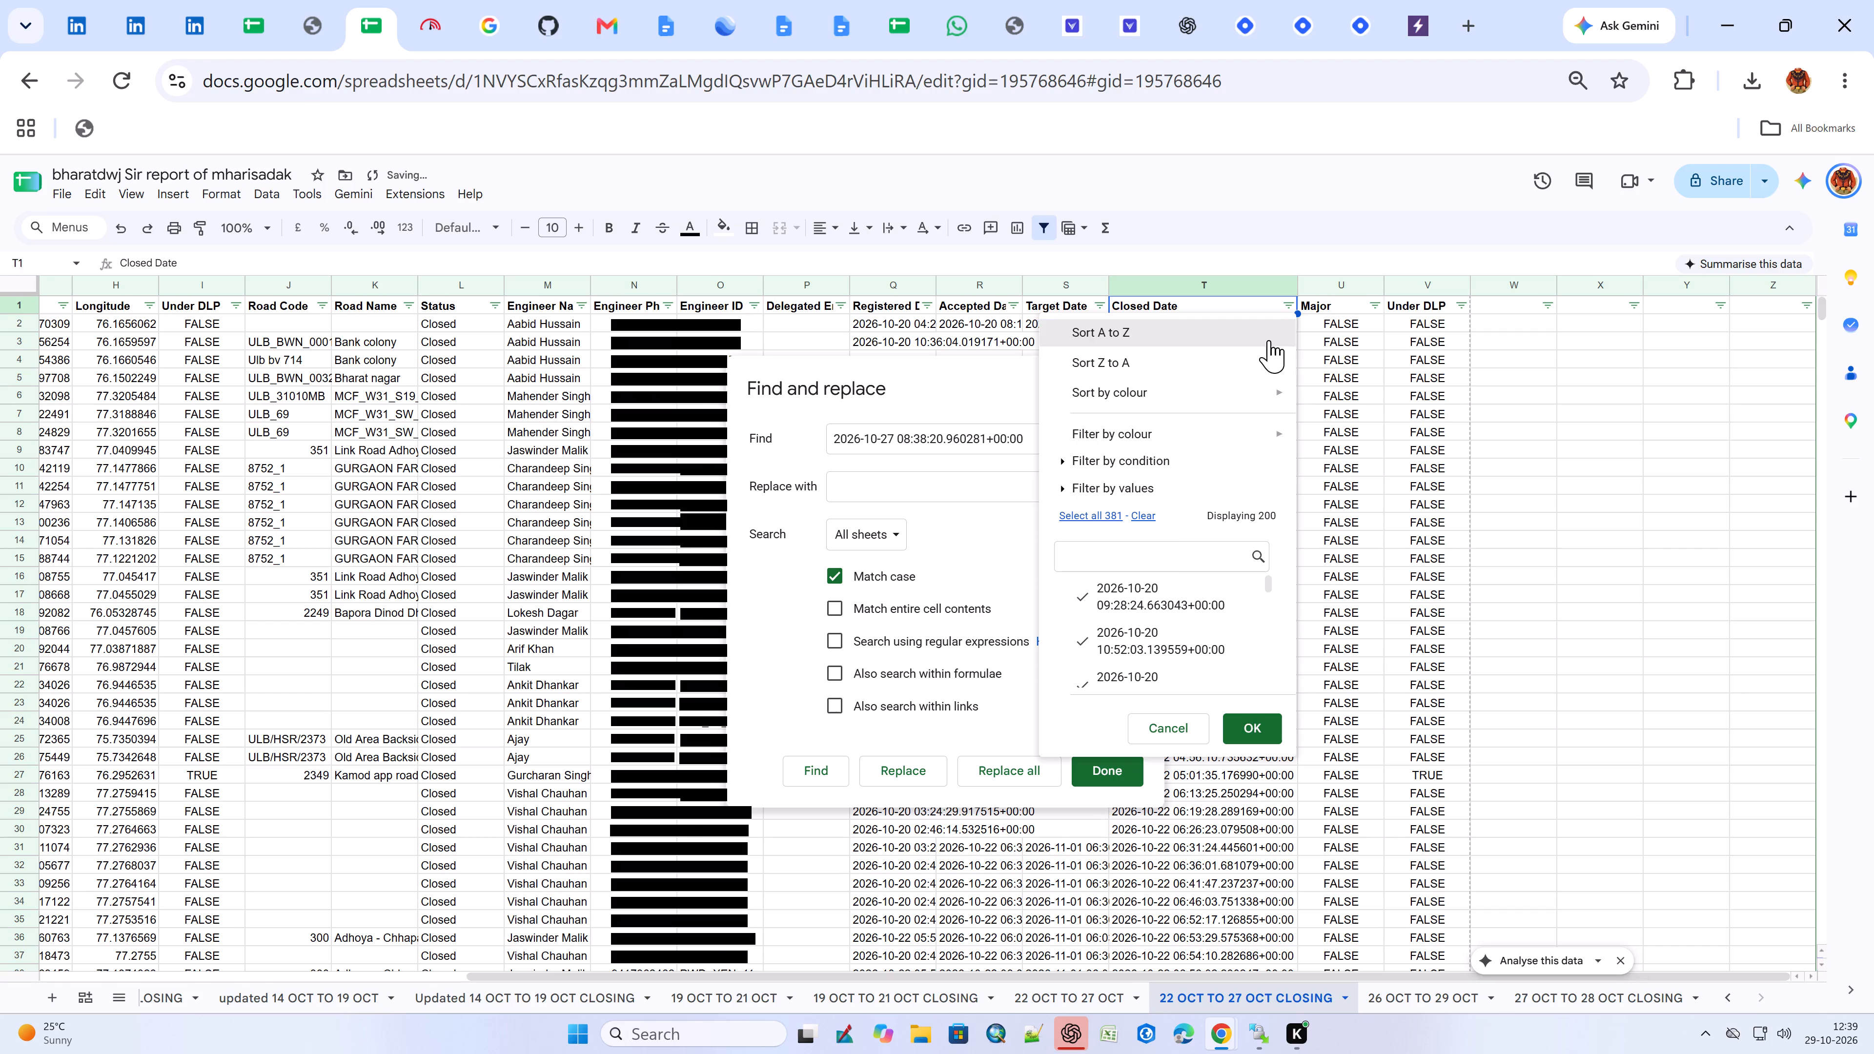
pyautogui.click(1200, 339)
# Copy all sorted complaints below the header in the 22 OCT TO 27 OCT CLOSING sheet, range A2:Z1000.
pyautogui.moveTo(85, 328); pyautogui.dragTo(81, 328)
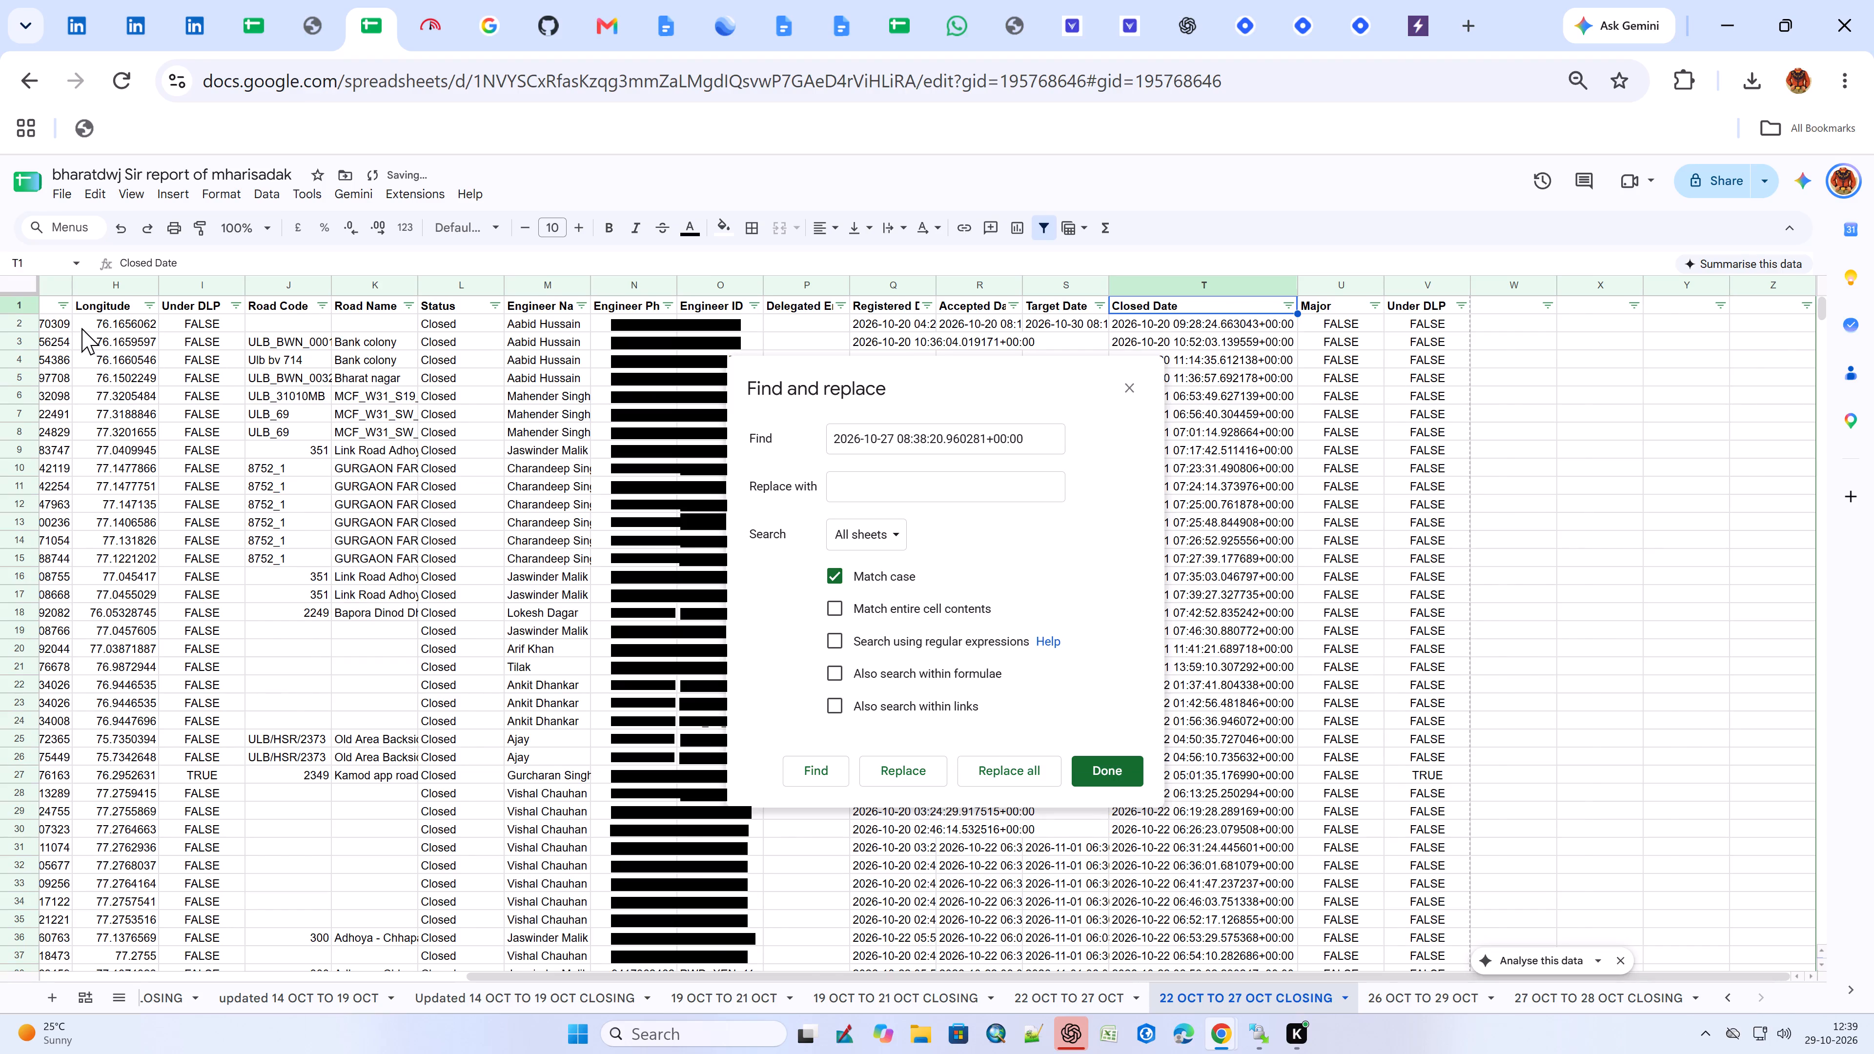
pyautogui.moveTo(81, 328); pyautogui.dragTo(17, 331)
pyautogui.click(82, 324)
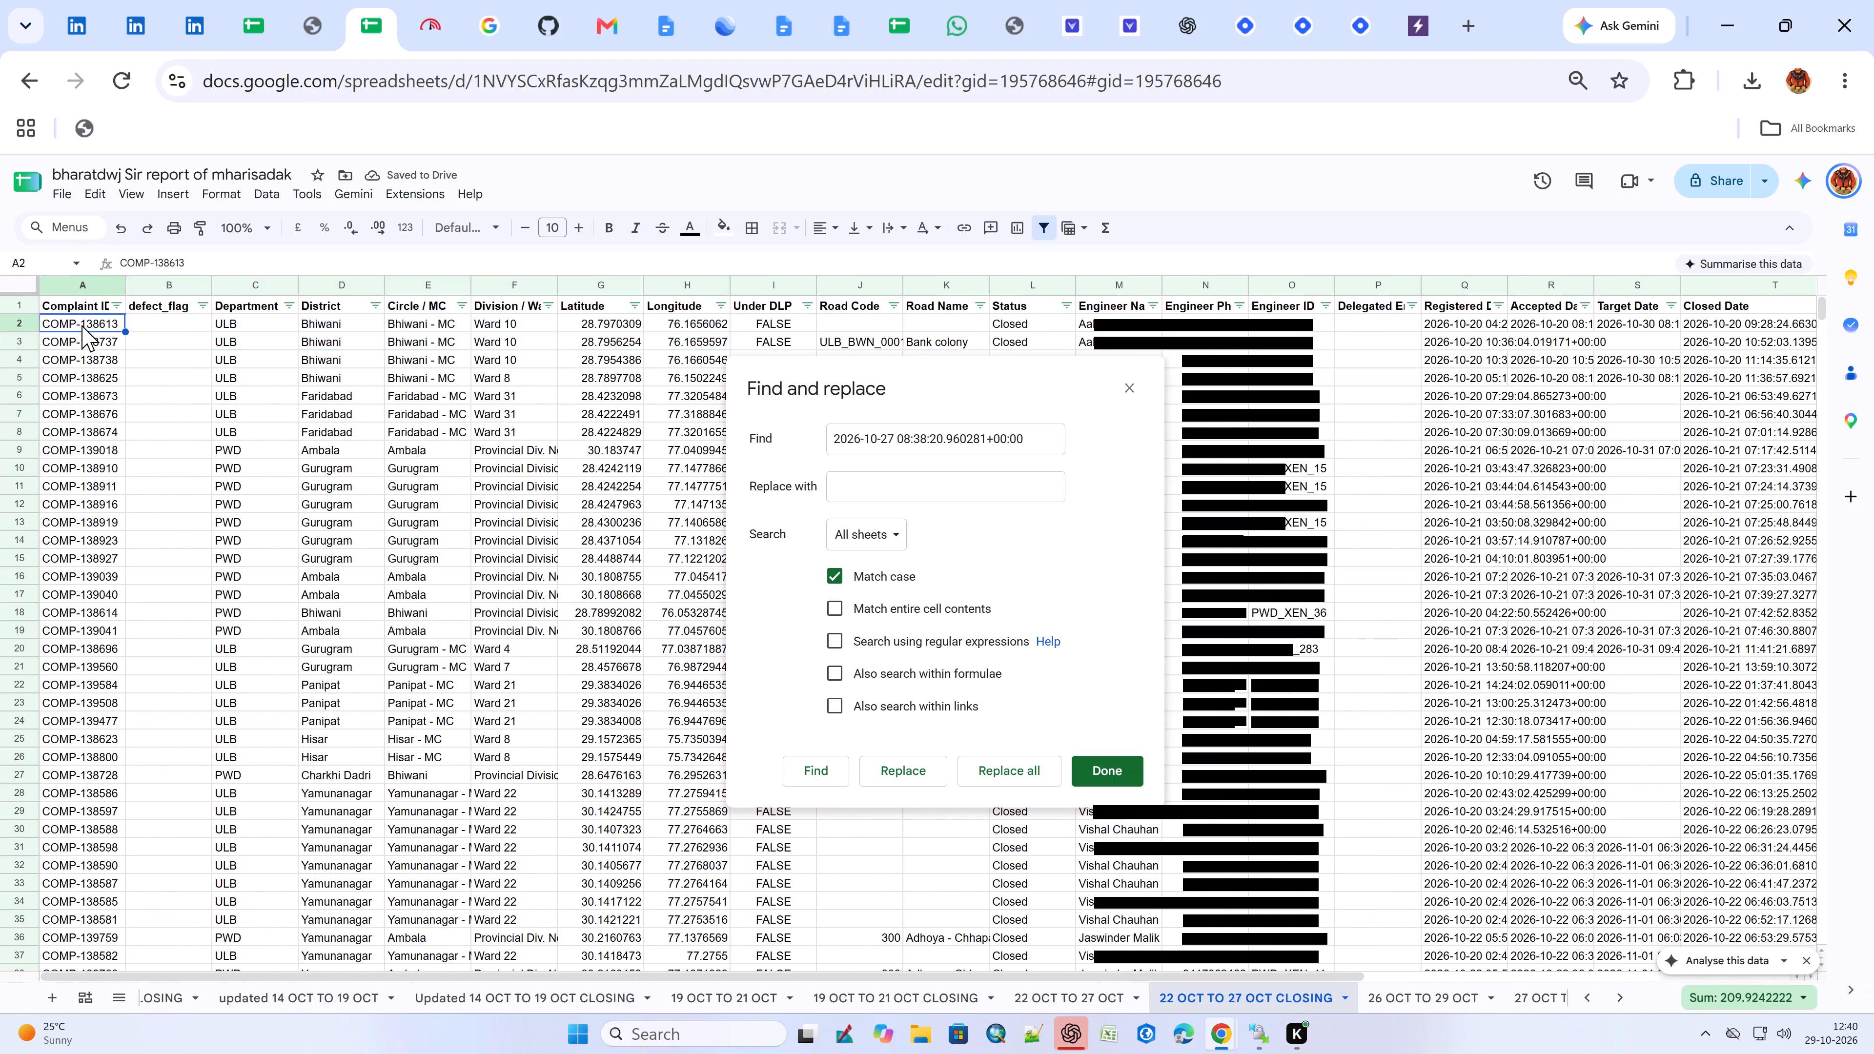
pyautogui.hotkey('ctrl', 'shift', 'Right')
pyautogui.hotkey('ctrl', 'shift', 'Right')
pyautogui.hotkey('ctrl', 'shift', 'Right')
pyautogui.hotkey('ctrl', 'shift', 'Right')
pyautogui.hotkey('ctrl', 'shift', 'Right')
pyautogui.hotkey('ctrl', 'shift', 'Right')
pyautogui.hotkey('ctrl', 'shift', 'Right')
pyautogui.hotkey('ctrl', 'shift', 'Right')
pyautogui.hotkey('ctrl', 'shift', 'Right')
pyautogui.hotkey('ctrl', 'shift', 'Right')
pyautogui.hotkey('ctrl', 'shift', 'Right')
pyautogui.hotkey('ctrl', 'shift', 'Right')
pyautogui.hotkey('ctrl', 'shift', 'Right')
pyautogui.hotkey('ctrl', 'shift', 'Right')
pyautogui.hotkey('ctrl', 'shift', 'Right')
pyautogui.hotkey('ctrl', 'shift', 'Right')
pyautogui.hotkey('ctrl', 'shift', 'Right')
pyautogui.hotkey('ctrl', 'shift', 'Right')
pyautogui.hotkey('ctrl', 'shift', 'Right')
pyautogui.hotkey('ctrl', 'shift', 'Right')
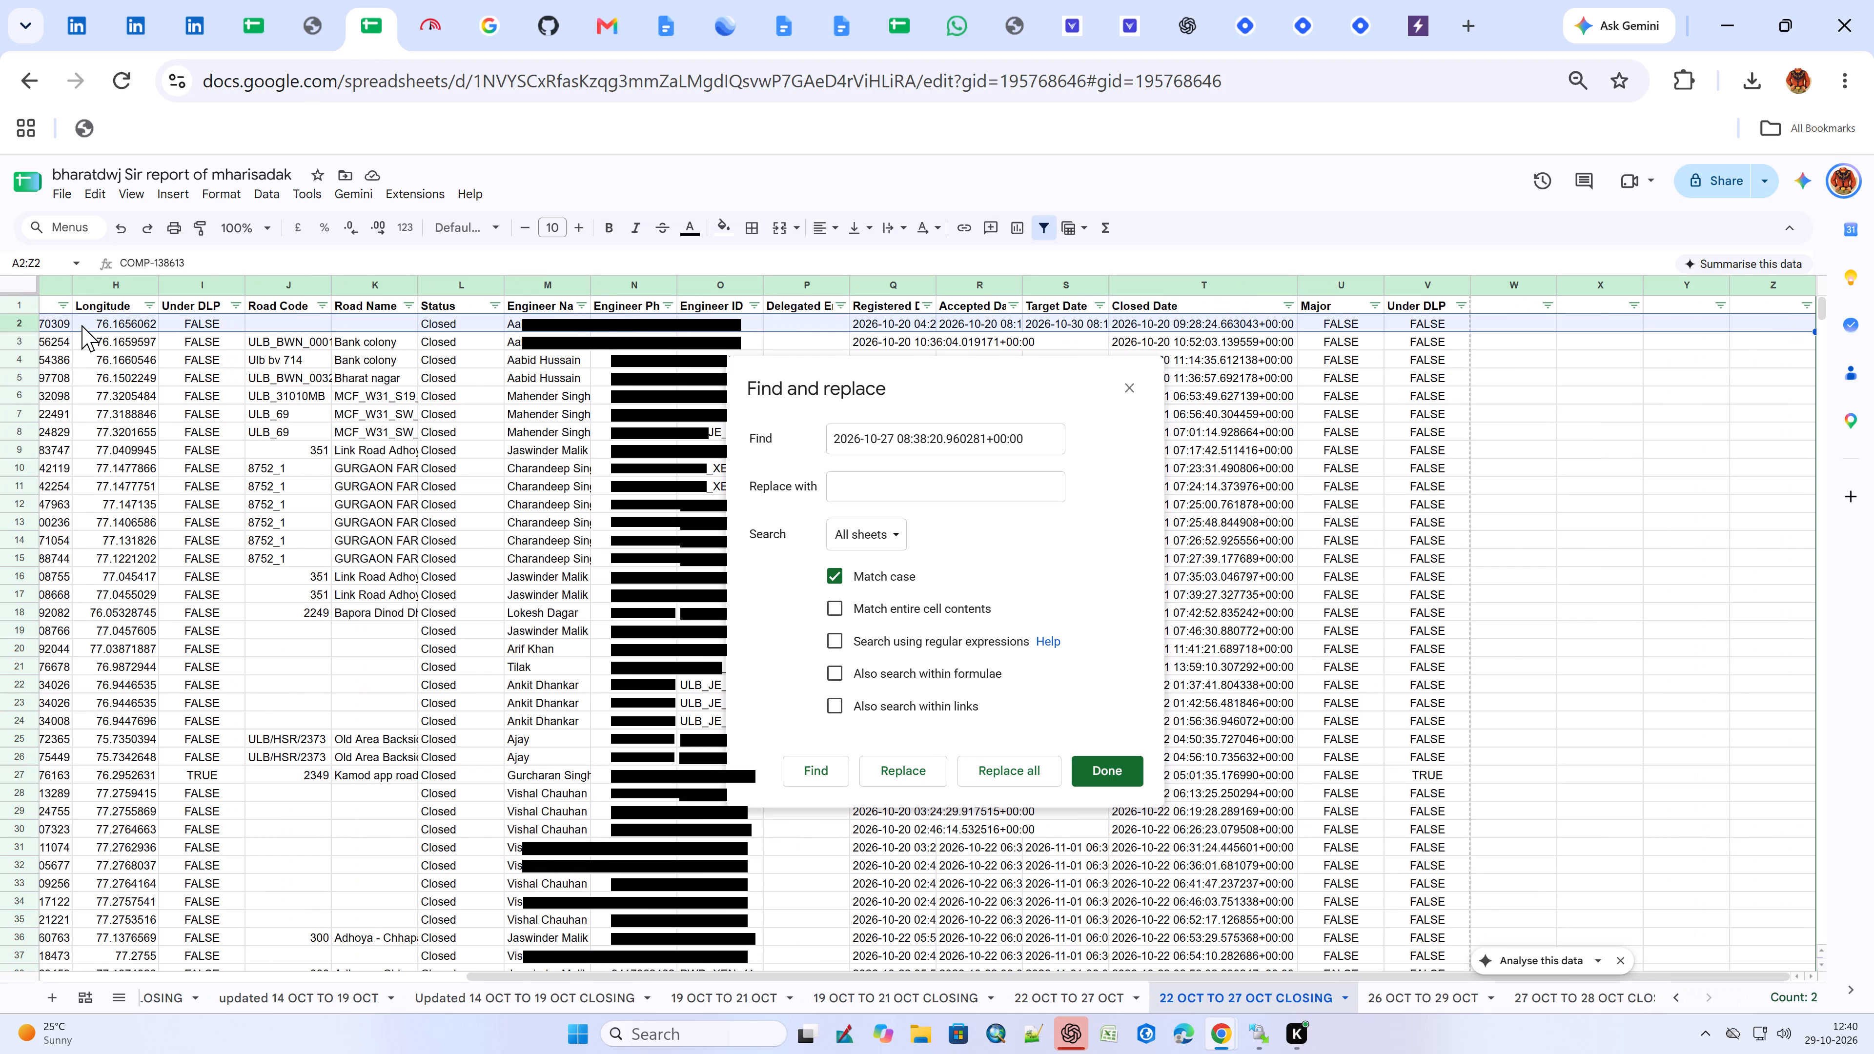
pyautogui.hotkey('ctrl', 'shift', 'Down')
pyautogui.hotkey('ctrl', 'shift', 'Down')
pyautogui.hotkey('ctrl', 'shift', 'Down')
pyautogui.hotkey('ctrl', 'shift', 'Down')
pyautogui.hotkey('ctrl', 'shift', 'Down')
pyautogui.hotkey('ctrl', 'shift', 'Down')
pyautogui.hotkey('ctrl', 'shift', 'Down')
pyautogui.hotkey('ctrl', 'shift', 'Down')
pyautogui.hotkey('ctrl', 'shift', 'Down')
pyautogui.hotkey('ctrl', 'shift', 'Down')
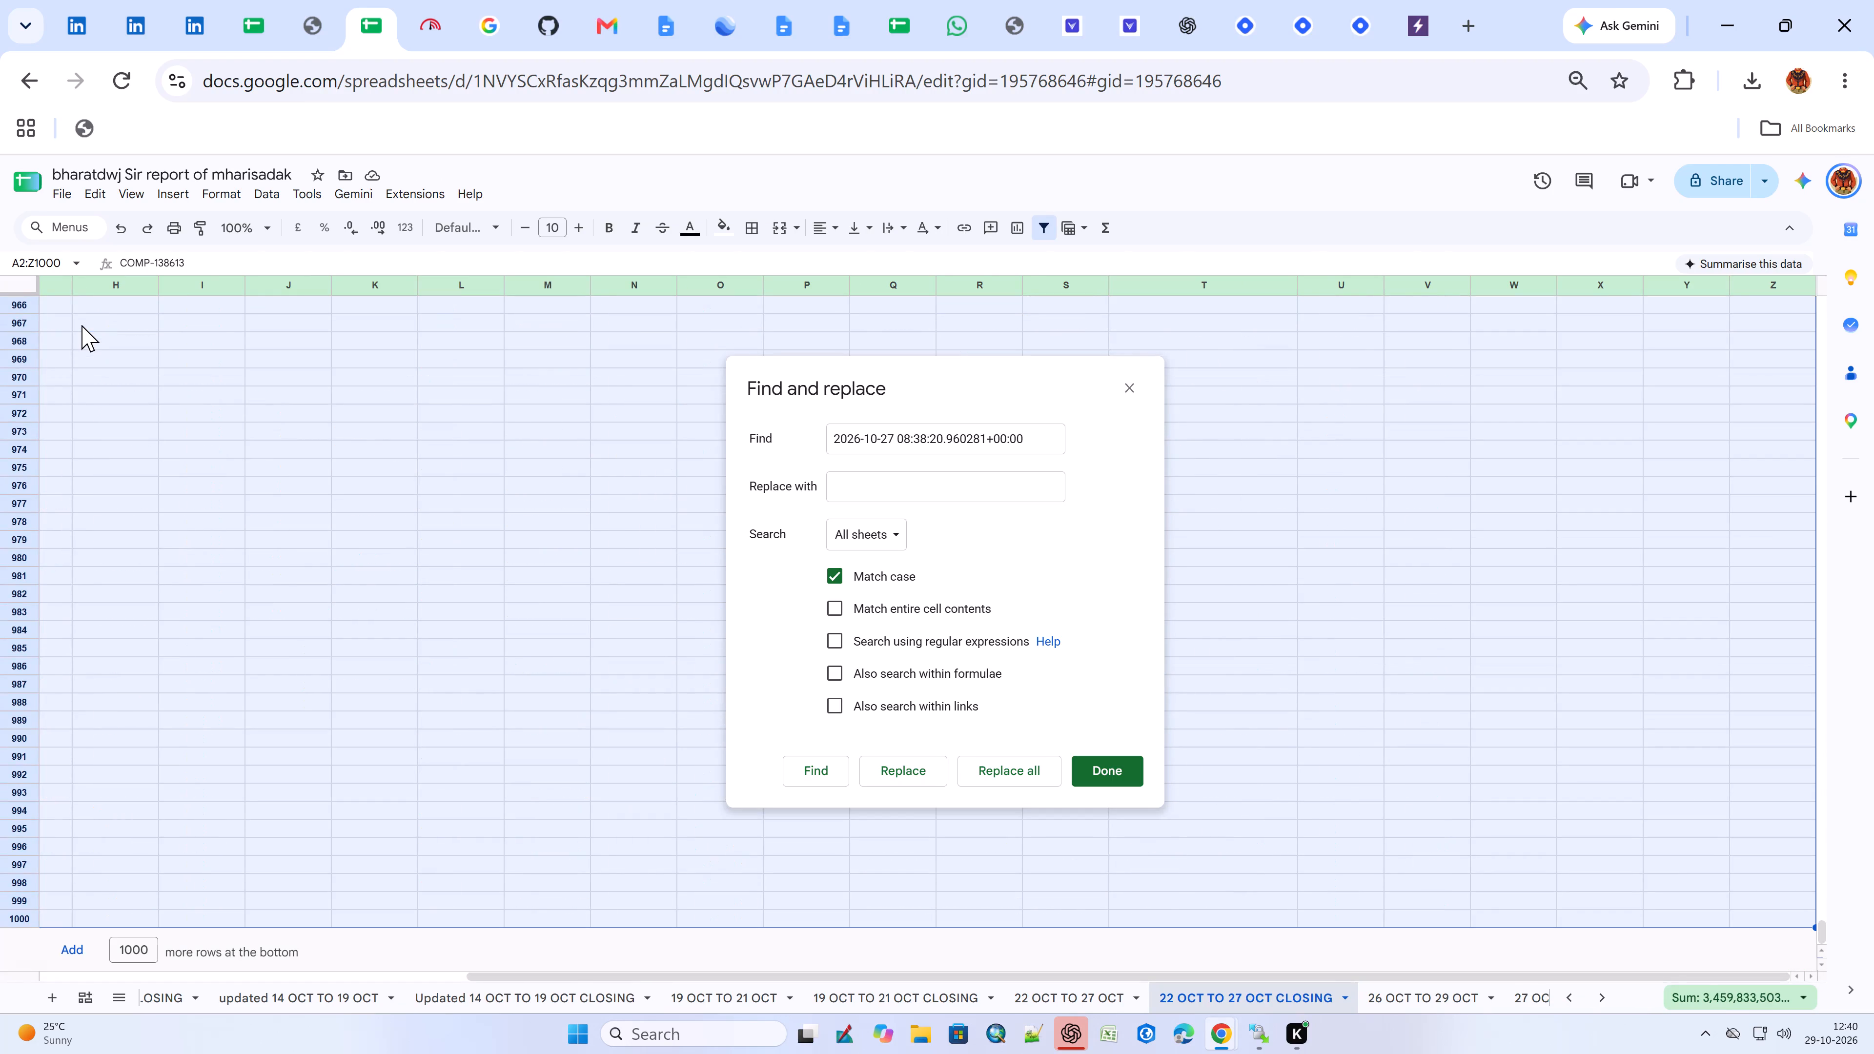
pyautogui.hotkey('ctrl', 'c')
pyautogui.hotkey('ctrl', 'c')
pyautogui.hotkey('ctrl', 'c')
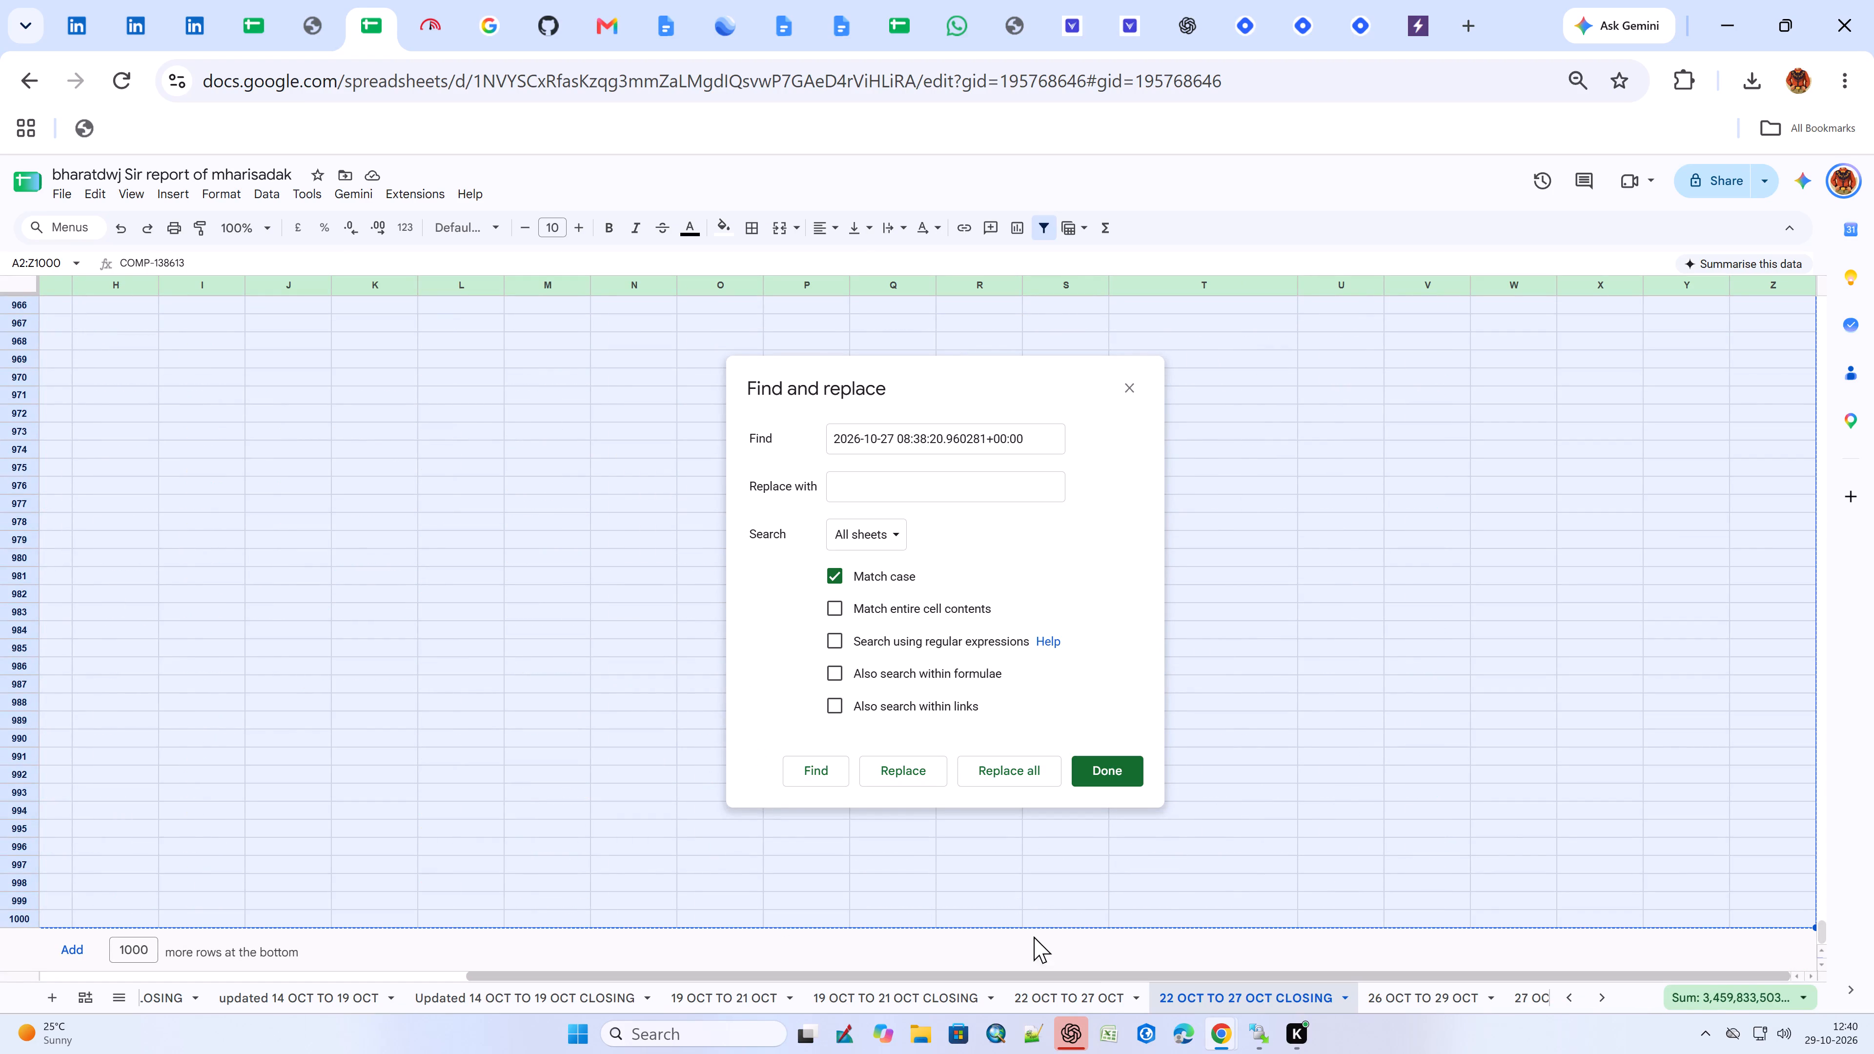
# Widen the Closed Date column T in the 19 OCT TO 21 OCT CLOSING sheet to show the full timestamps.
pyautogui.click(1082, 986)
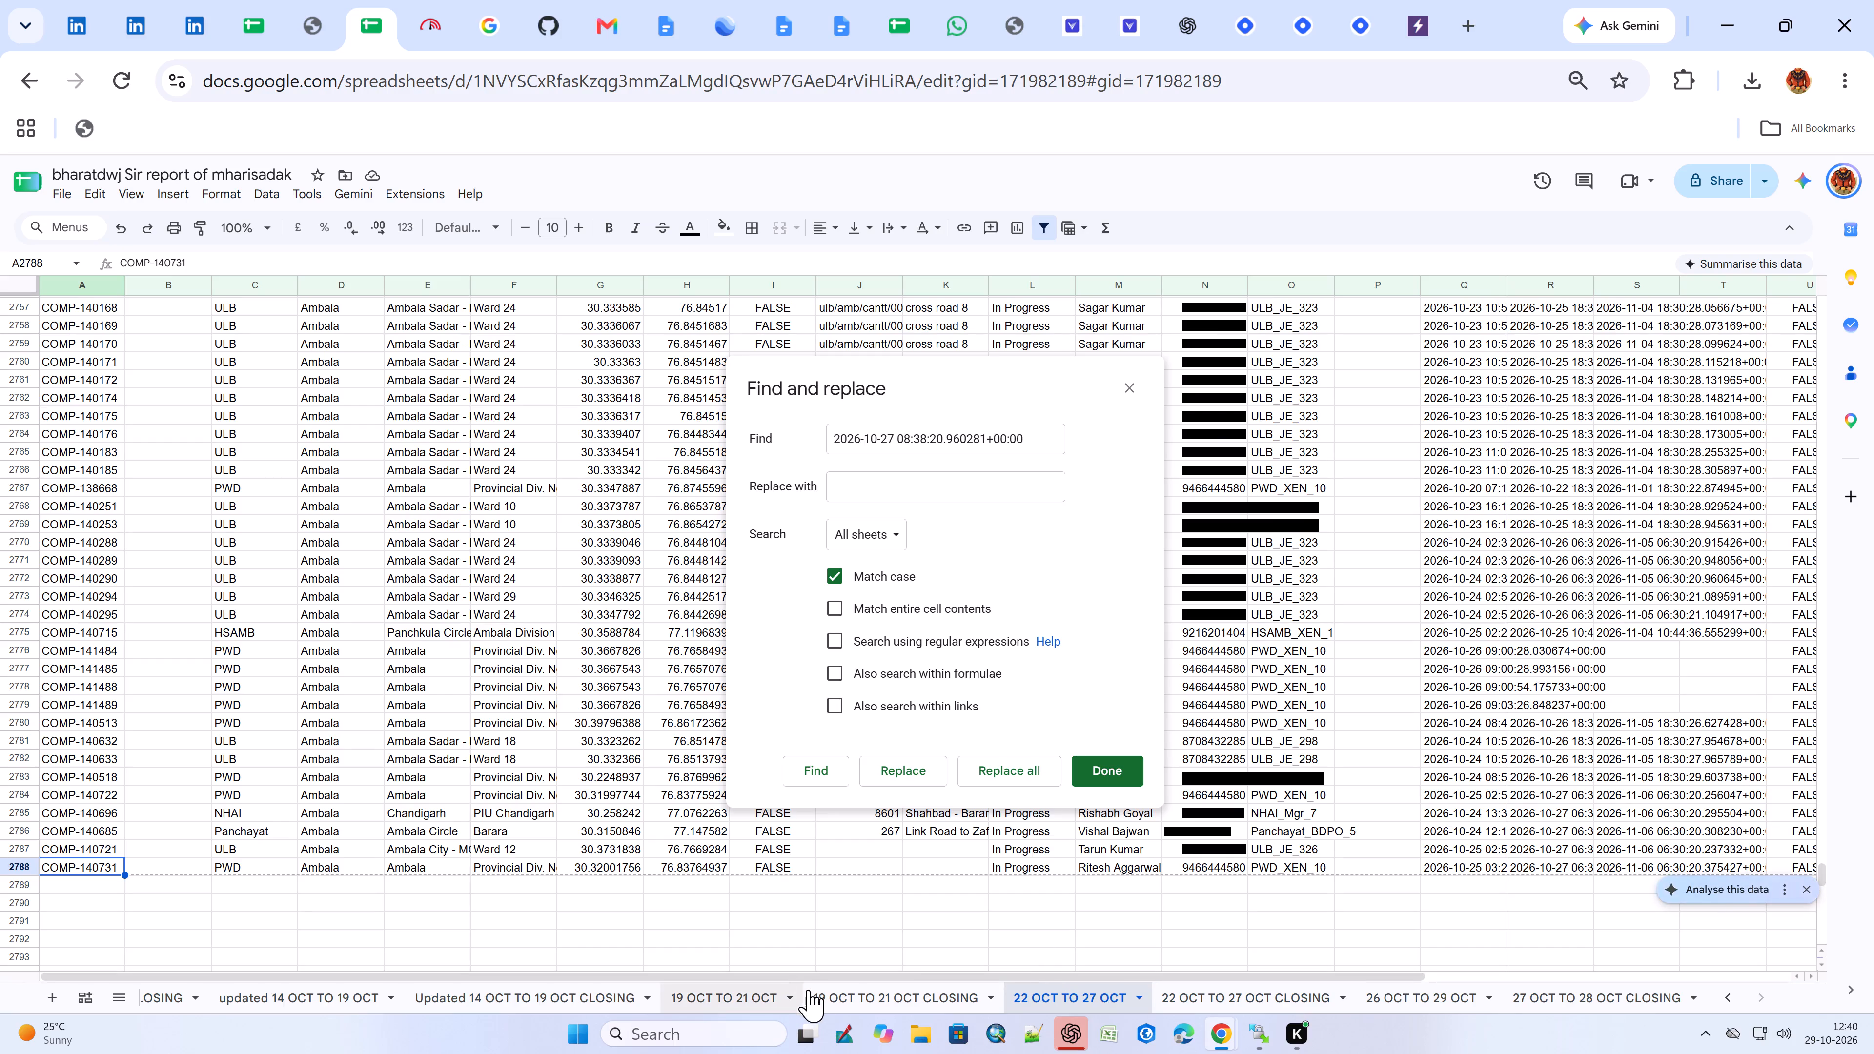
pyautogui.moveTo(815, 979); pyautogui.dragTo(1155, 989)
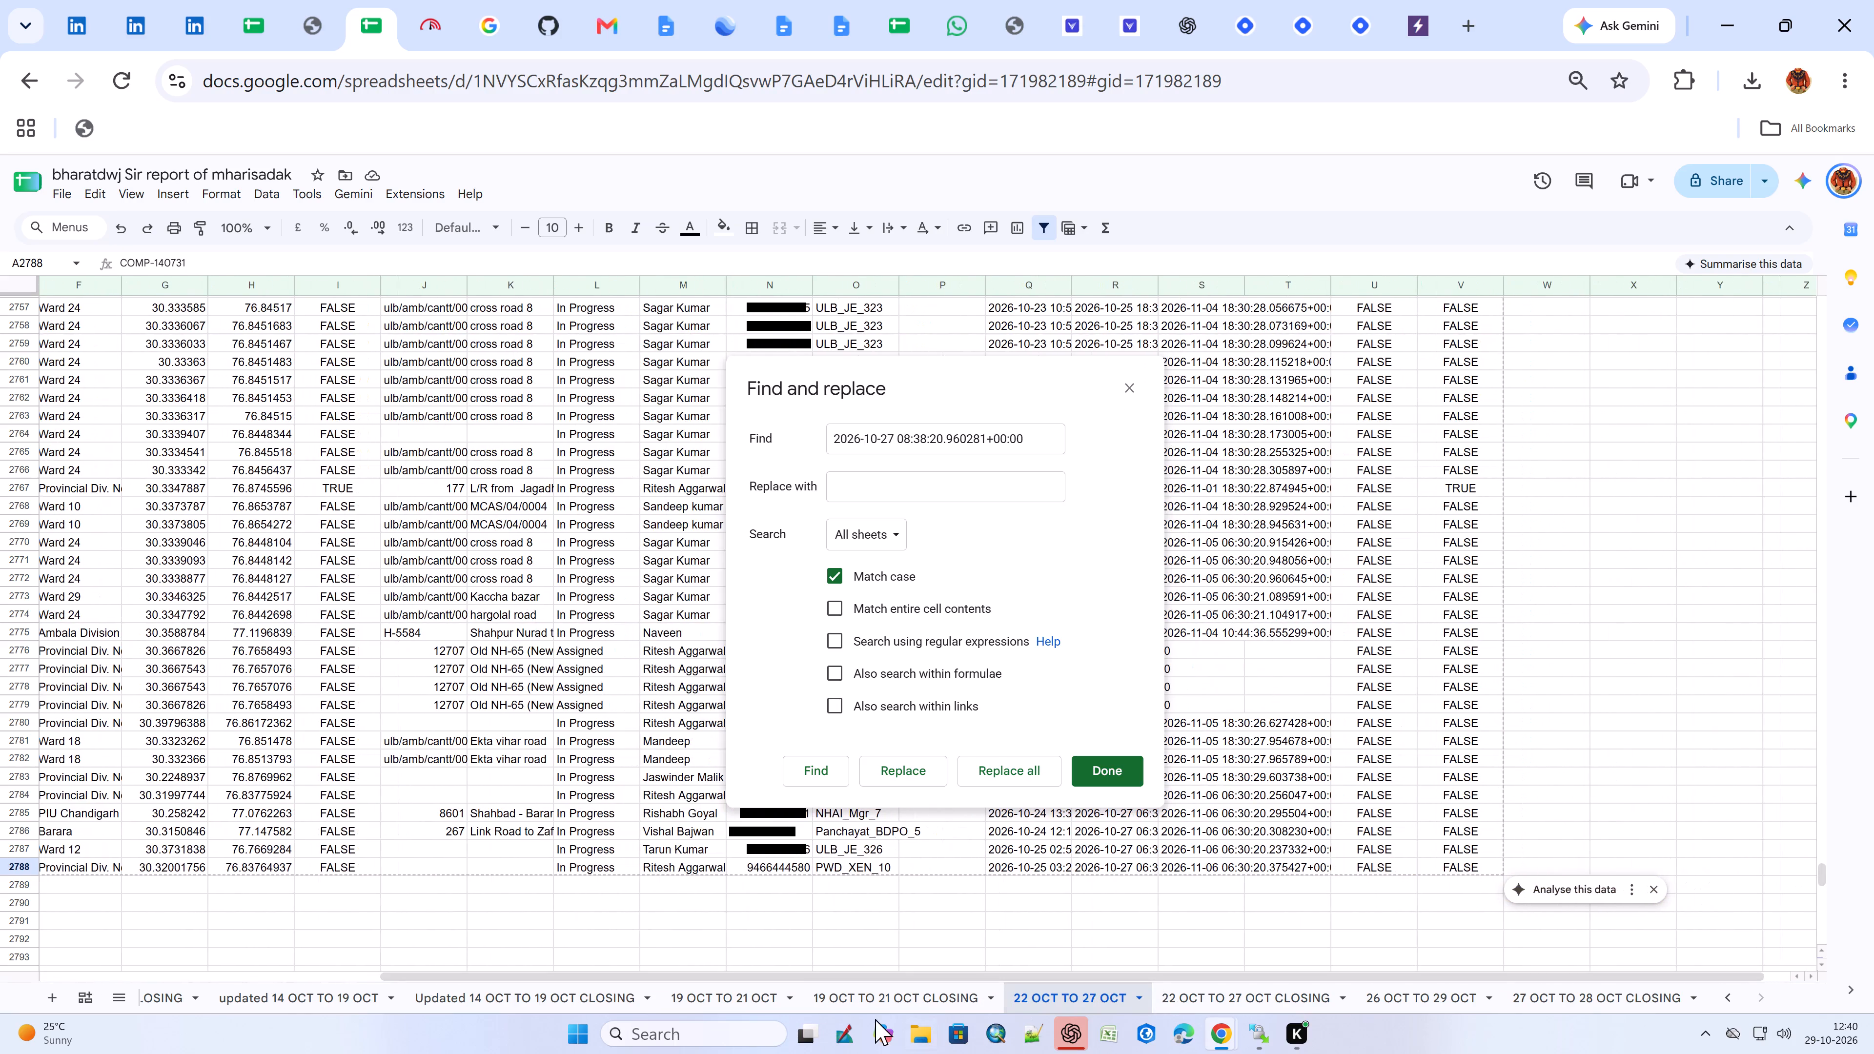
pyautogui.click(908, 990)
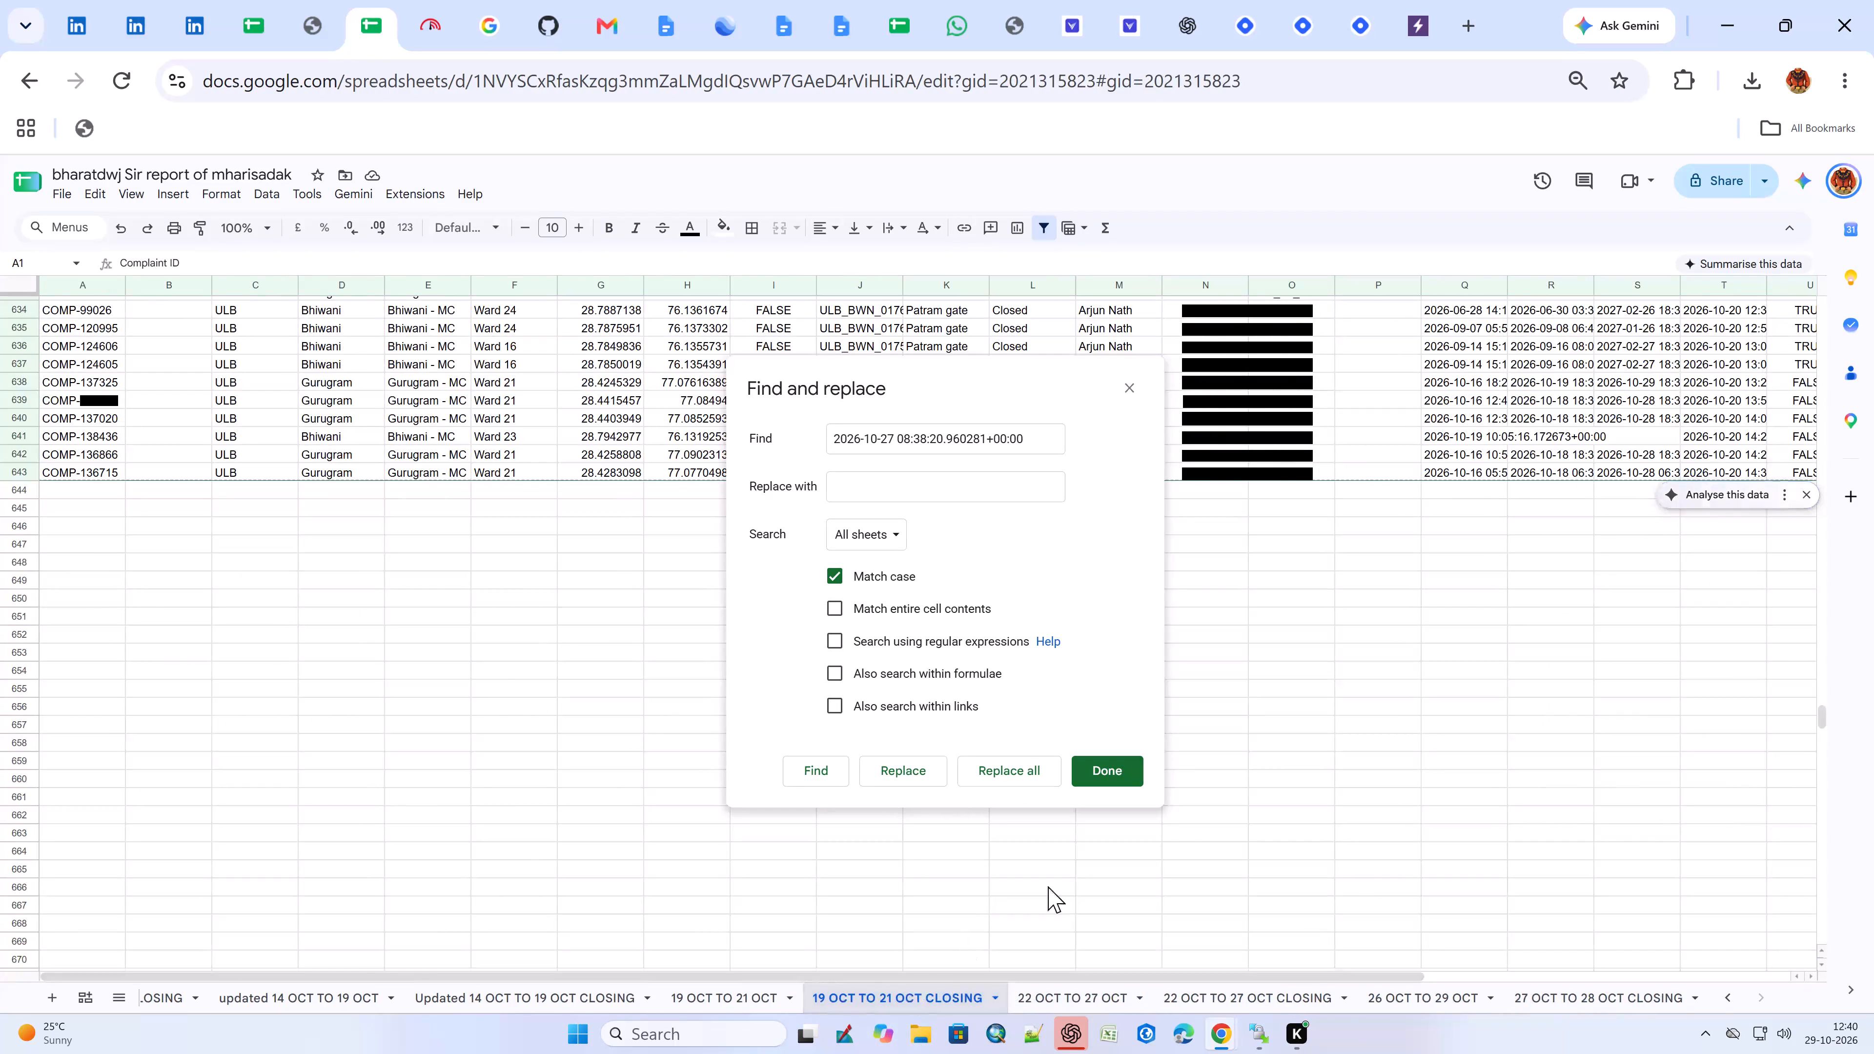
pyautogui.moveTo(1166, 978); pyautogui.dragTo(1524, 1004)
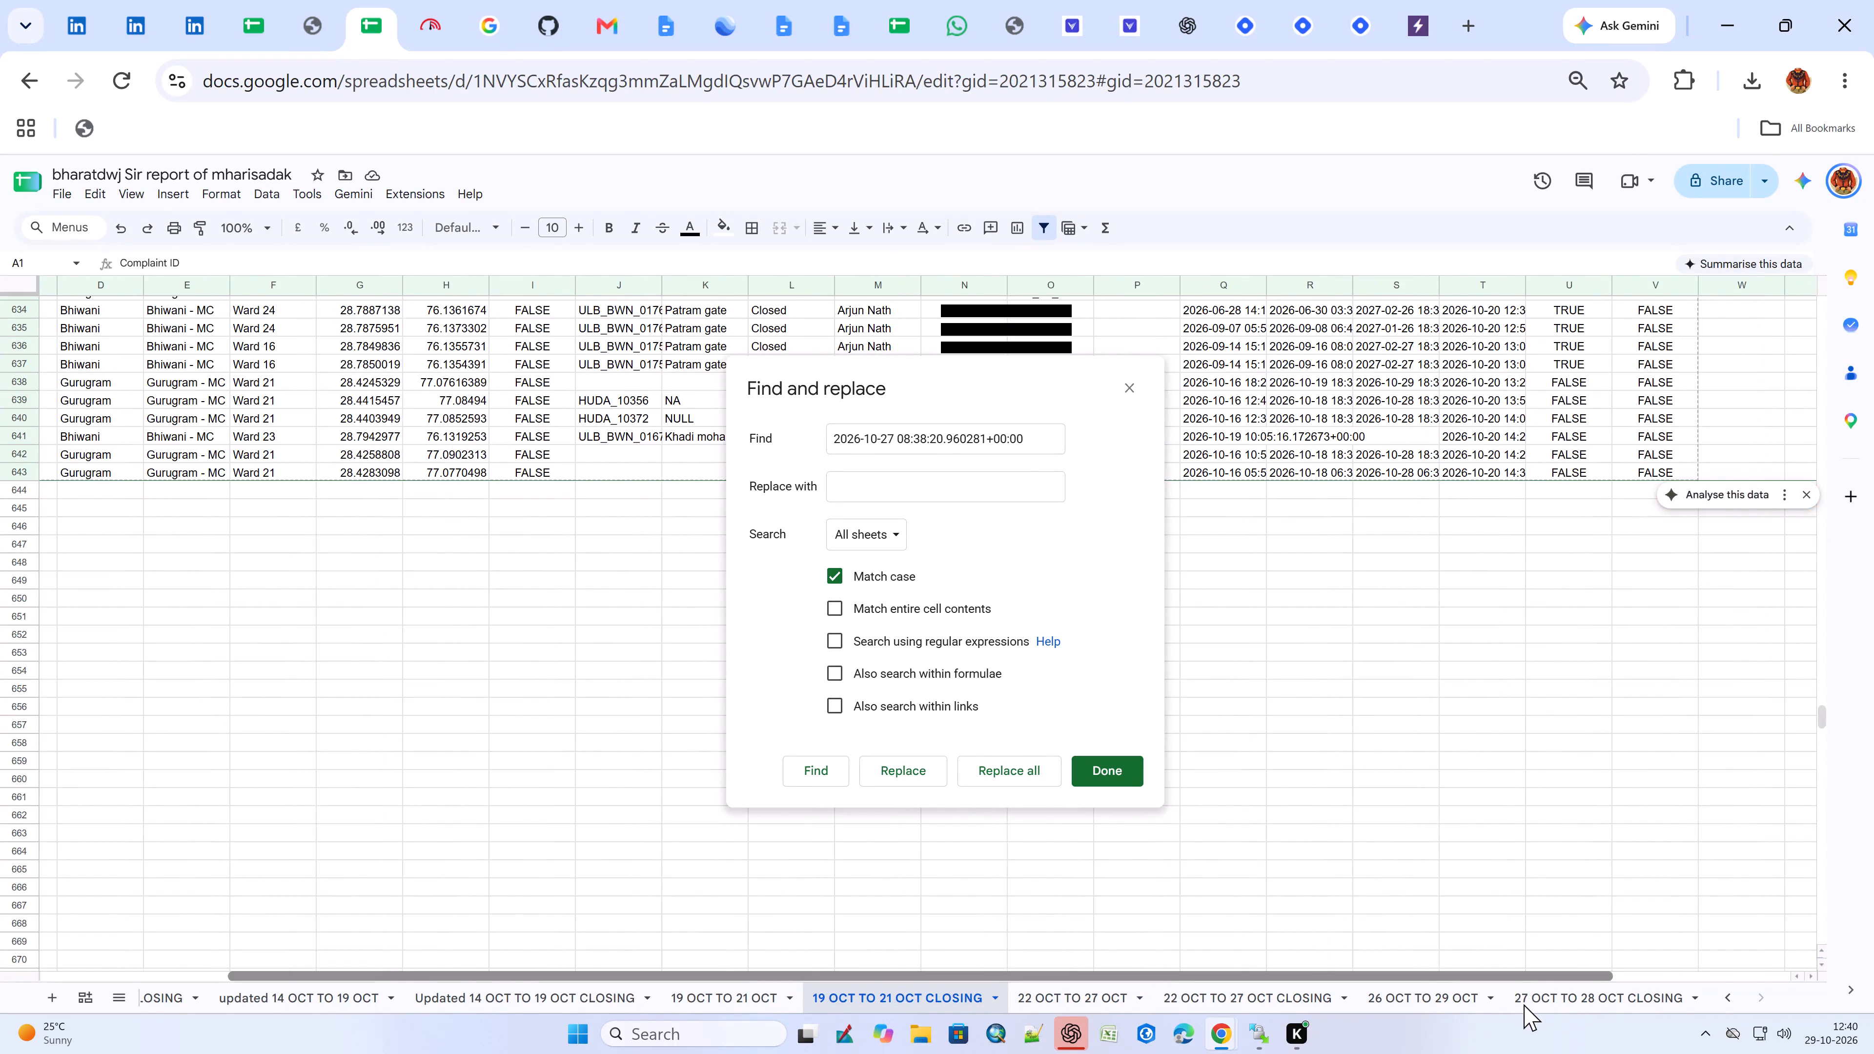
pyautogui.moveTo(1524, 1004); pyautogui.dragTo(1460, 1009)
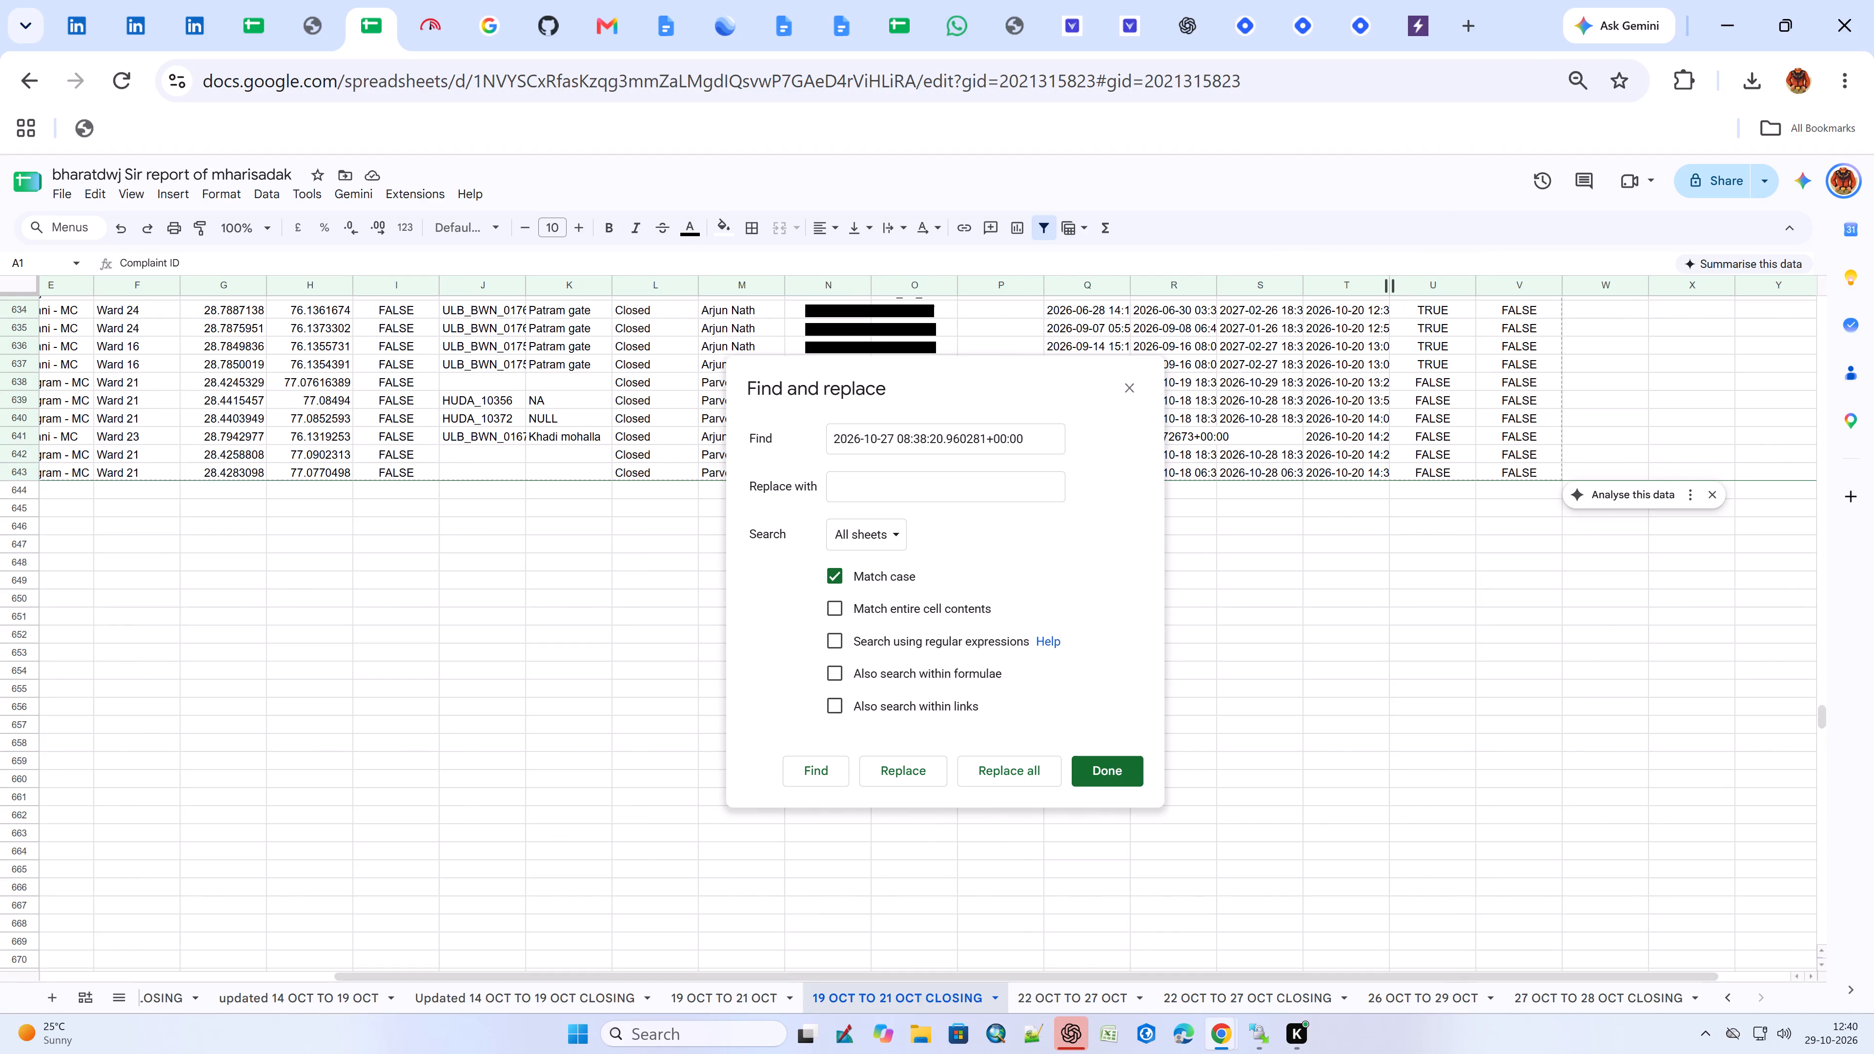
pyautogui.moveTo(1392, 286); pyautogui.dragTo(1548, 305)
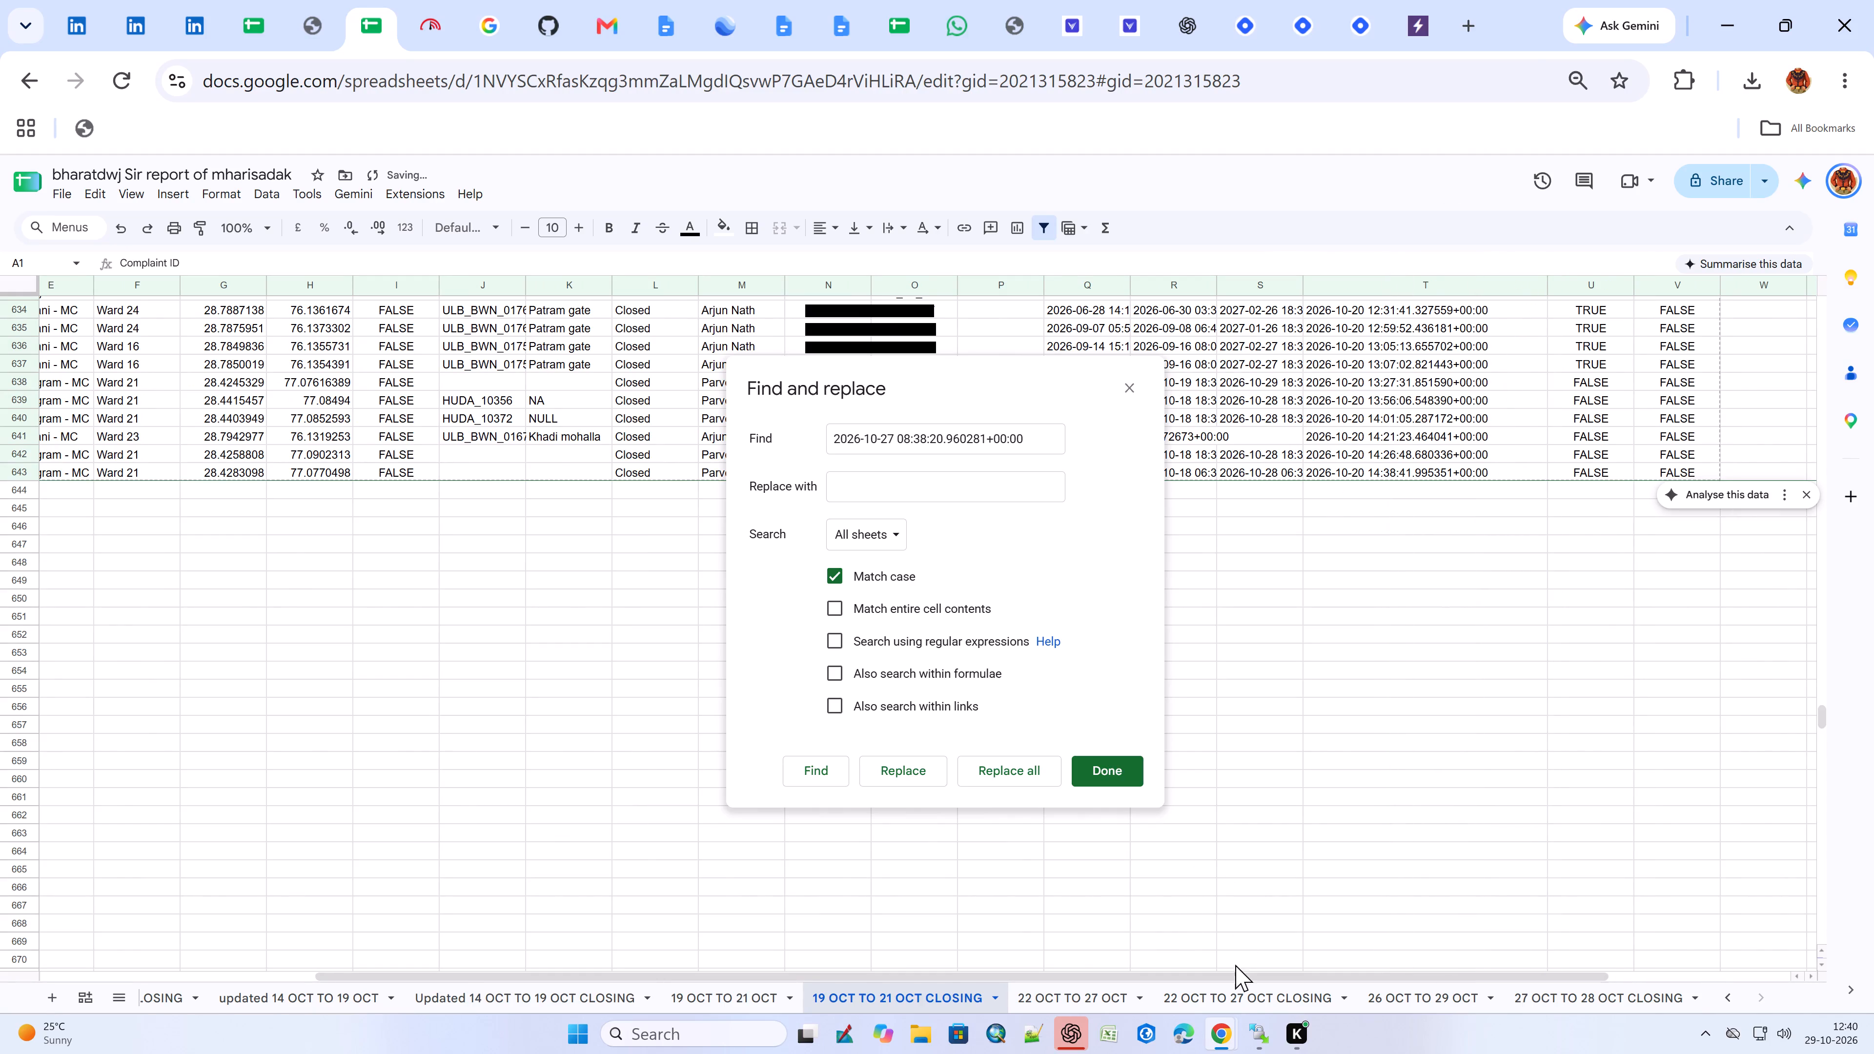
# Compare the earliest closed dates in 22 OCT TO 27 OCT CLOSING with the last closed dates in 19 OCT TO 21 OCT CLOSING.
pyautogui.click(1247, 988)
pyautogui.moveTo(1823, 931); pyautogui.dragTo(1873, 300)
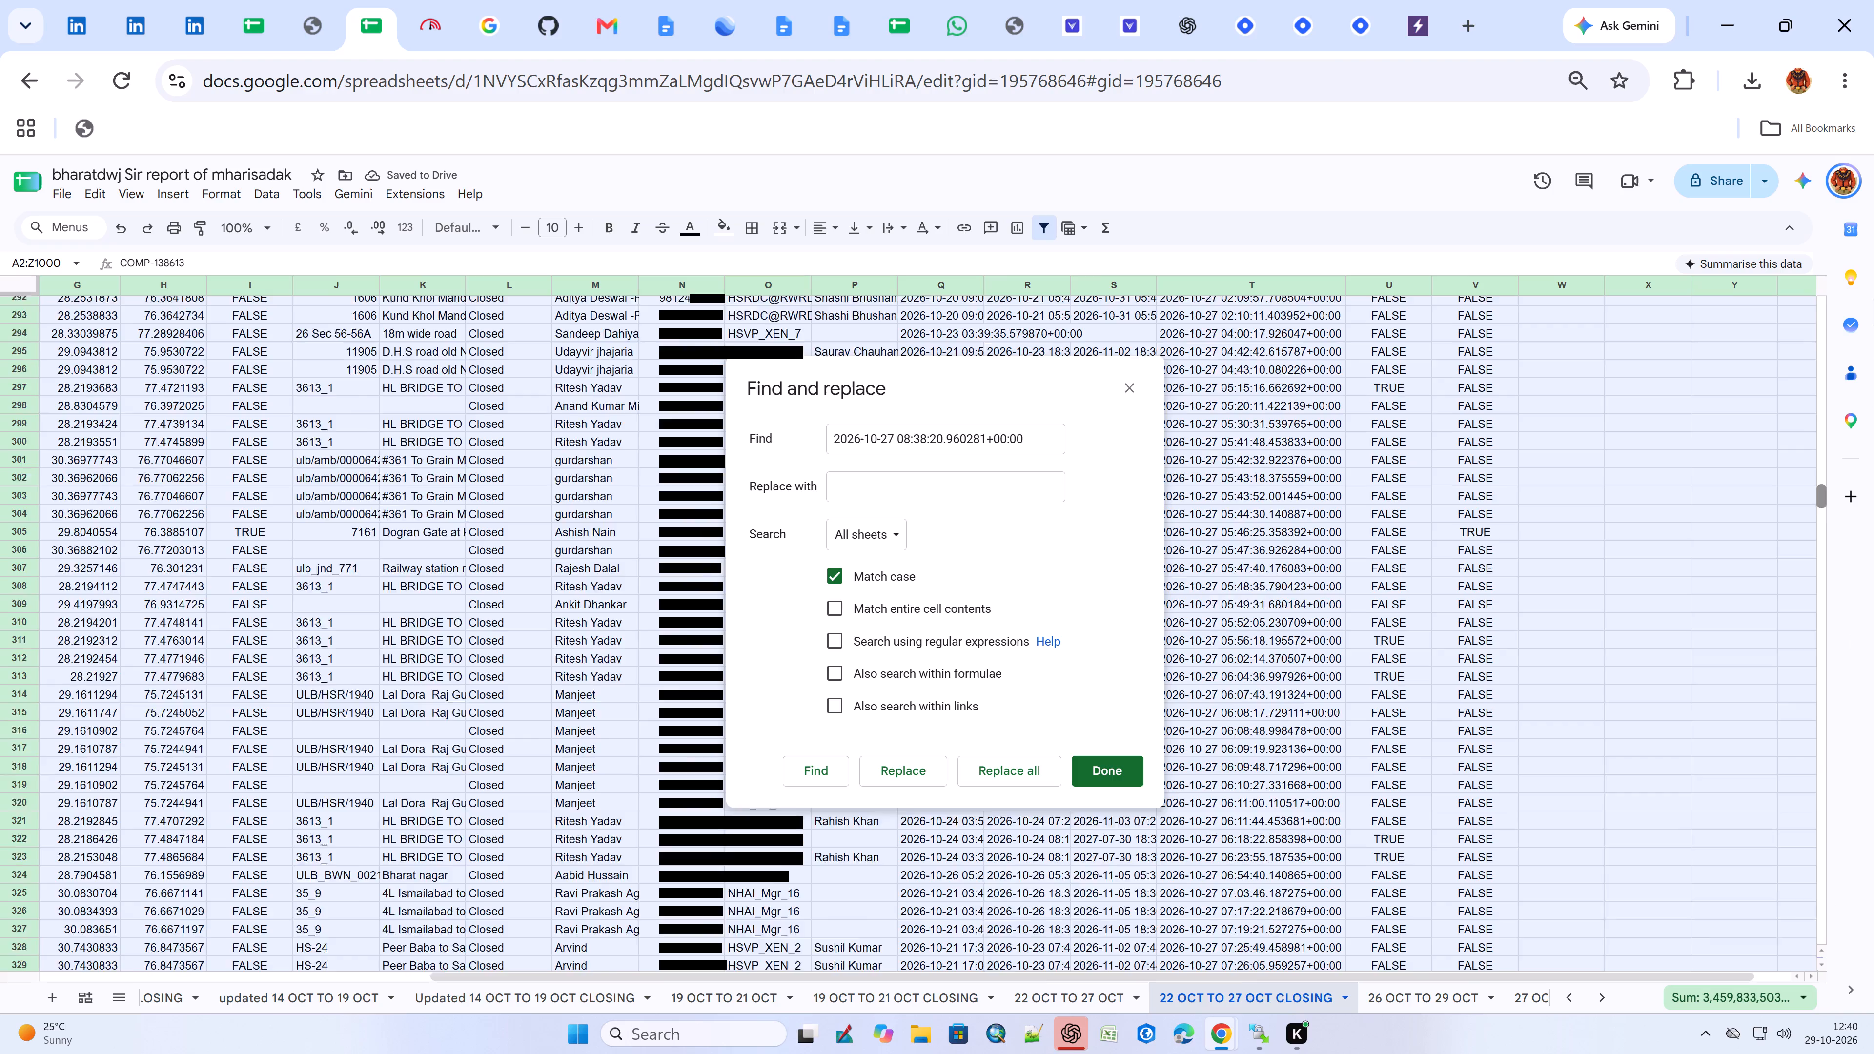
pyautogui.moveTo(1873, 300); pyautogui.dragTo(1863, 233)
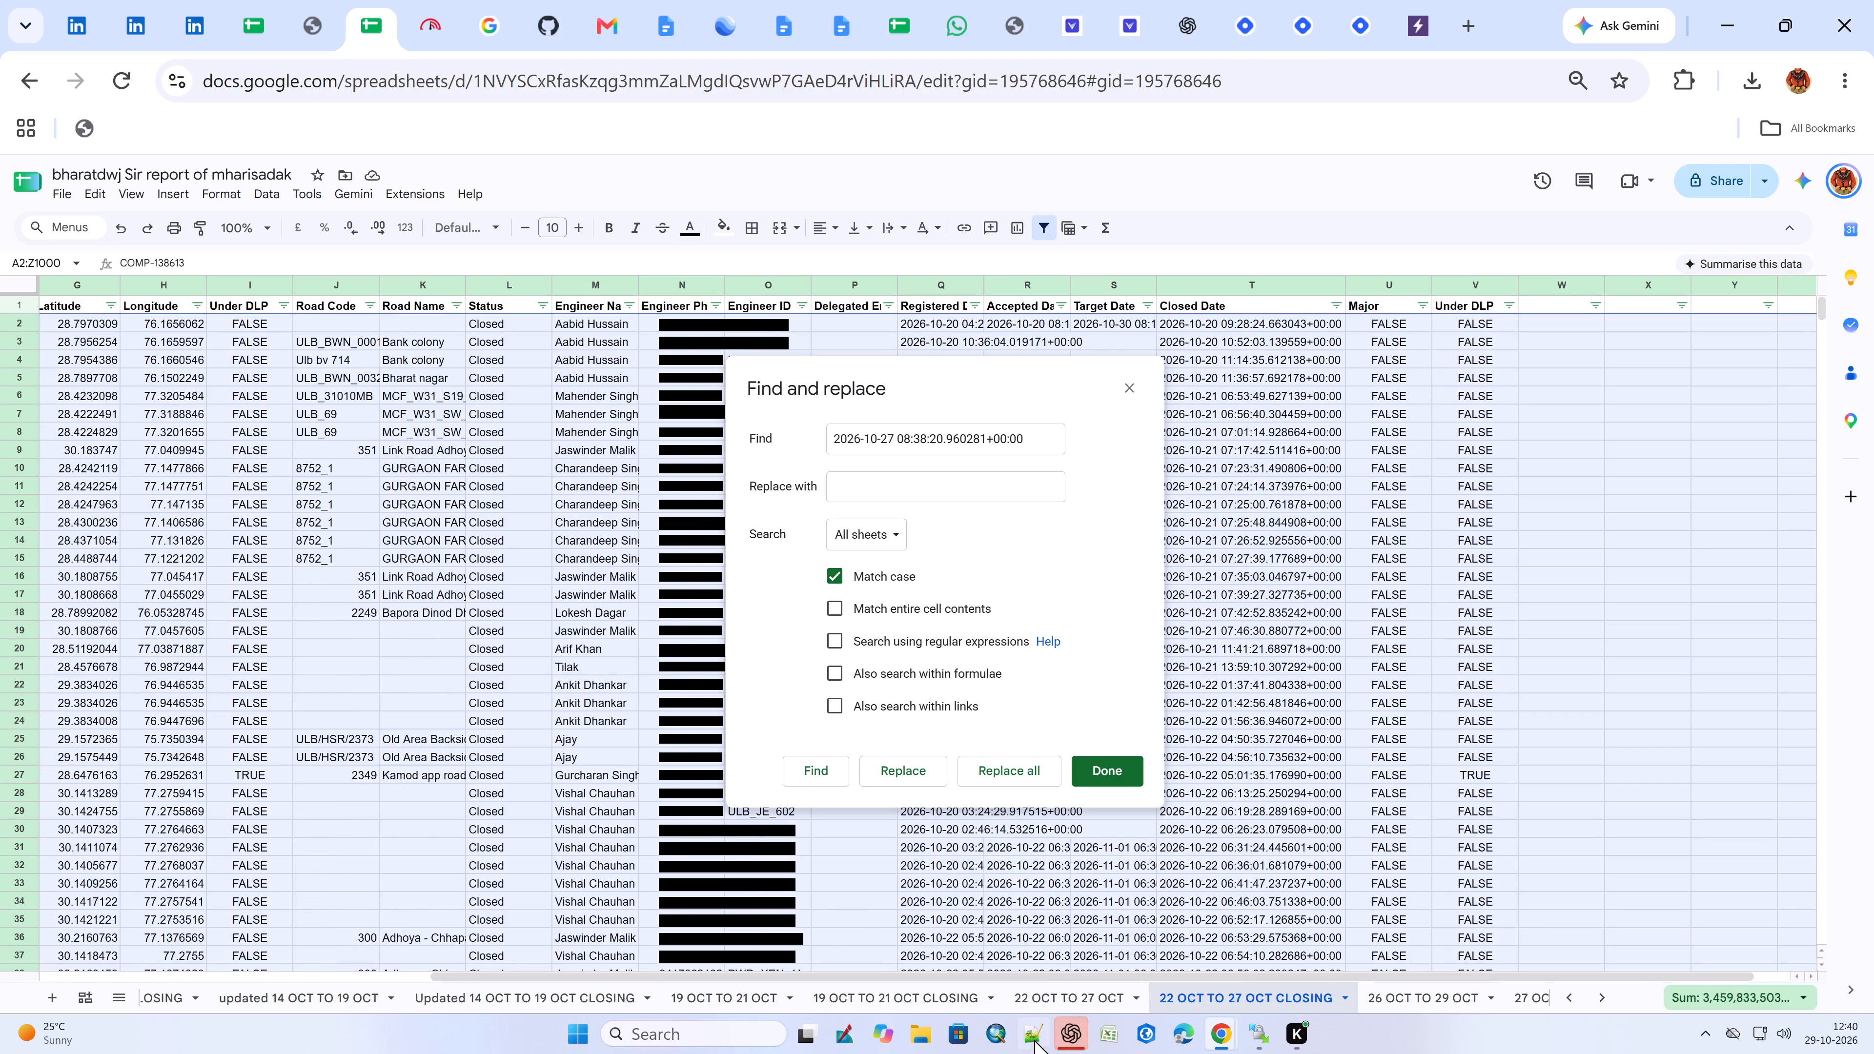
pyautogui.click(973, 988)
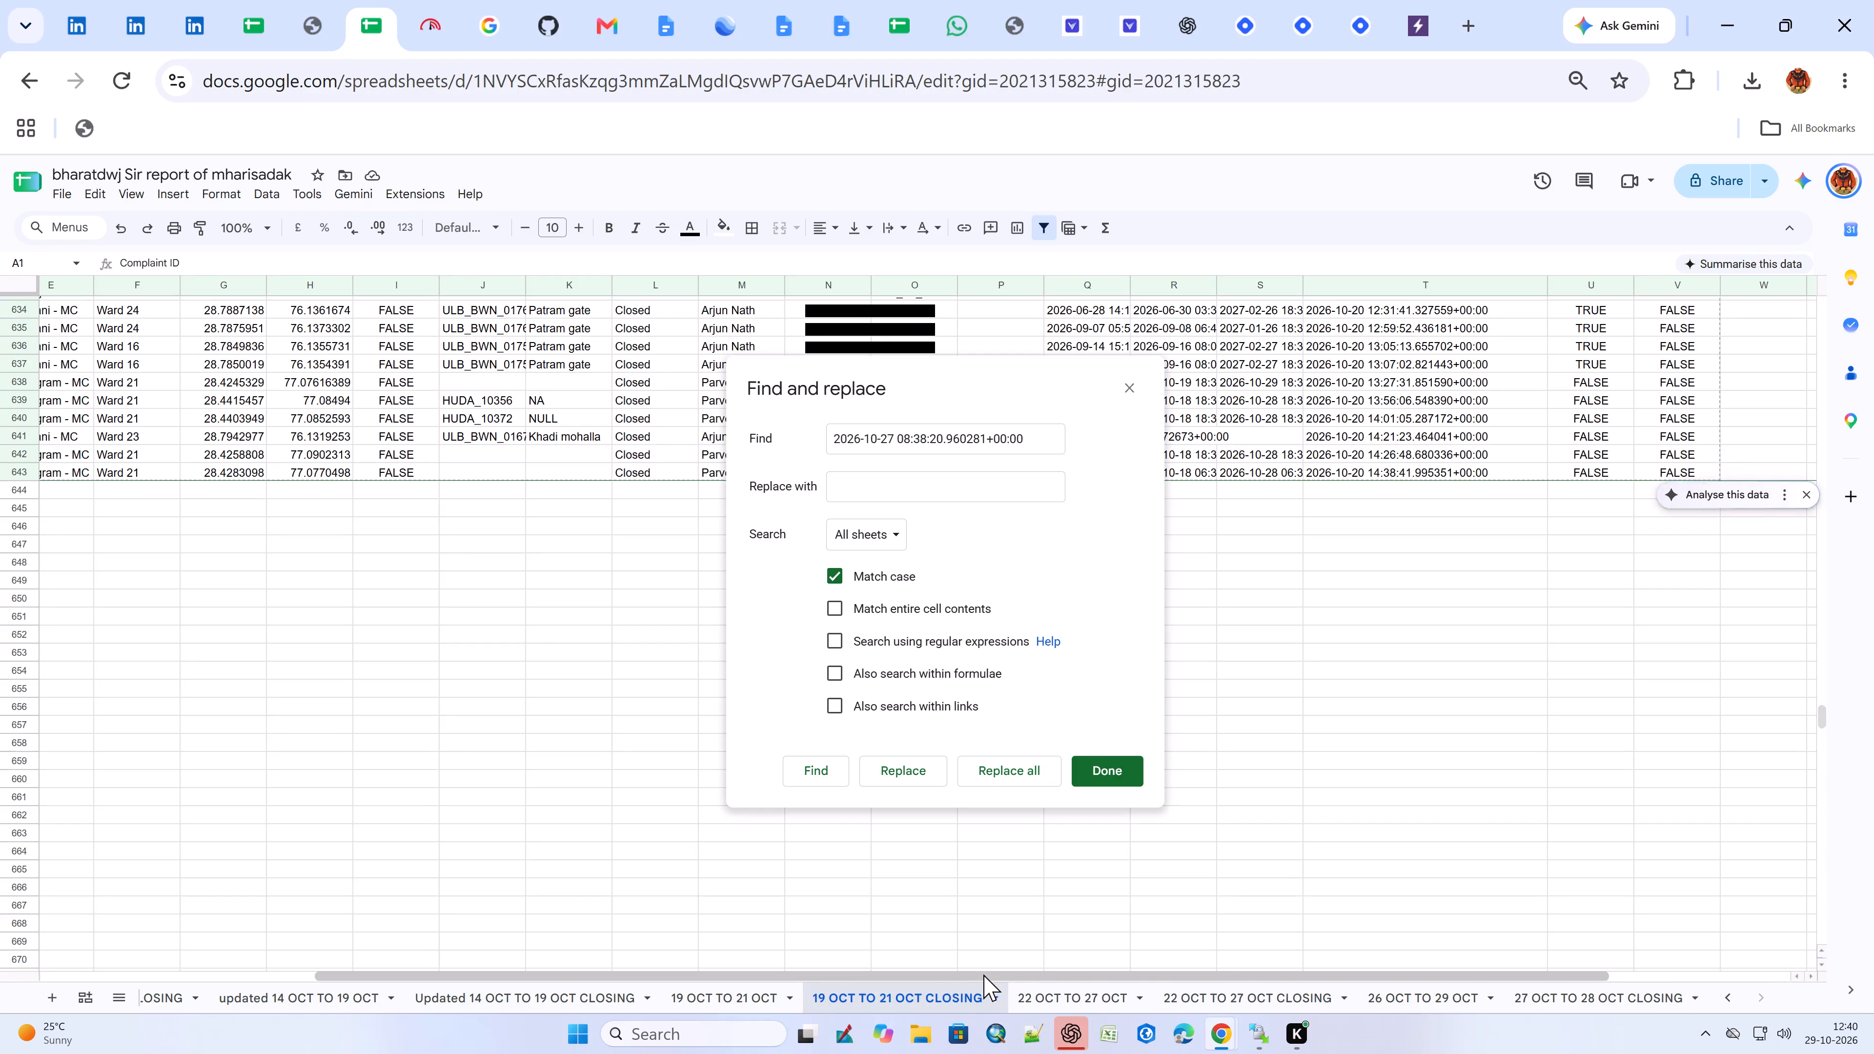
pyautogui.click(1254, 993)
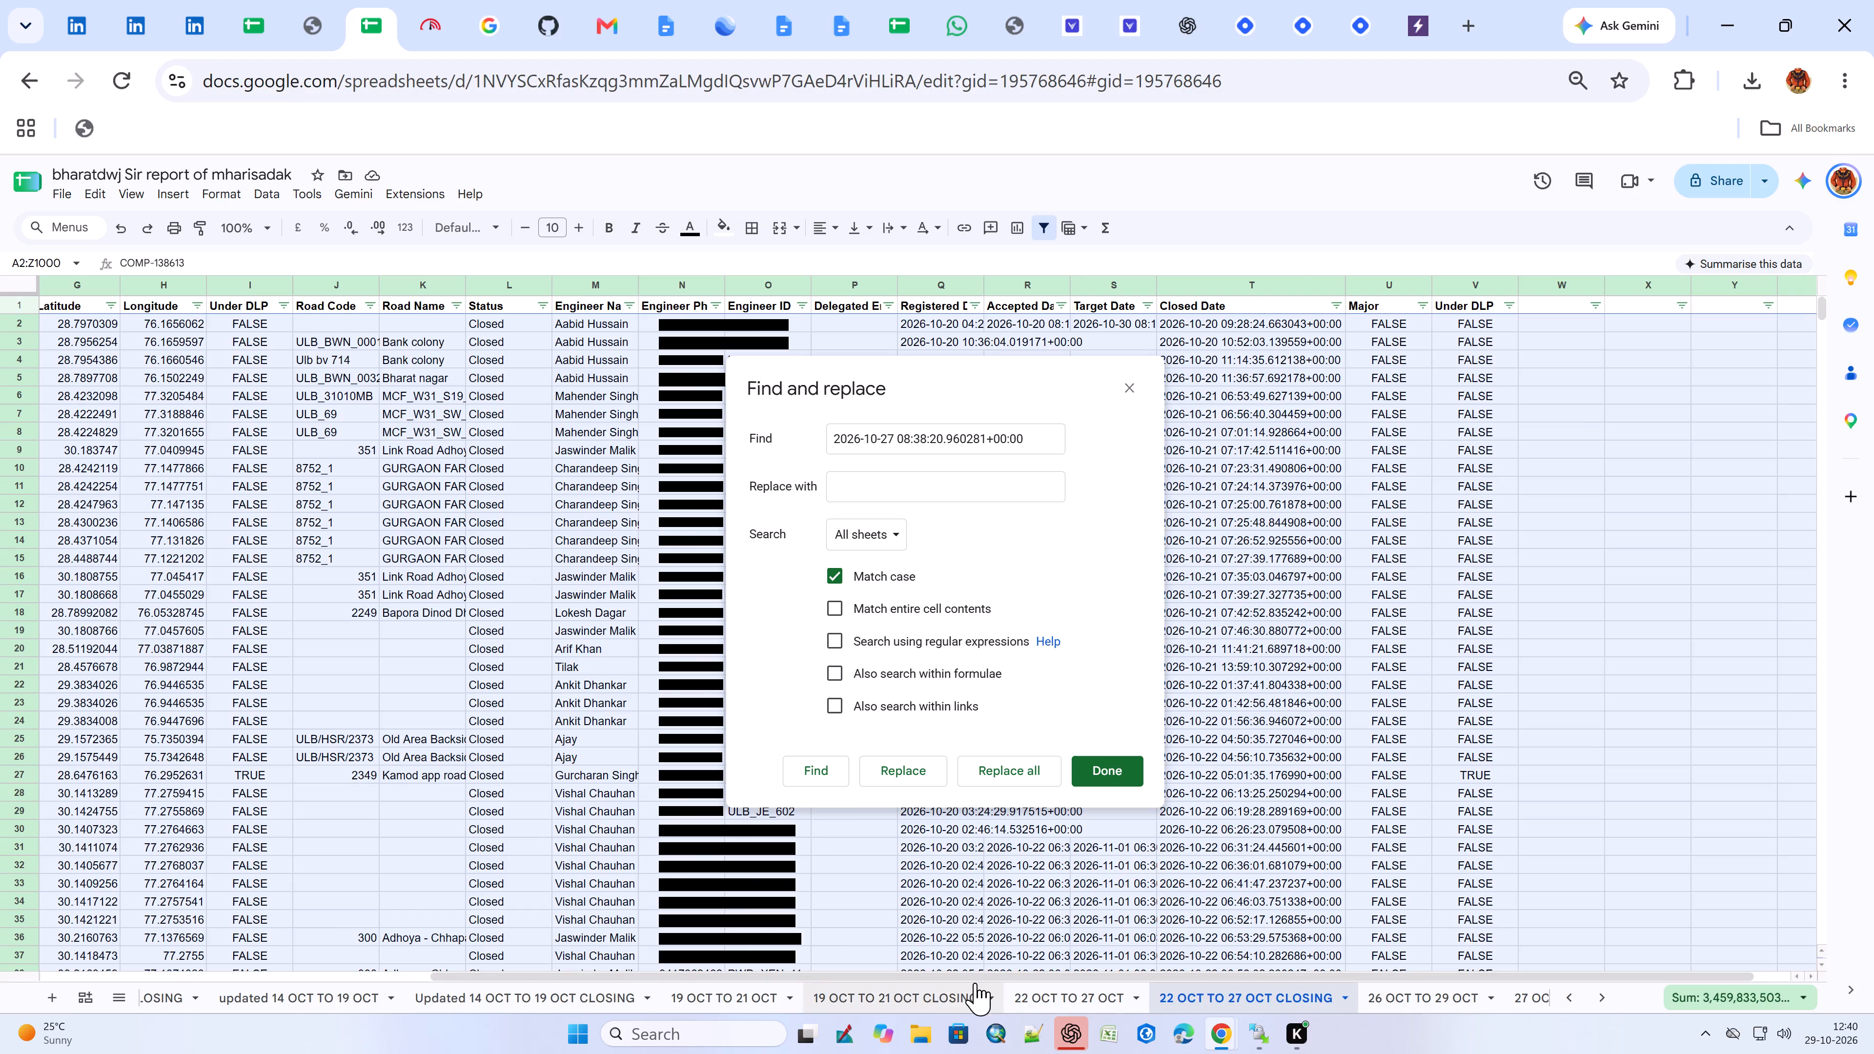
pyautogui.click(951, 984)
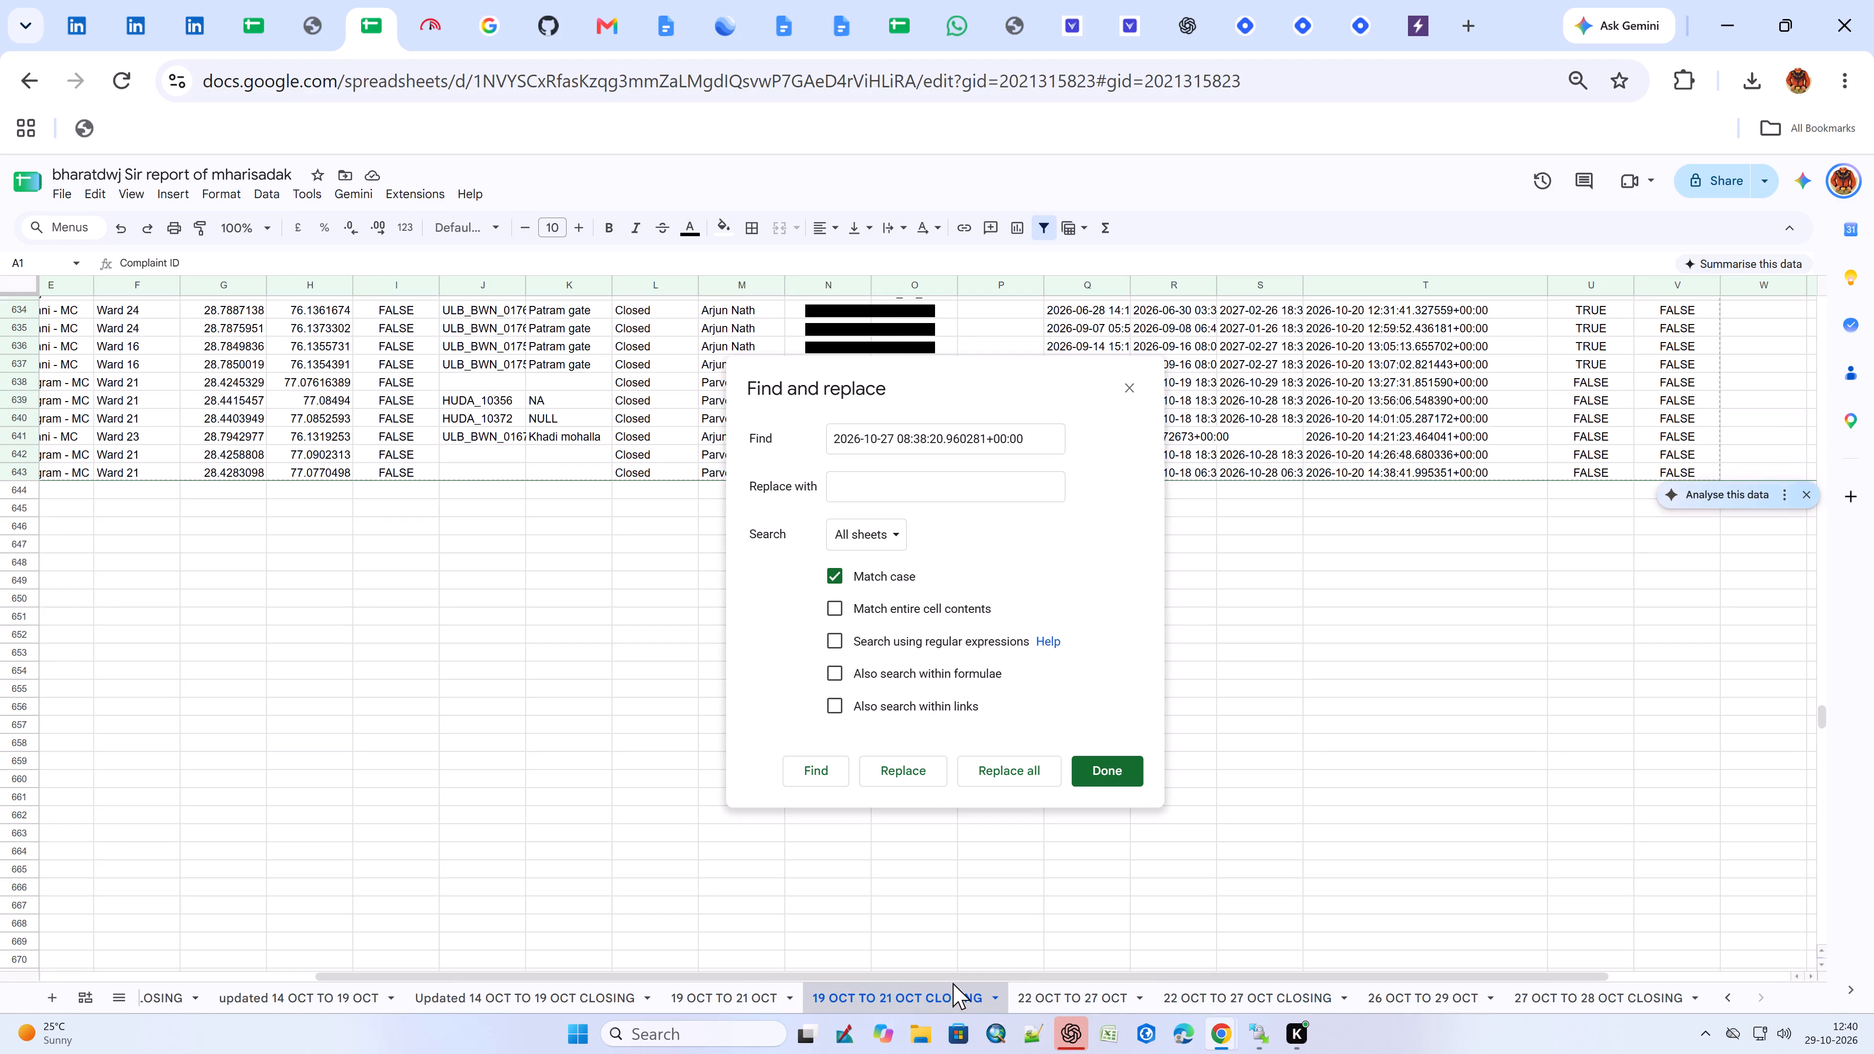
pyautogui.click(1249, 989)
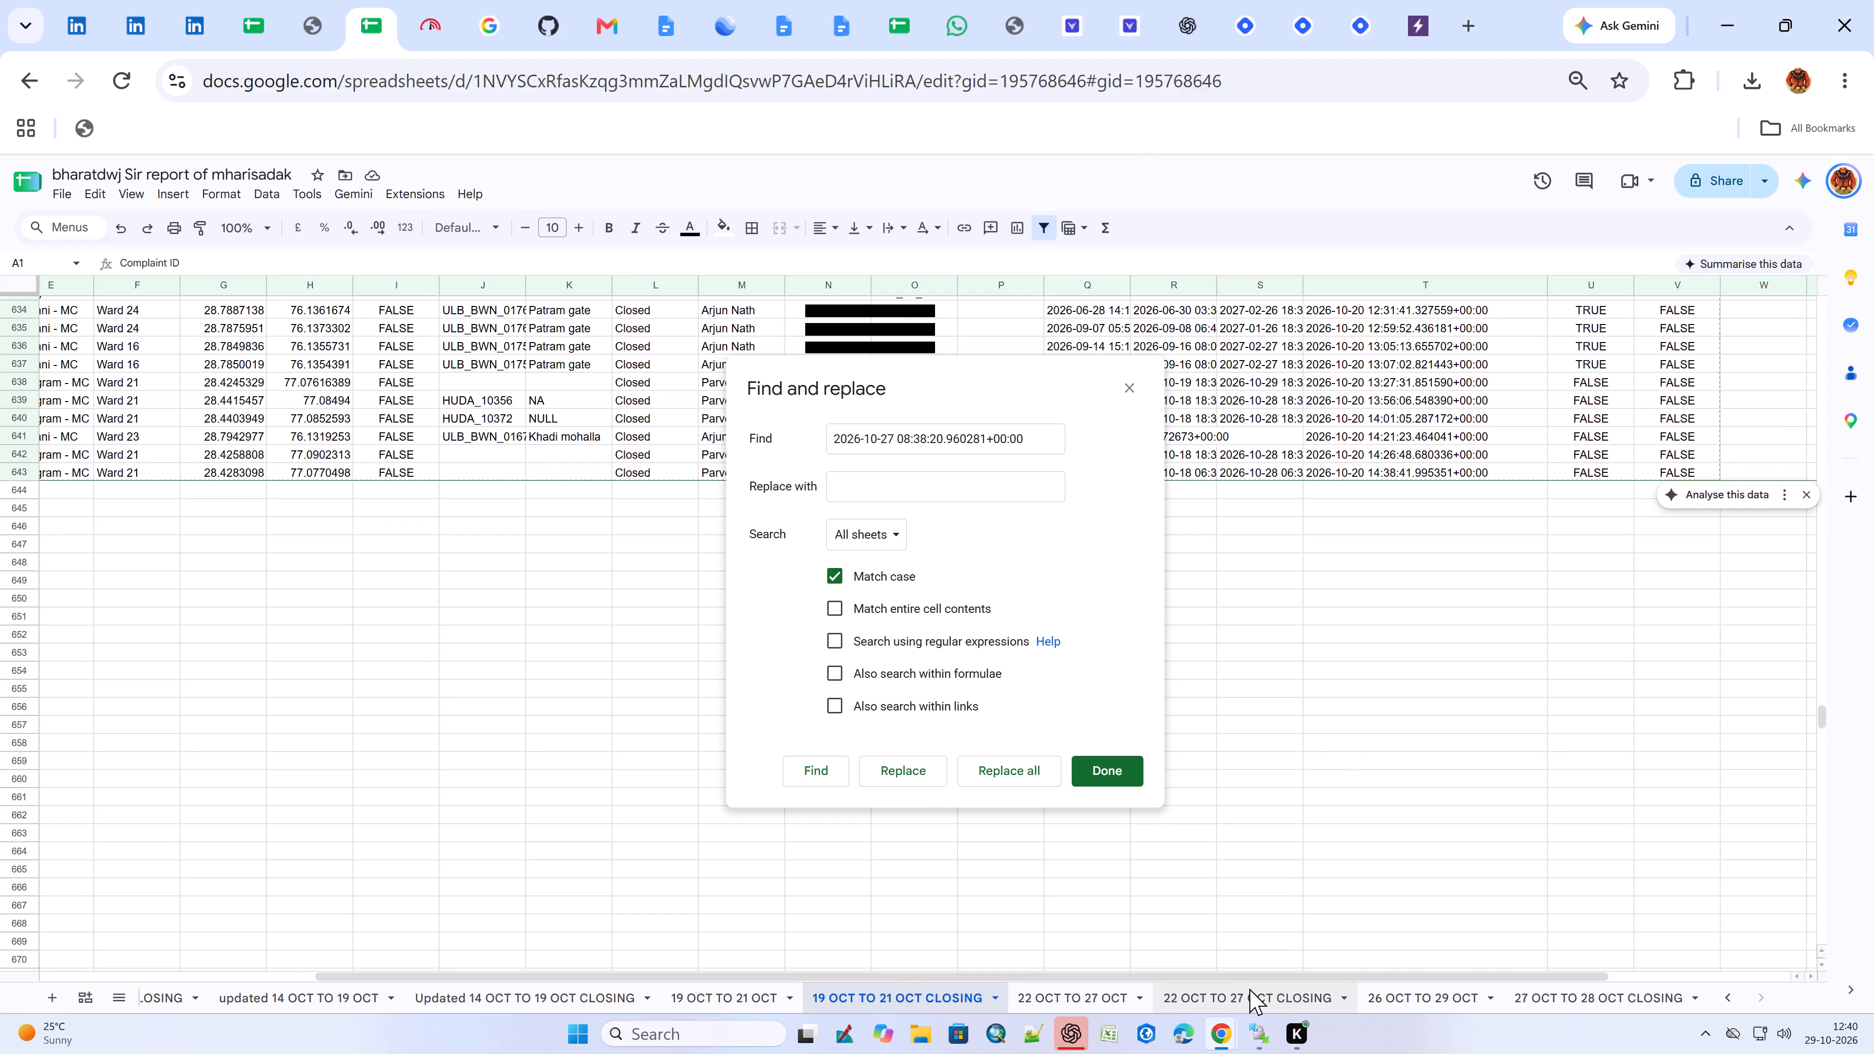
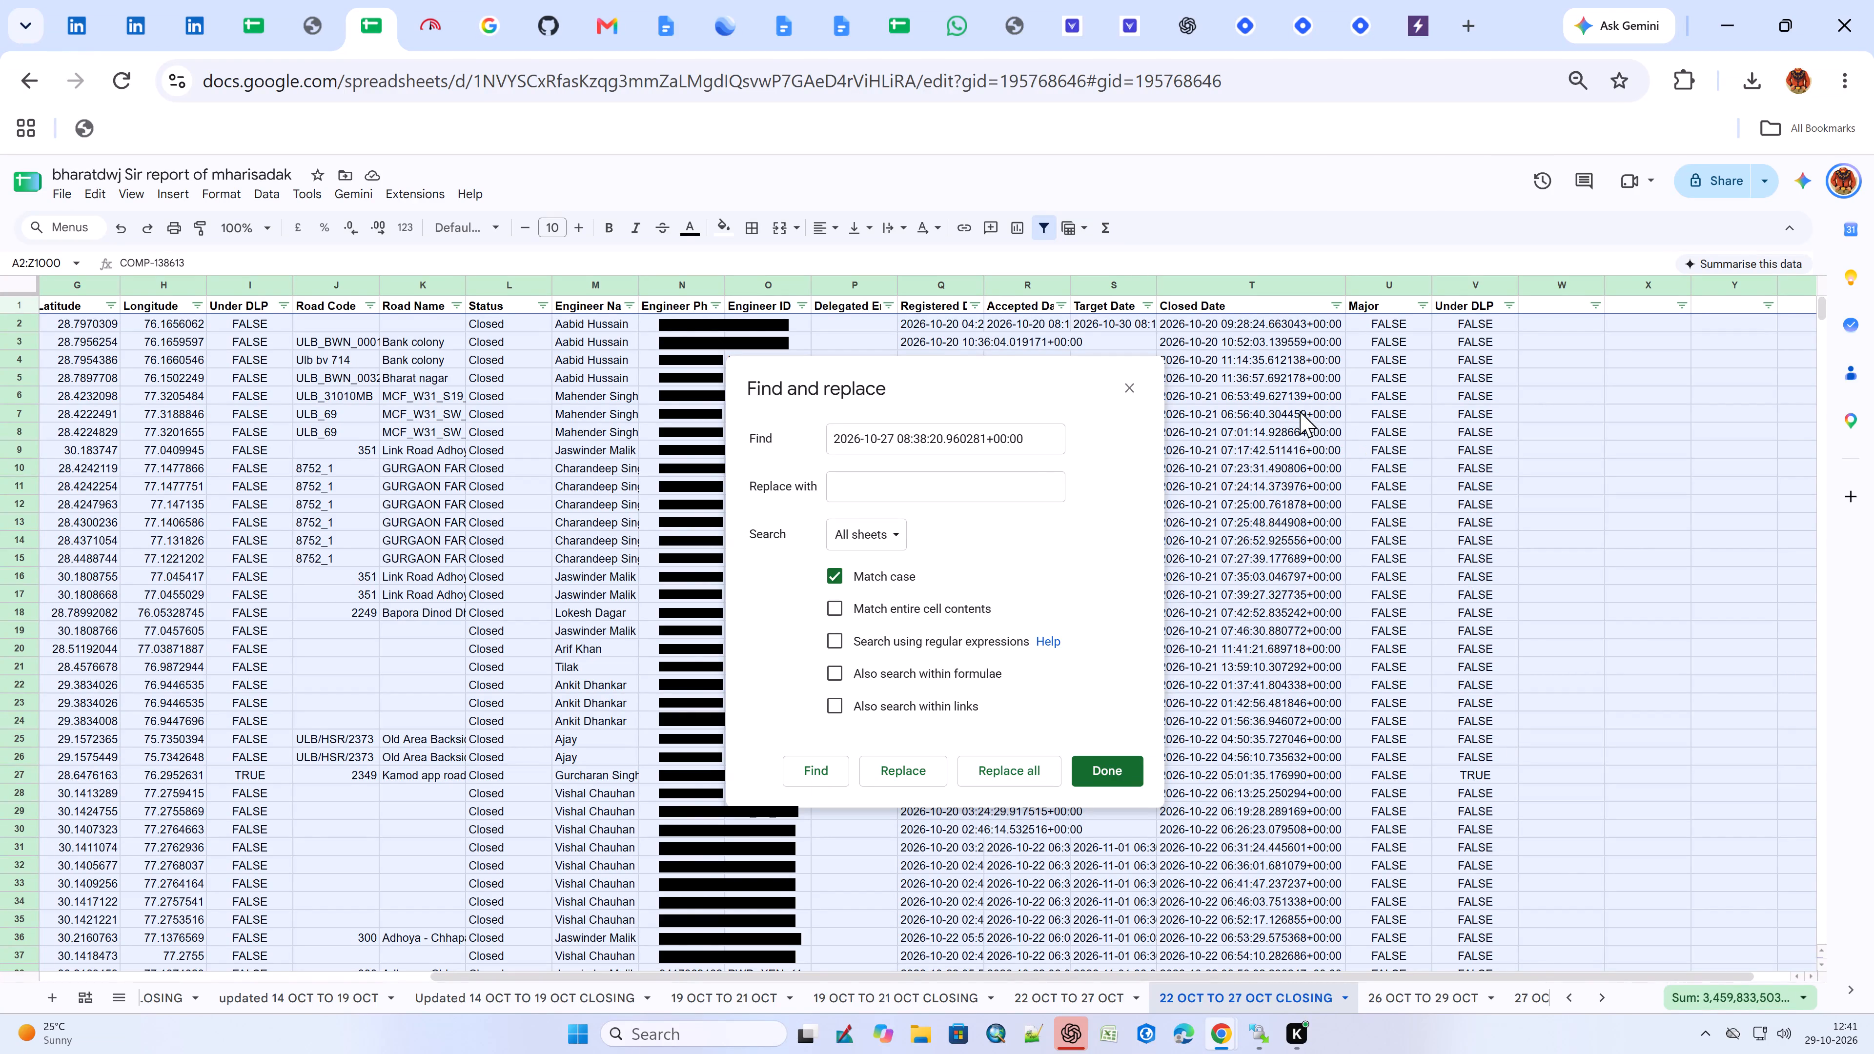
# Widen the Target Date column S in the 19 OCT TO 21 OCT CLOSING sheet to show the full timestamps.
pyautogui.click(916, 995)
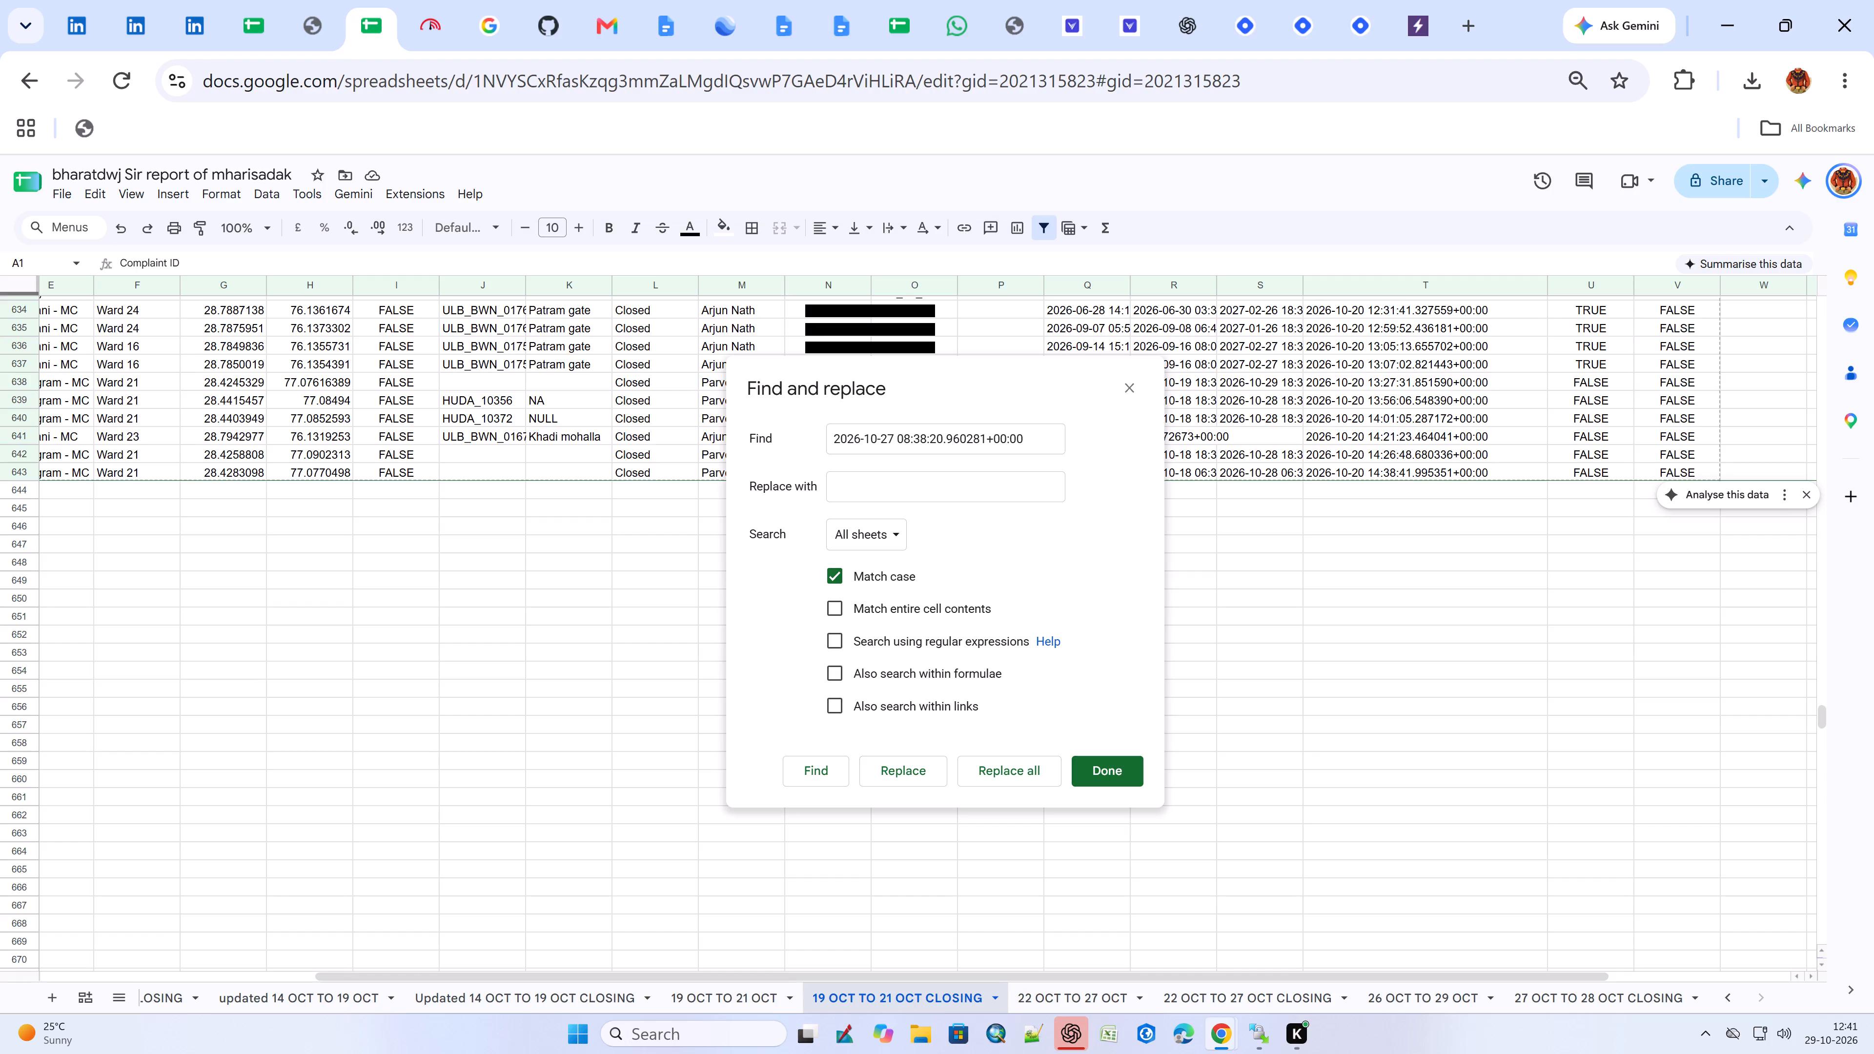
pyautogui.moveTo(1303, 284); pyautogui.dragTo(1304, 284)
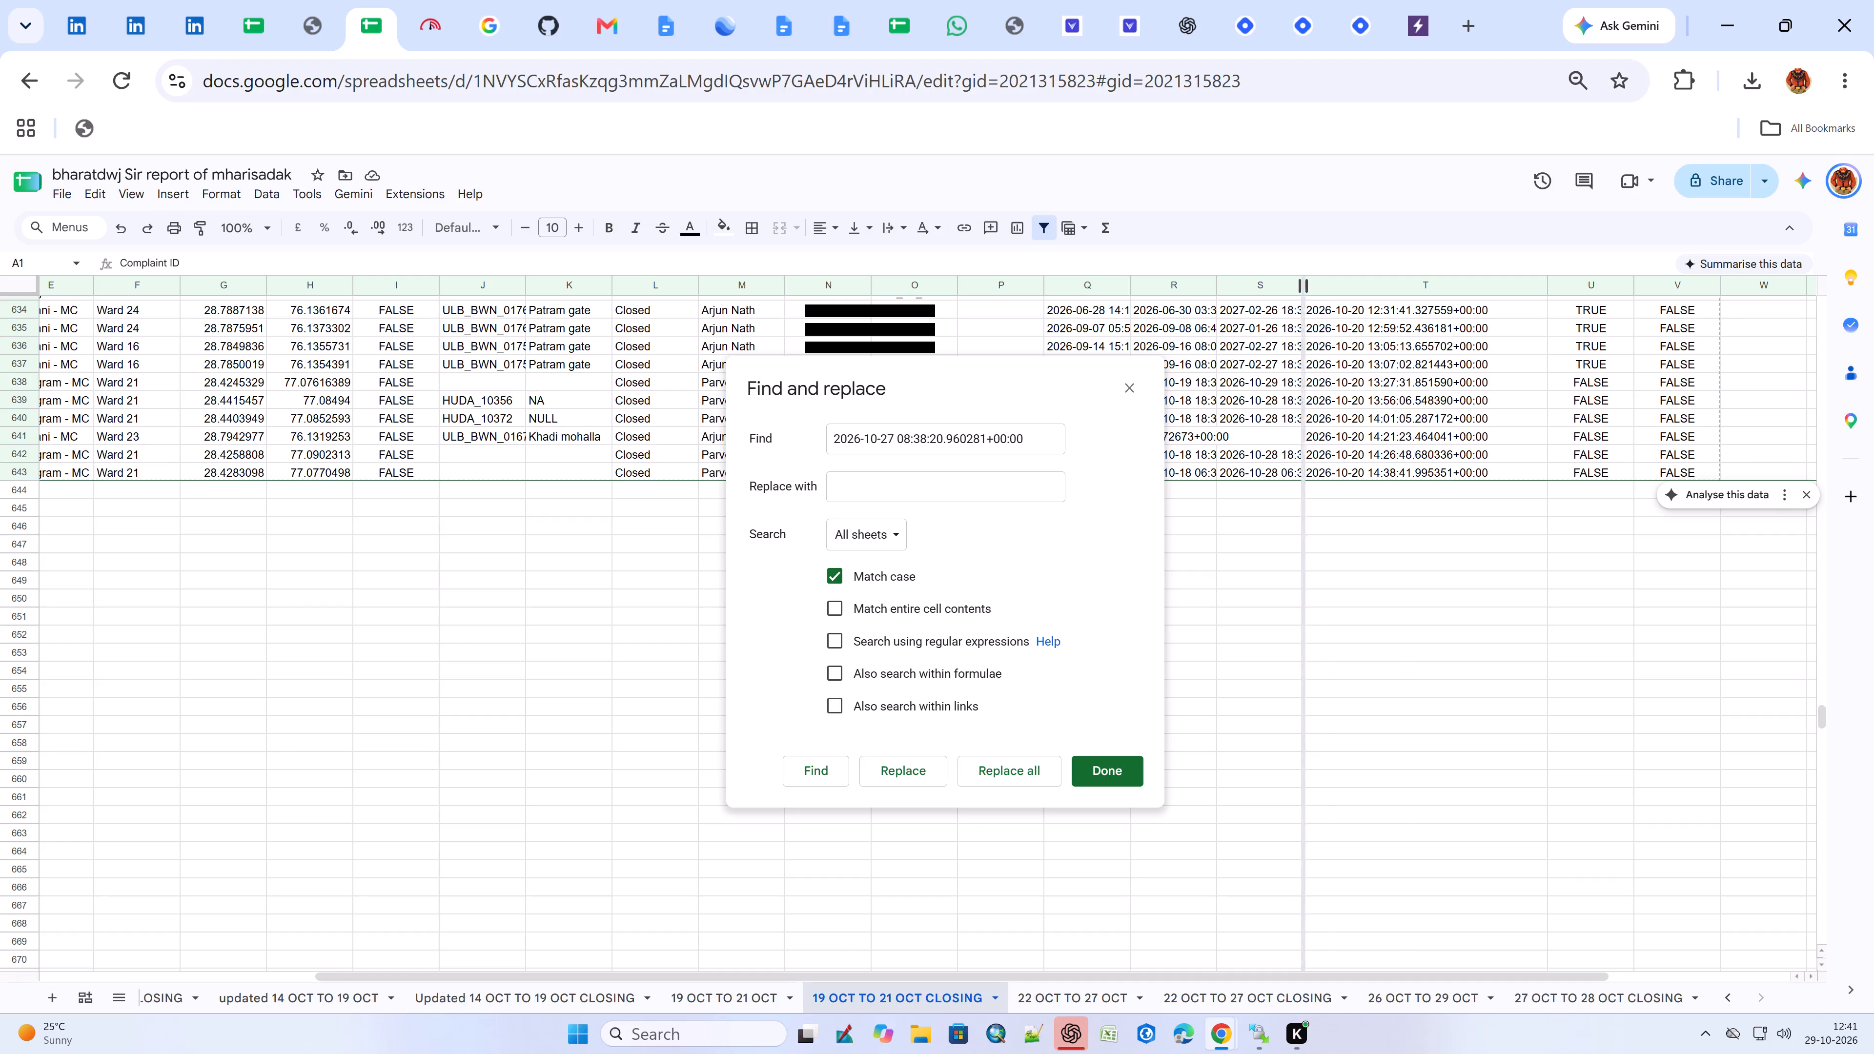
pyautogui.moveTo(1304, 284); pyautogui.dragTo(1492, 286)
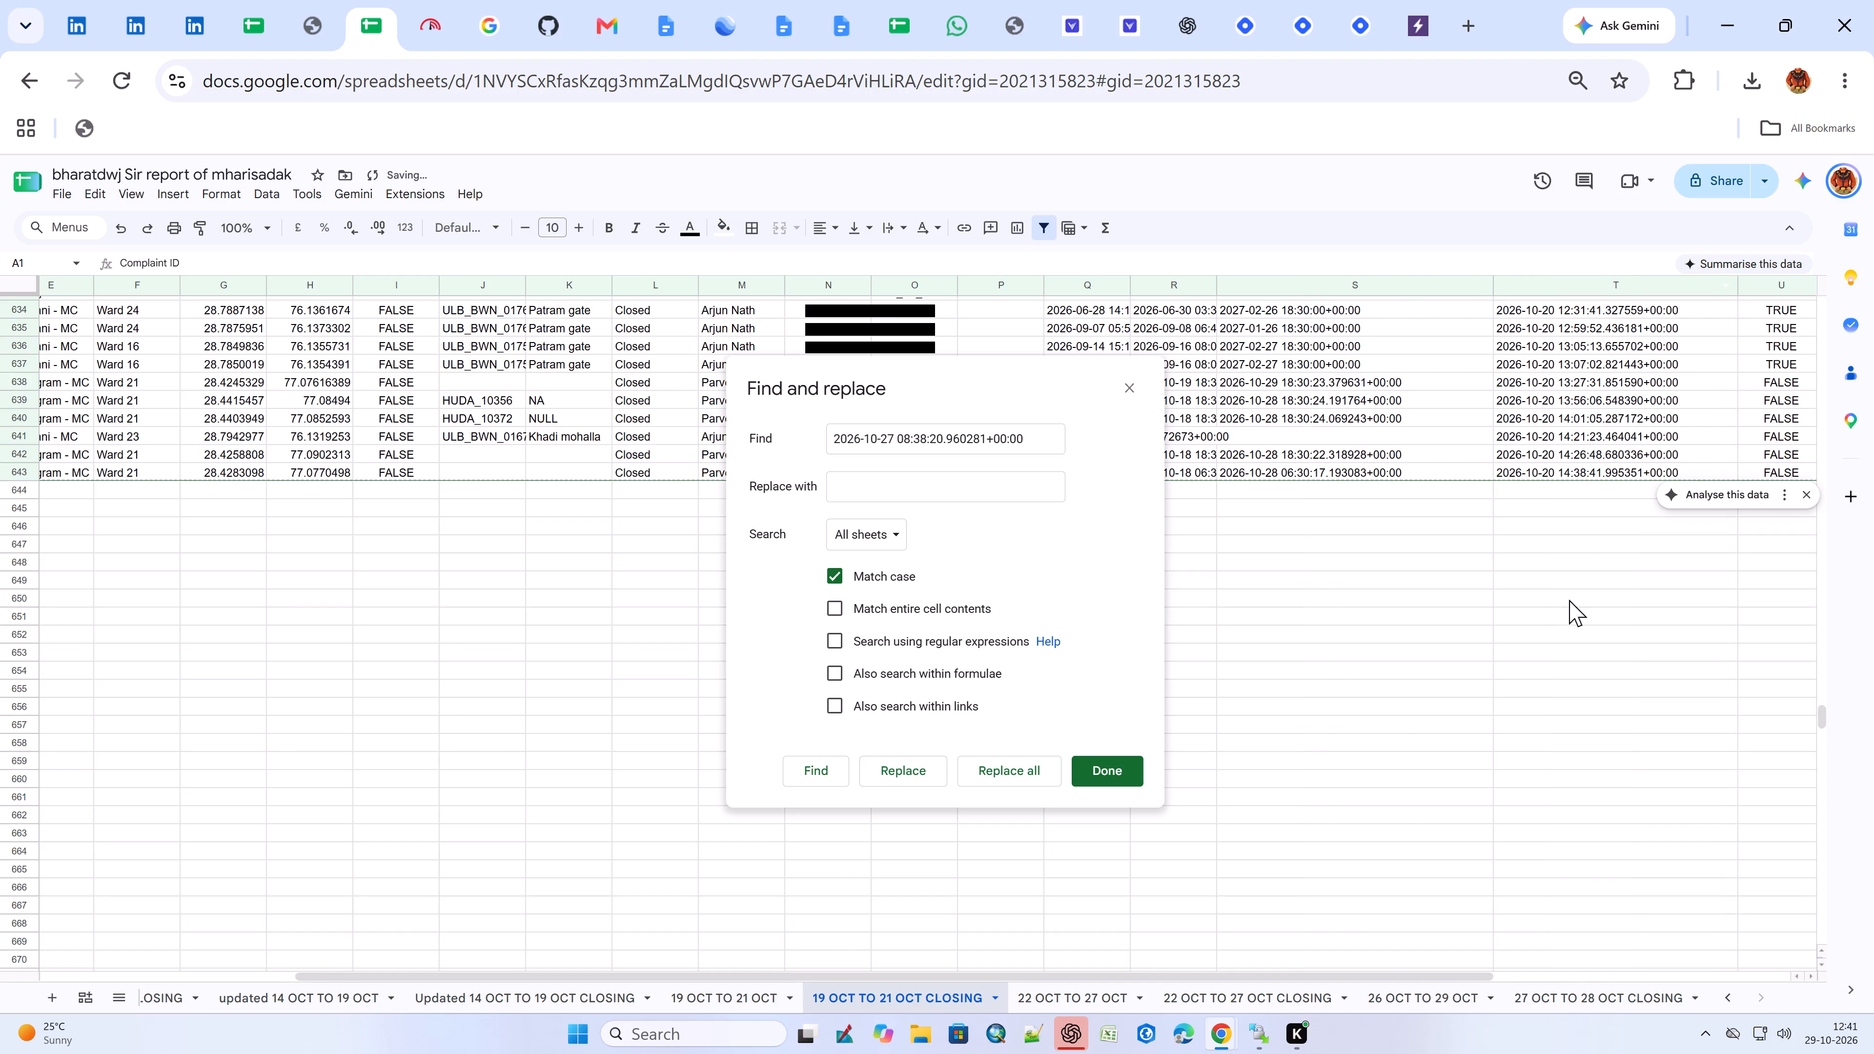
# Review the sequence of closed dates in the 22 OCT TO 27 OCT CLOSING sheet, from the first complaint through the rows around 130.
pyautogui.click(1275, 1005)
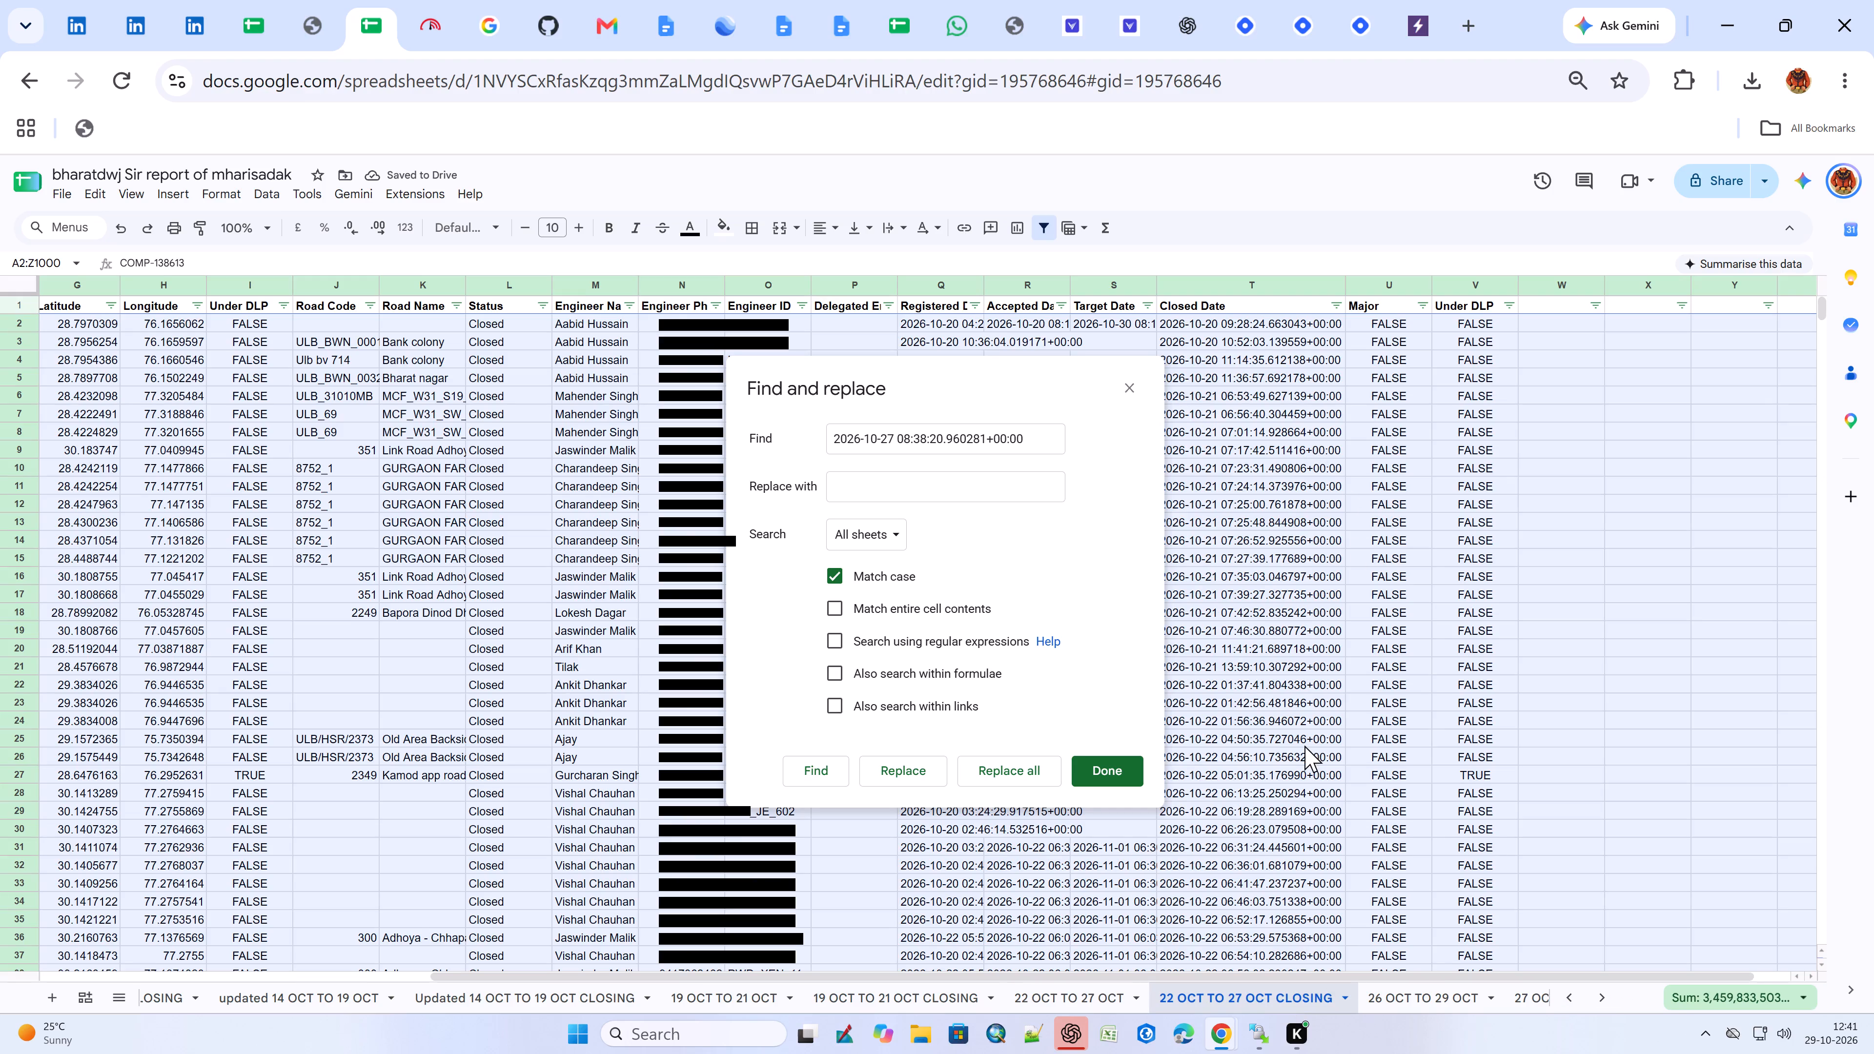
pyautogui.scroll(-5, 1262, 669)
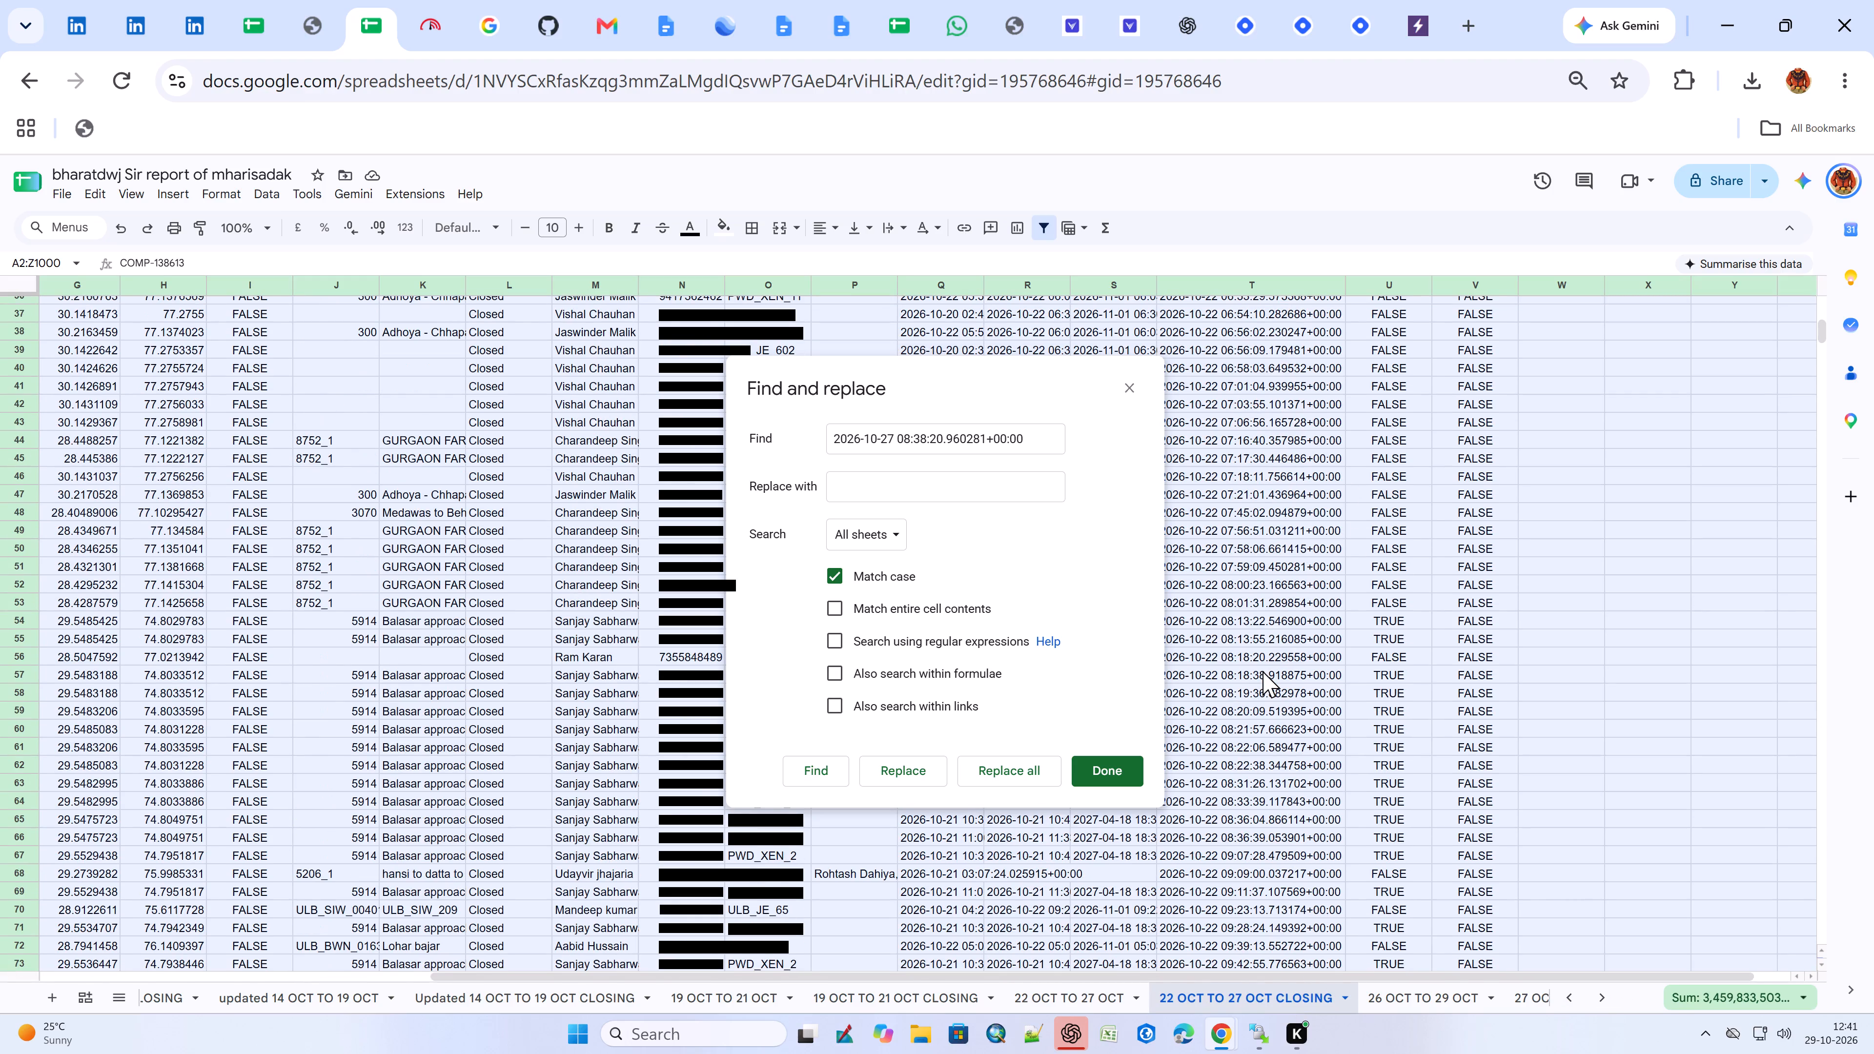
pyautogui.scroll(4, 1263, 671)
pyautogui.scroll(4, 1261, 619)
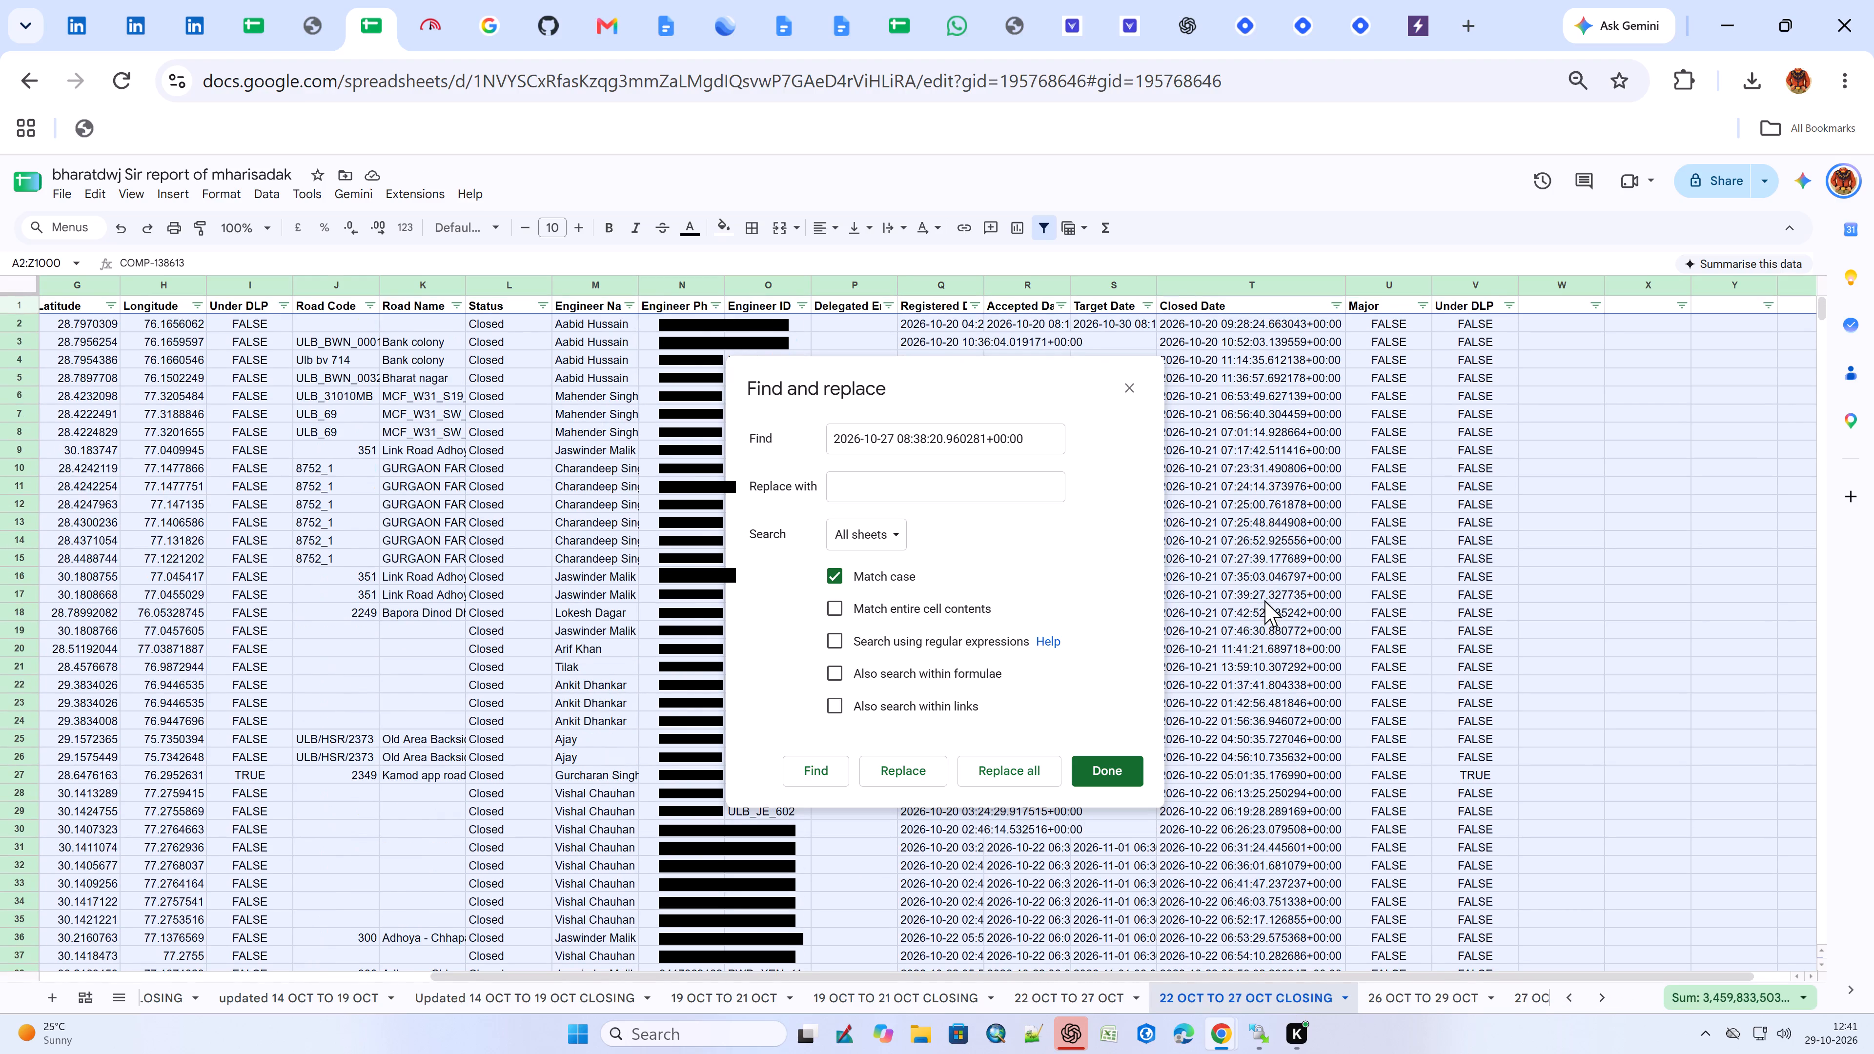
pyautogui.scroll(-11, 1264, 600)
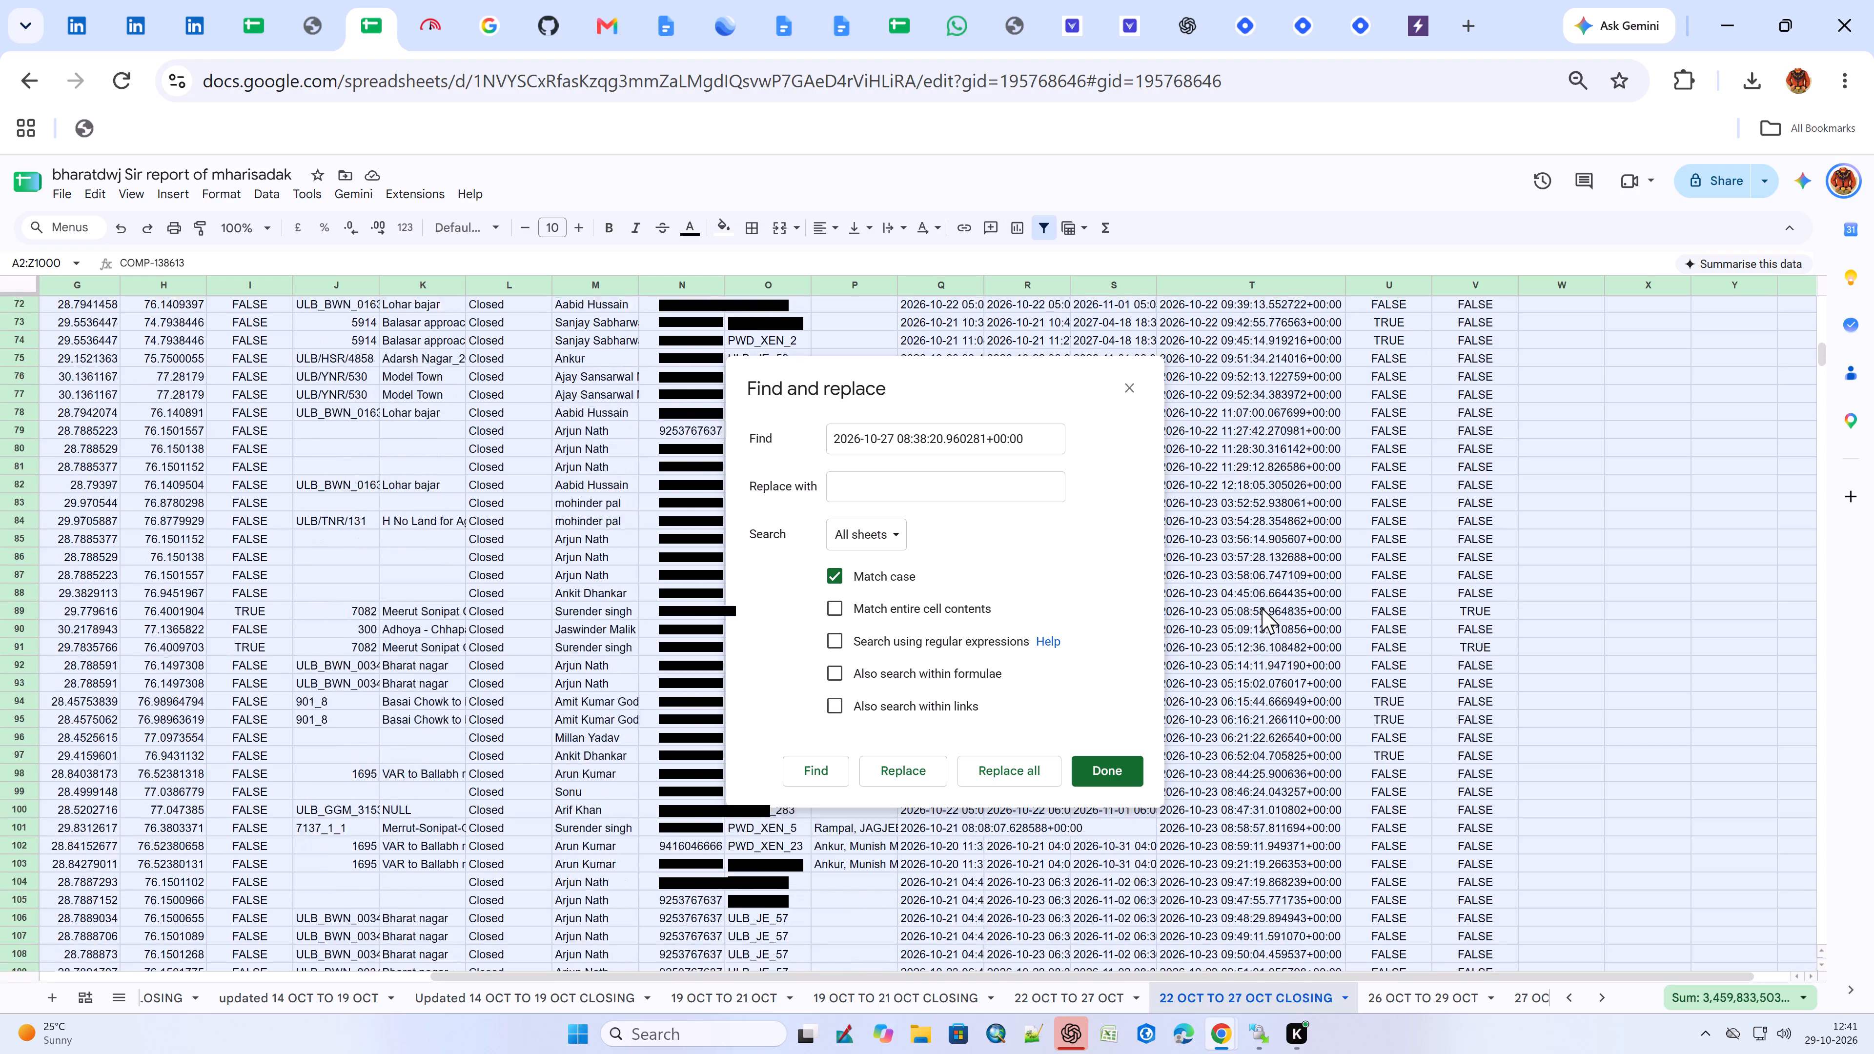
pyautogui.scroll(-2, 1262, 608)
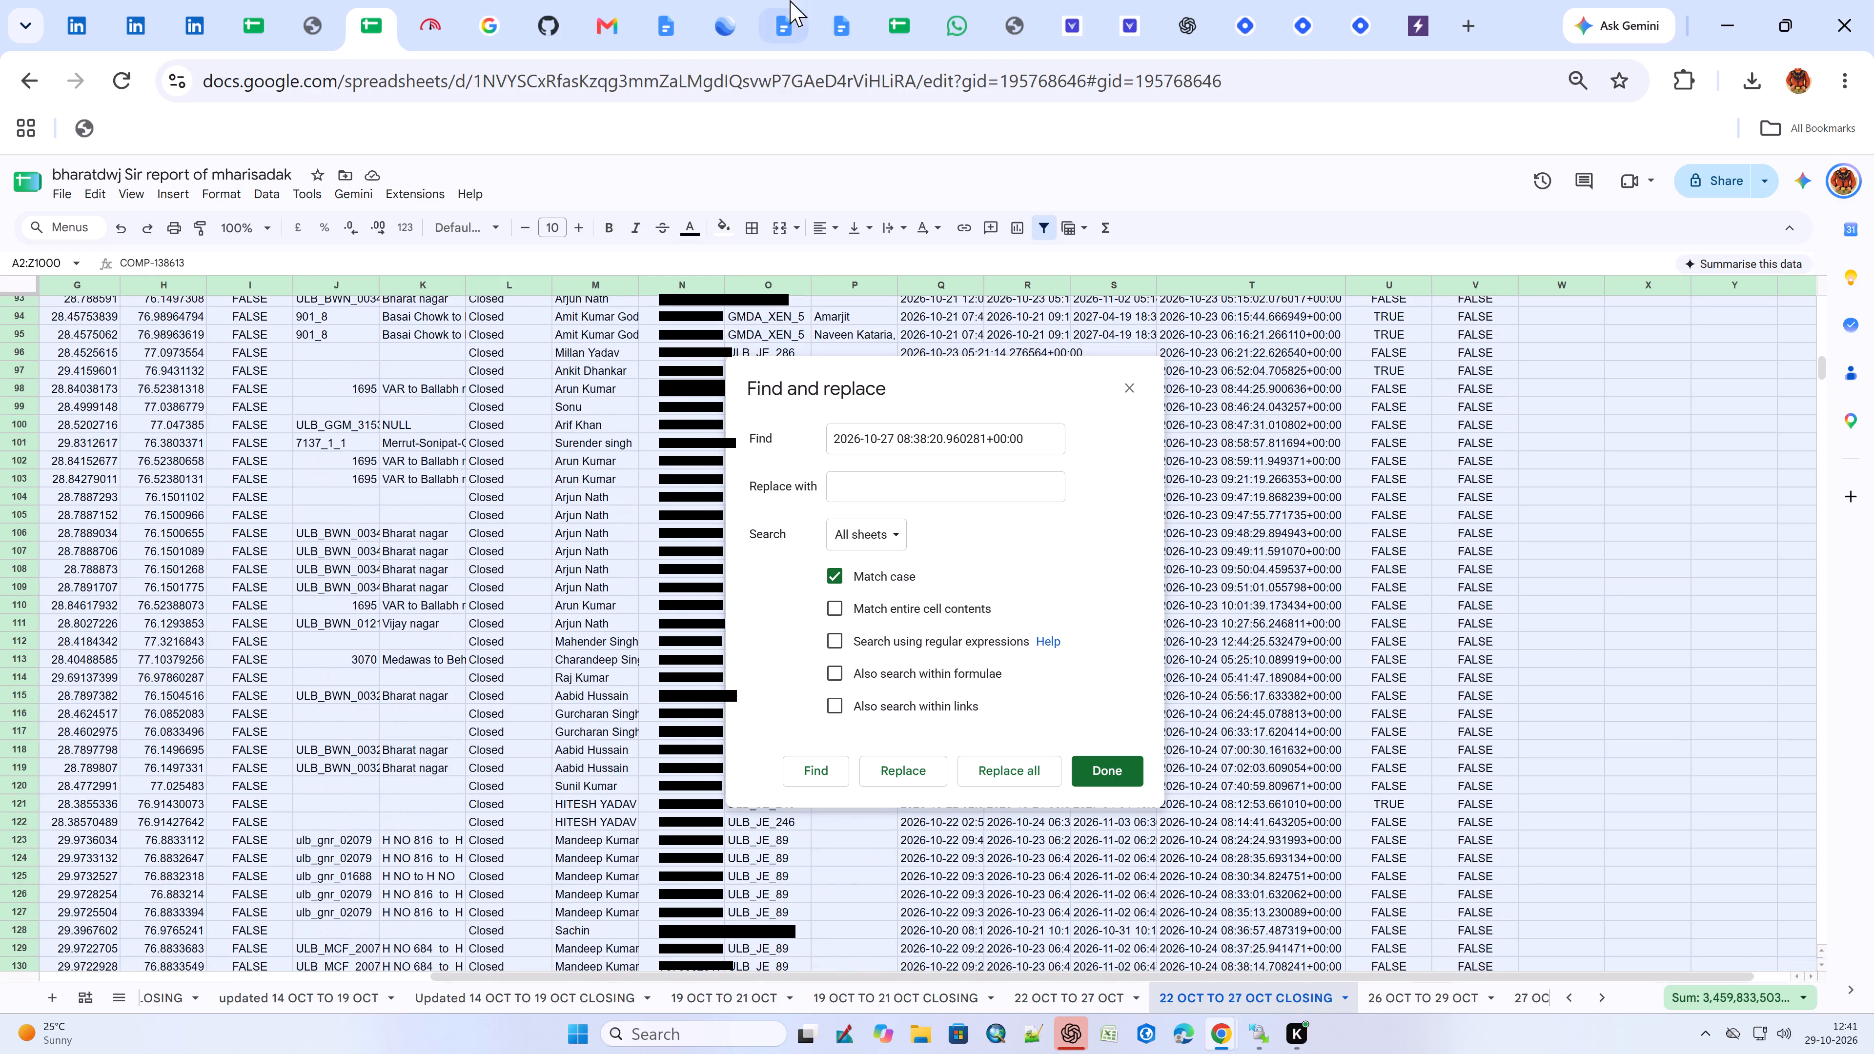
pyautogui.click(260, 16)
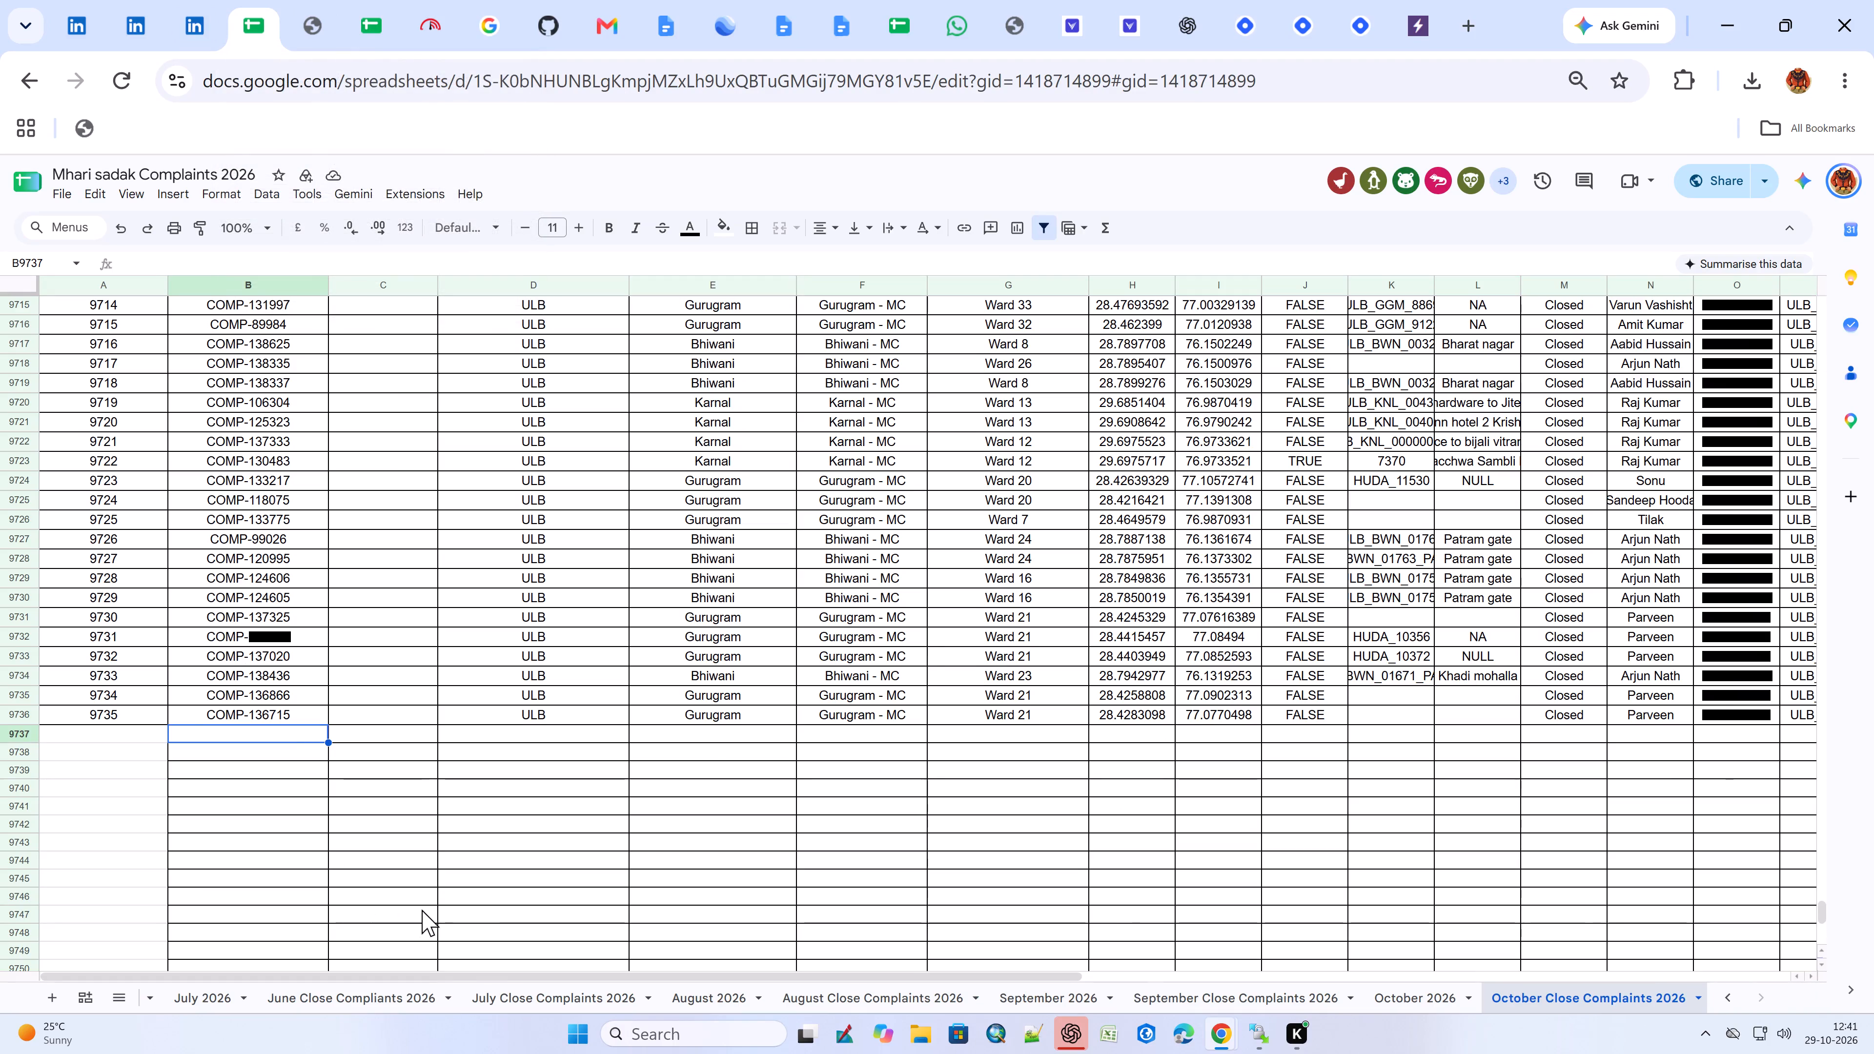
pyautogui.click(281, 712)
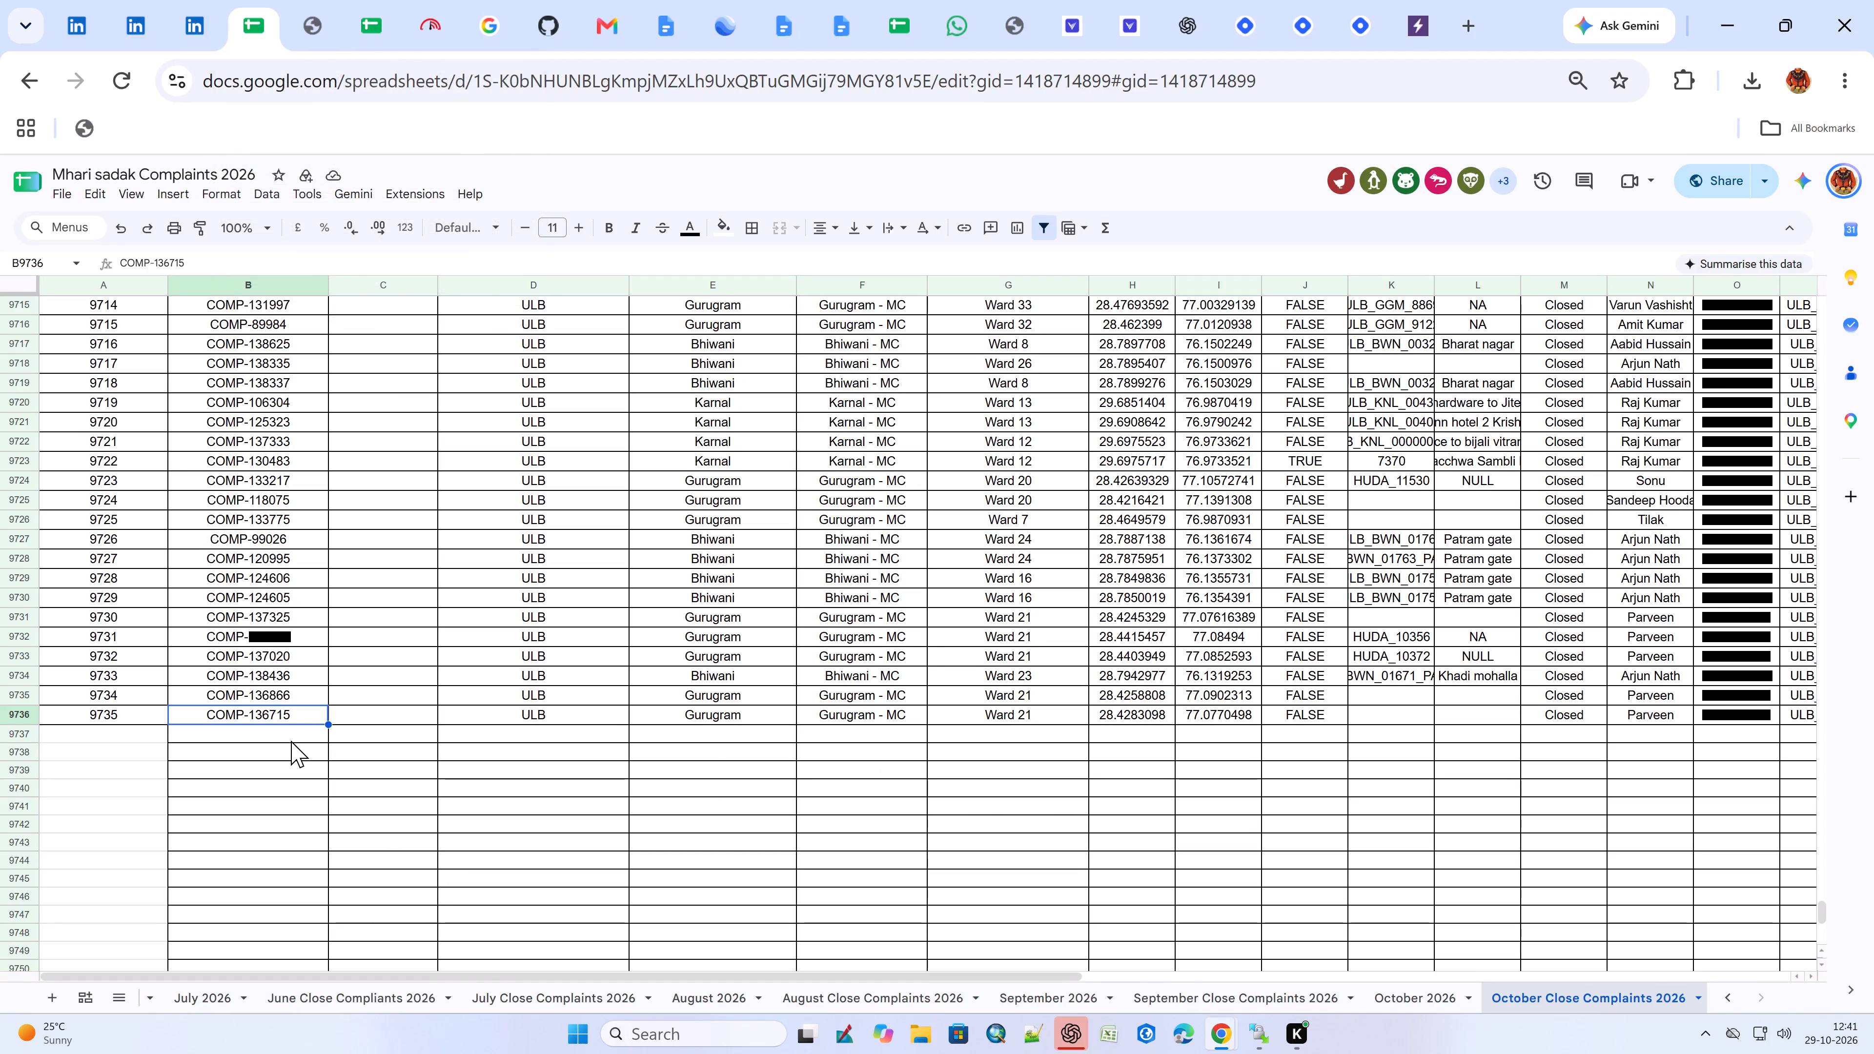
pyautogui.hotkey('ctrl', 'c')
pyautogui.hotkey('ctrl', 'c')
pyautogui.click(371, 41)
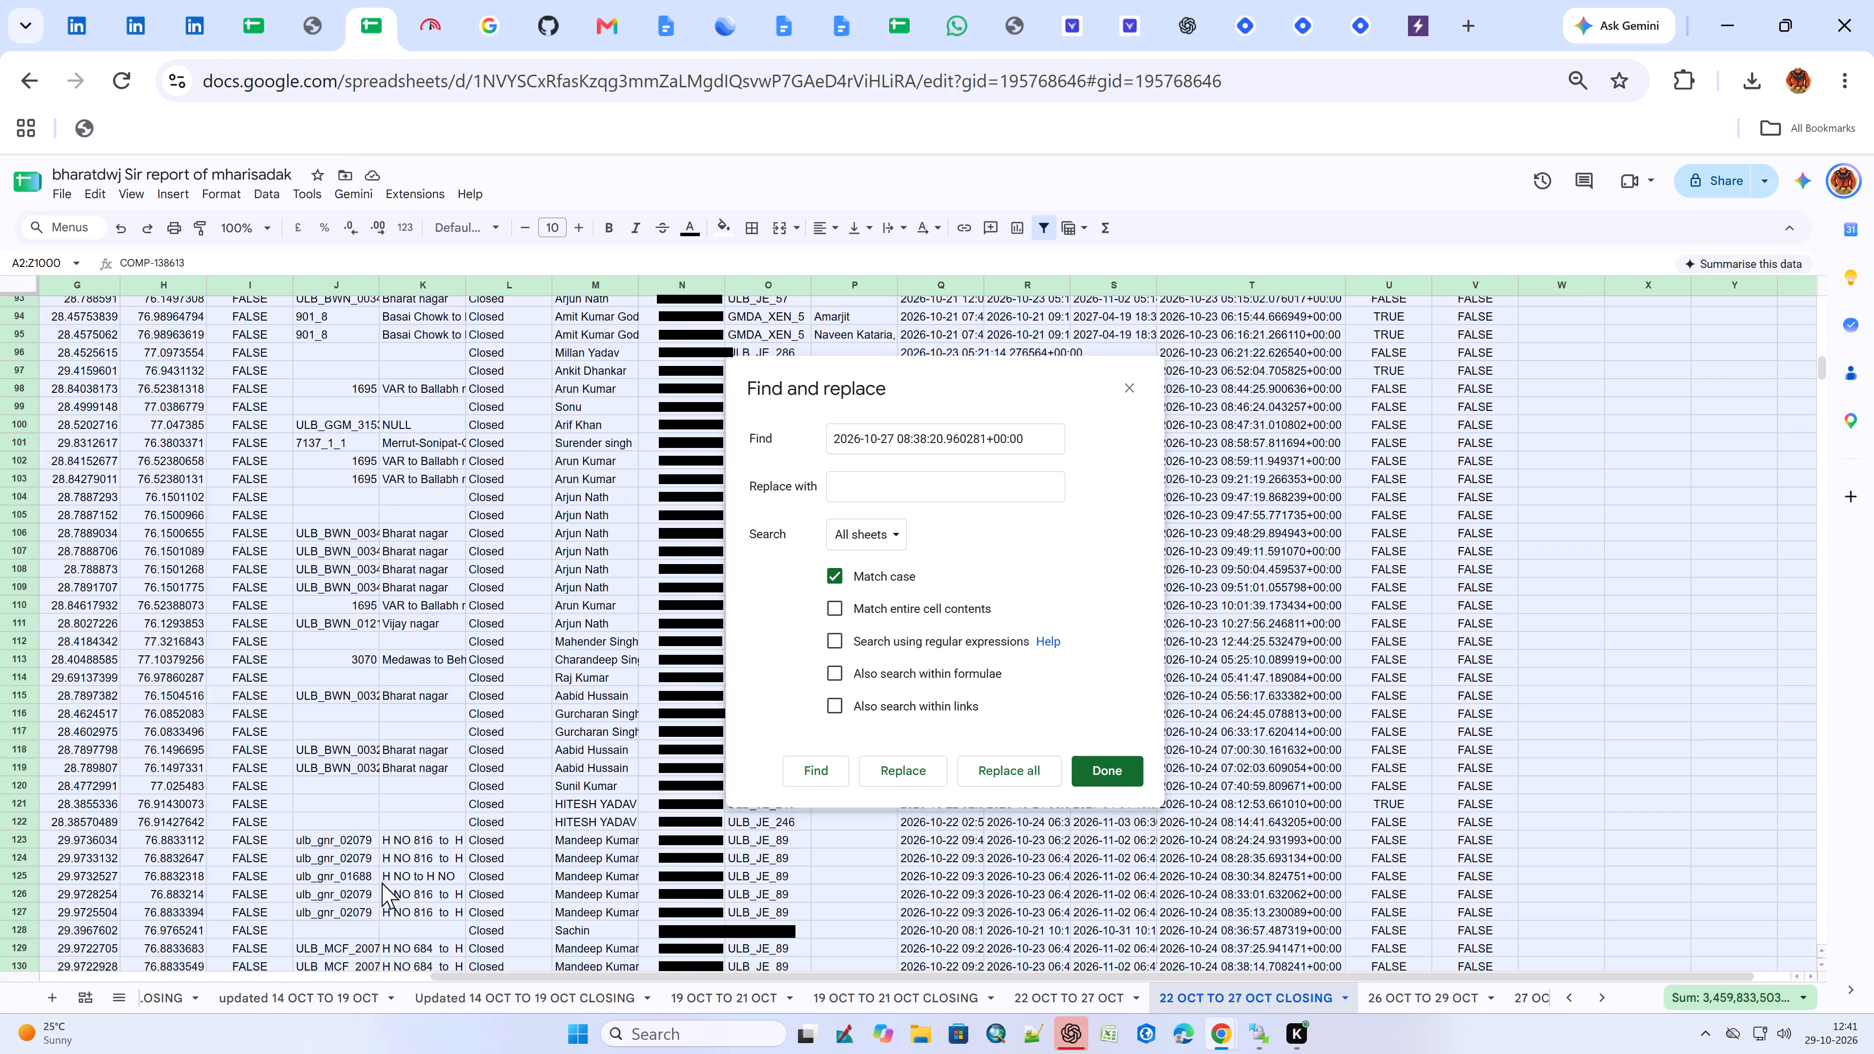
pyautogui.hotkey('ctrl', 'f')
pyautogui.hotkey('ctrl', 'v')
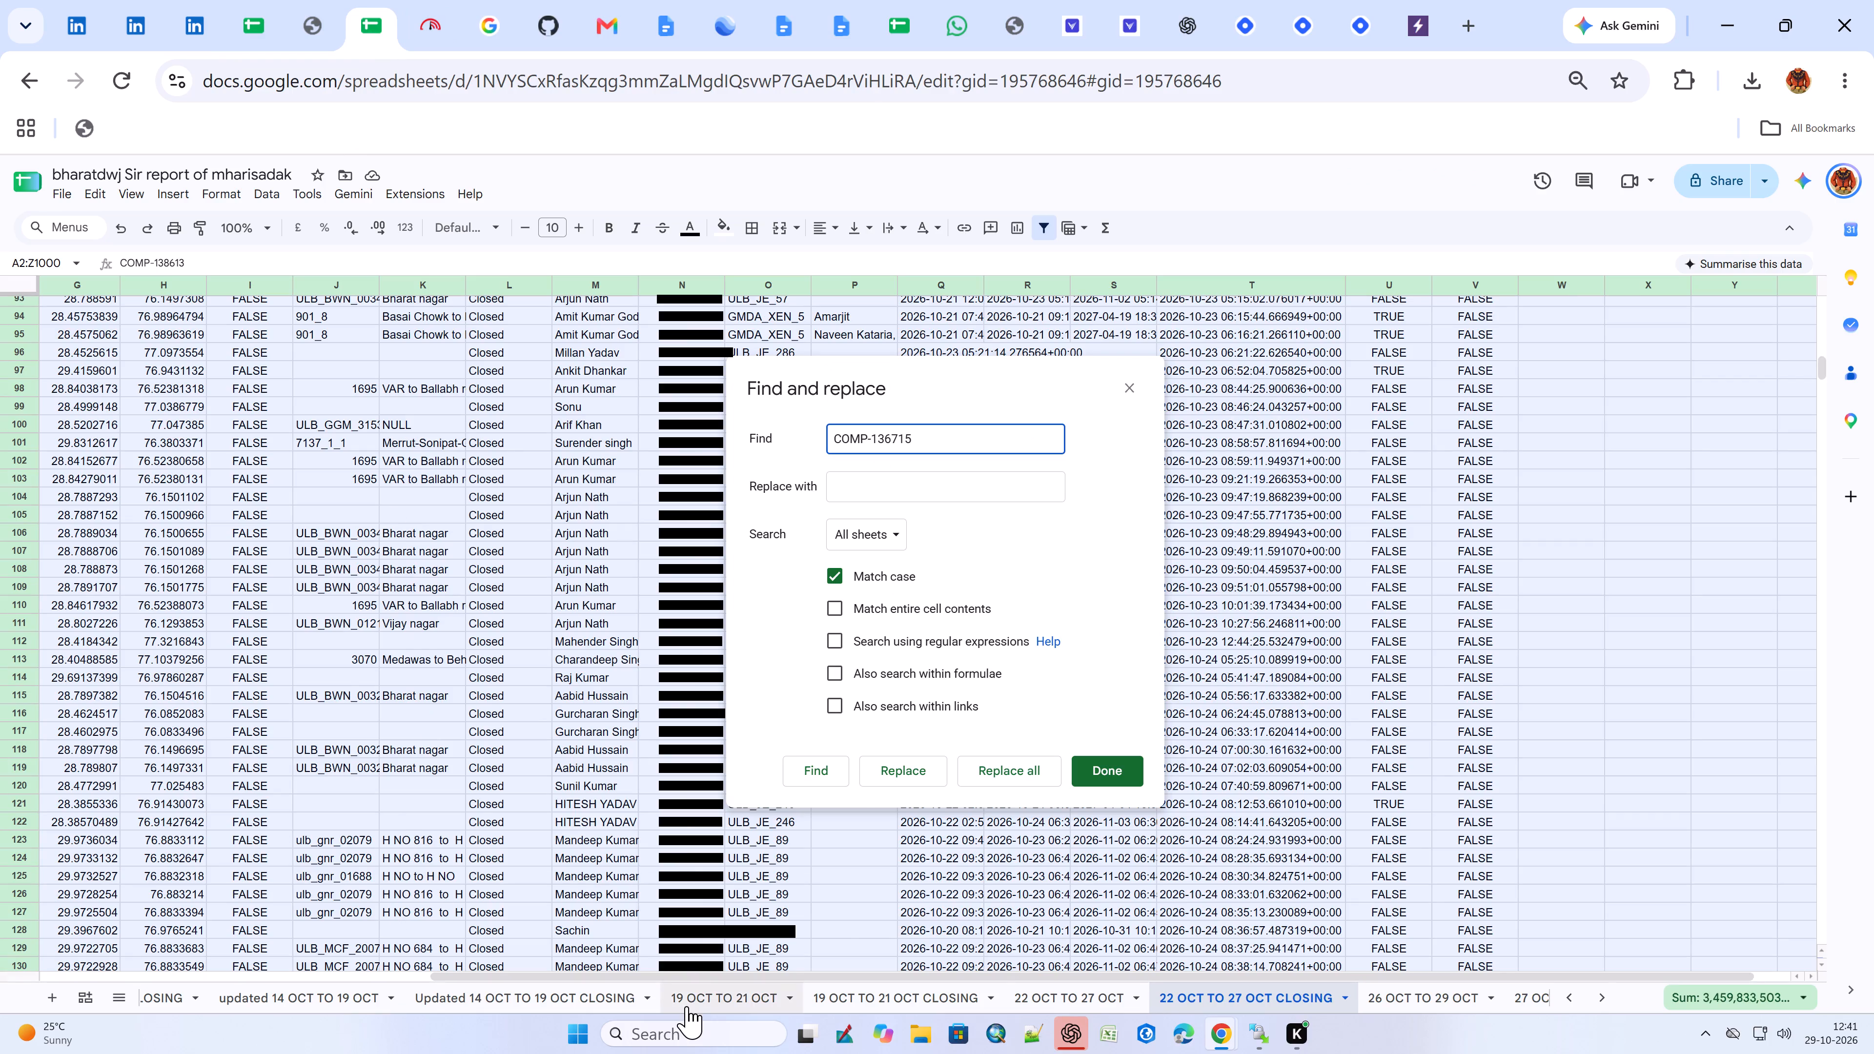
pyautogui.click(821, 771)
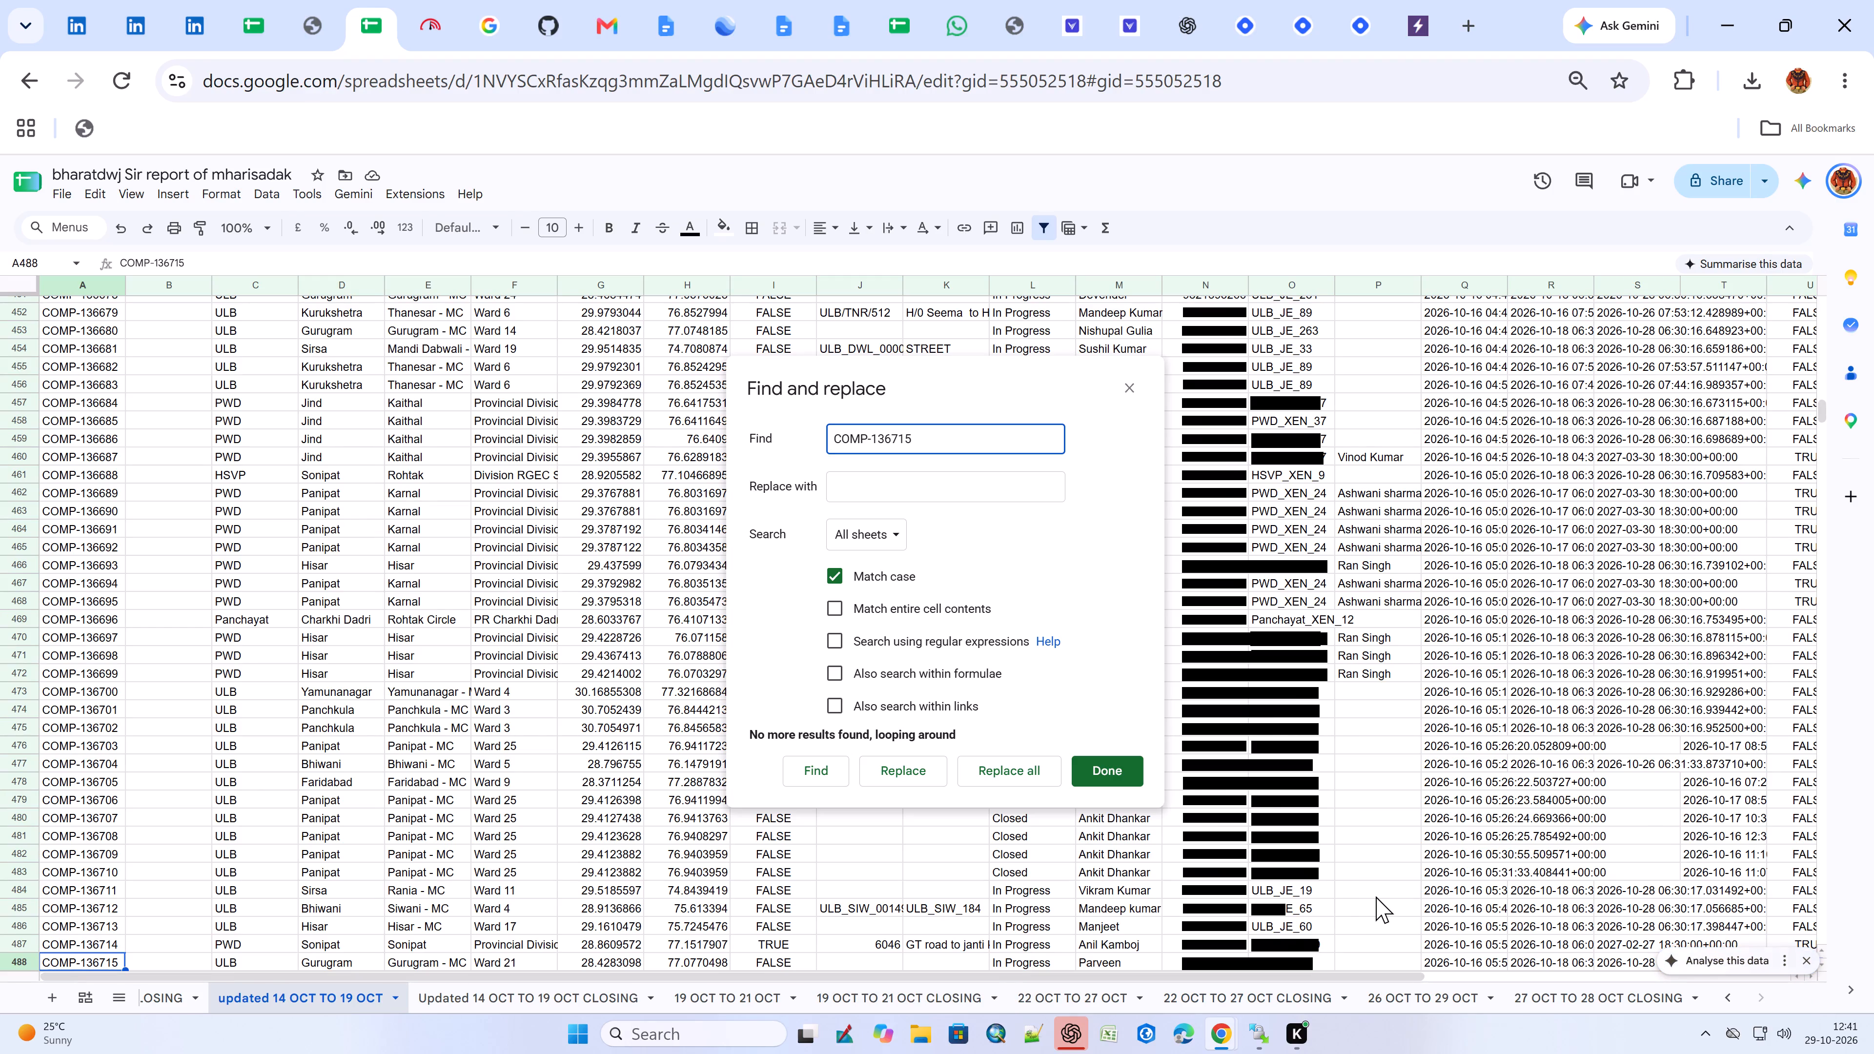
# Clear all complaints between the header and COMP-136715 in the updated 14 OCT TO 19 OCT sheet, range A2:Y487.
pyautogui.scroll(-2, 1376, 896)
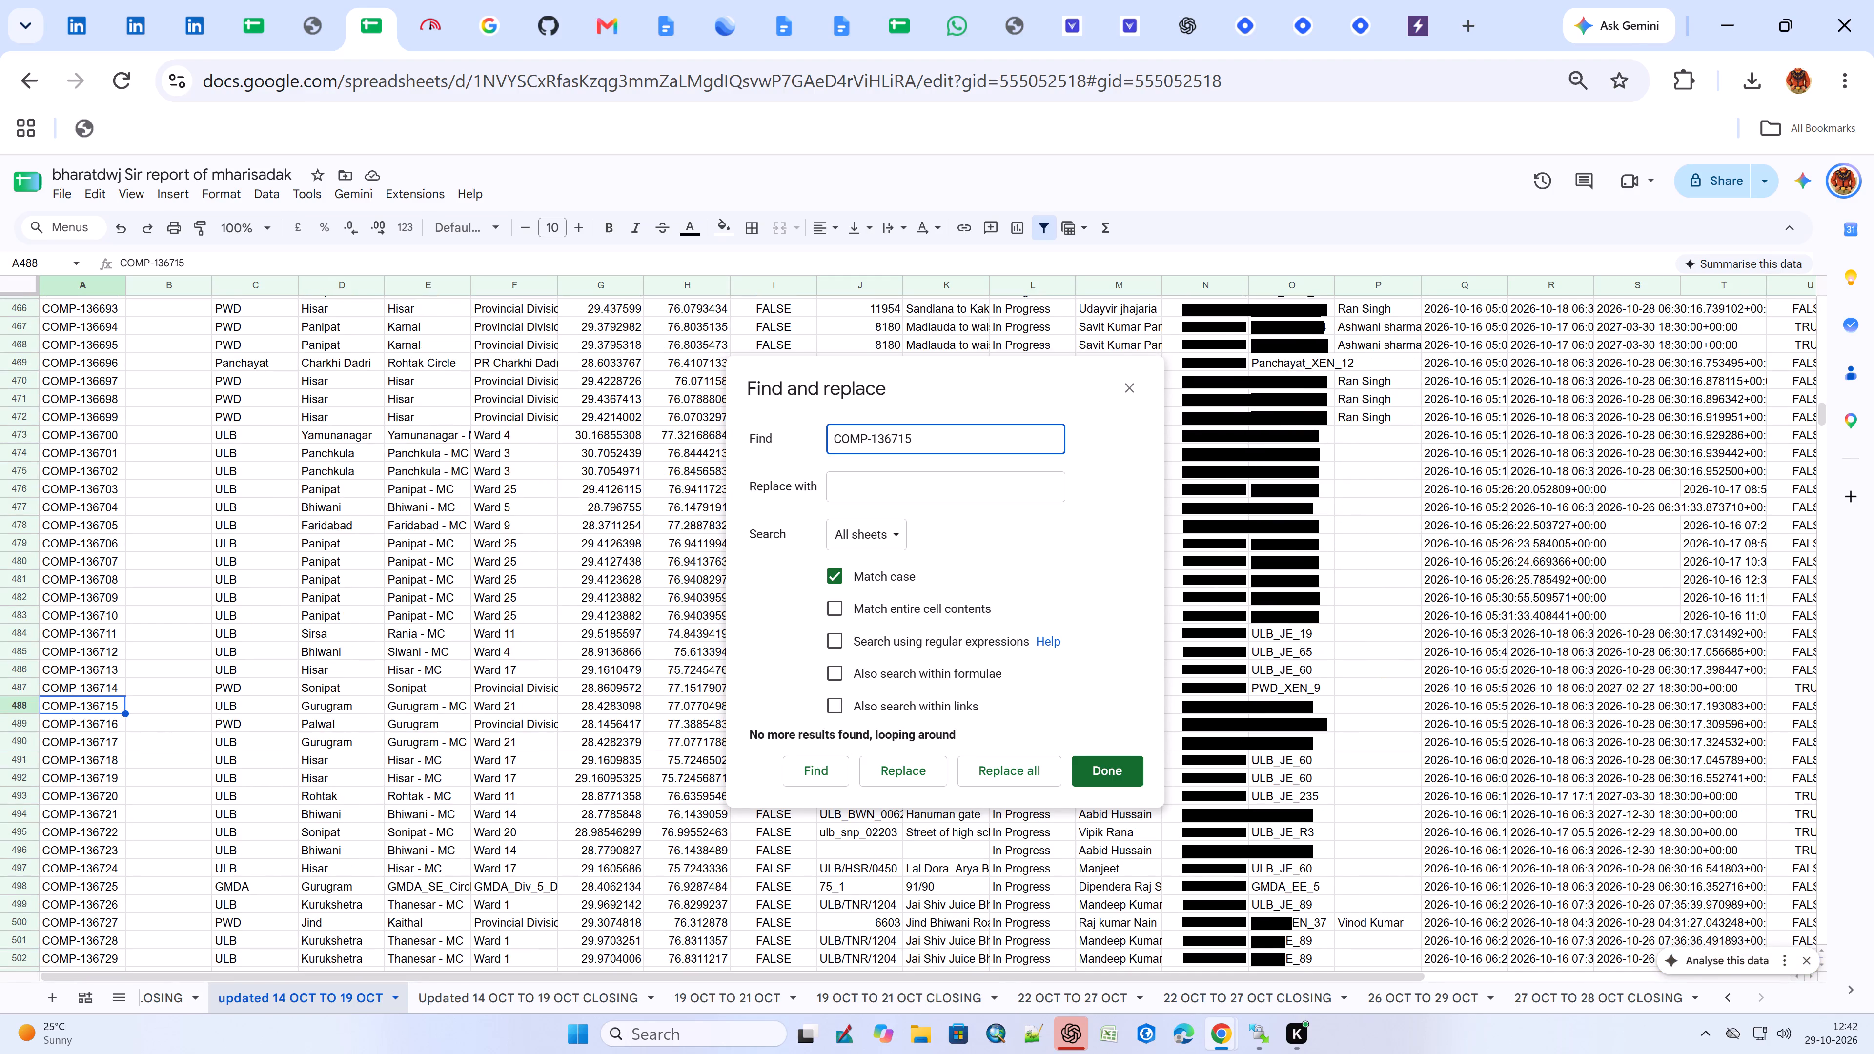
pyautogui.moveTo(105, 690); pyautogui.dragTo(58, 162)
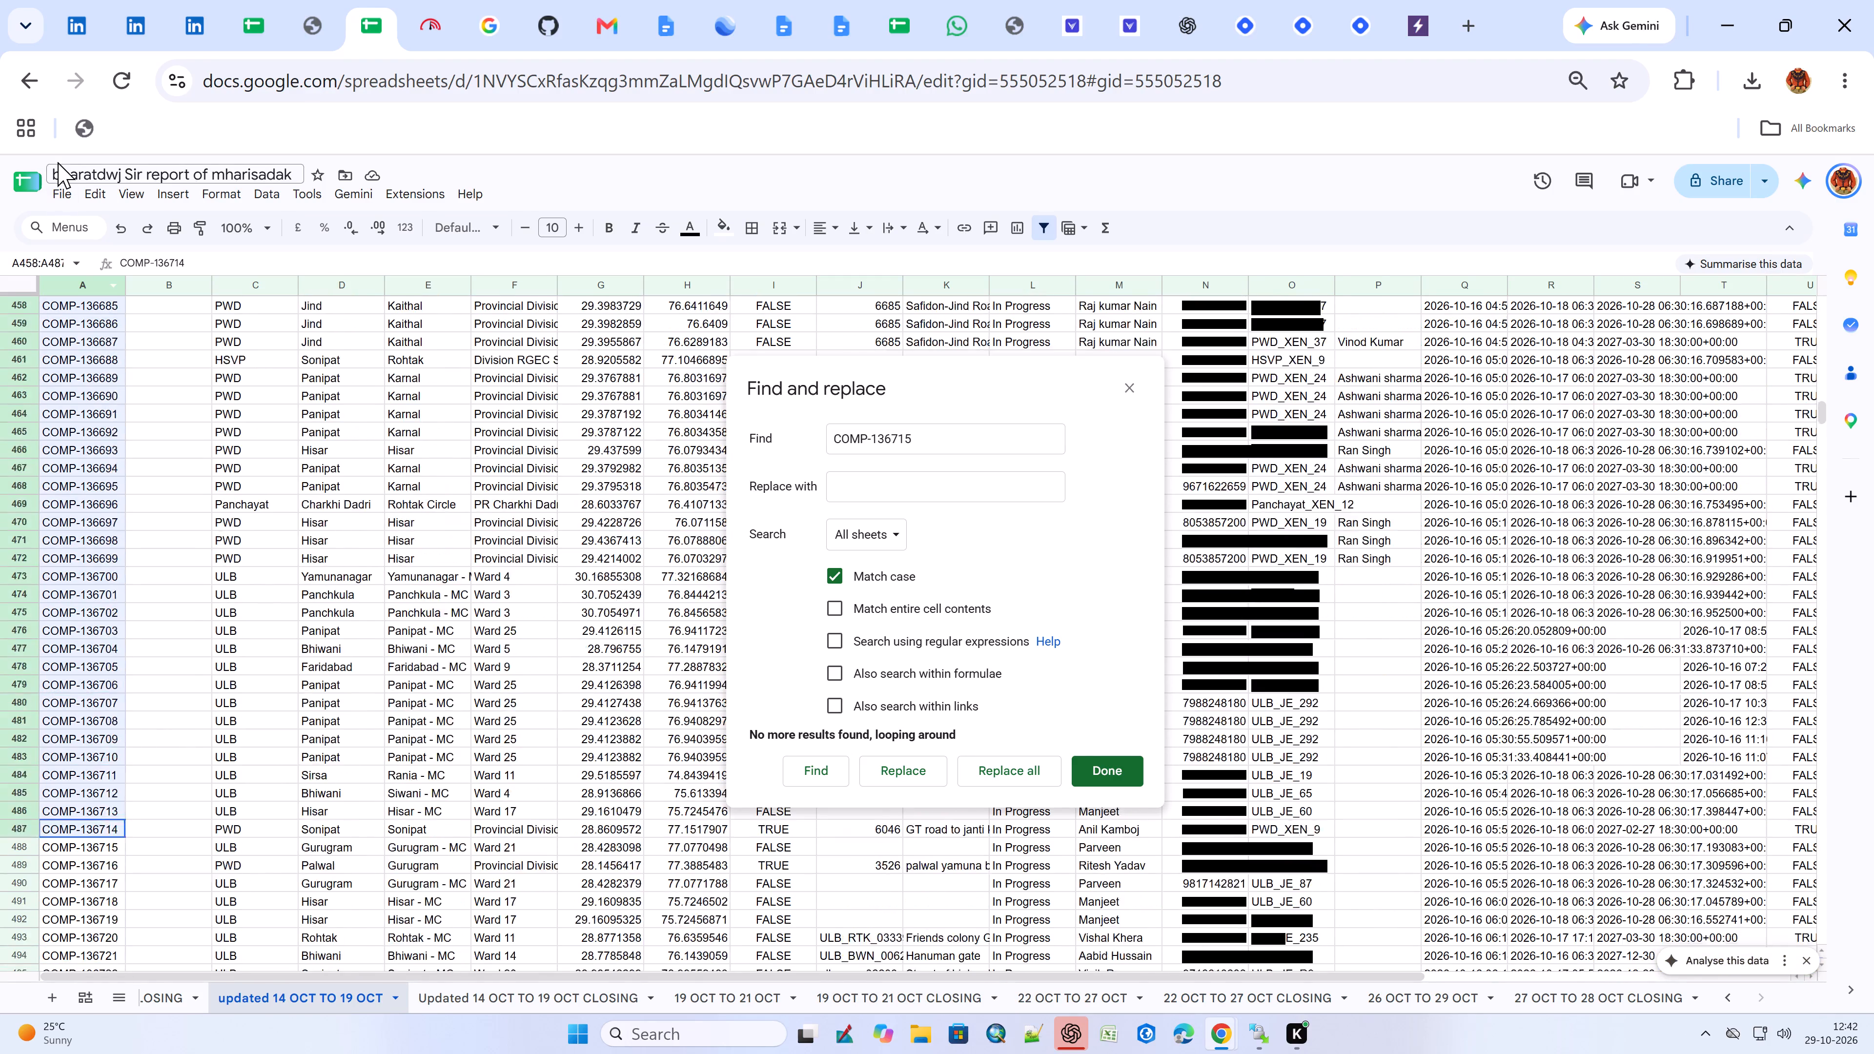
pyautogui.moveTo(58, 162); pyautogui.dragTo(45, 171)
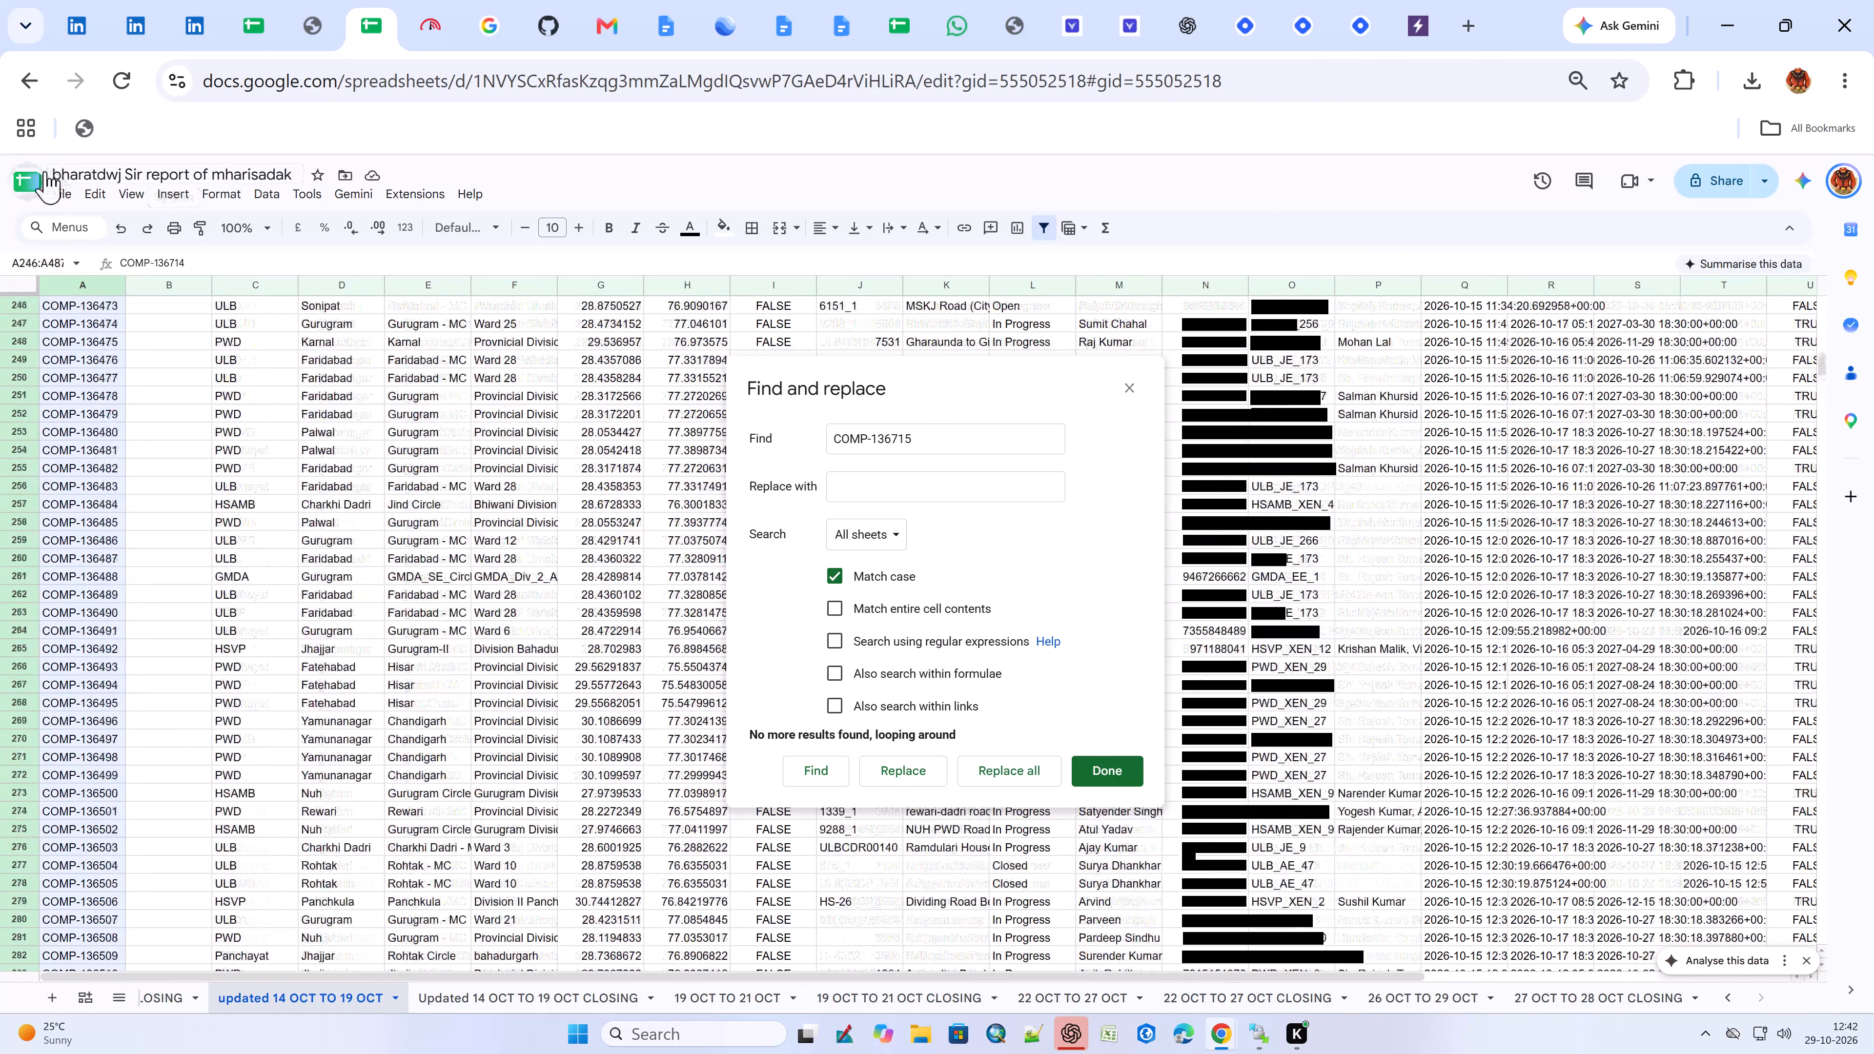
pyautogui.moveTo(45, 171); pyautogui.dragTo(55, 172)
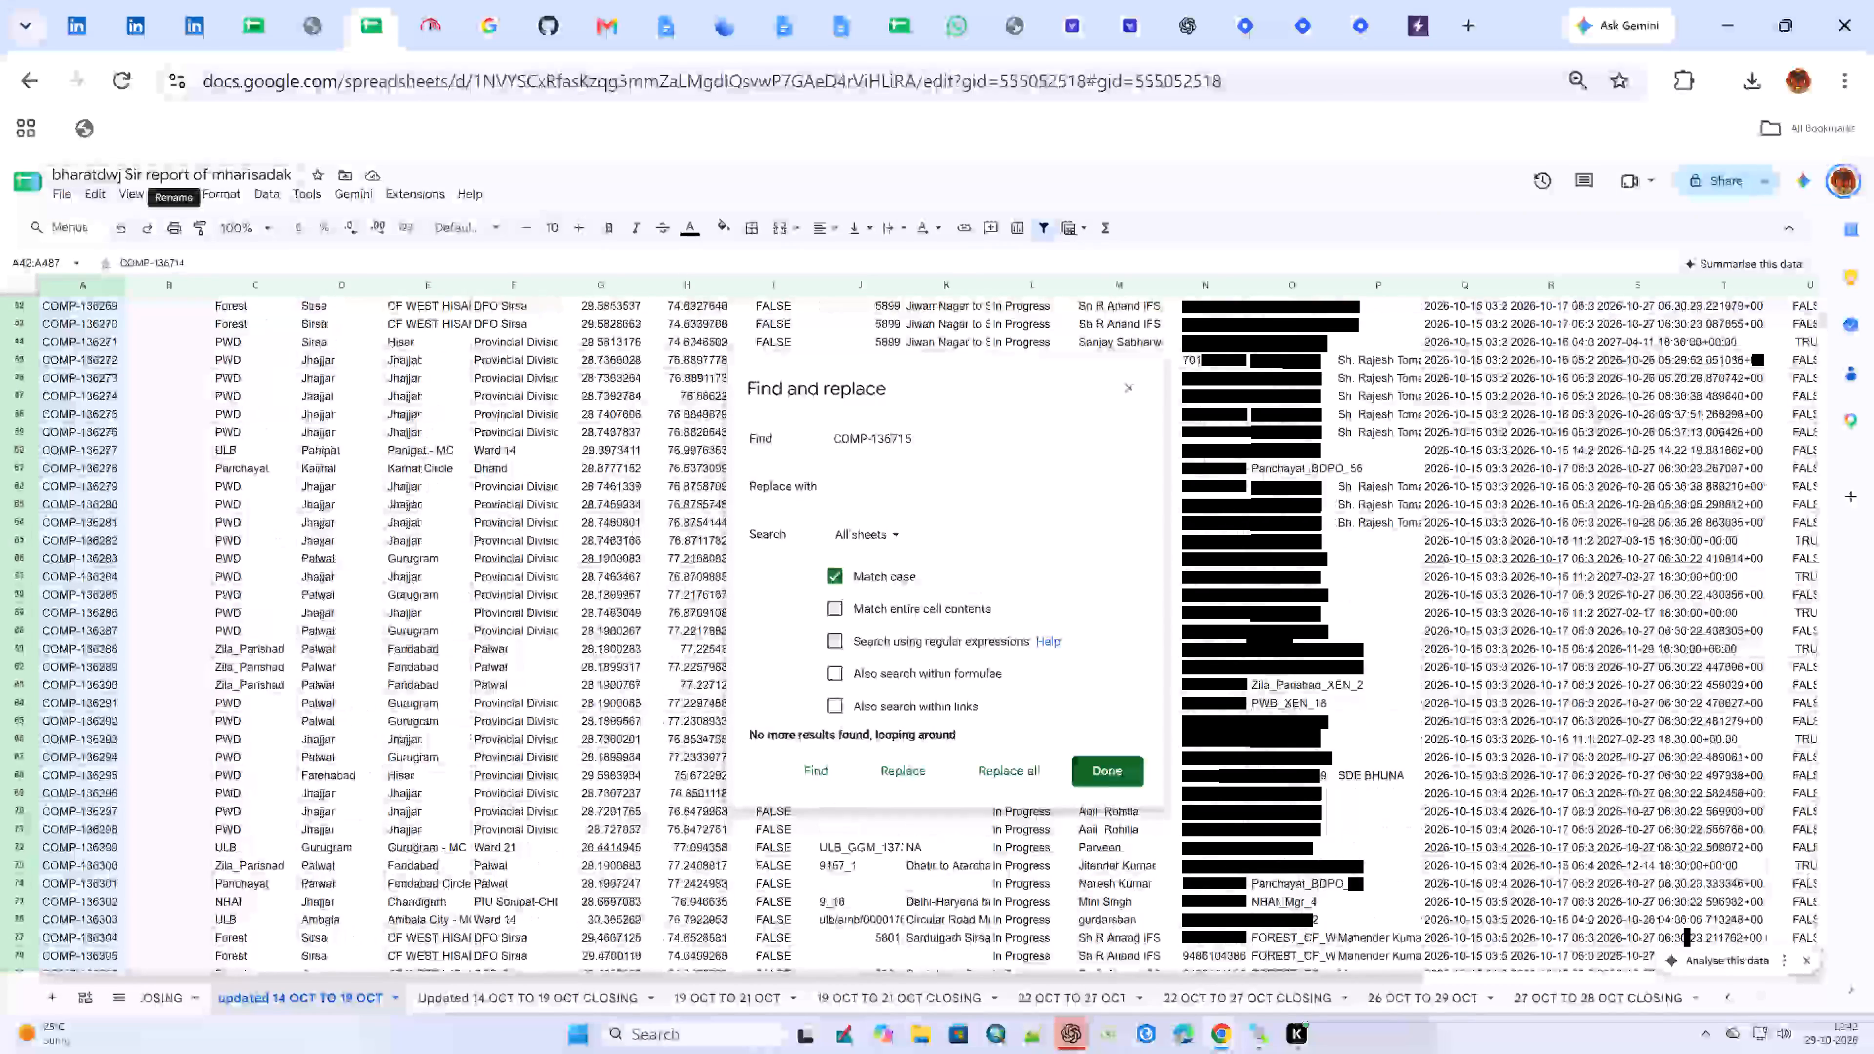
pyautogui.moveTo(55, 172); pyautogui.dragTo(1873, 314)
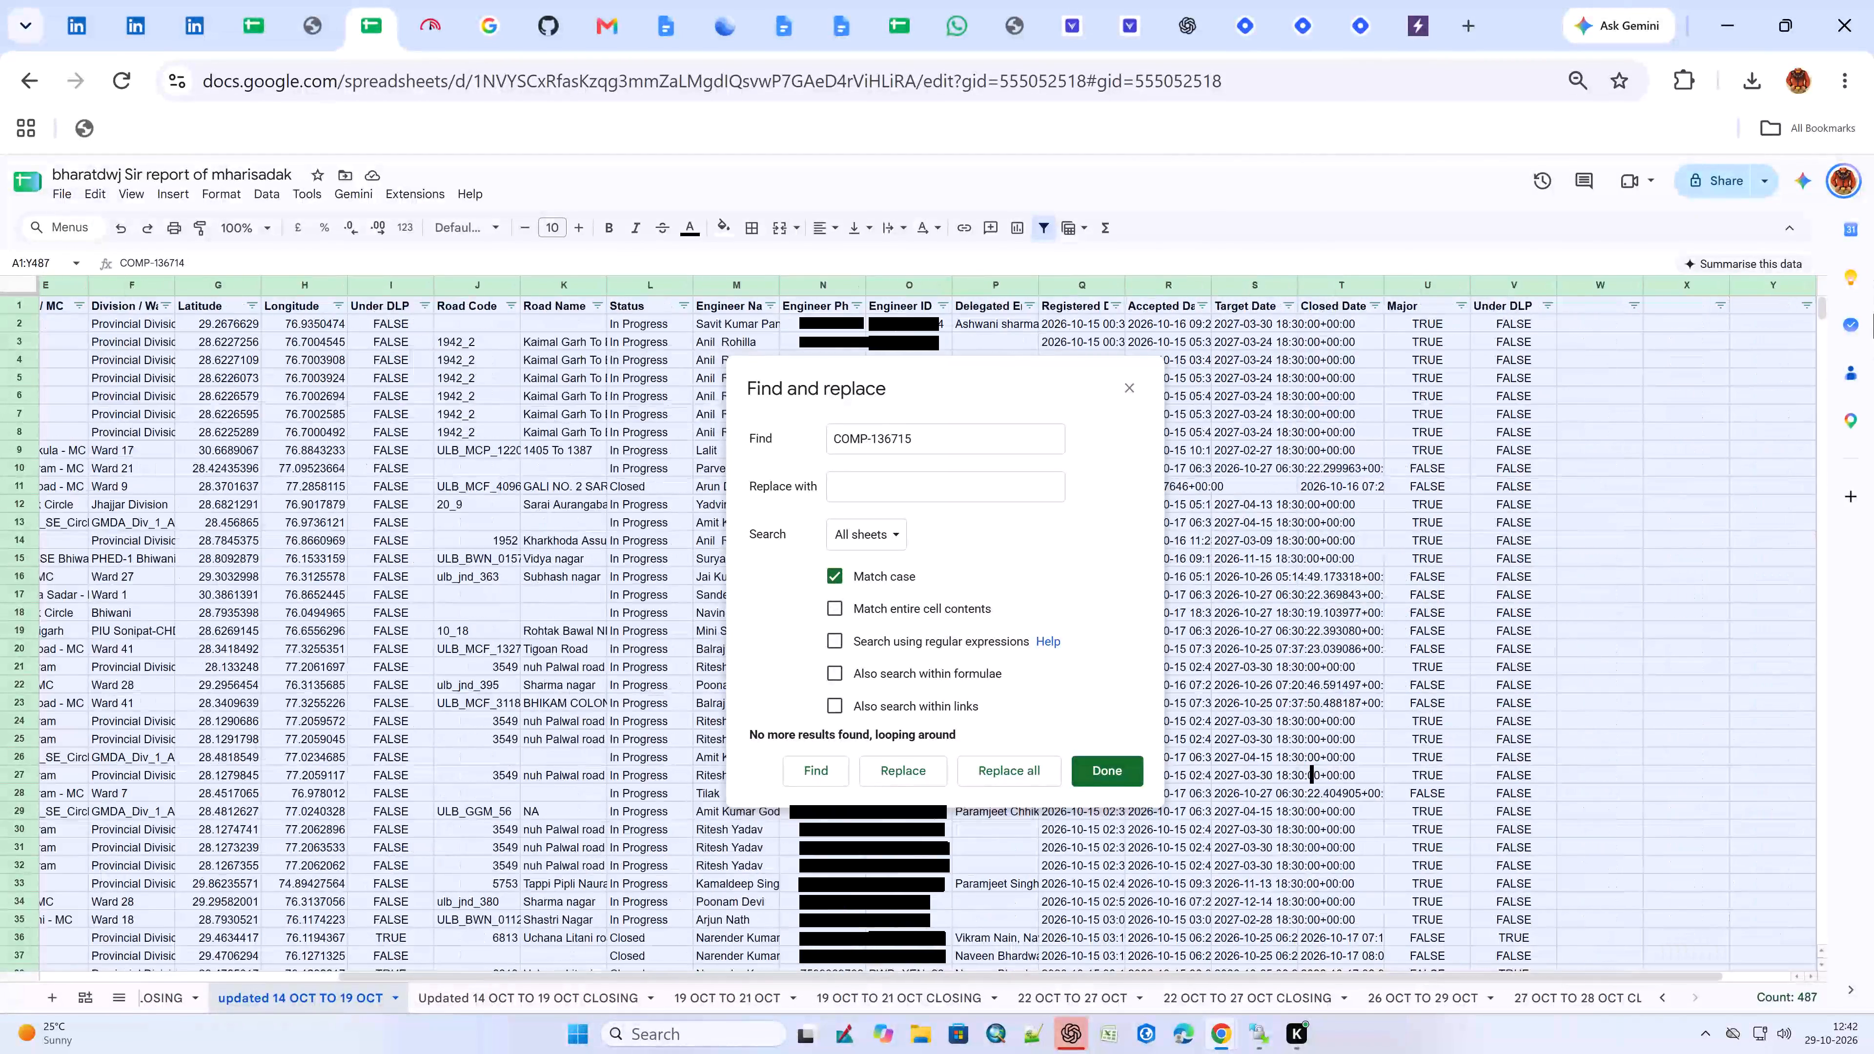
pyautogui.moveTo(1873, 314); pyautogui.dragTo(1732, 347)
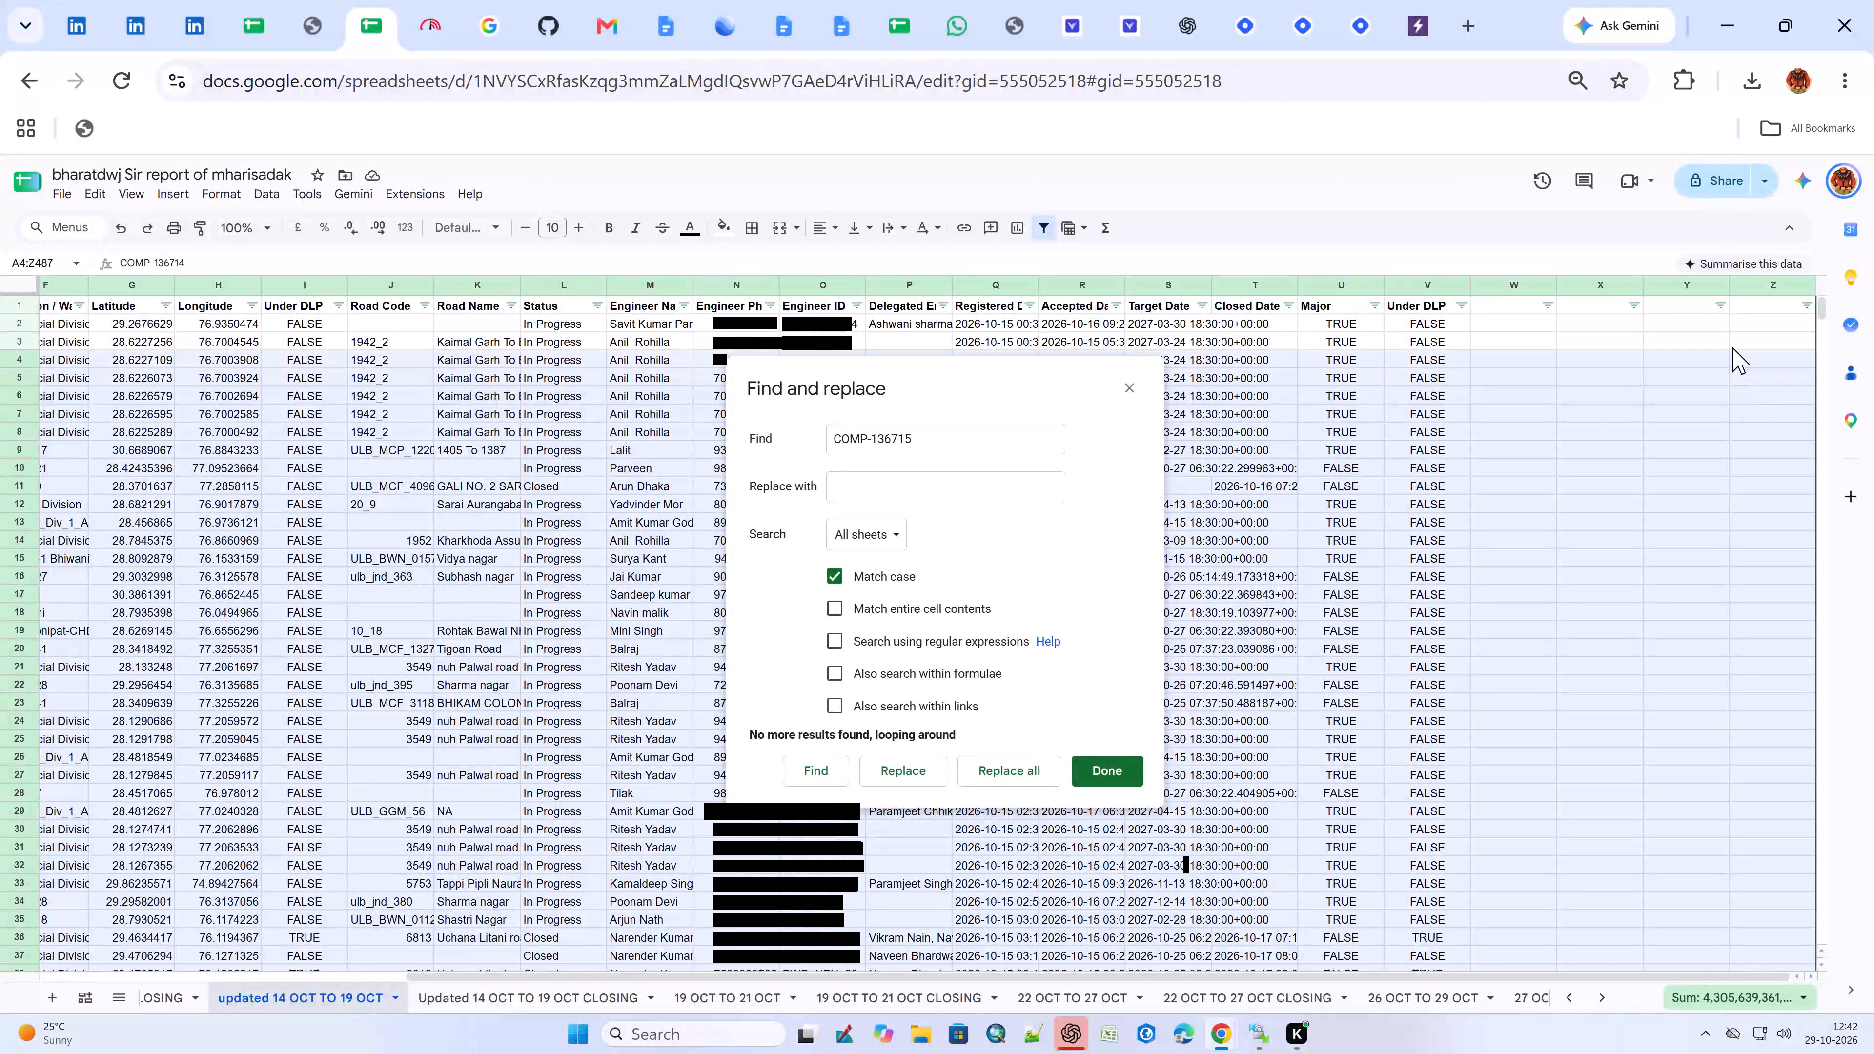
pyautogui.moveTo(1732, 347); pyautogui.dragTo(1727, 329)
pyautogui.press('BackSpace')
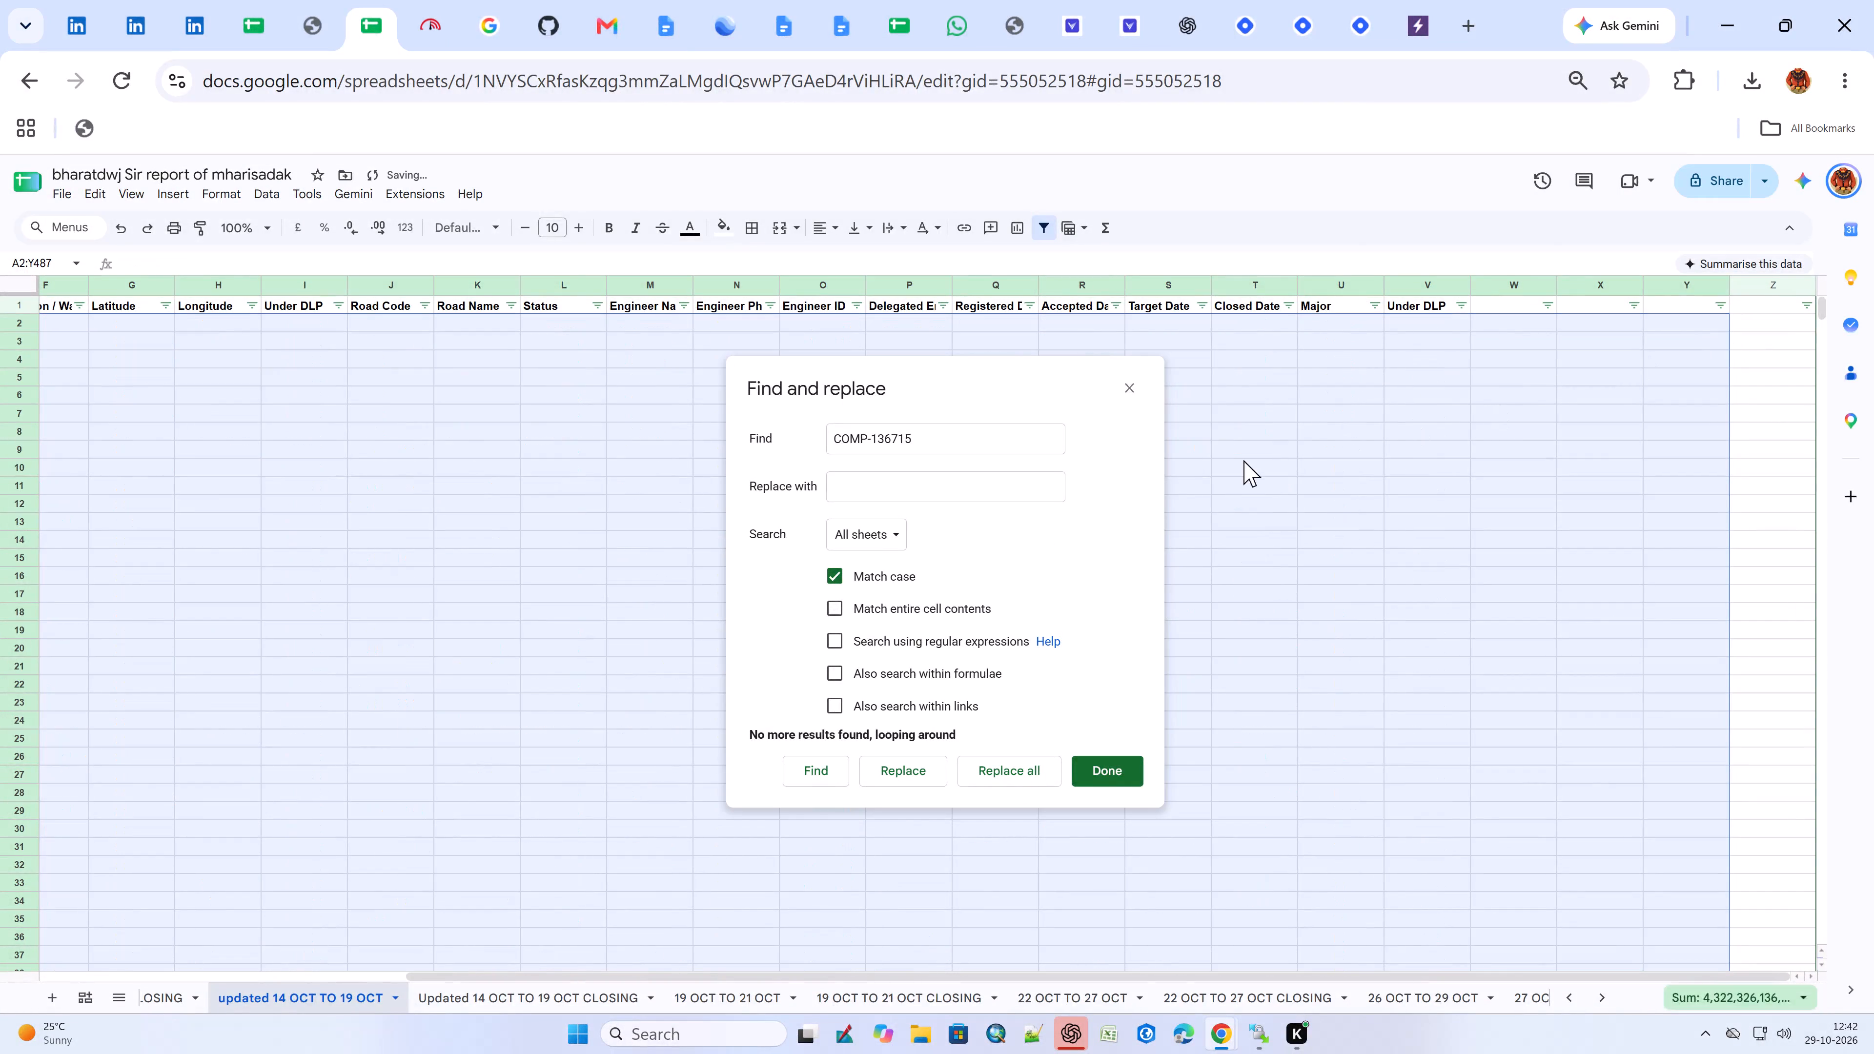
# Move the remaining complaints from COMP-136715 down, range A488:Z2763, up to cell A2 in the updated 14 OCT TO 19 OCT sheet.
pyautogui.press('Left')
pyautogui.press('Left')
pyautogui.press('Left')
pyautogui.press('Left')
pyautogui.press('Left')
pyautogui.press('Left')
pyautogui.press('Left')
pyautogui.press('Left')
pyautogui.press('Left')
pyautogui.press('Left')
pyautogui.press('Left')
pyautogui.press('Left')
pyautogui.press('Left')
pyautogui.press('Left')
pyautogui.press('Left')
pyautogui.press('Left')
pyautogui.press('Left')
pyautogui.press('Left')
pyautogui.press('Left')
pyautogui.press('Left')
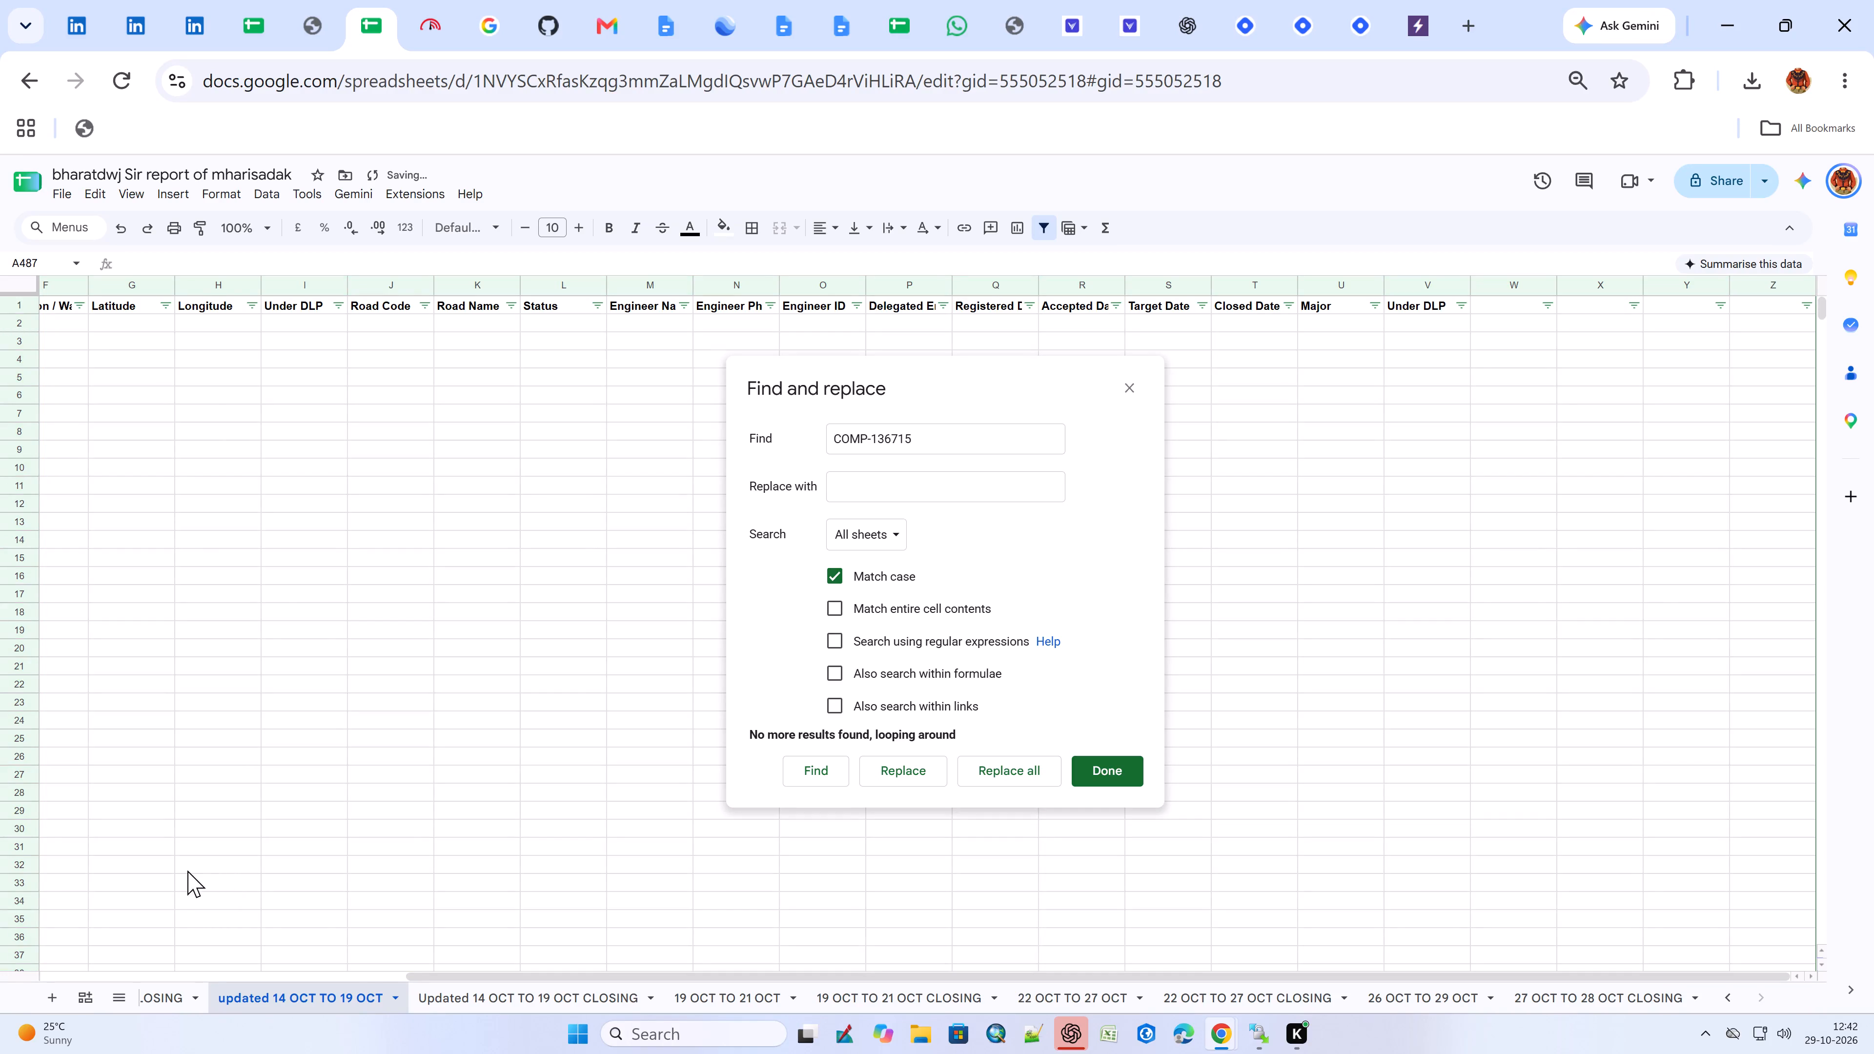
pyautogui.scroll(-20, 183, 889)
pyautogui.click(96, 860)
pyautogui.press('Left')
pyautogui.press('Left')
pyautogui.press('Left')
pyautogui.press('Left')
pyautogui.press('Left')
pyautogui.press('Left')
pyautogui.press('Left')
pyautogui.press('Left')
pyautogui.press('Left')
pyautogui.press('Left')
pyautogui.press('Left')
pyautogui.press('Left')
pyautogui.press('Left')
pyautogui.press('Left')
pyautogui.press('Left')
pyautogui.press('Left')
pyautogui.press('Left')
pyautogui.press('Left')
pyautogui.press('Left')
pyautogui.press('Left')
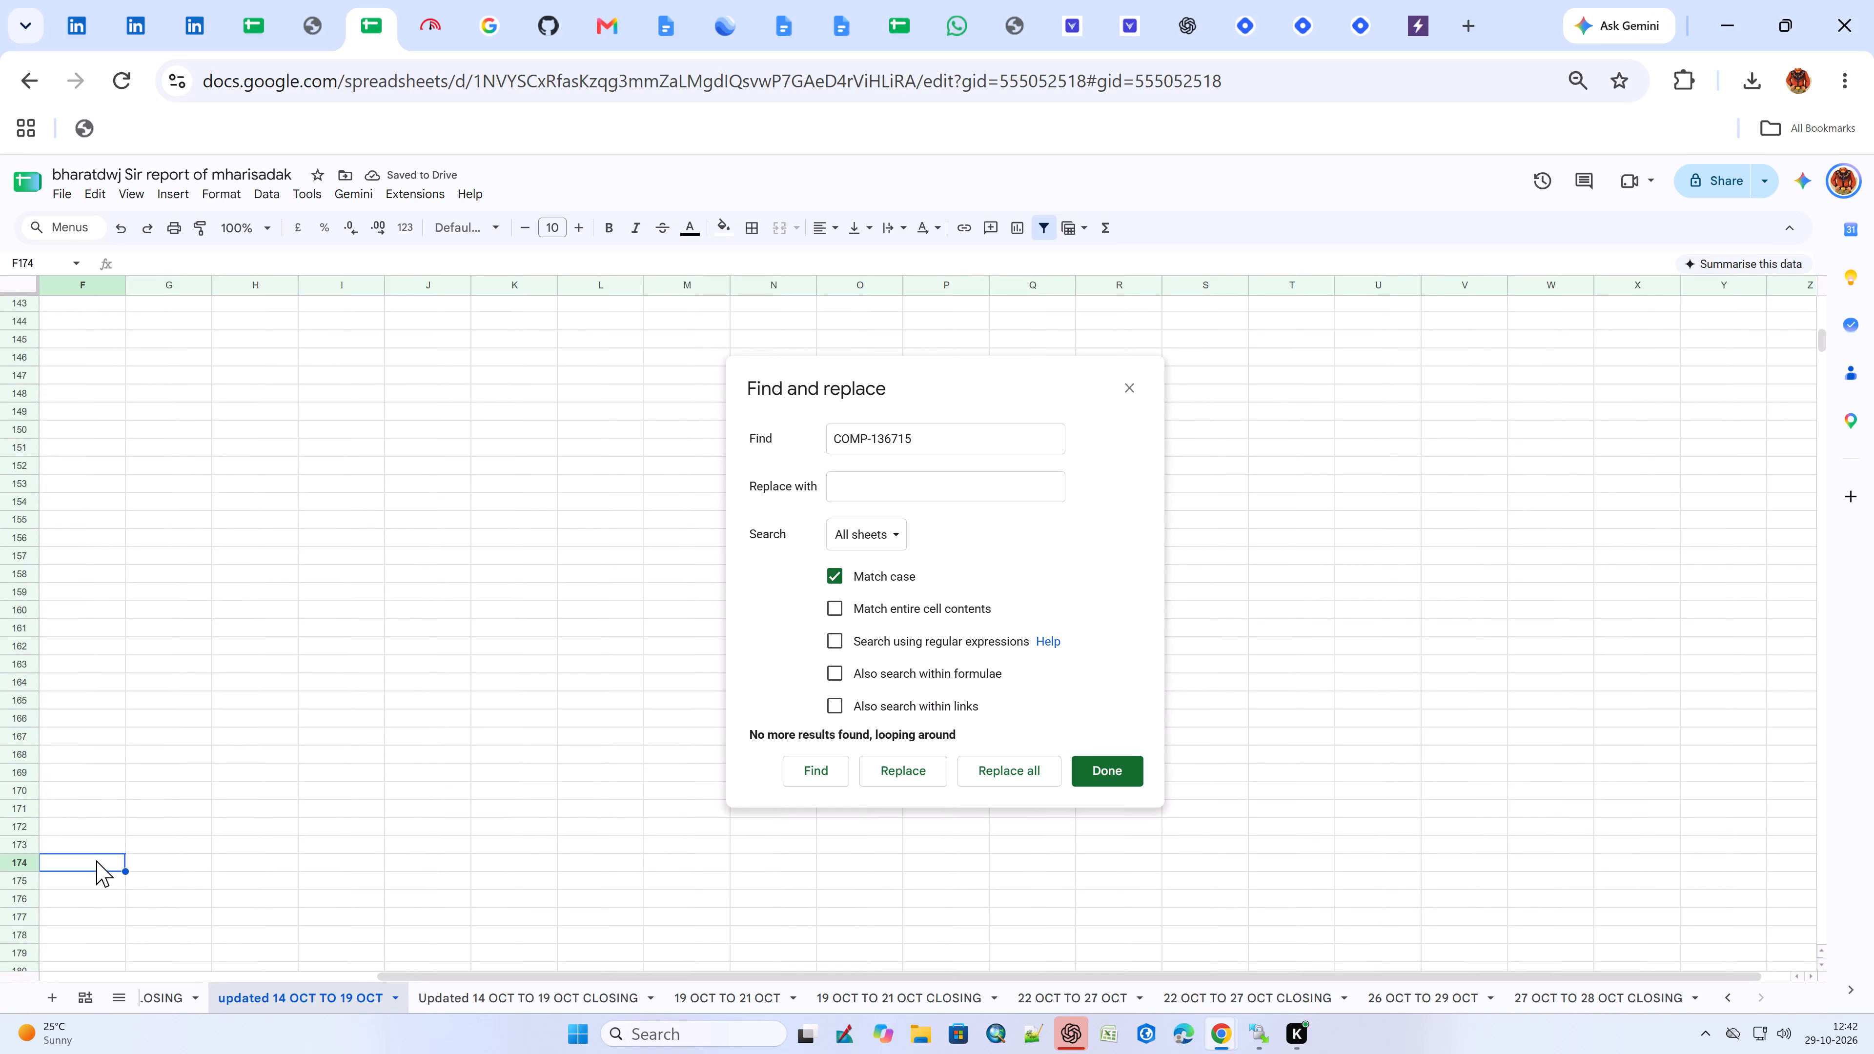
pyautogui.hotkey('ctrl', 'shift', 'Down')
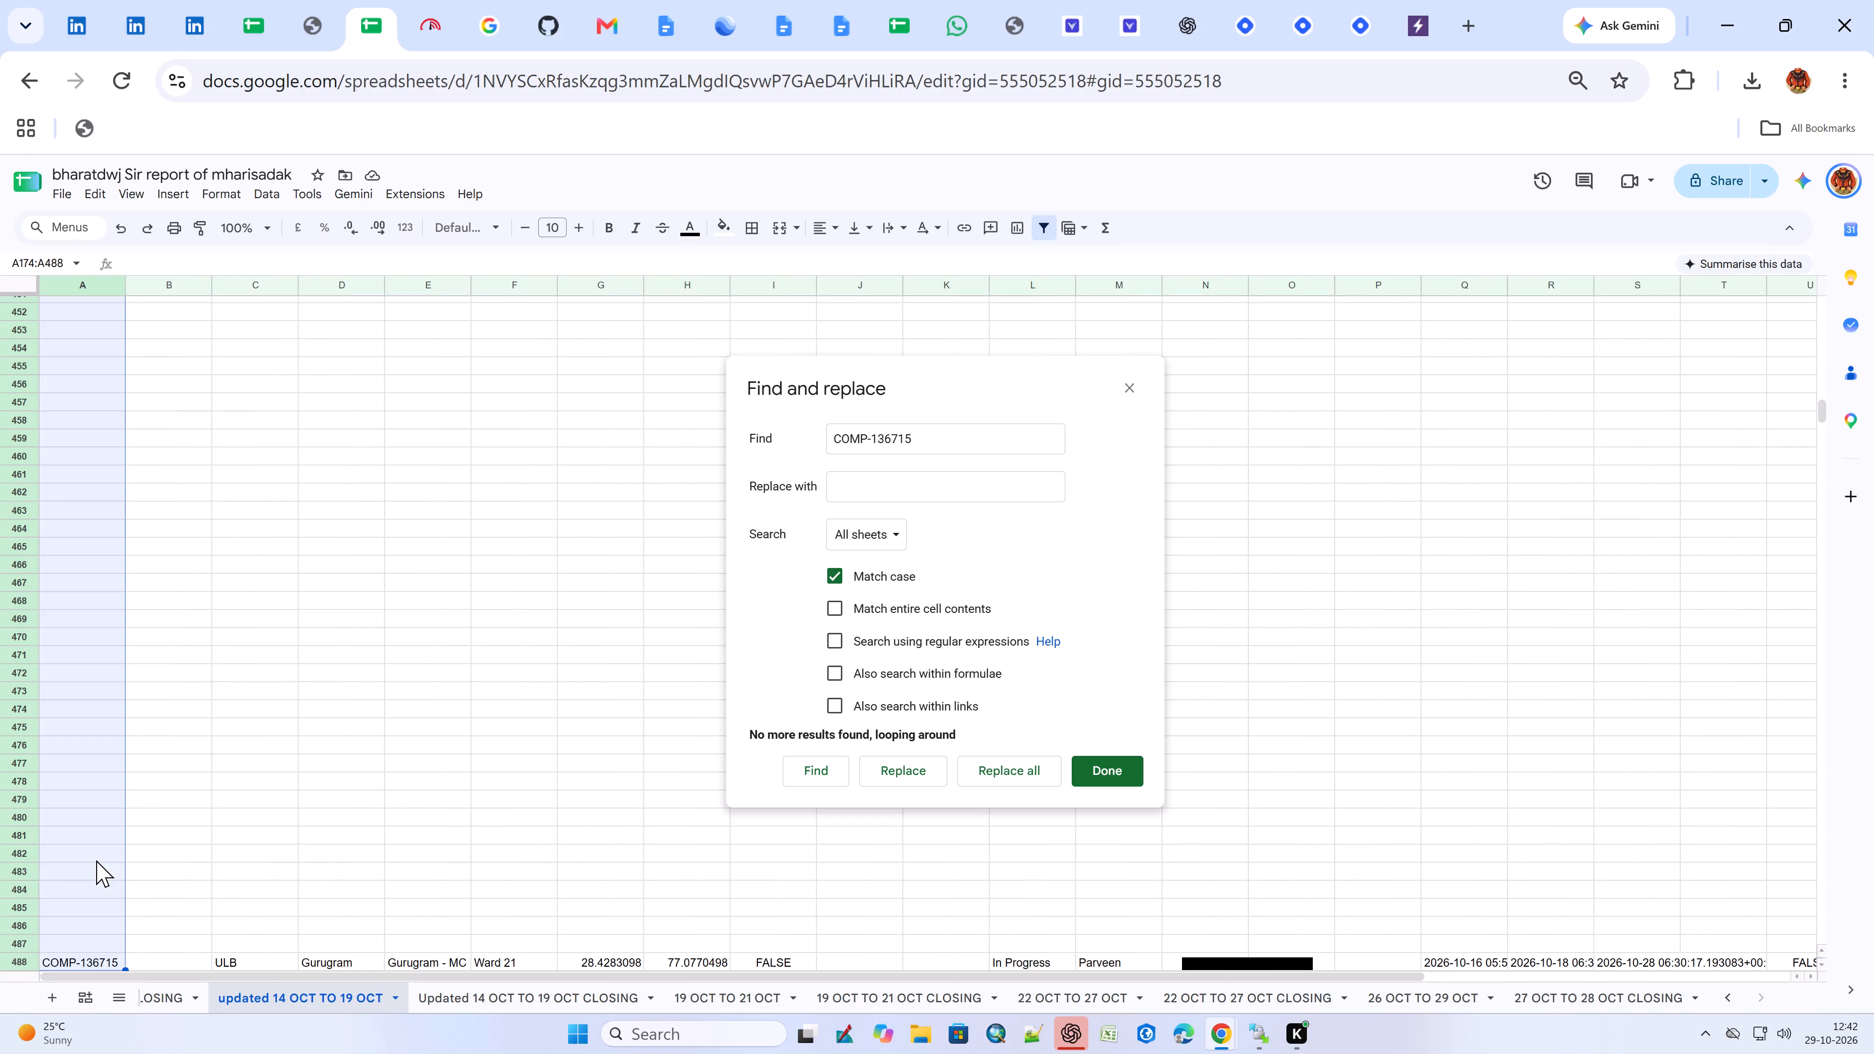
pyautogui.scroll(-3, 428, 738)
pyautogui.click(117, 576)
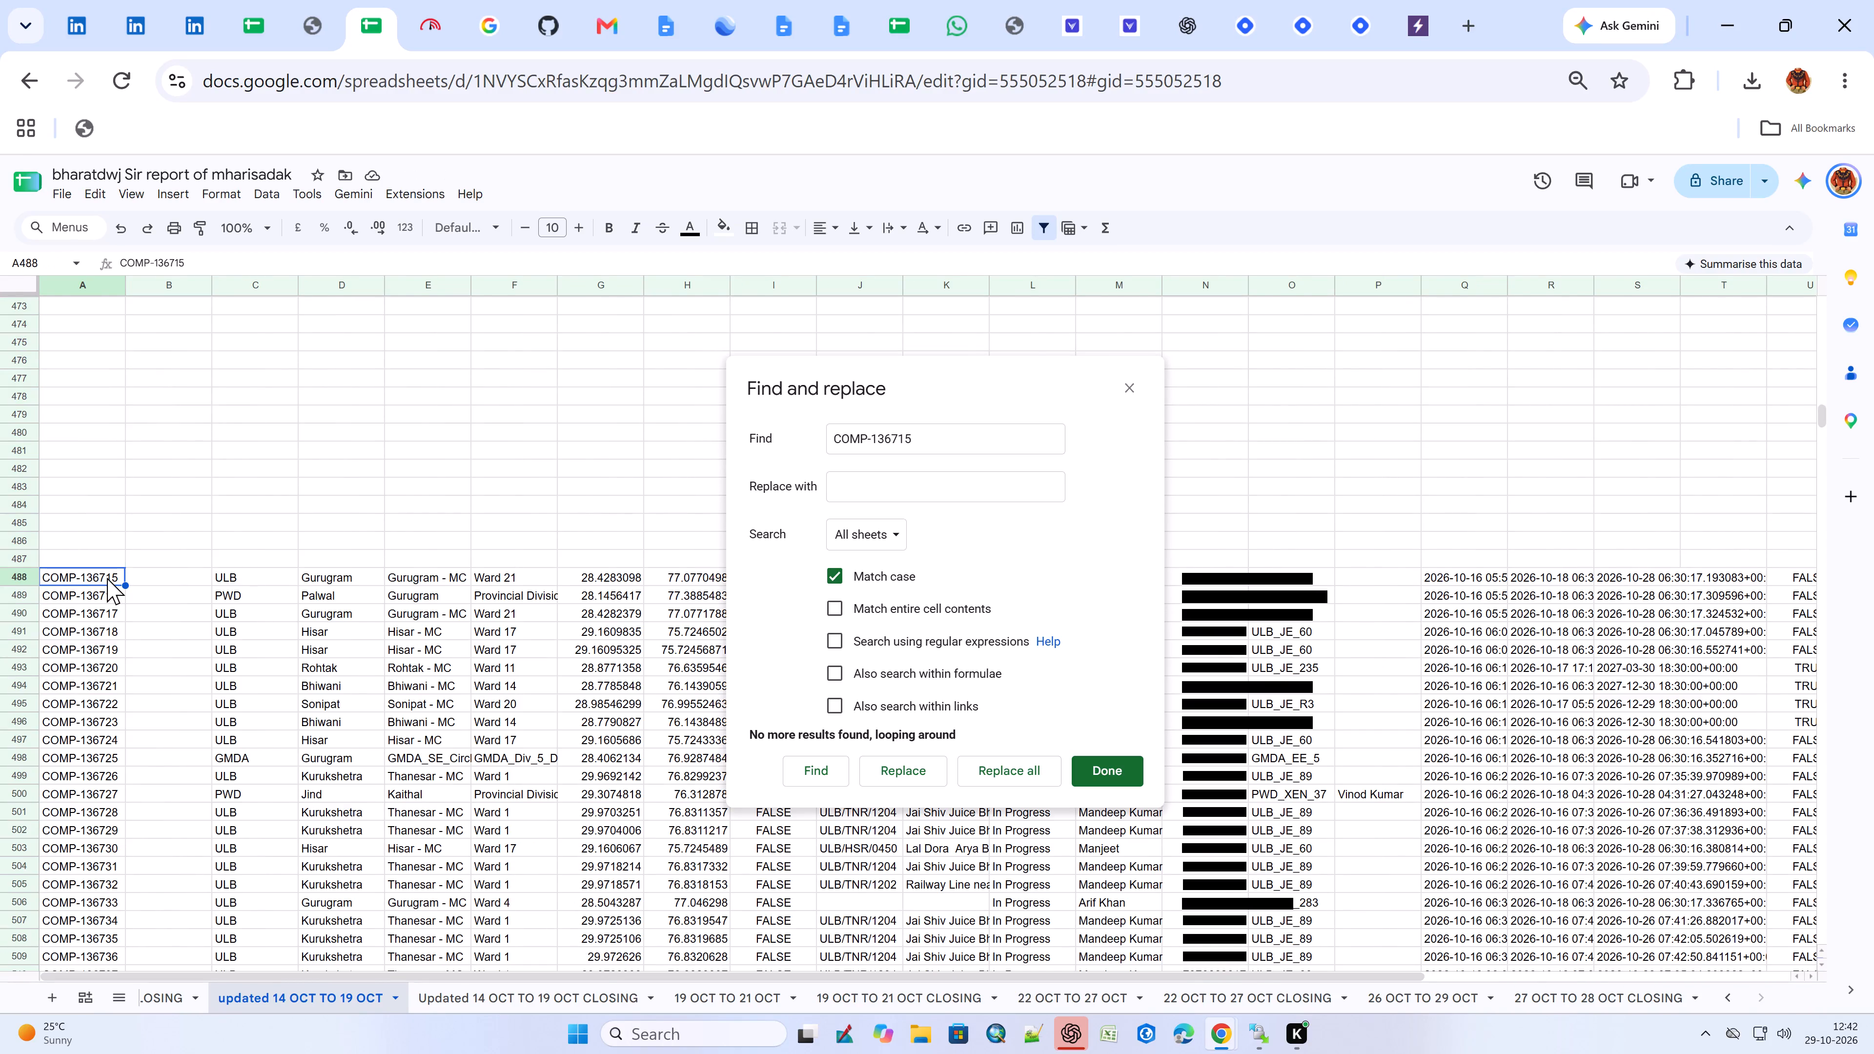
pyautogui.hotkey('ctrl', 'shift', 'Down')
pyautogui.hotkey('ctrl', 'shift', 'Down')
pyautogui.hotkey('ctrl', 'shift', 'Down')
pyautogui.hotkey('ctrl', 'shift', 'Down')
pyautogui.hotkey('ctrl', 'shift', 'Down')
pyautogui.hotkey('ctrl', 'shift', 'Down')
pyautogui.hotkey('ctrl', 'shift', 'Down')
pyautogui.hotkey('ctrl', 'shift', 'Down')
pyautogui.hotkey('ctrl', 'shift', 'Down')
pyautogui.hotkey('ctrl', 'shift', 'Down')
pyautogui.hotkey('ctrl', 'shift', 'Down')
pyautogui.hotkey('ctrl', 'shift', 'Down')
pyautogui.hotkey('ctrl', 'shift', 'Down')
pyautogui.hotkey('ctrl', 'shift', 'Right')
pyautogui.hotkey('ctrl', 'shift', 'Right')
pyautogui.hotkey('ctrl', 'shift', 'Right')
pyautogui.hotkey('ctrl', 'shift', 'Right')
pyautogui.hotkey('ctrl', 'shift', 'Right')
pyautogui.hotkey('ctrl', 'shift', 'Right')
pyautogui.hotkey('ctrl', 'shift', 'Right')
pyautogui.hotkey('ctrl', 'shift', 'Right')
pyautogui.hotkey('ctrl', 'shift', 'Right')
pyautogui.hotkey('ctrl', 'shift', 'Right')
pyautogui.hotkey('ctrl', 'shift', 'Right')
pyautogui.hotkey('ctrl', 'shift', 'Right')
pyautogui.hotkey('ctrl', 'shift', 'Right')
pyautogui.hotkey('ctrl', 'shift', 'Right')
pyautogui.hotkey('ctrl', 'shift', 'Right')
pyautogui.hotkey('ctrl', 'shift', 'Right')
pyautogui.hotkey('ctrl', 'shift', 'Right')
pyautogui.hotkey('ctrl', 'shift', 'Right')
pyautogui.hotkey('ctrl', 'shift', 'Right')
pyautogui.hotkey('ctrl', 'shift', 'Right')
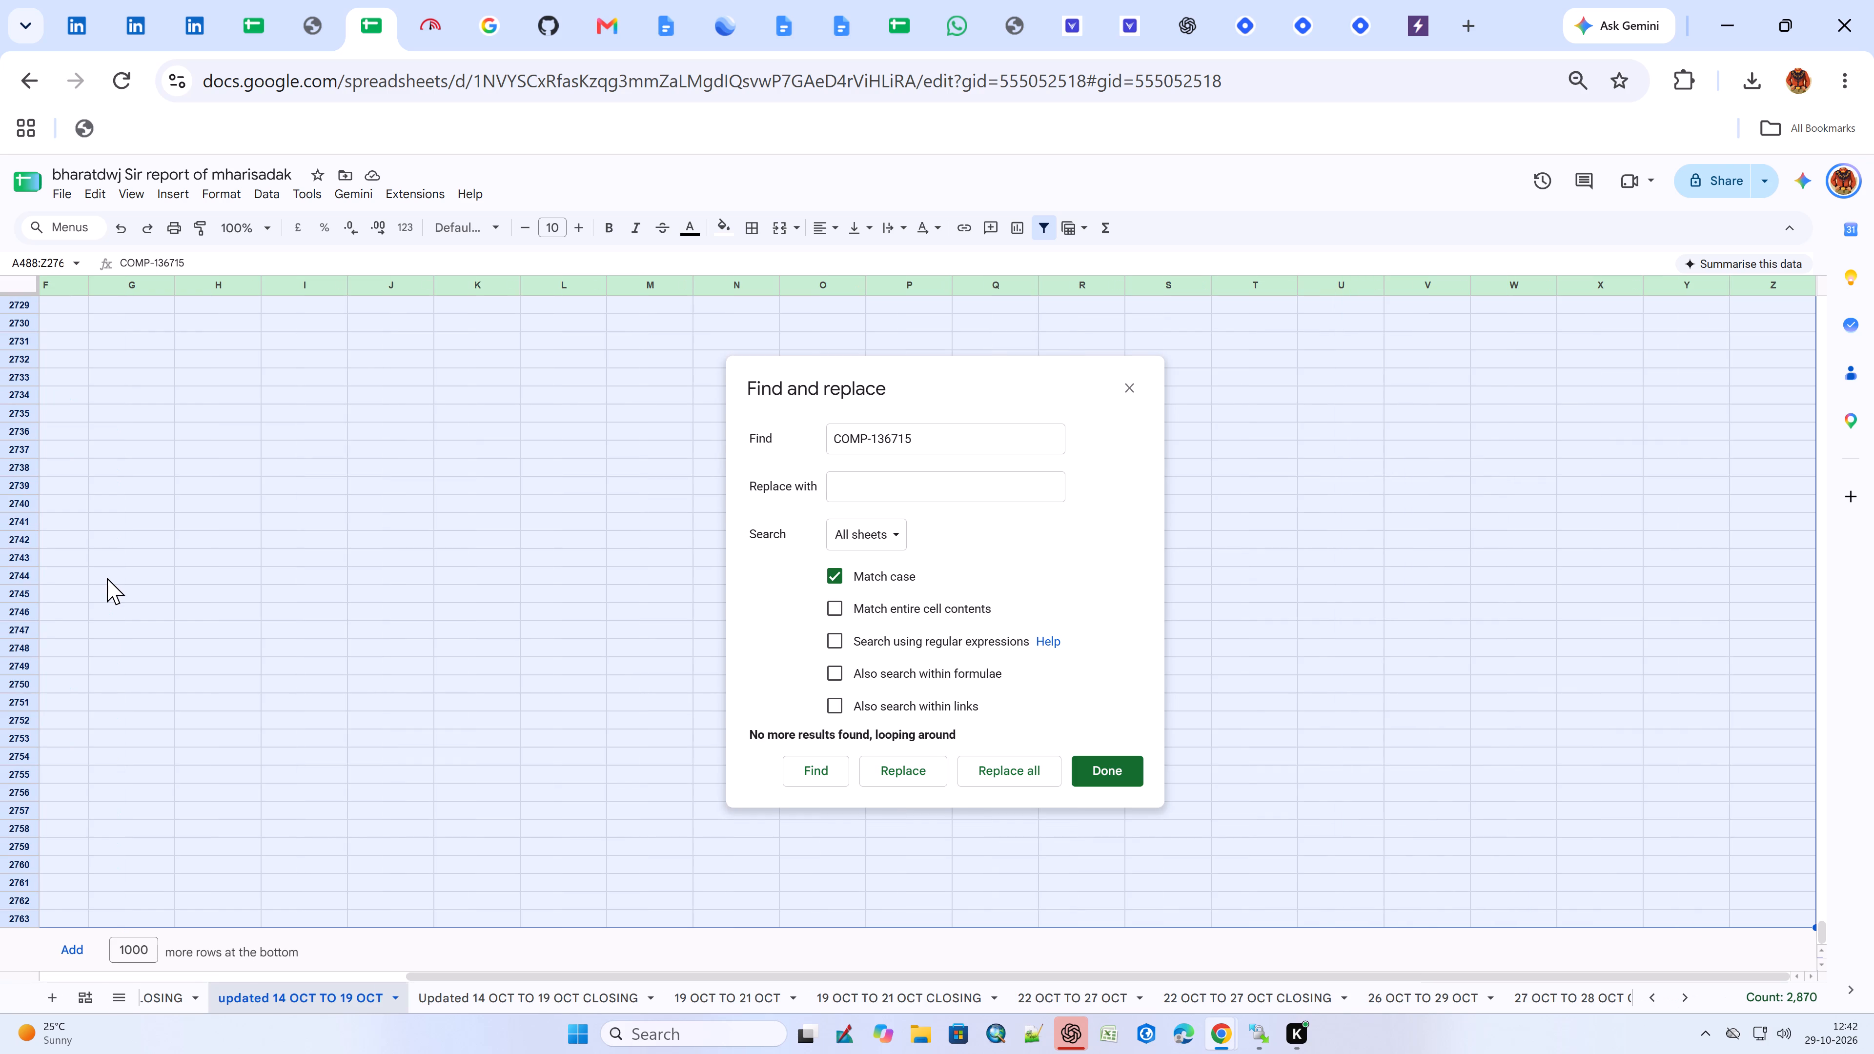
pyautogui.hotkey('ctrl', 'x')
pyautogui.hotkey('ctrl', 'x')
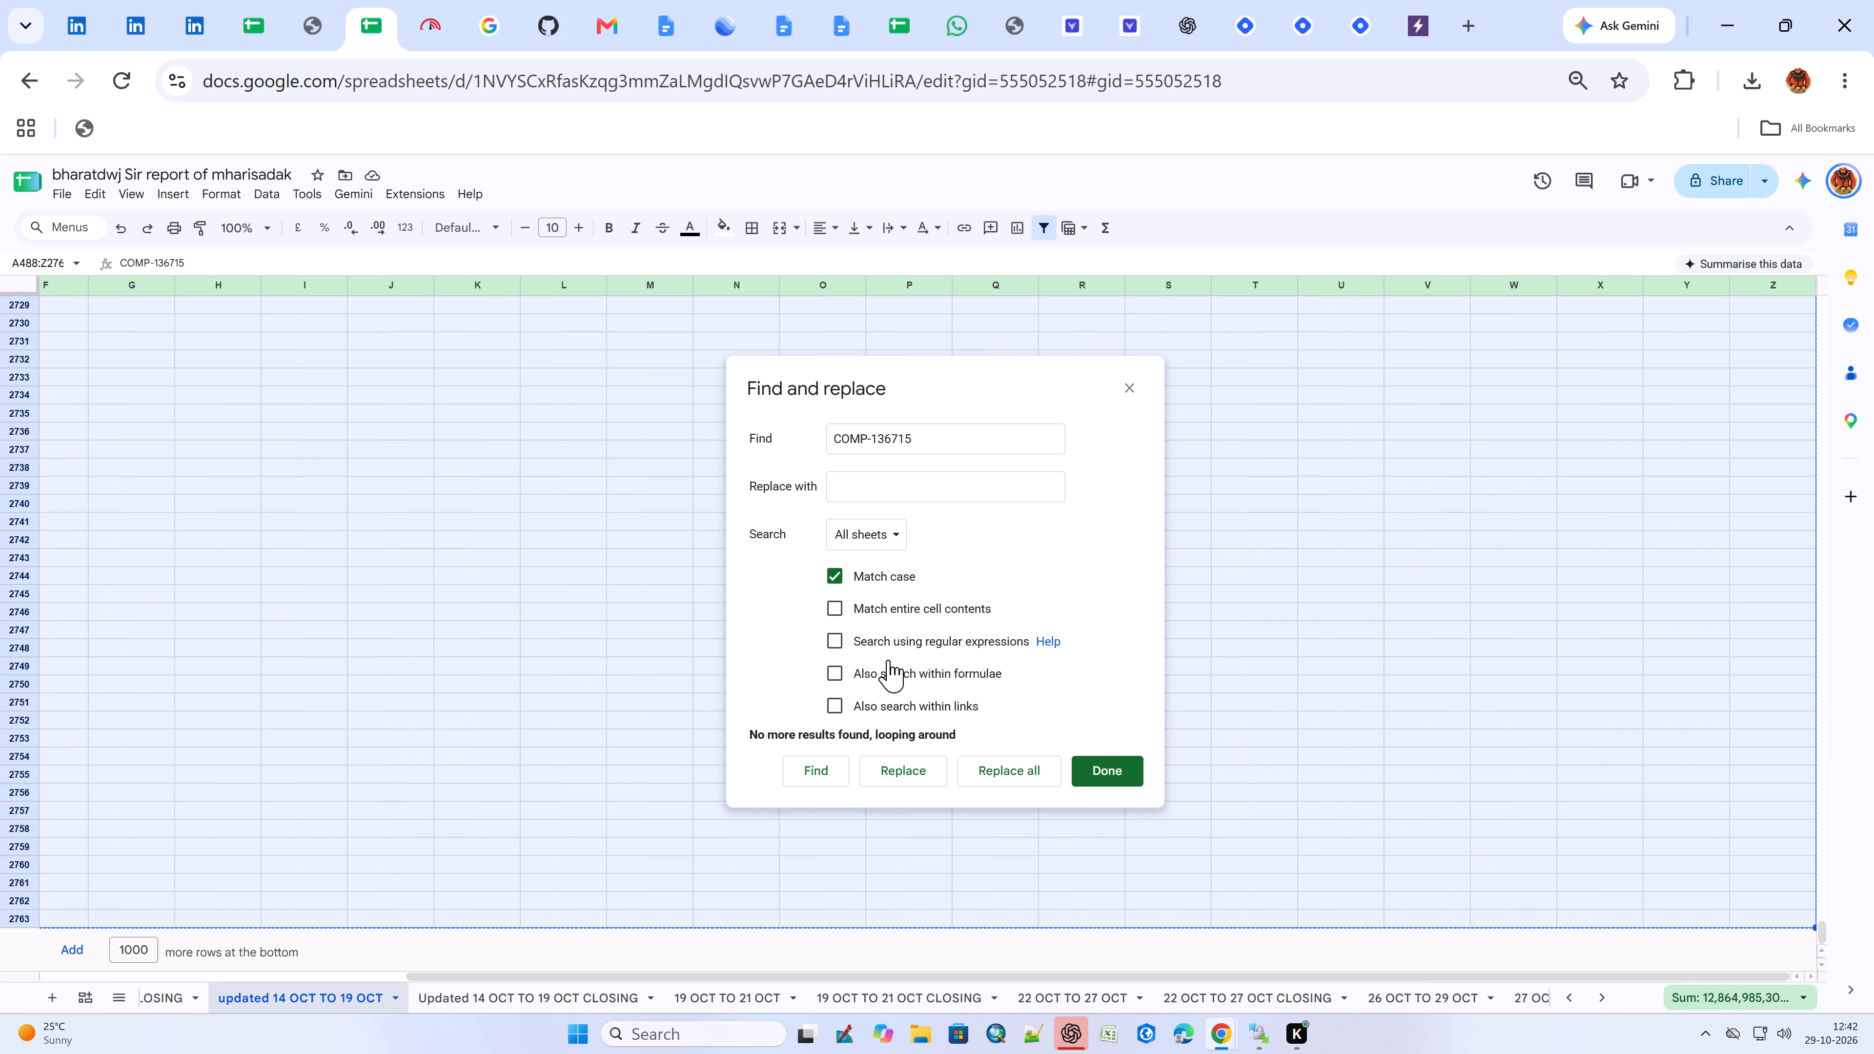
pyautogui.moveTo(1821, 929); pyautogui.dragTo(1775, 518)
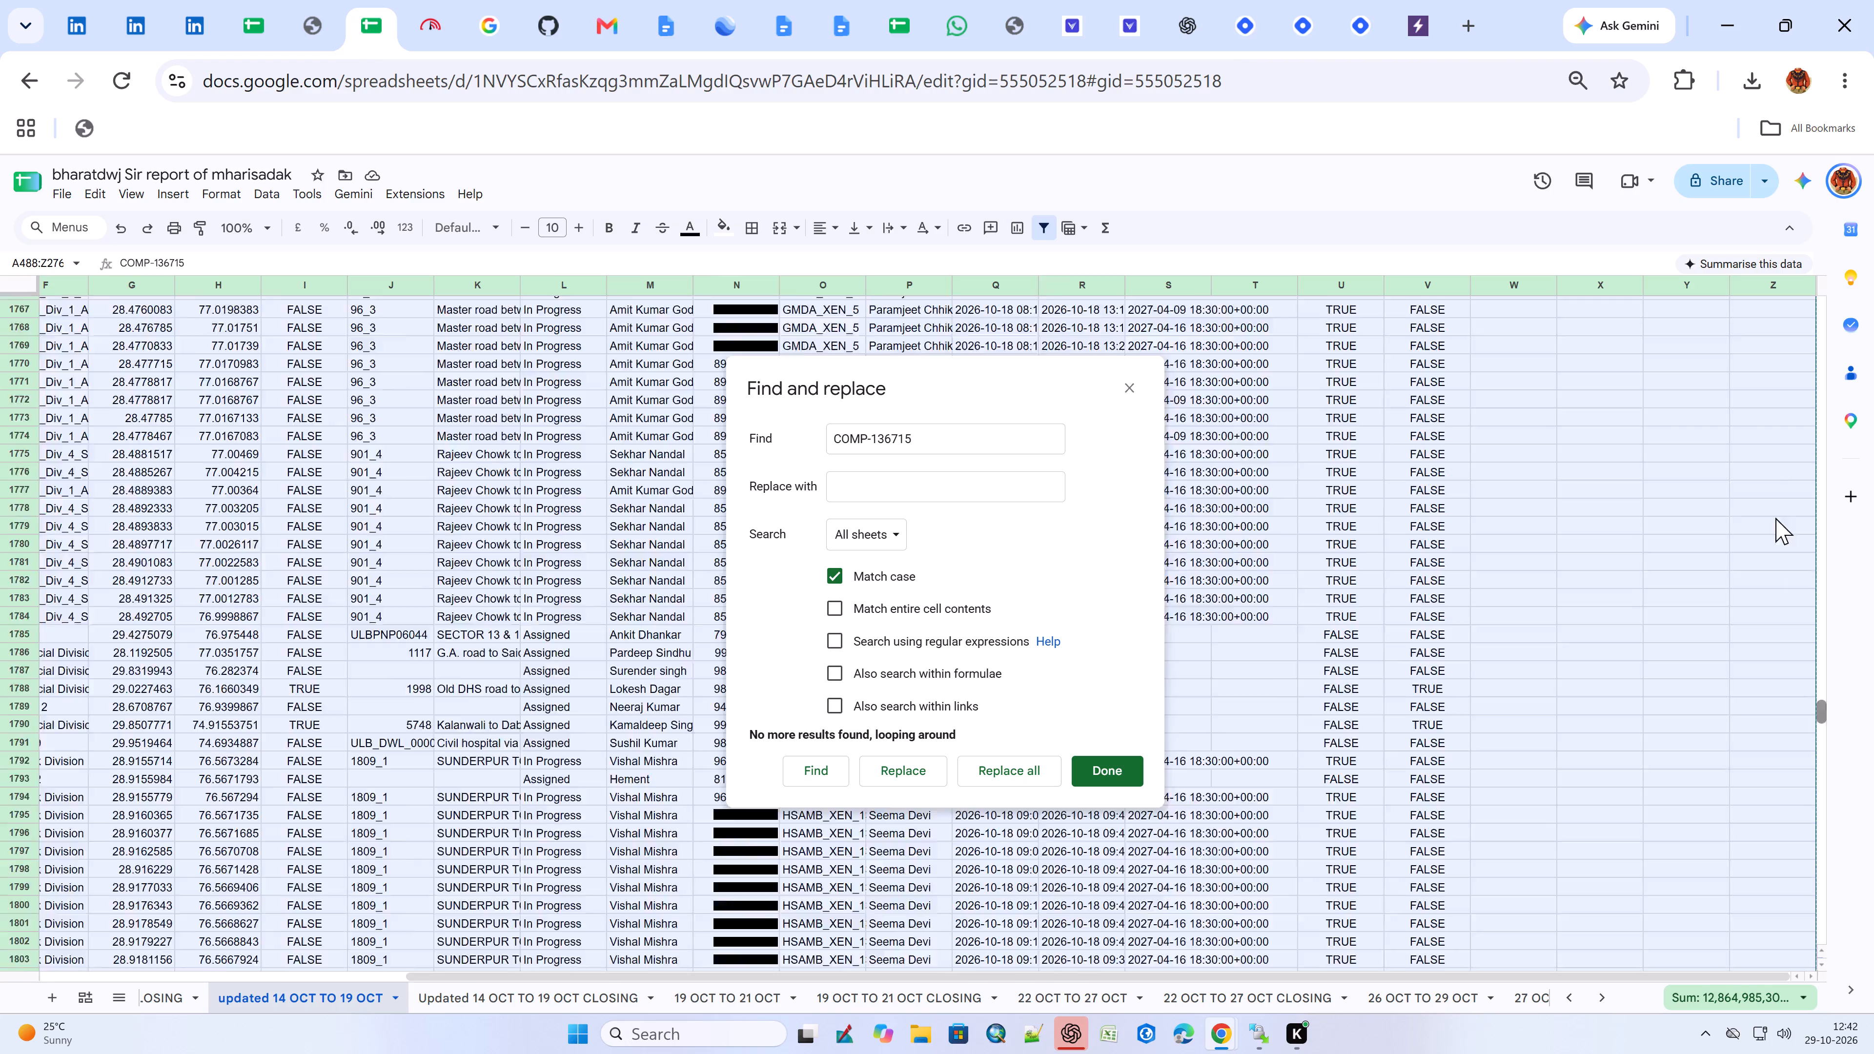
pyautogui.moveTo(1775, 518); pyautogui.dragTo(1789, 295)
pyautogui.moveTo(1330, 387); pyautogui.dragTo(0, 430)
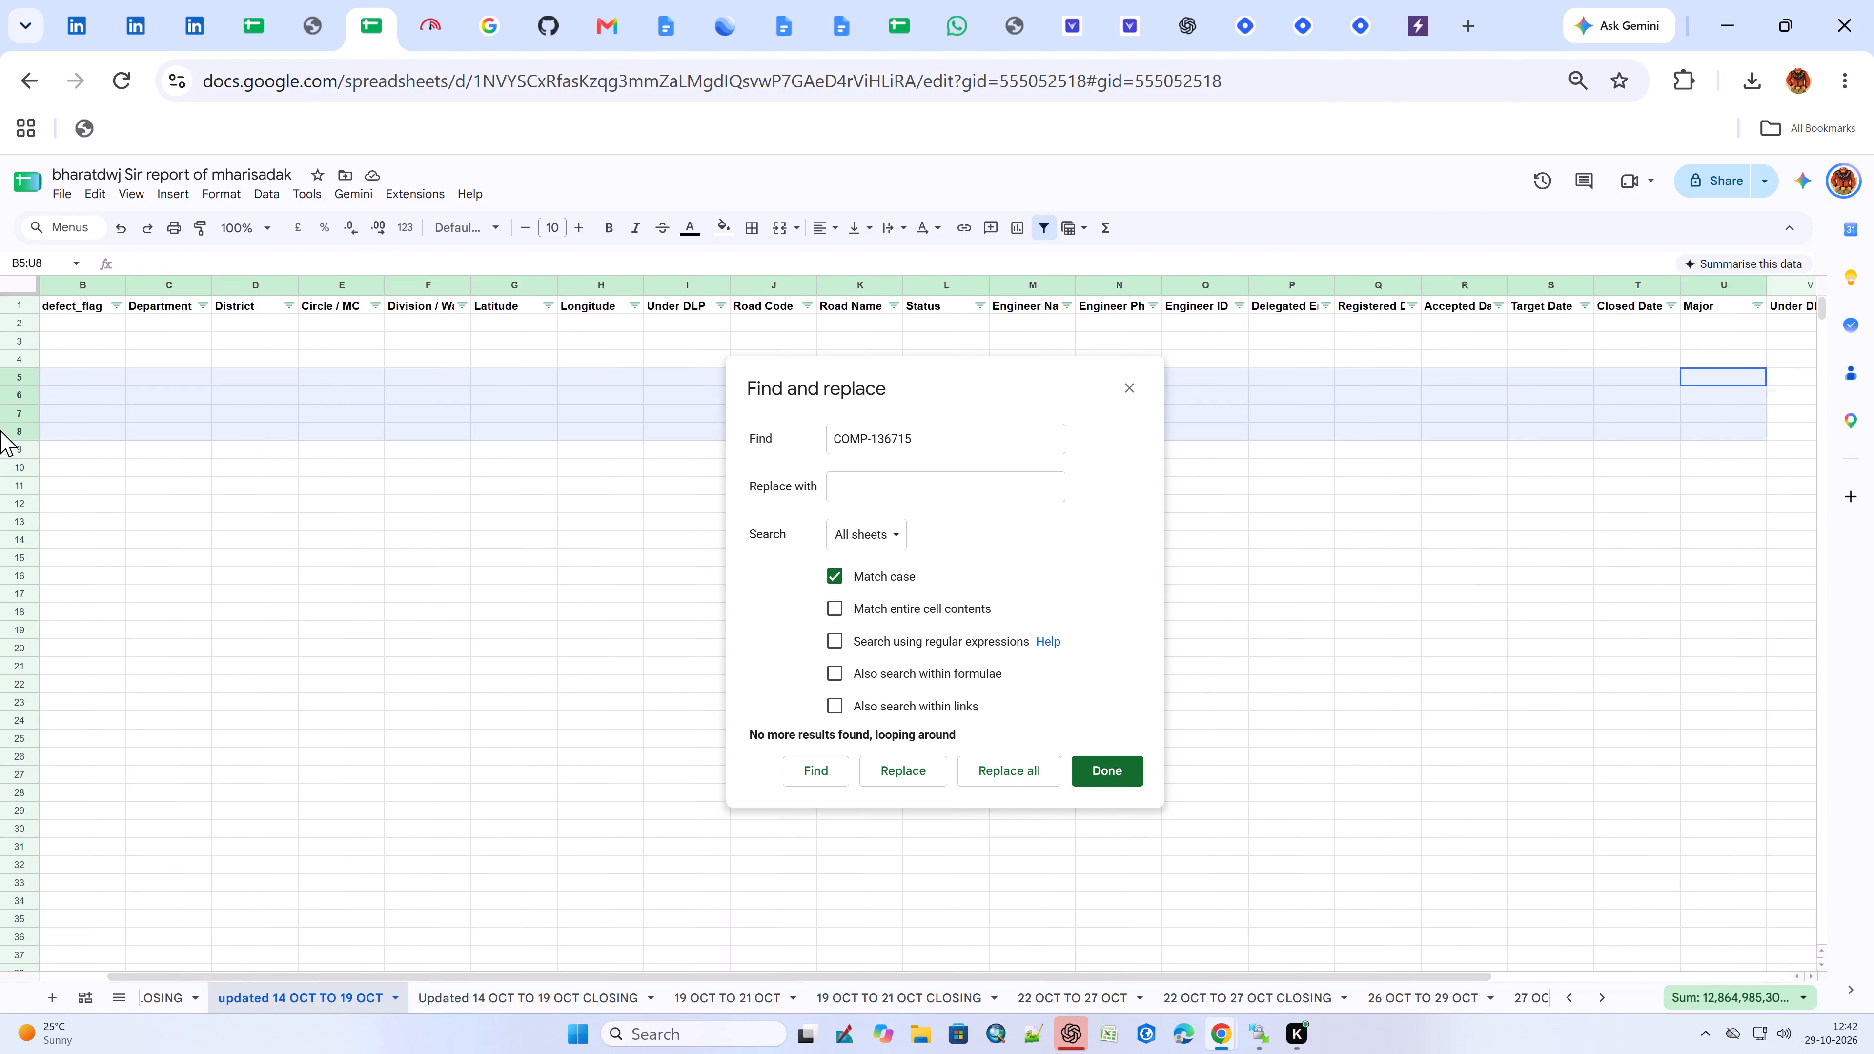
pyautogui.moveTo(0, 430); pyautogui.dragTo(20, 421)
pyautogui.click(97, 331)
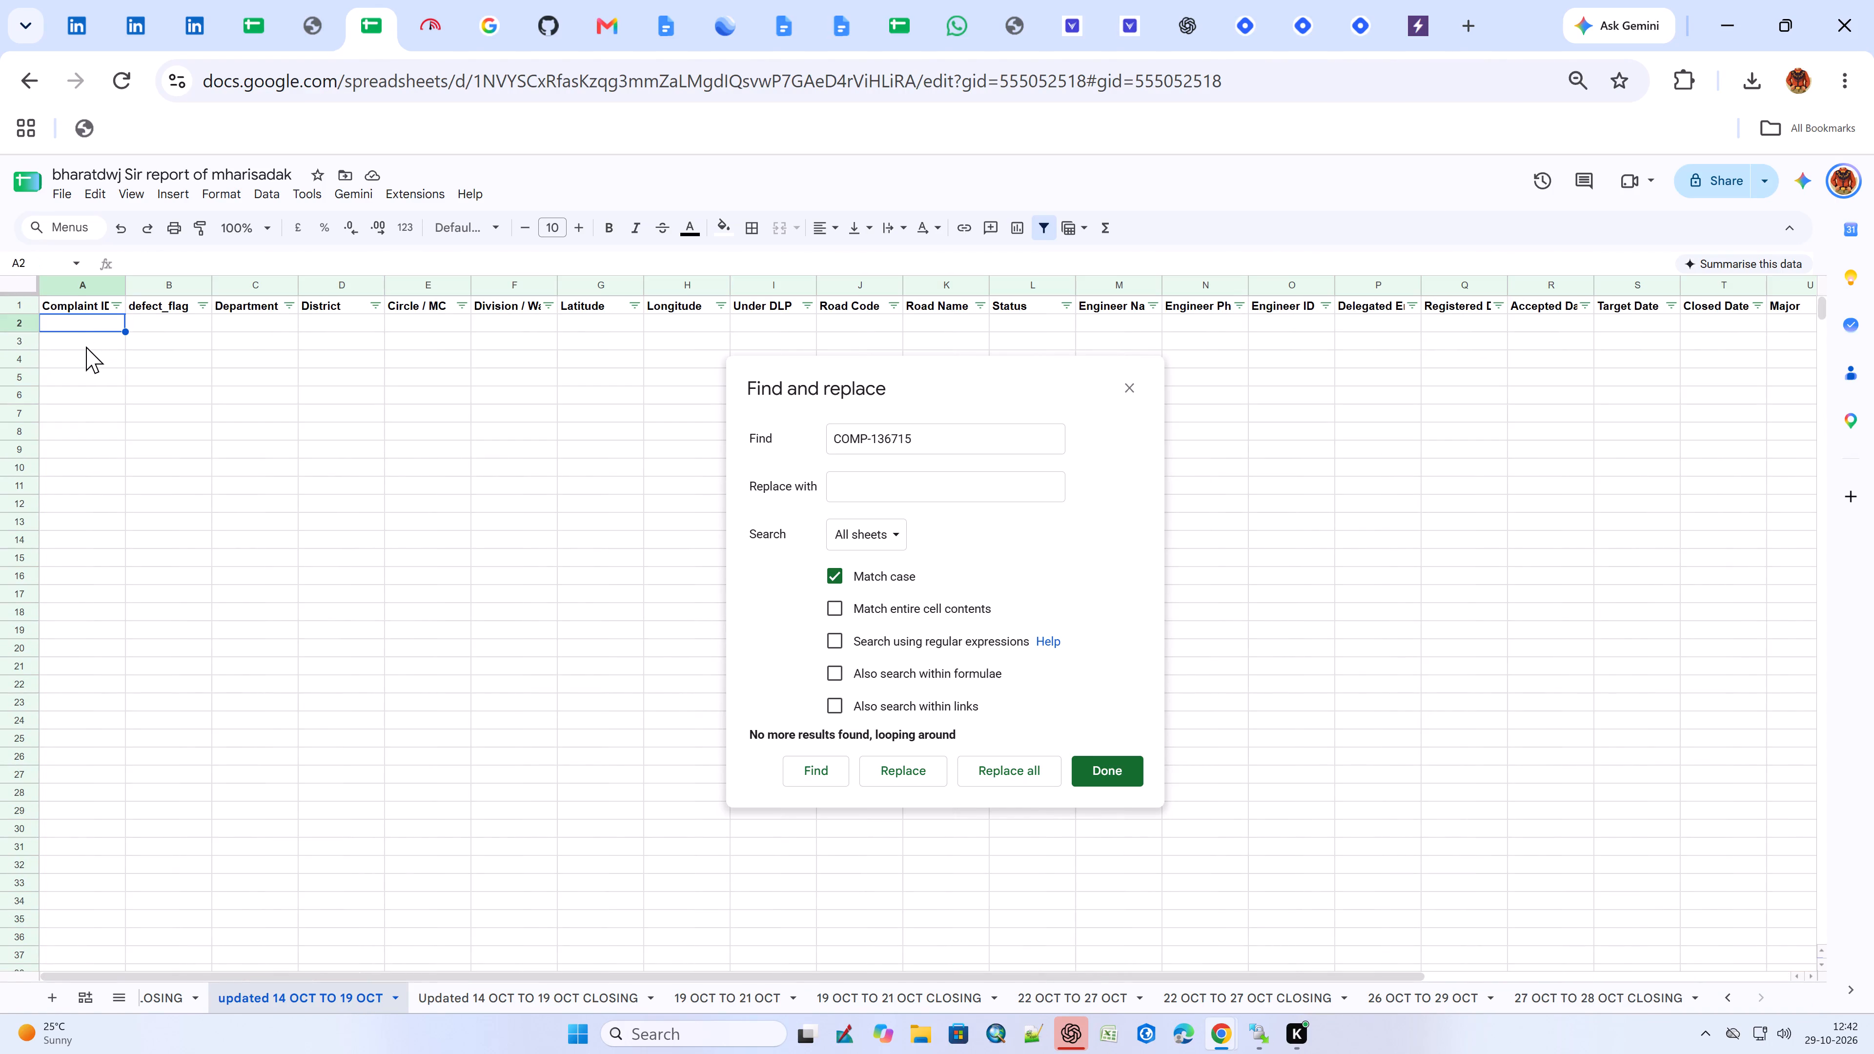
pyautogui.hotkey('ctrl', 'v')
pyautogui.click(86, 471)
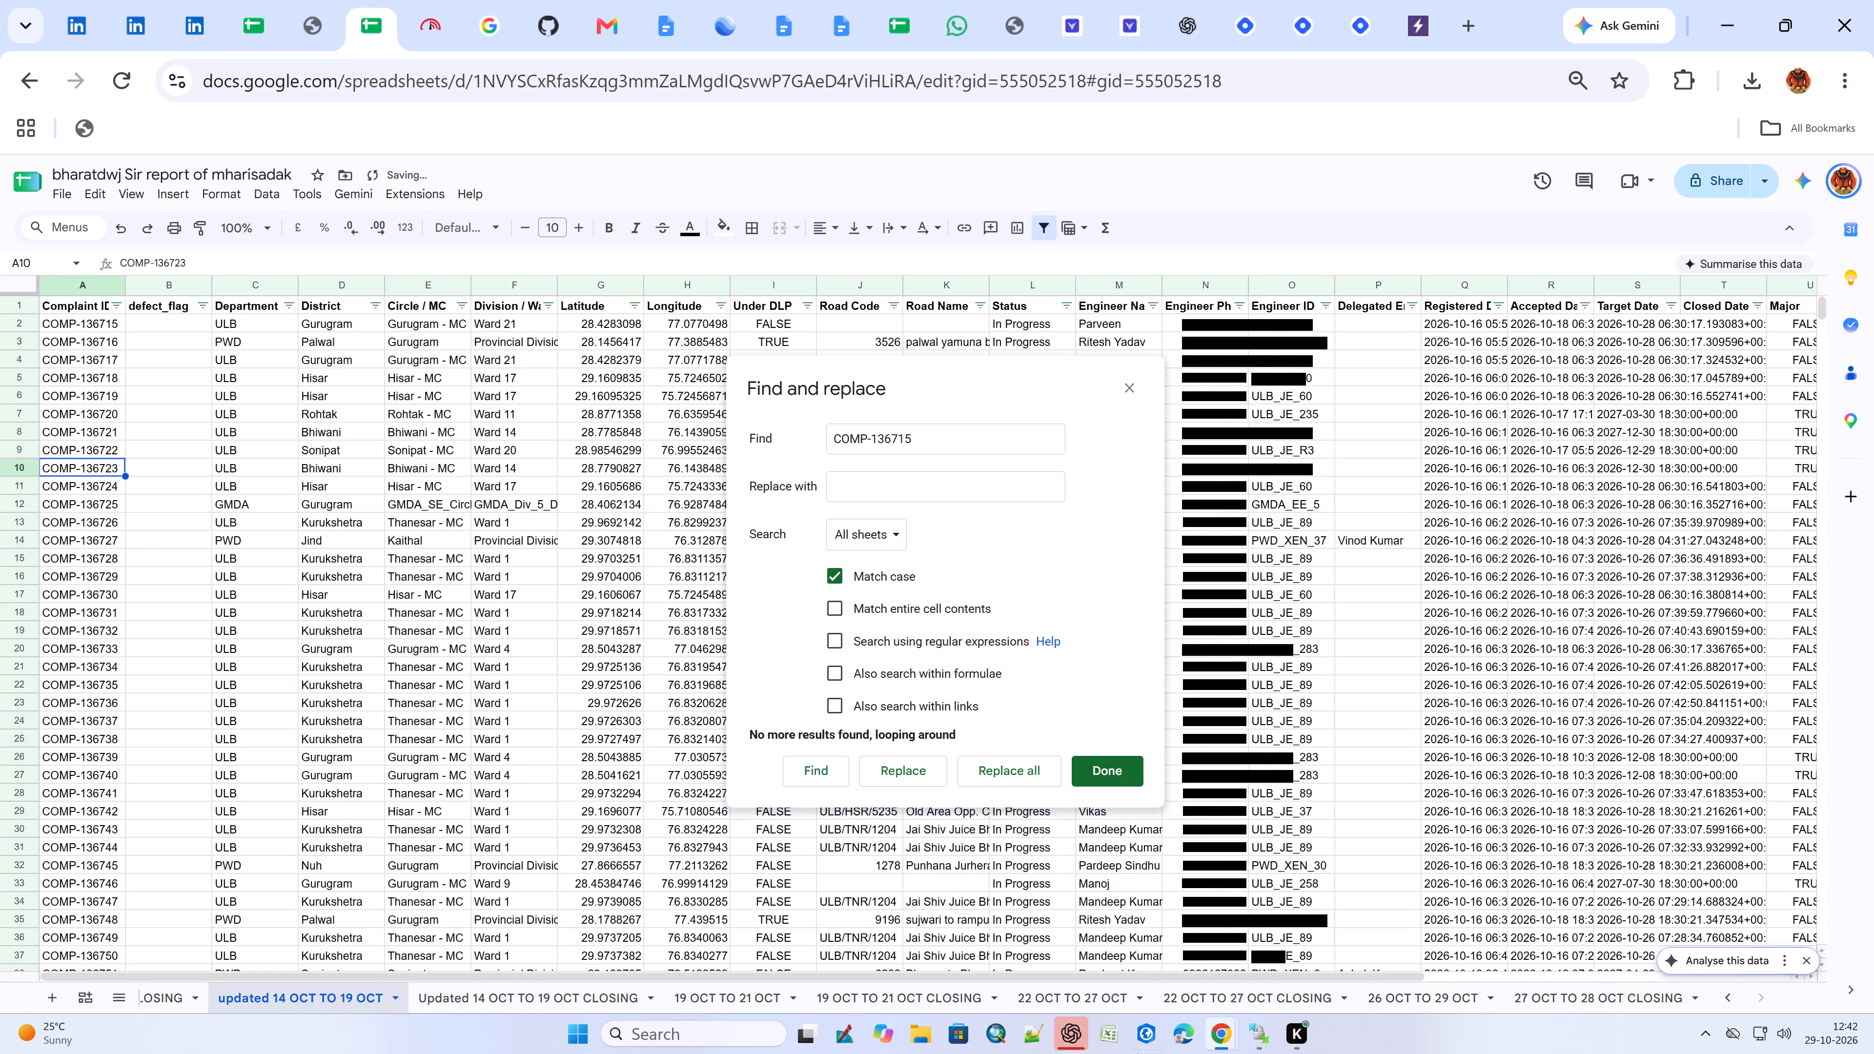
# Compare the last rows of 19 OCT TO 21 OCT CLOSING with the last entries of October Close Complaints 2026.
pyautogui.click(929, 991)
pyautogui.moveTo(725, 824); pyautogui.dragTo(630, 811)
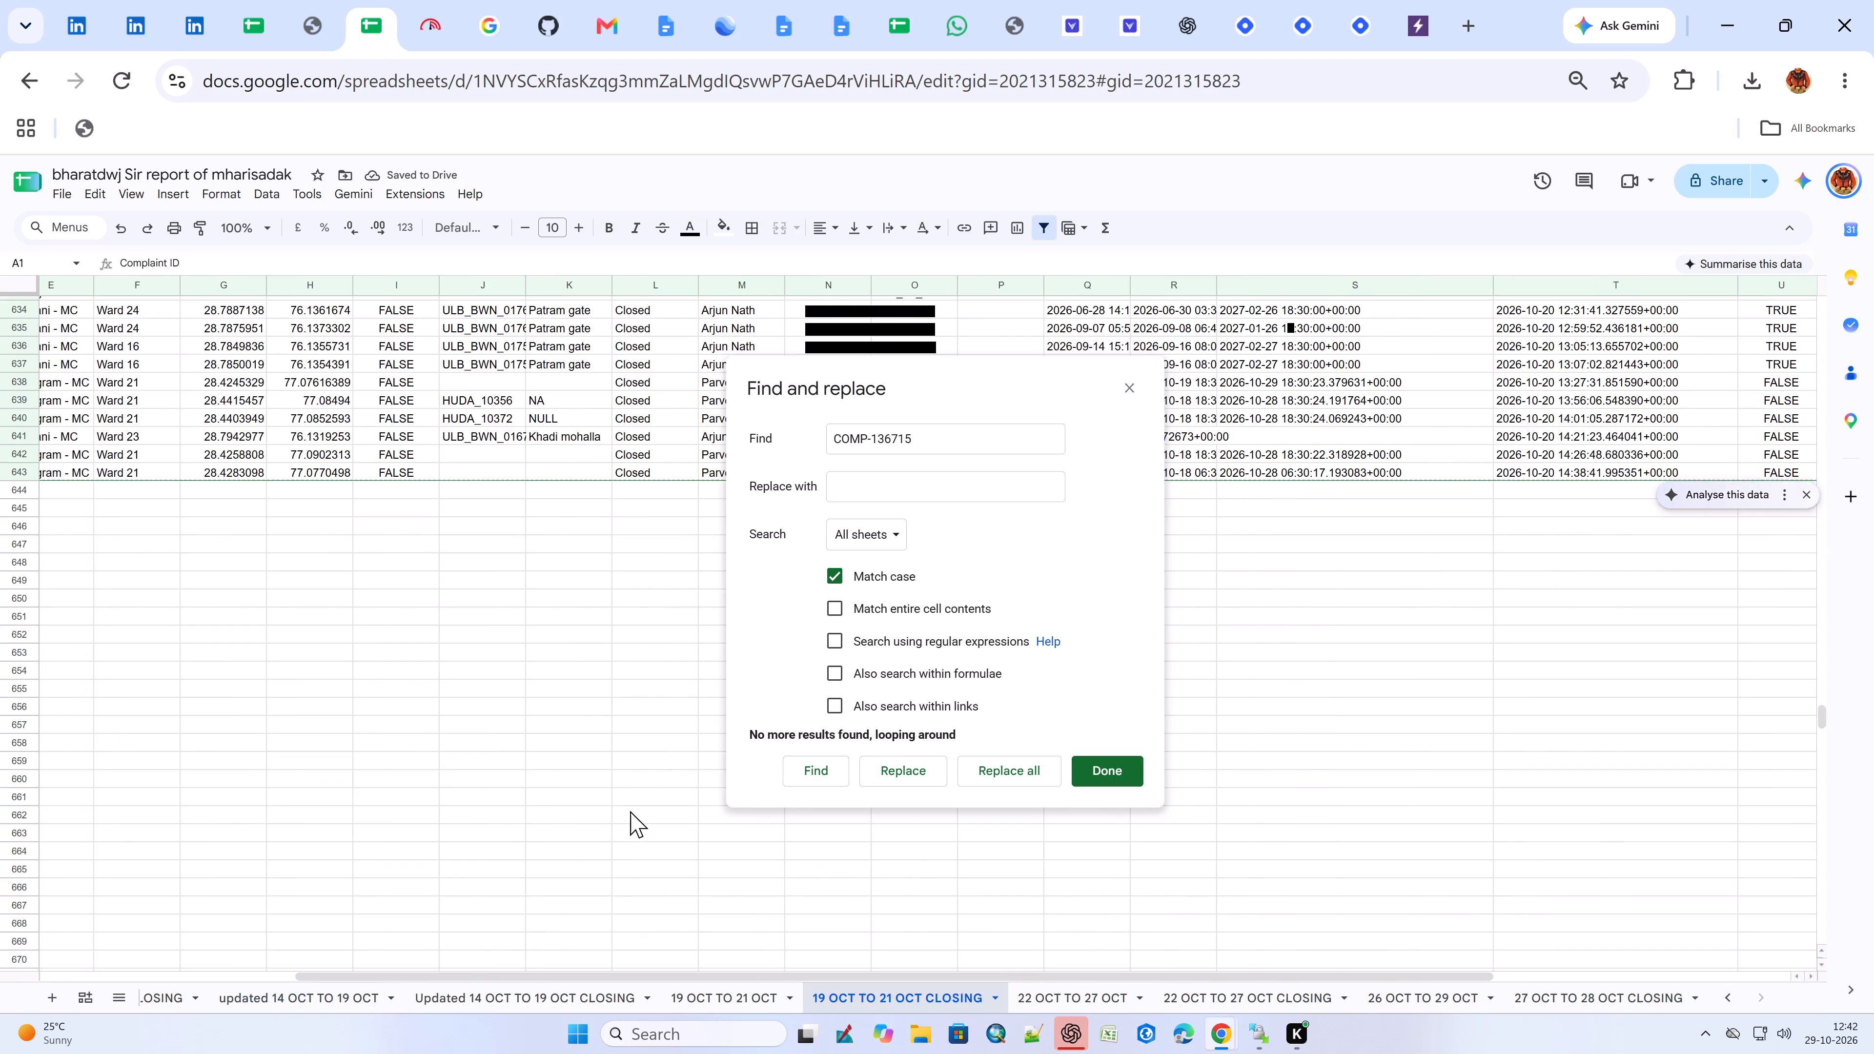
pyautogui.moveTo(630, 811); pyautogui.dragTo(0, 673)
pyautogui.click(556, 569)
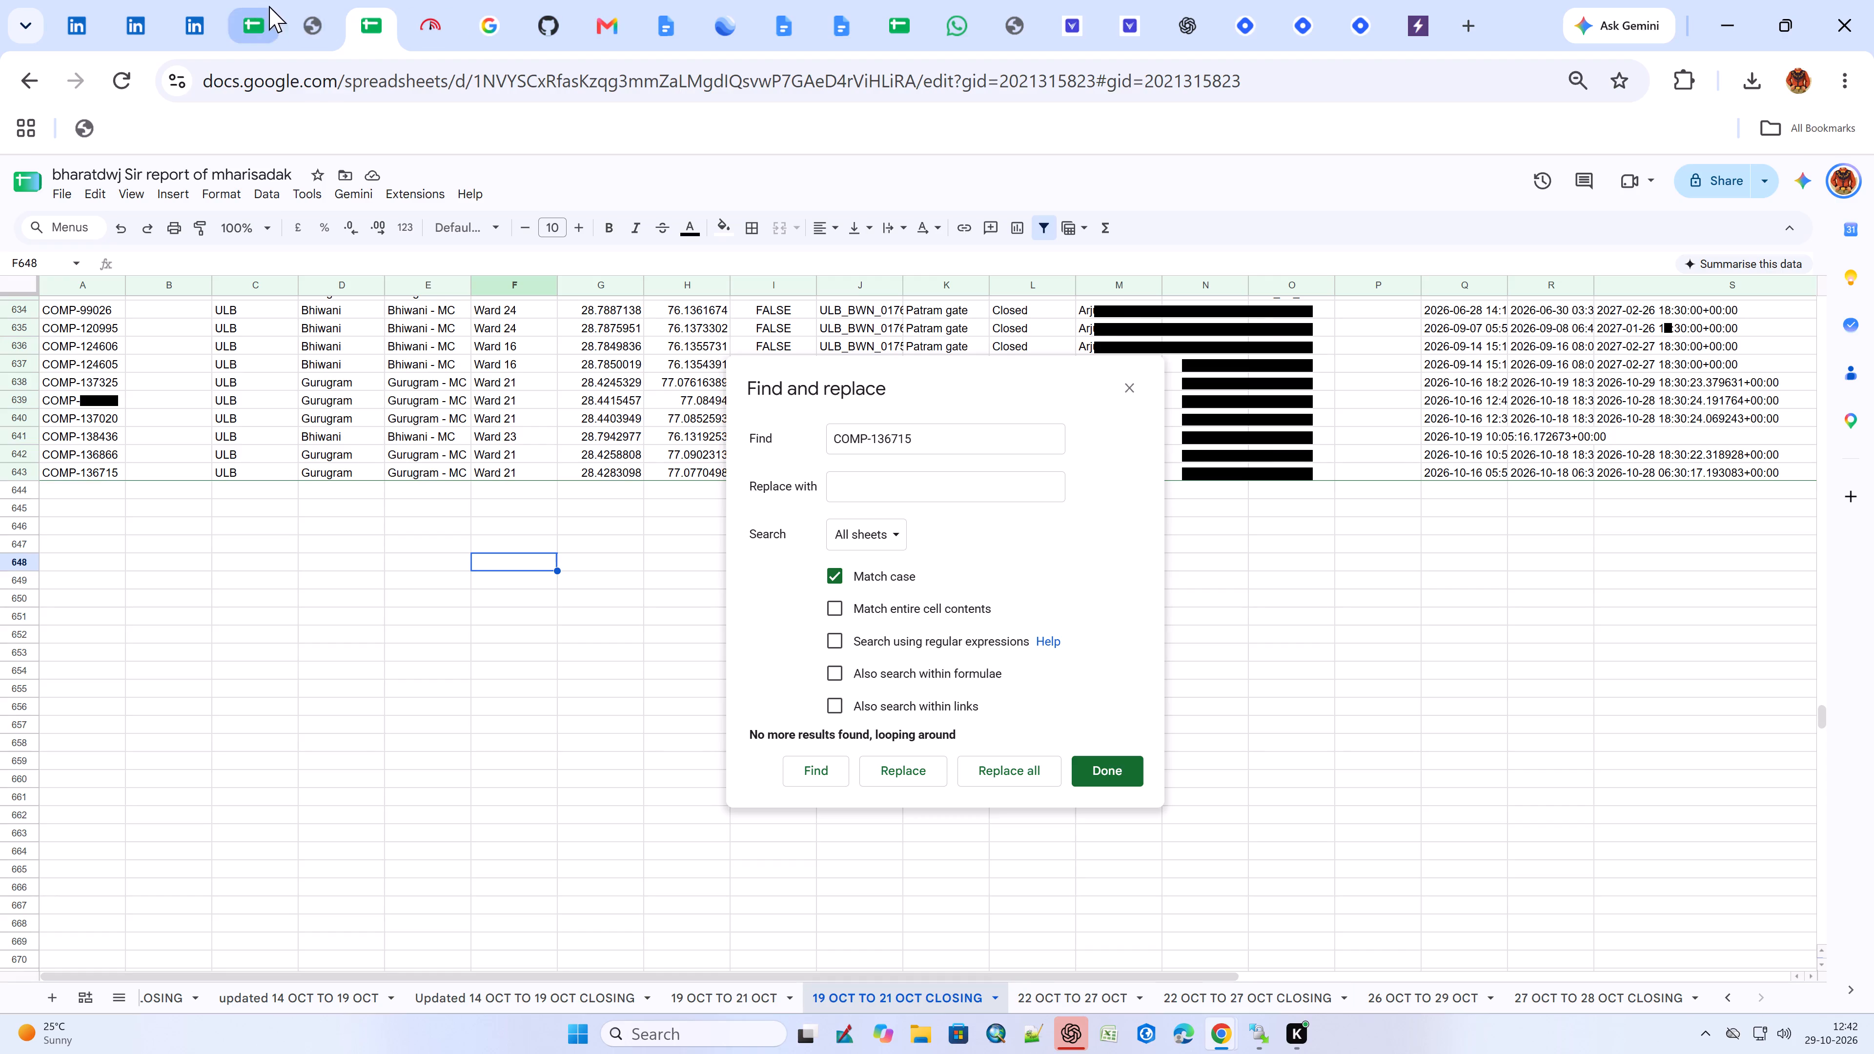
pyautogui.click(255, 2)
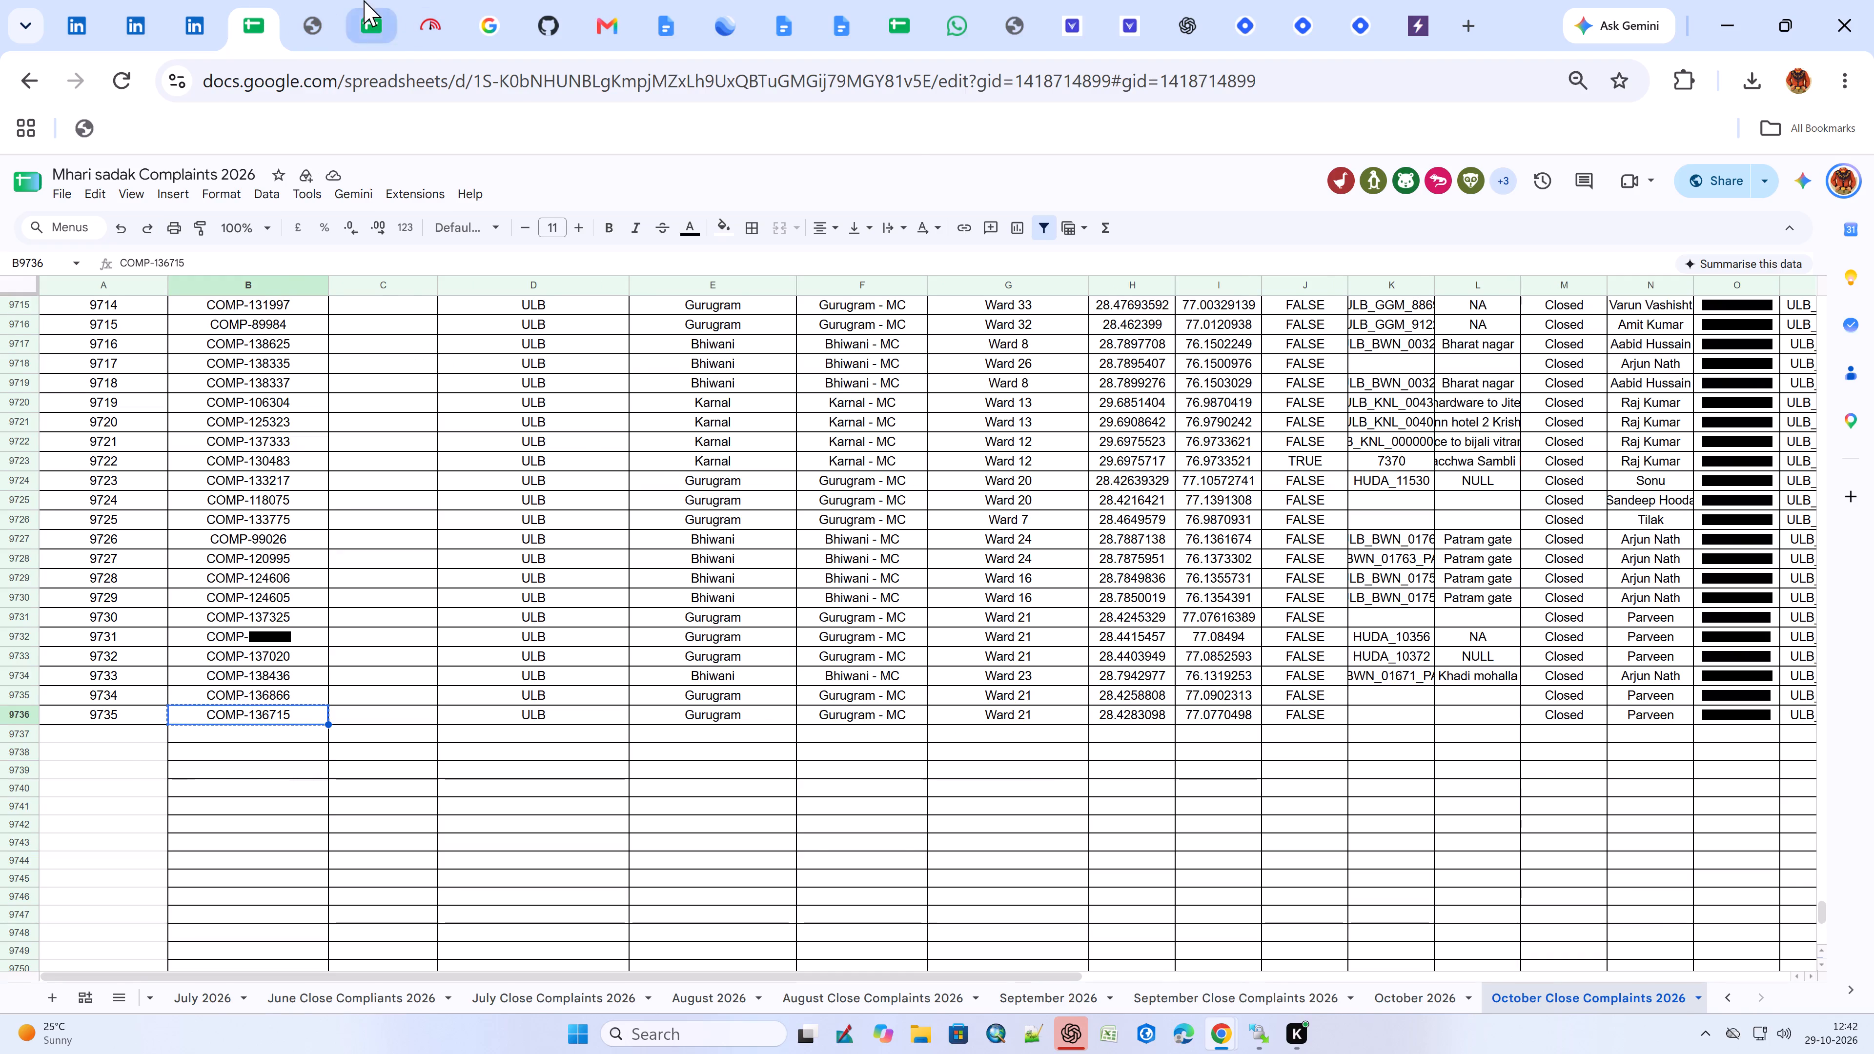
pyautogui.click(364, 0)
# Examine the first rows of 22 OCT TO 27 OCT CLOSING against the 22 OCT TO 27 OCT and 19 OCT TO 21 OCT CLOSING sheets.
pyautogui.click(1205, 1000)
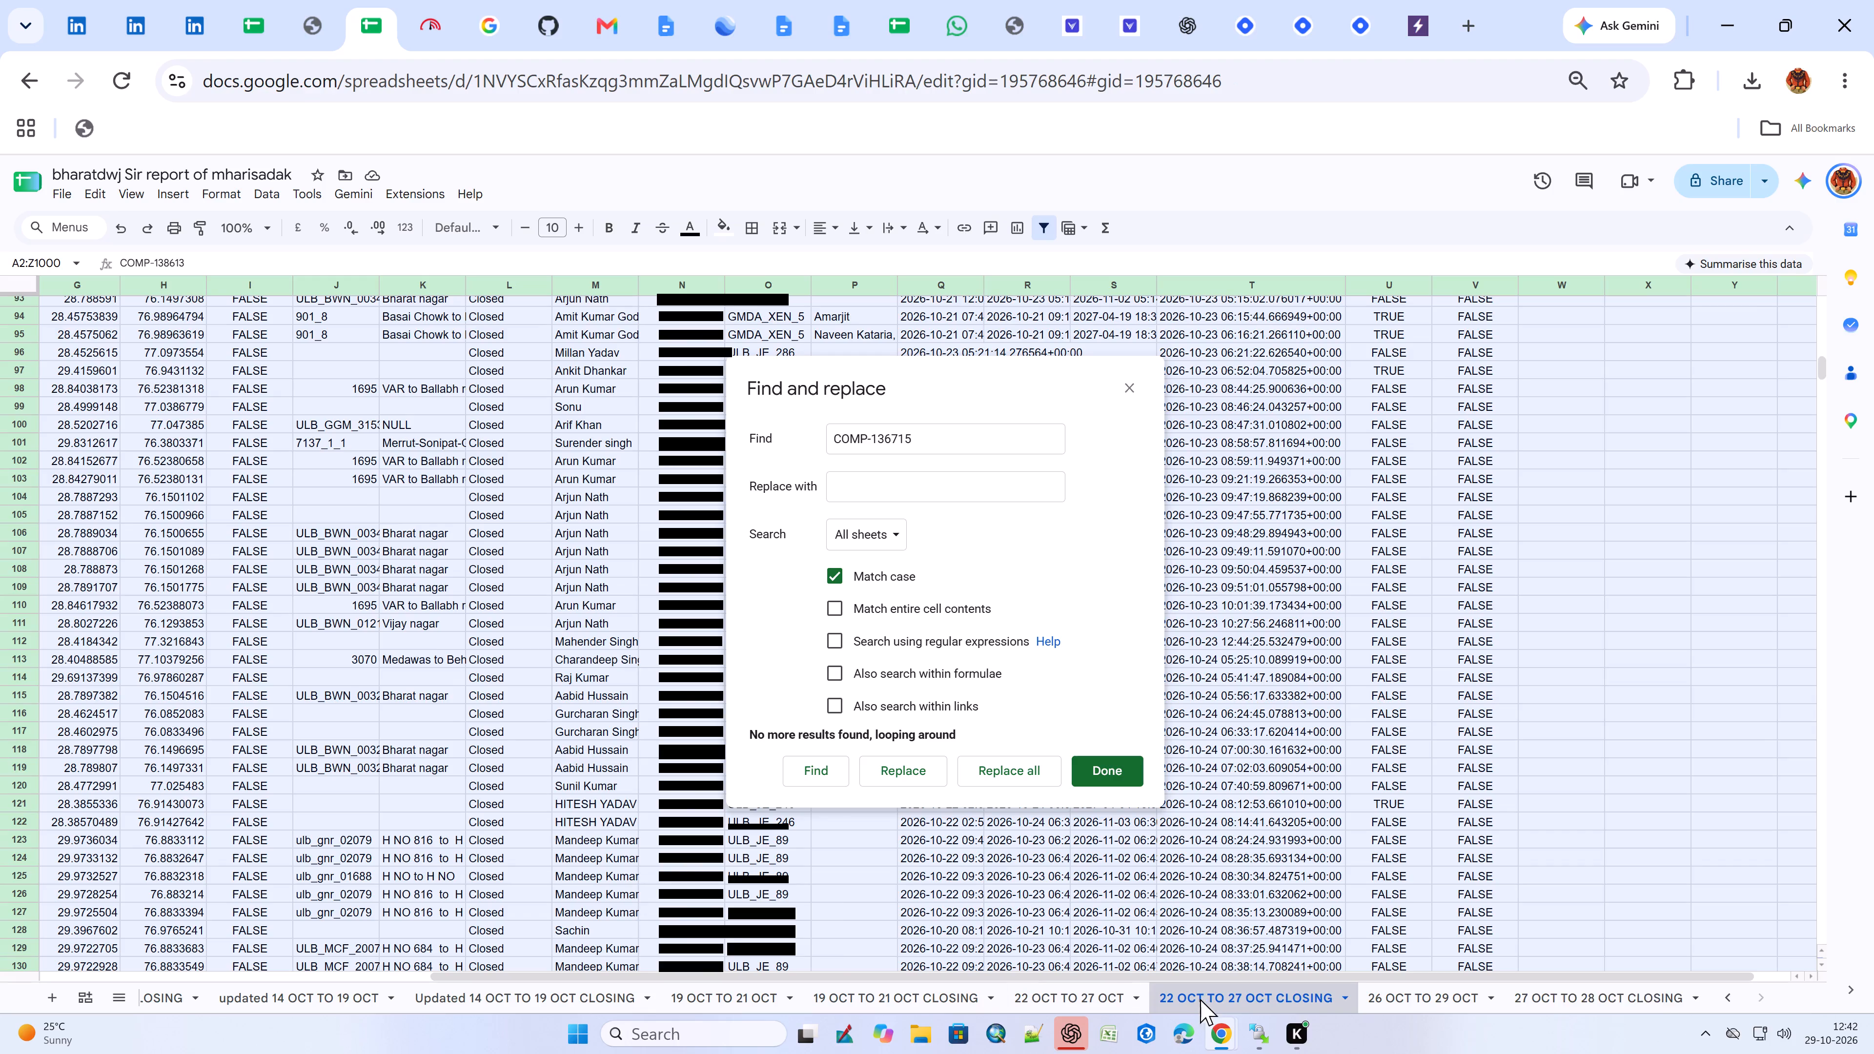
pyautogui.scroll(12, 290, 594)
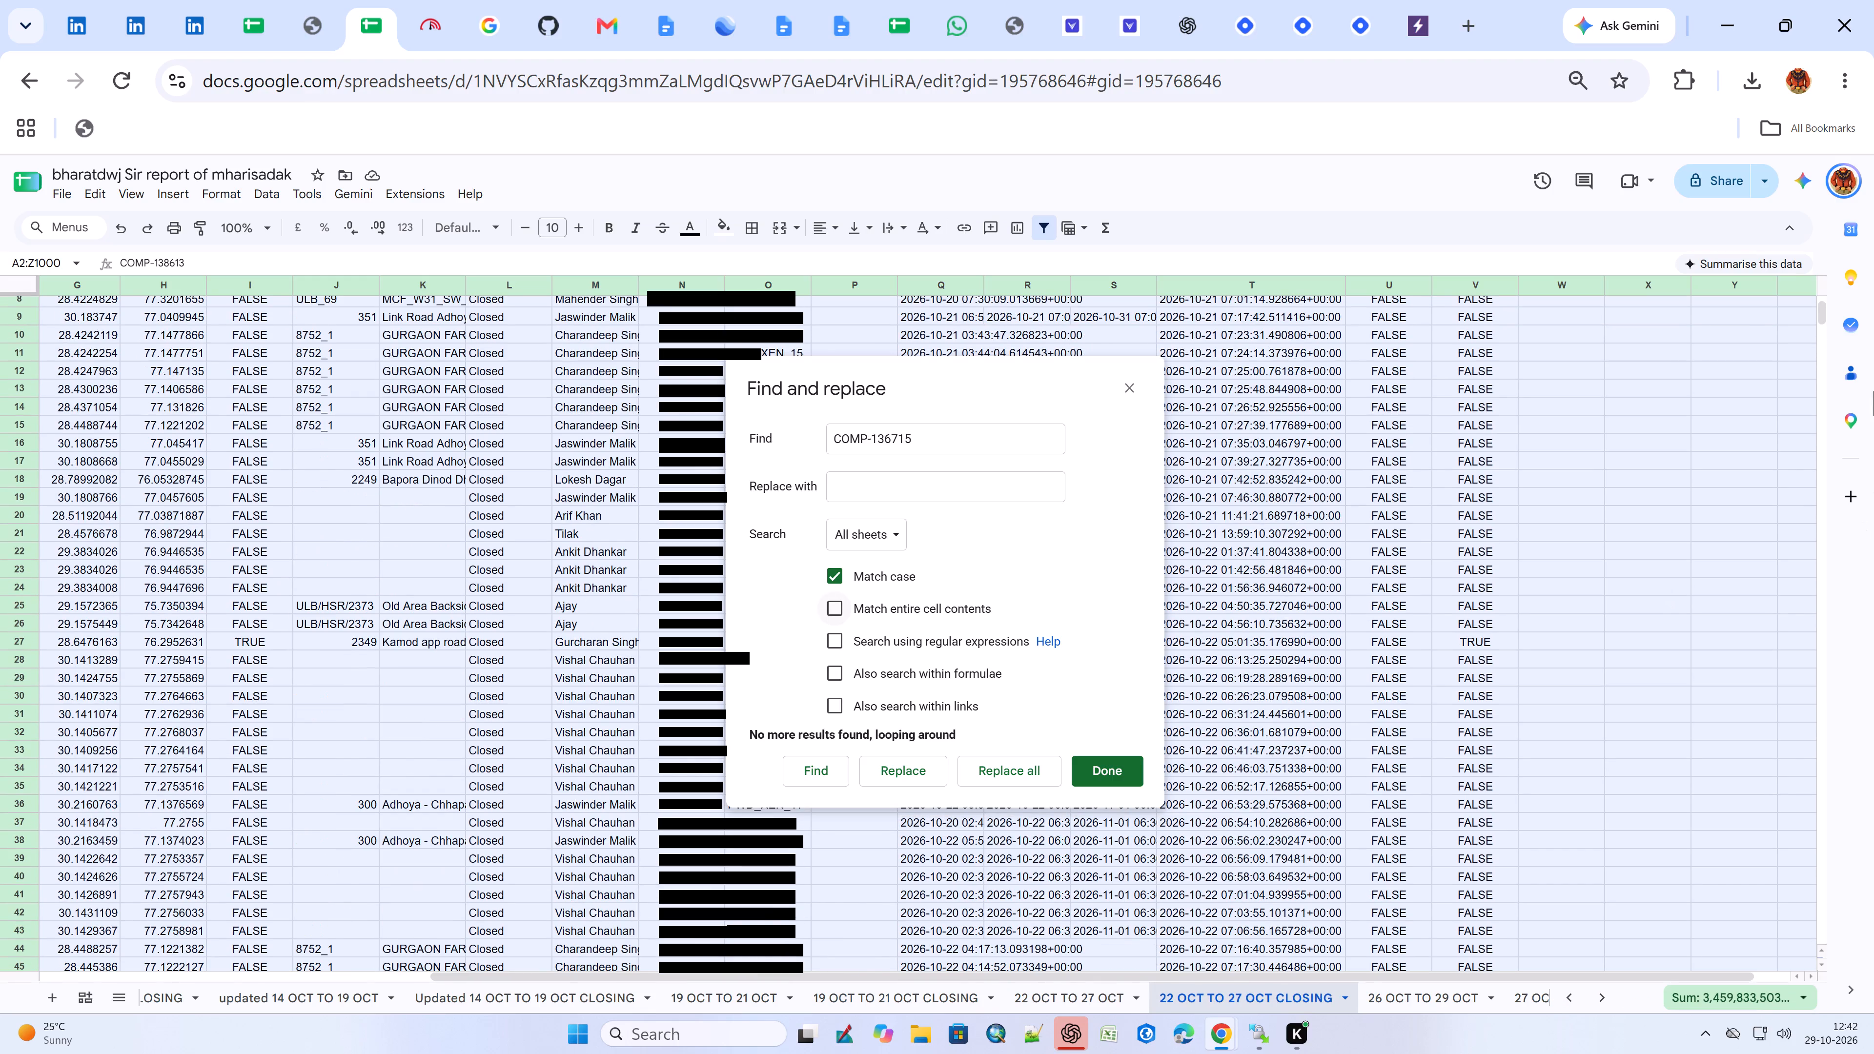
pyautogui.moveTo(1823, 317); pyautogui.dragTo(1818, 263)
pyautogui.moveTo(0, 472); pyautogui.dragTo(0, 464)
pyautogui.moveTo(344, 424); pyautogui.dragTo(0, 379)
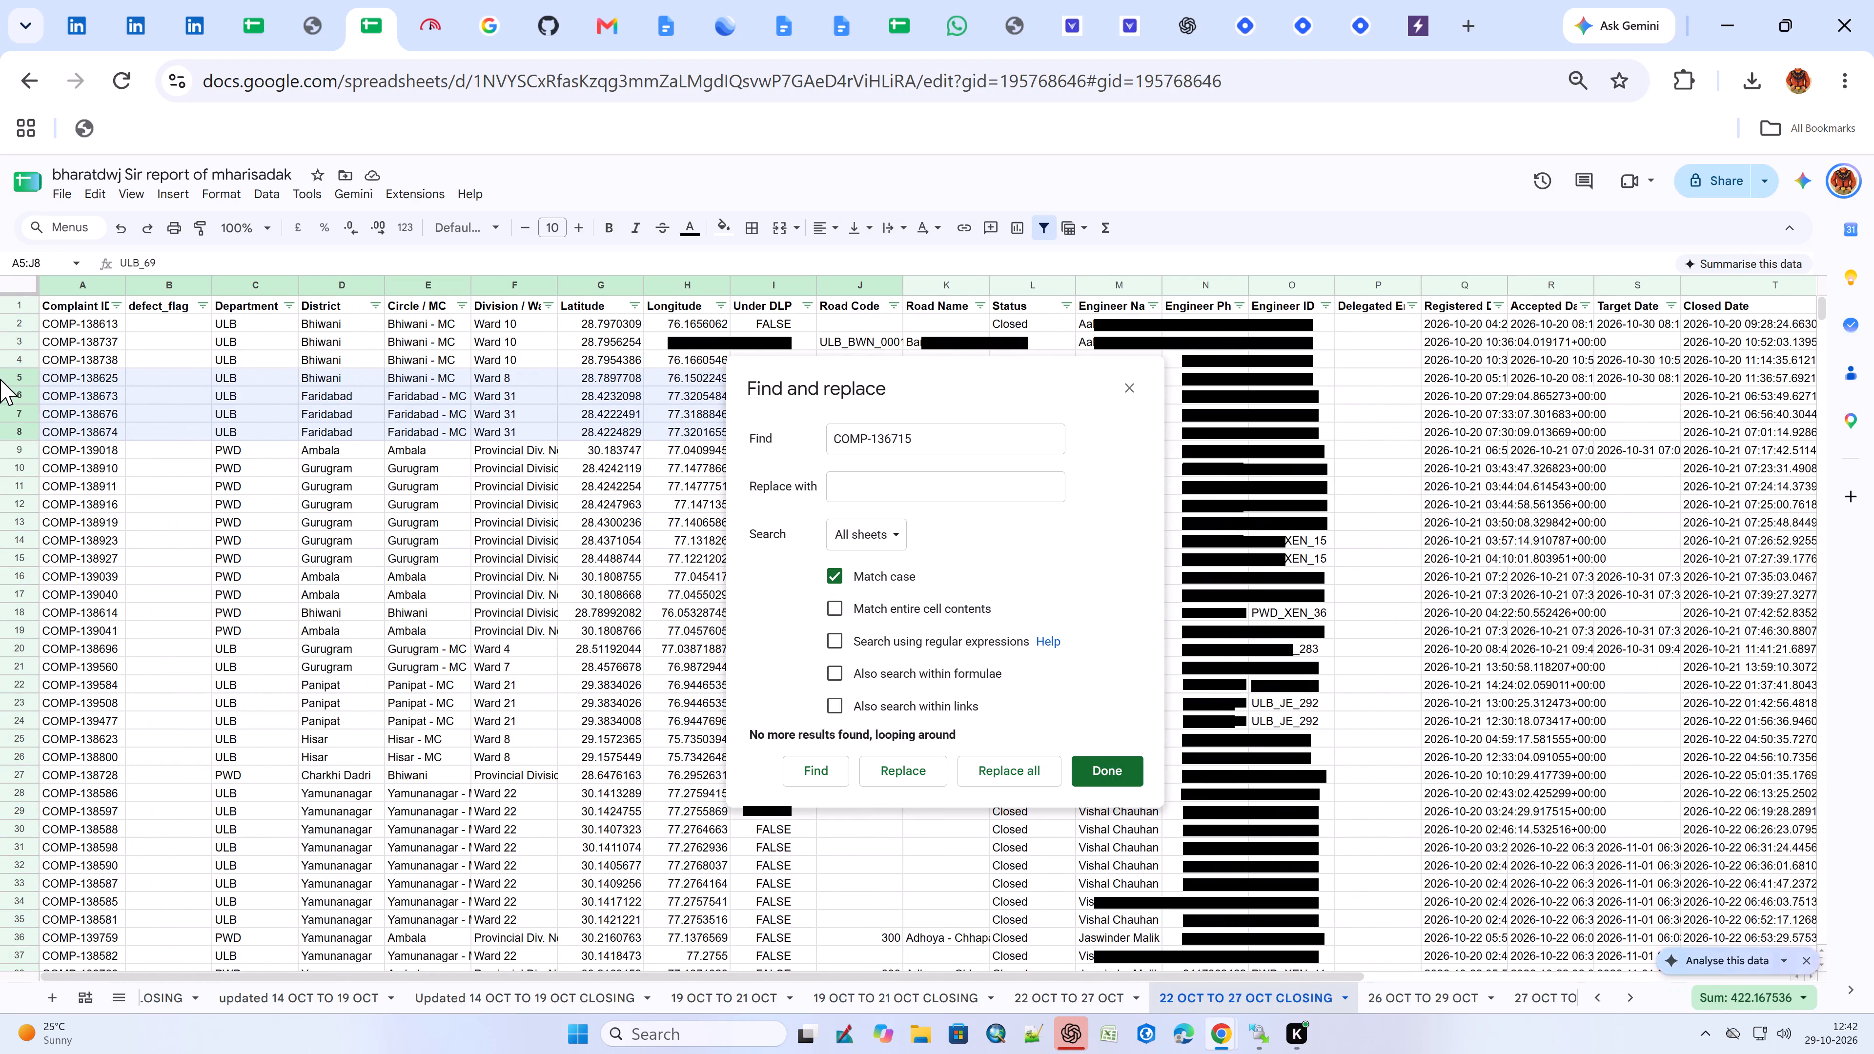
pyautogui.moveTo(0, 379); pyautogui.dragTo(17, 378)
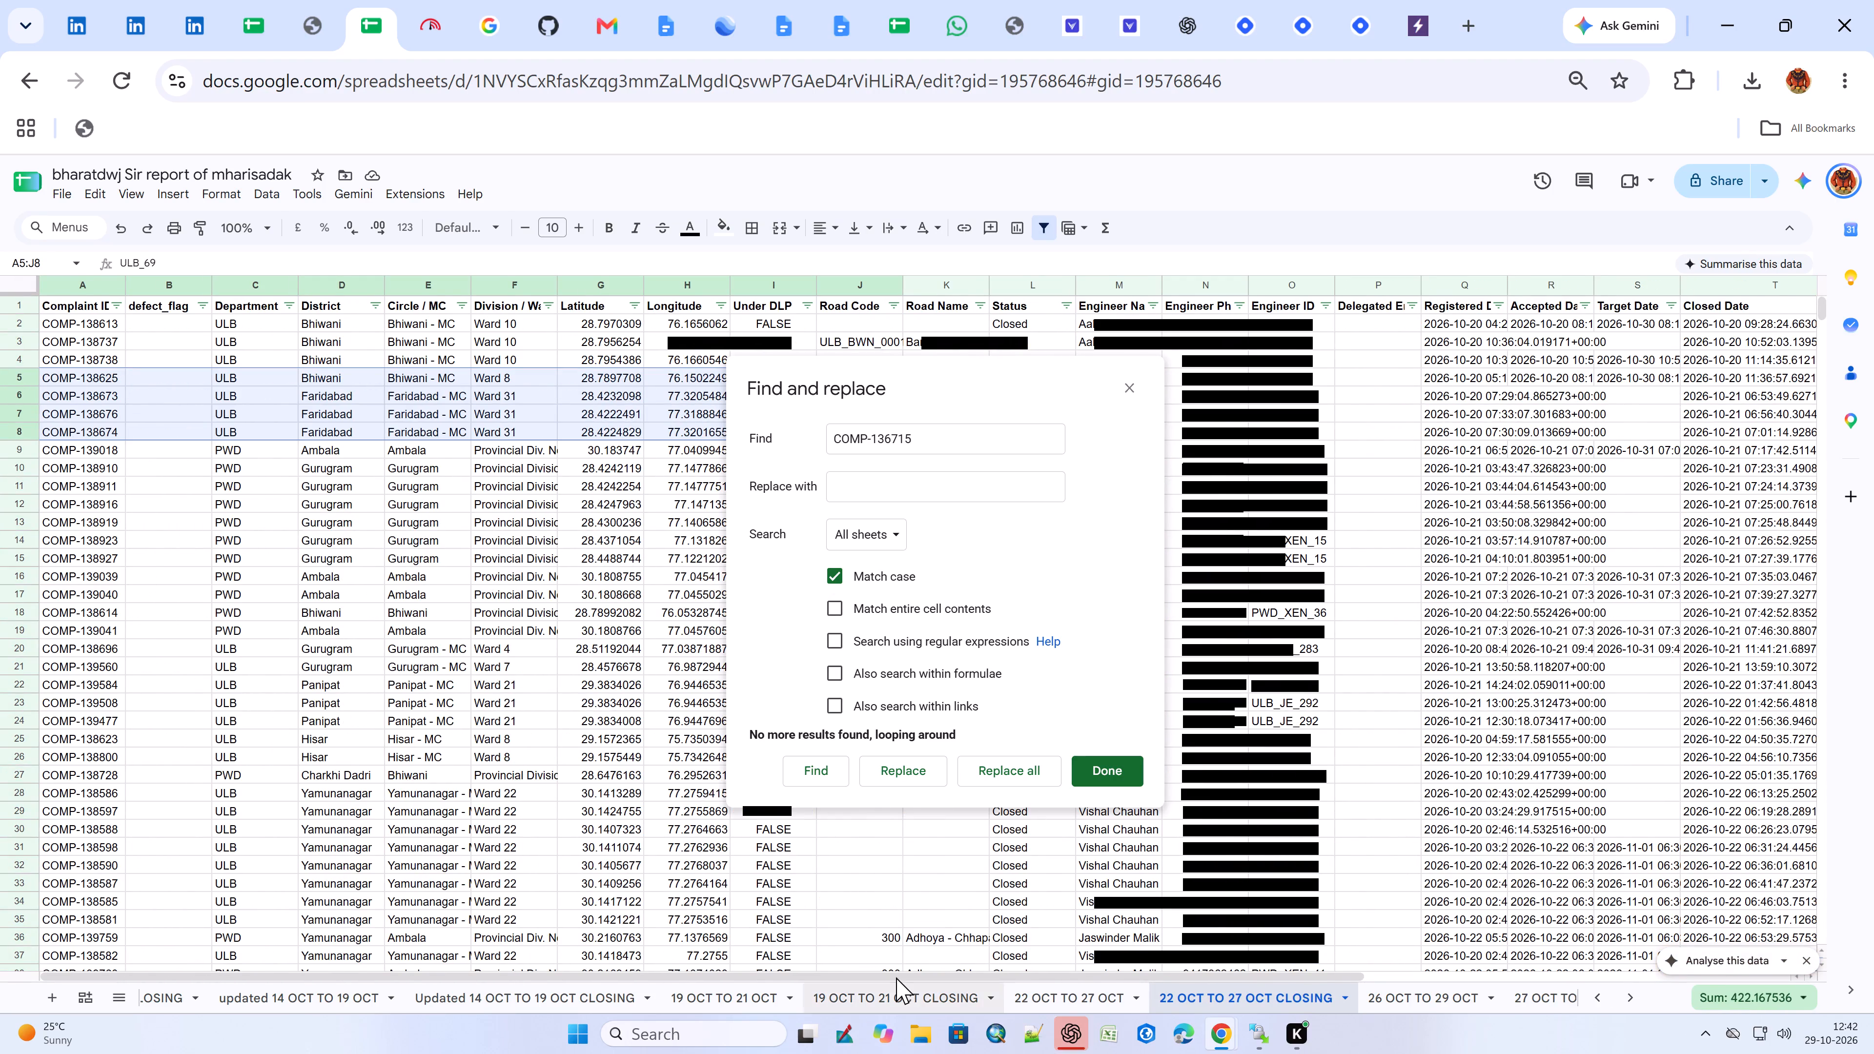
pyautogui.click(896, 977)
pyautogui.click(893, 987)
pyautogui.click(1111, 991)
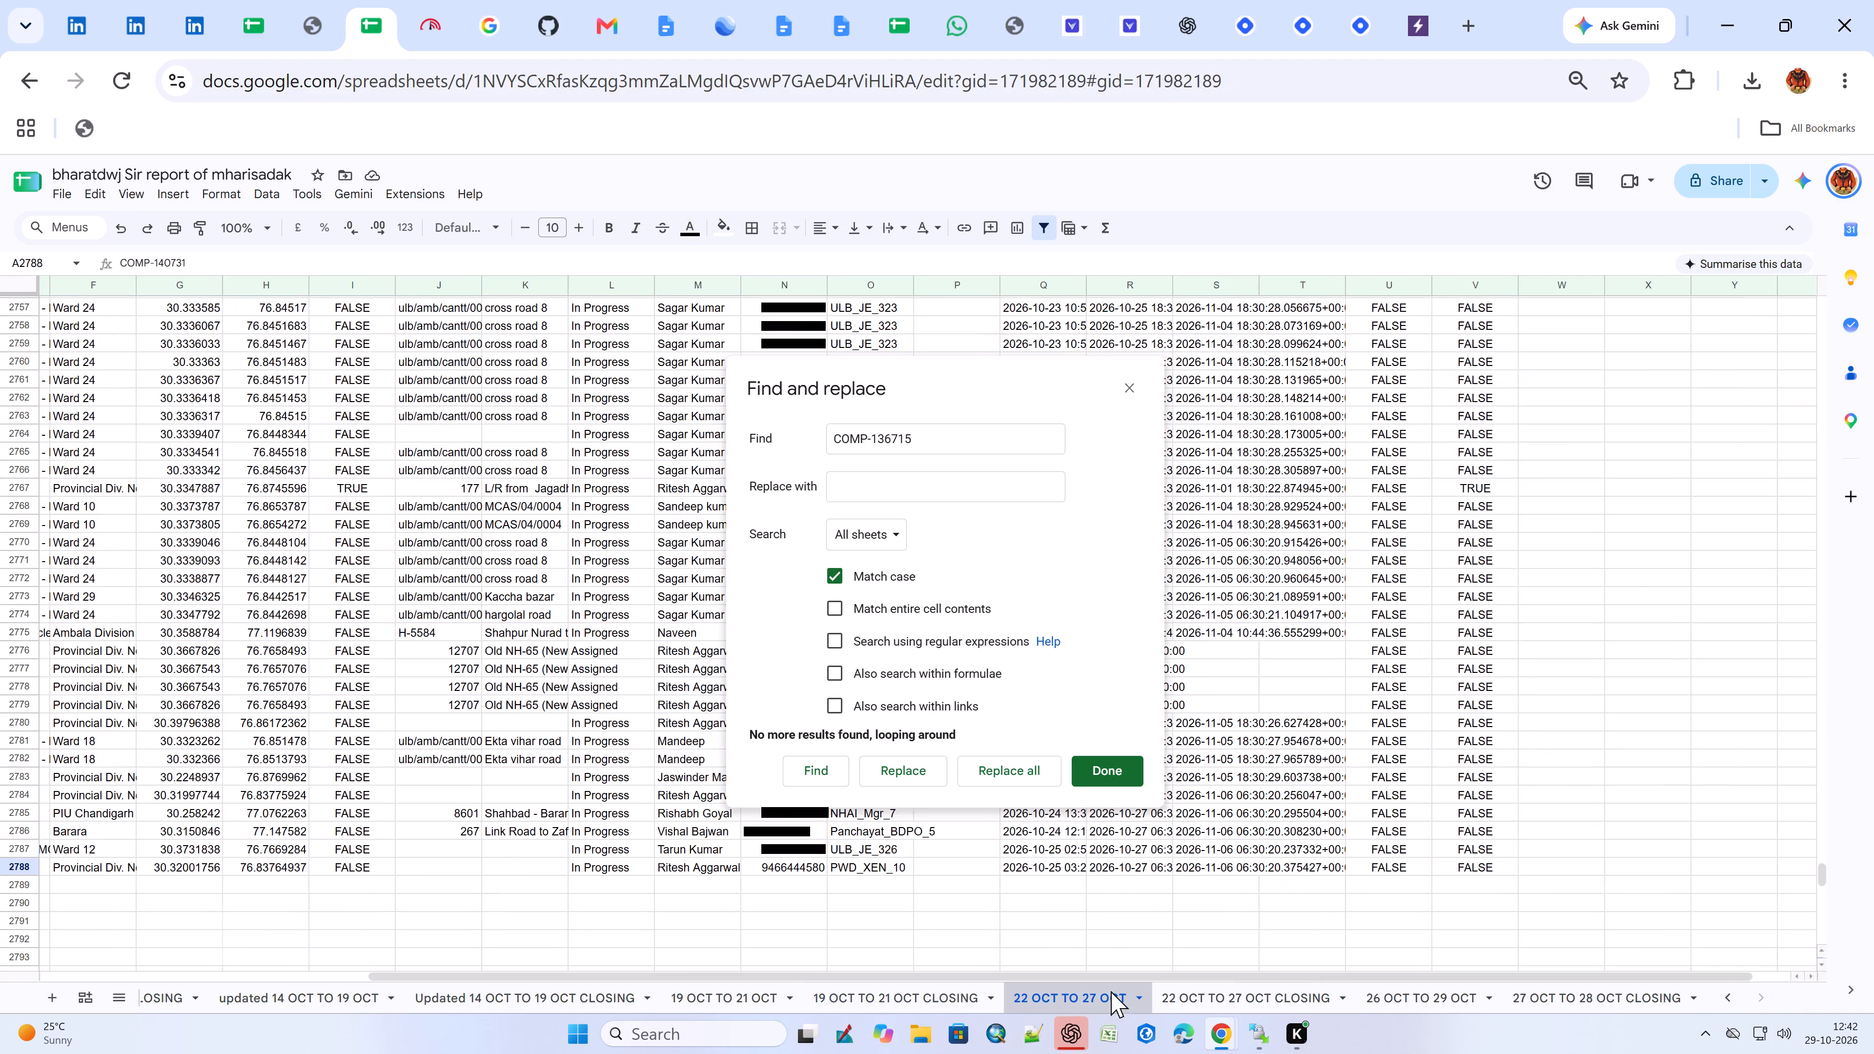
pyautogui.click(1210, 987)
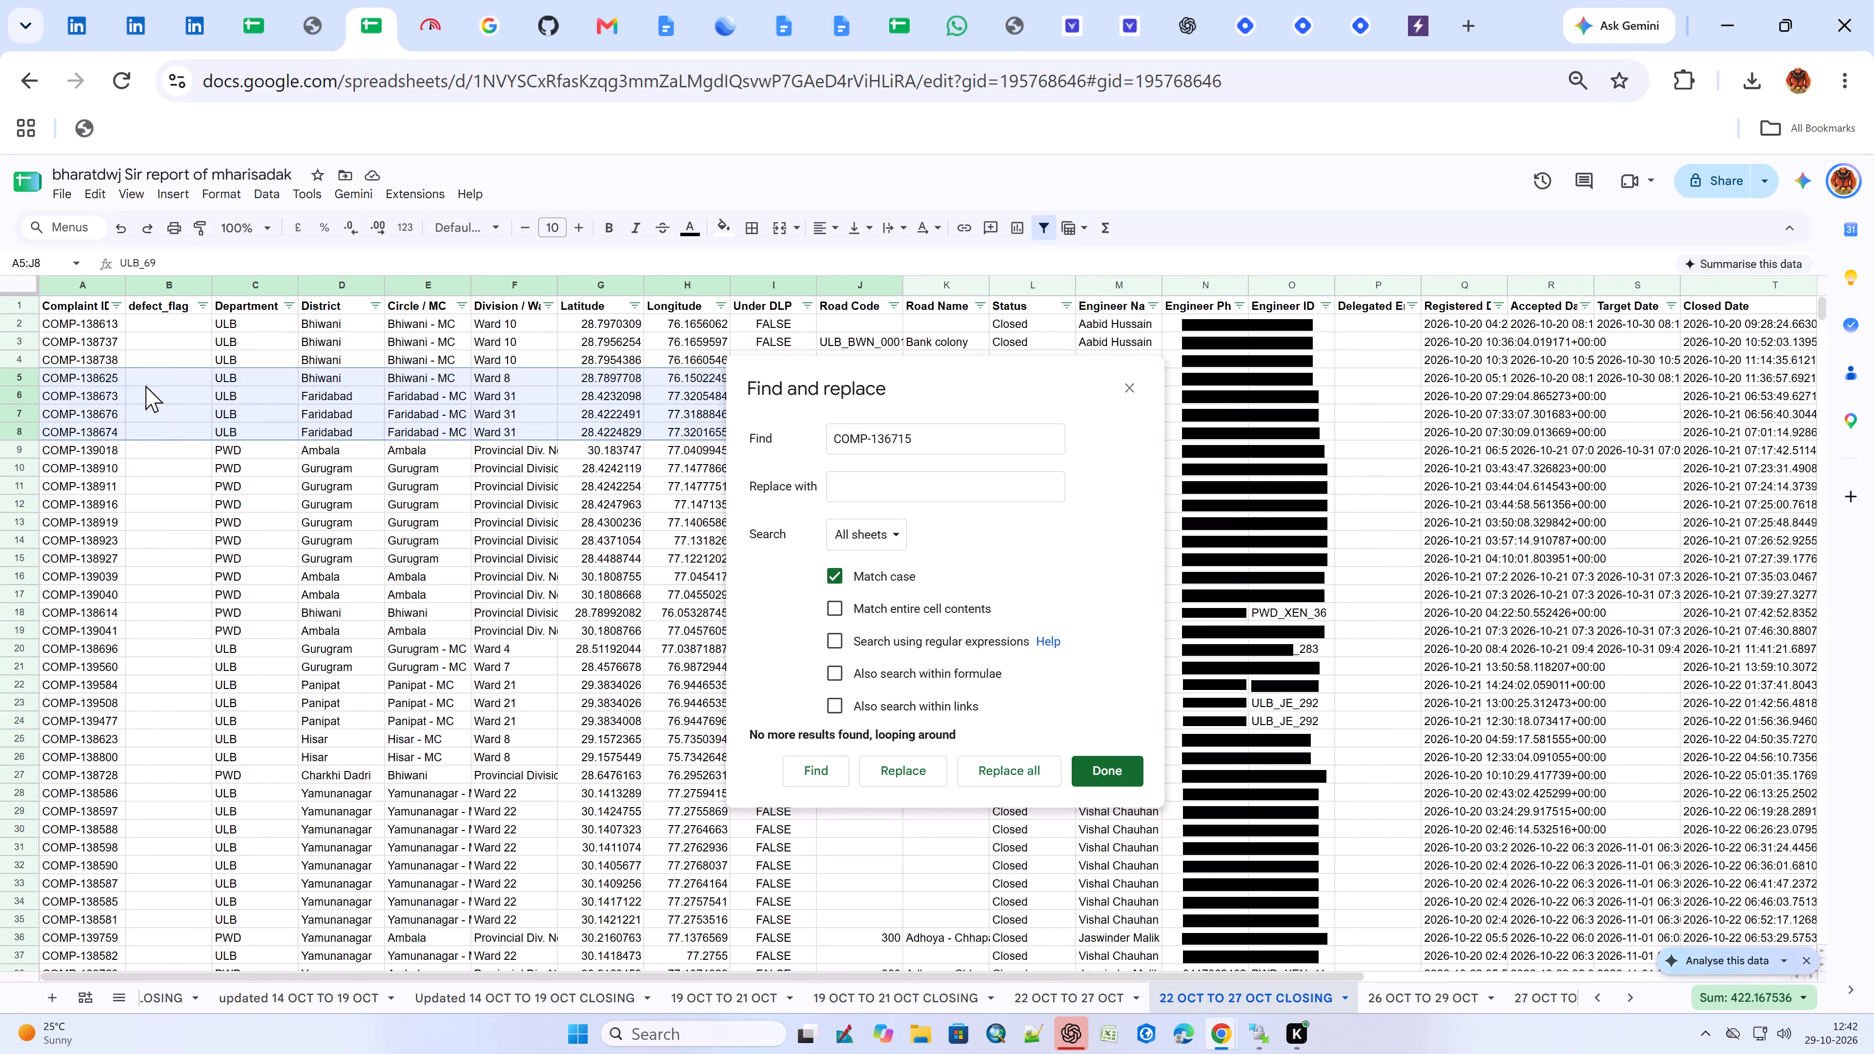
pyautogui.click(140, 349)
pyautogui.scroll(-4, 627, 780)
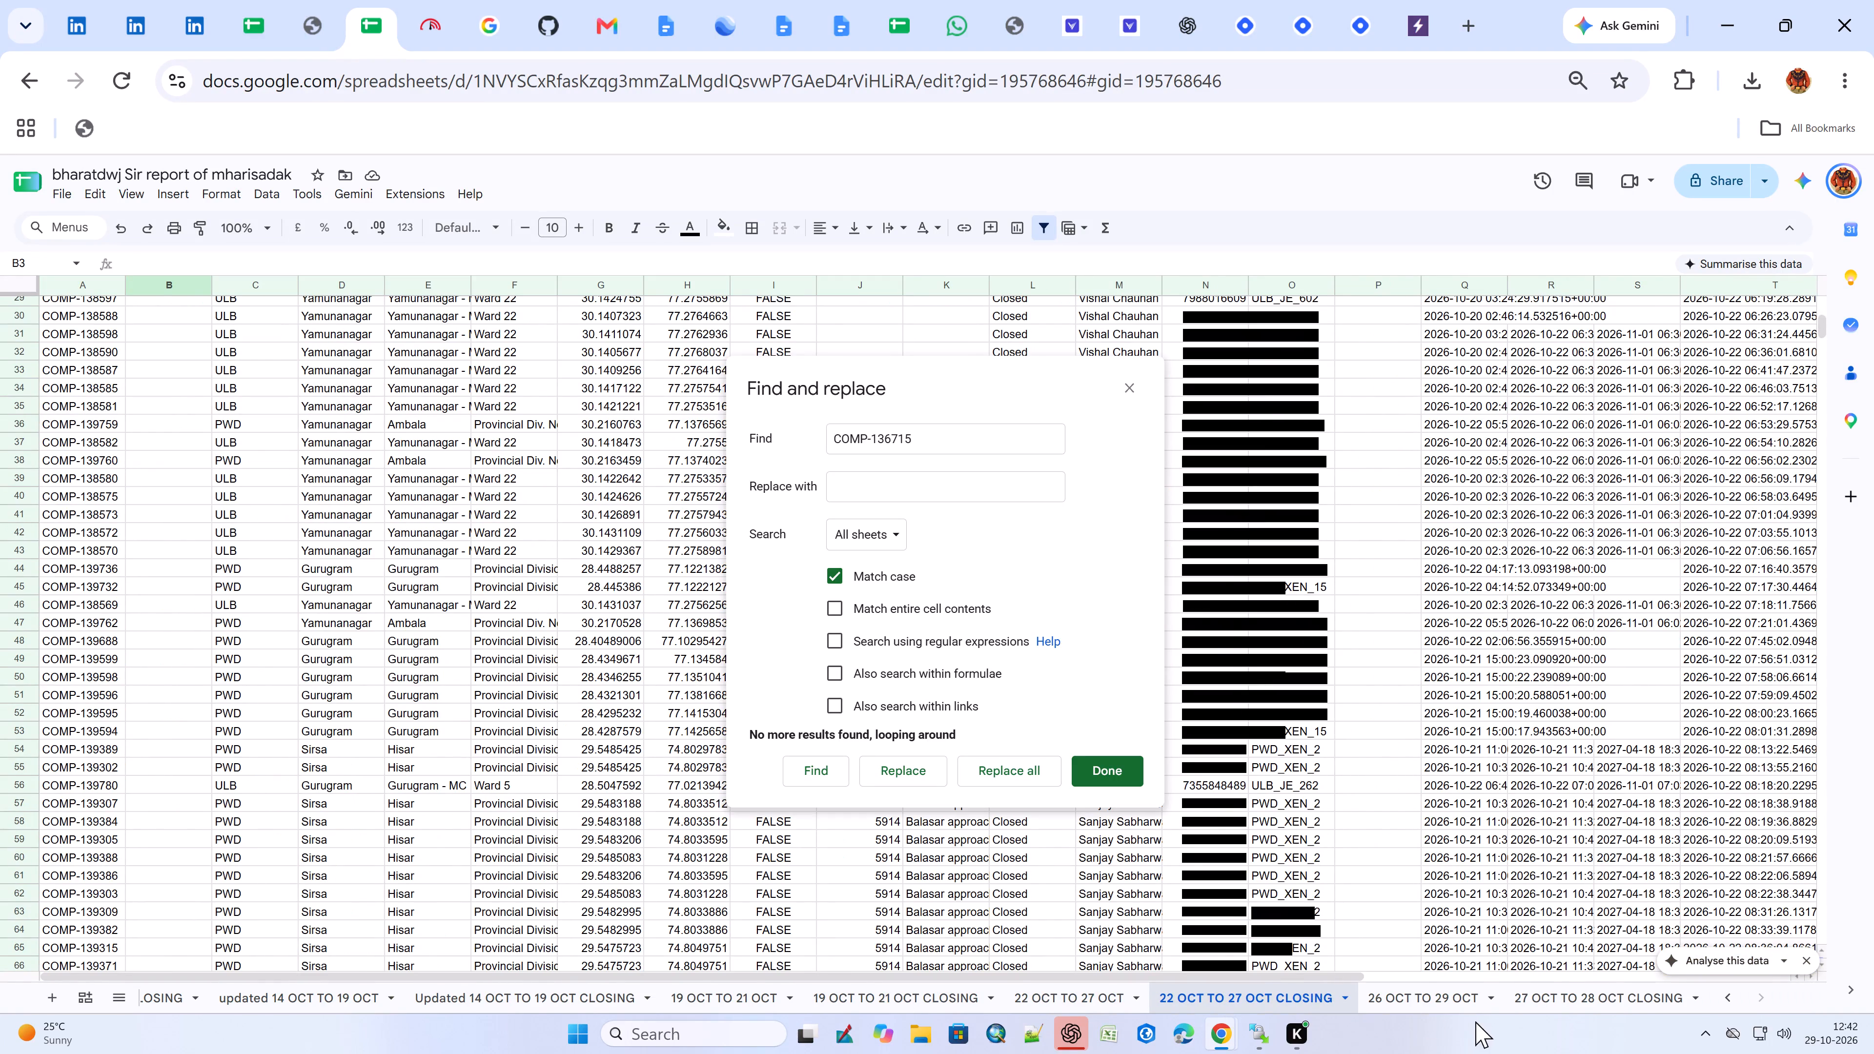
pyautogui.click(891, 992)
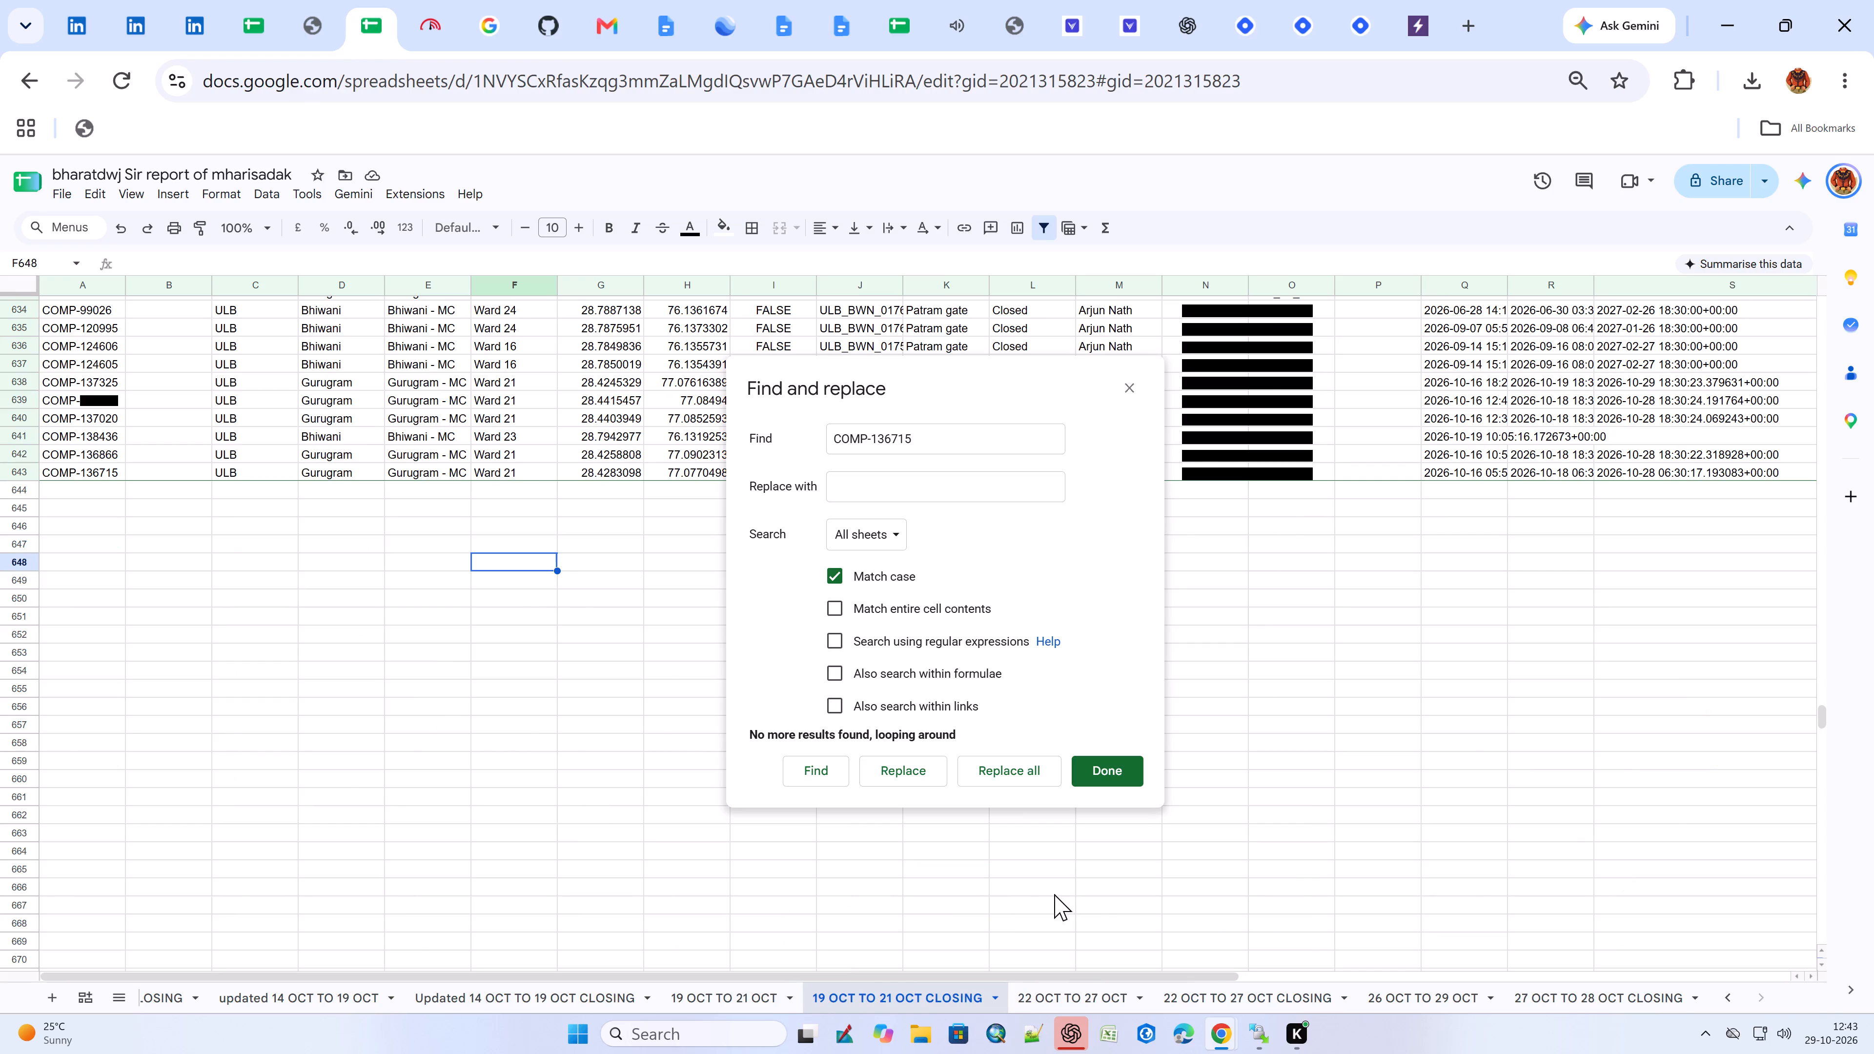
pyautogui.click(1261, 988)
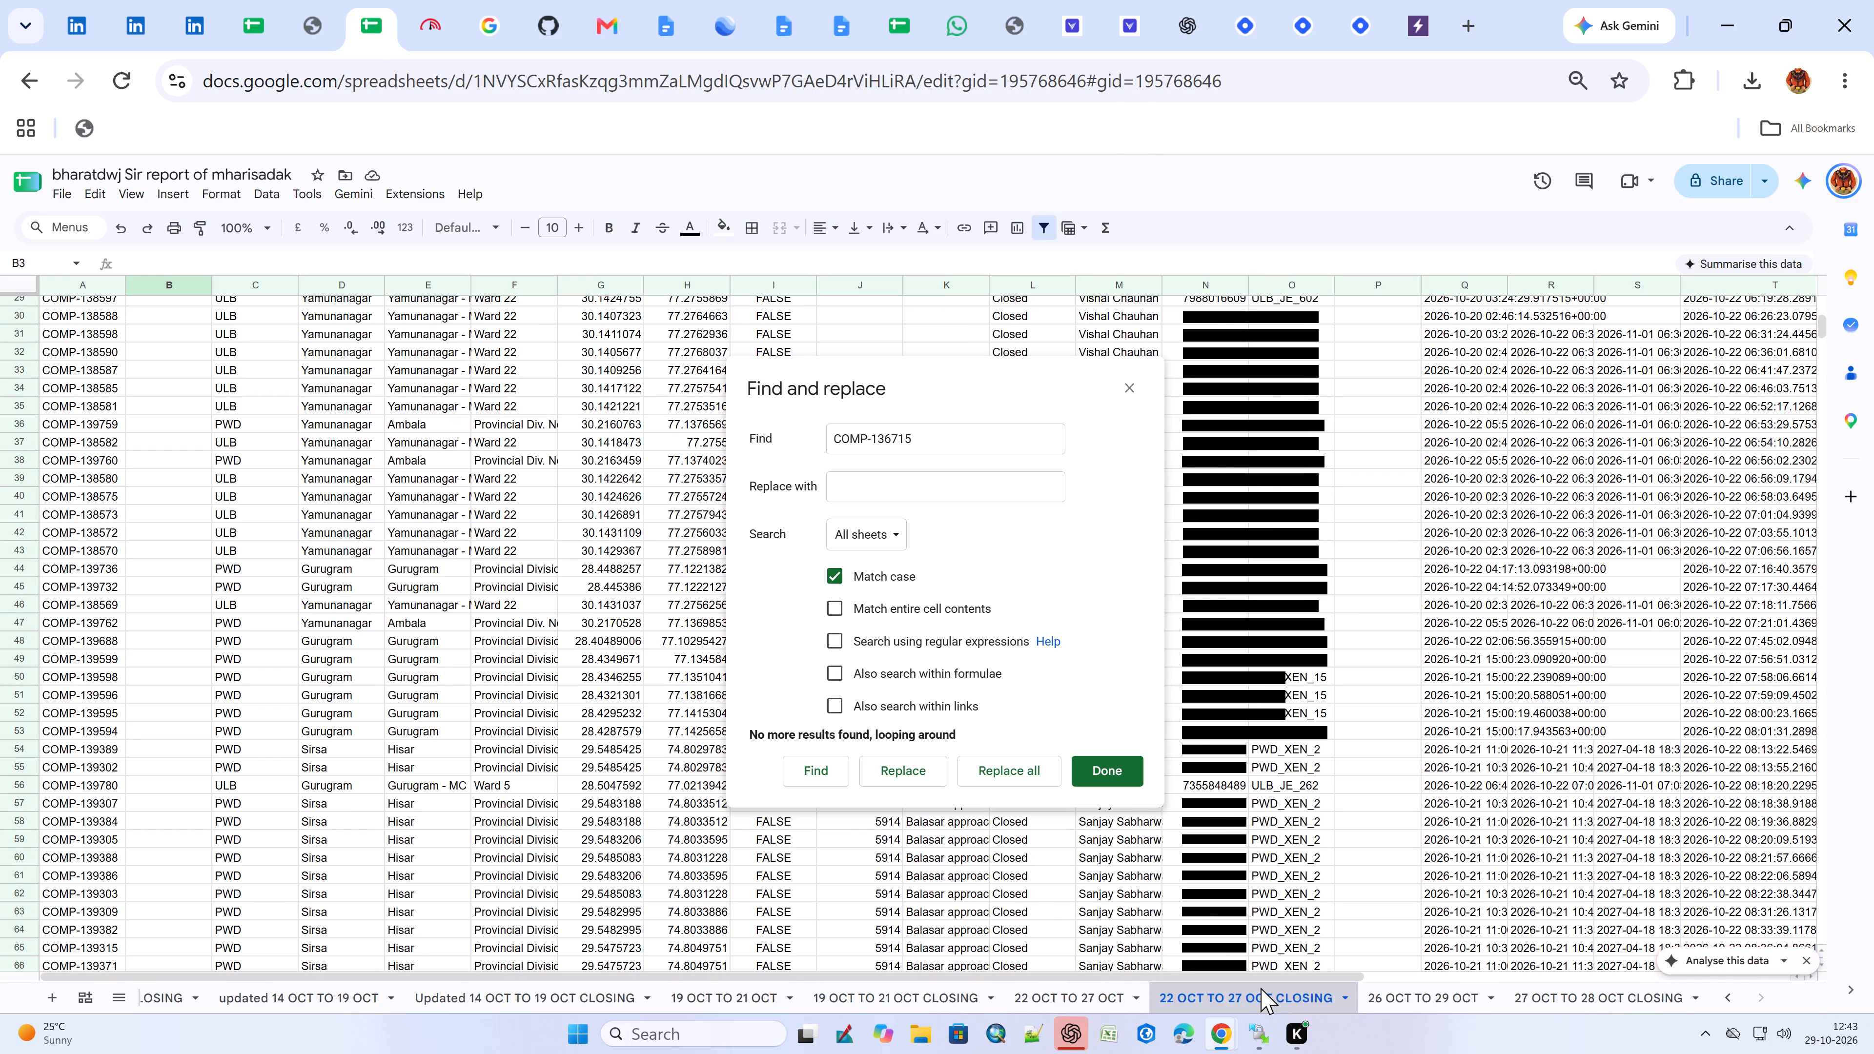
pyautogui.click(832, 785)
pyautogui.click(1164, 993)
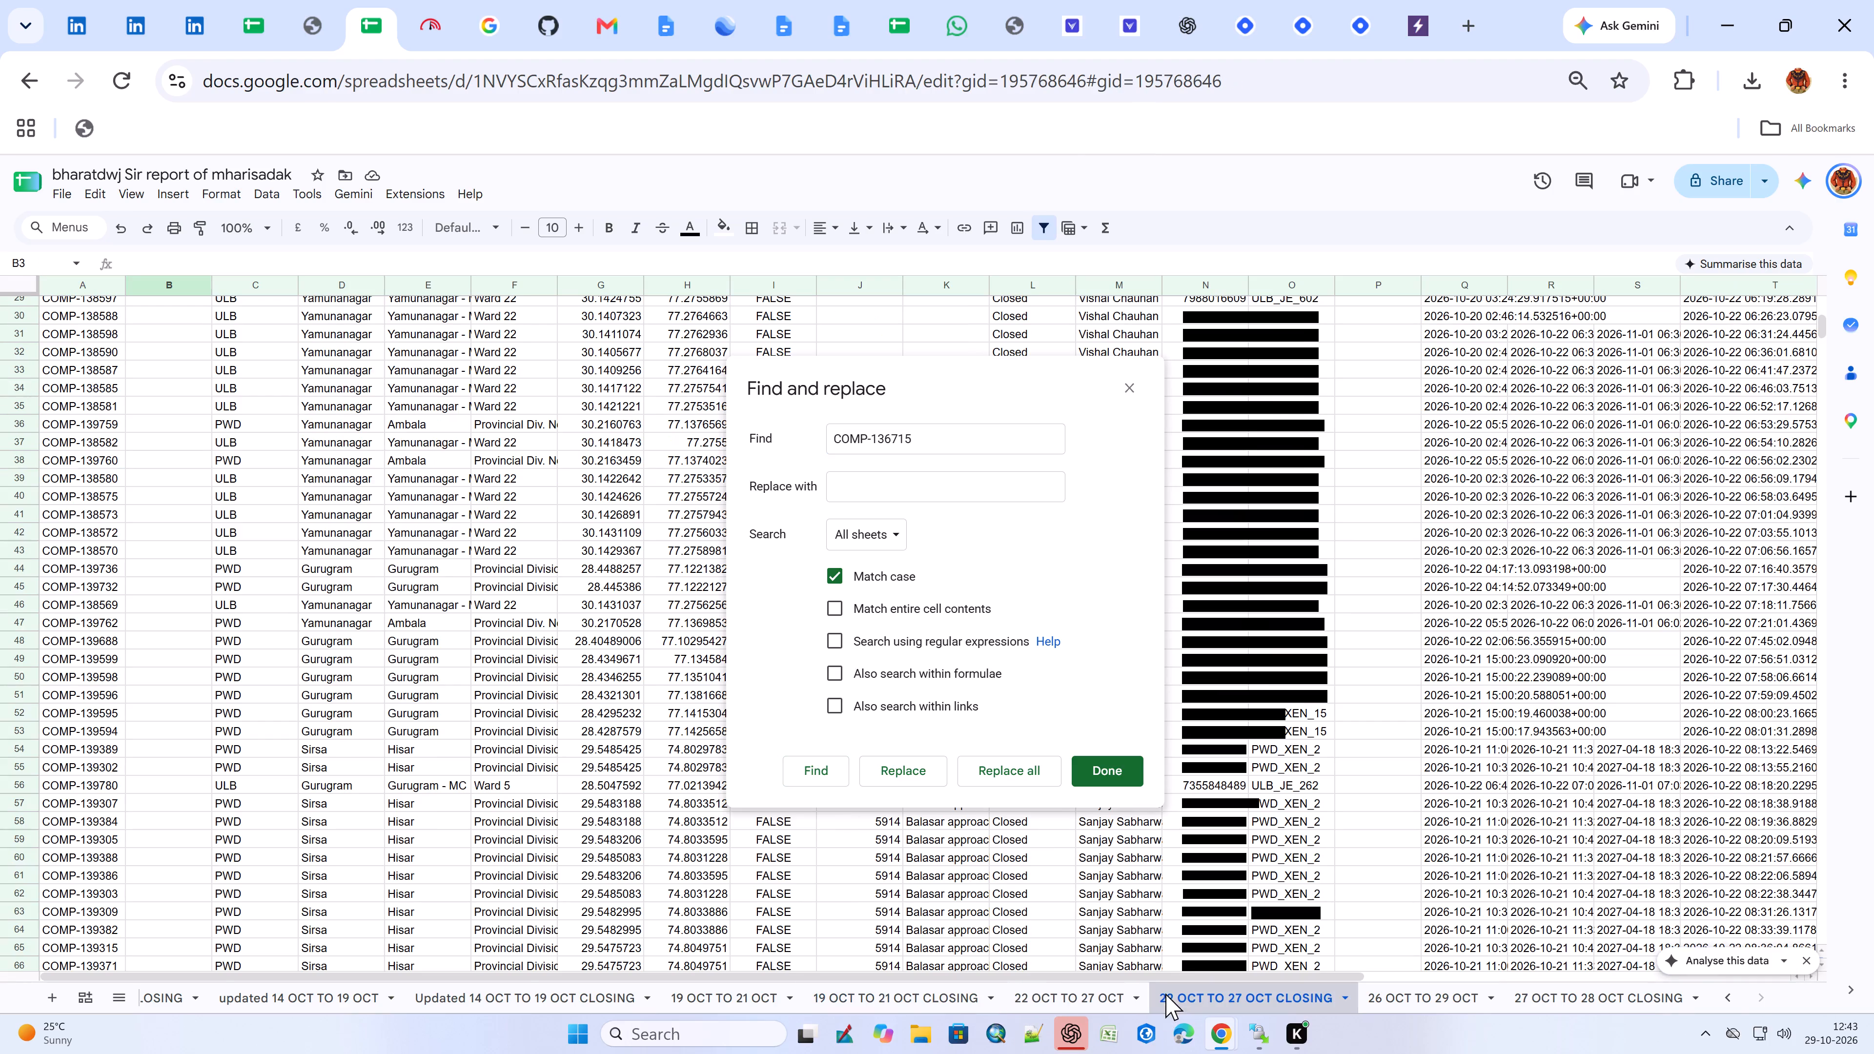
pyautogui.click(840, 767)
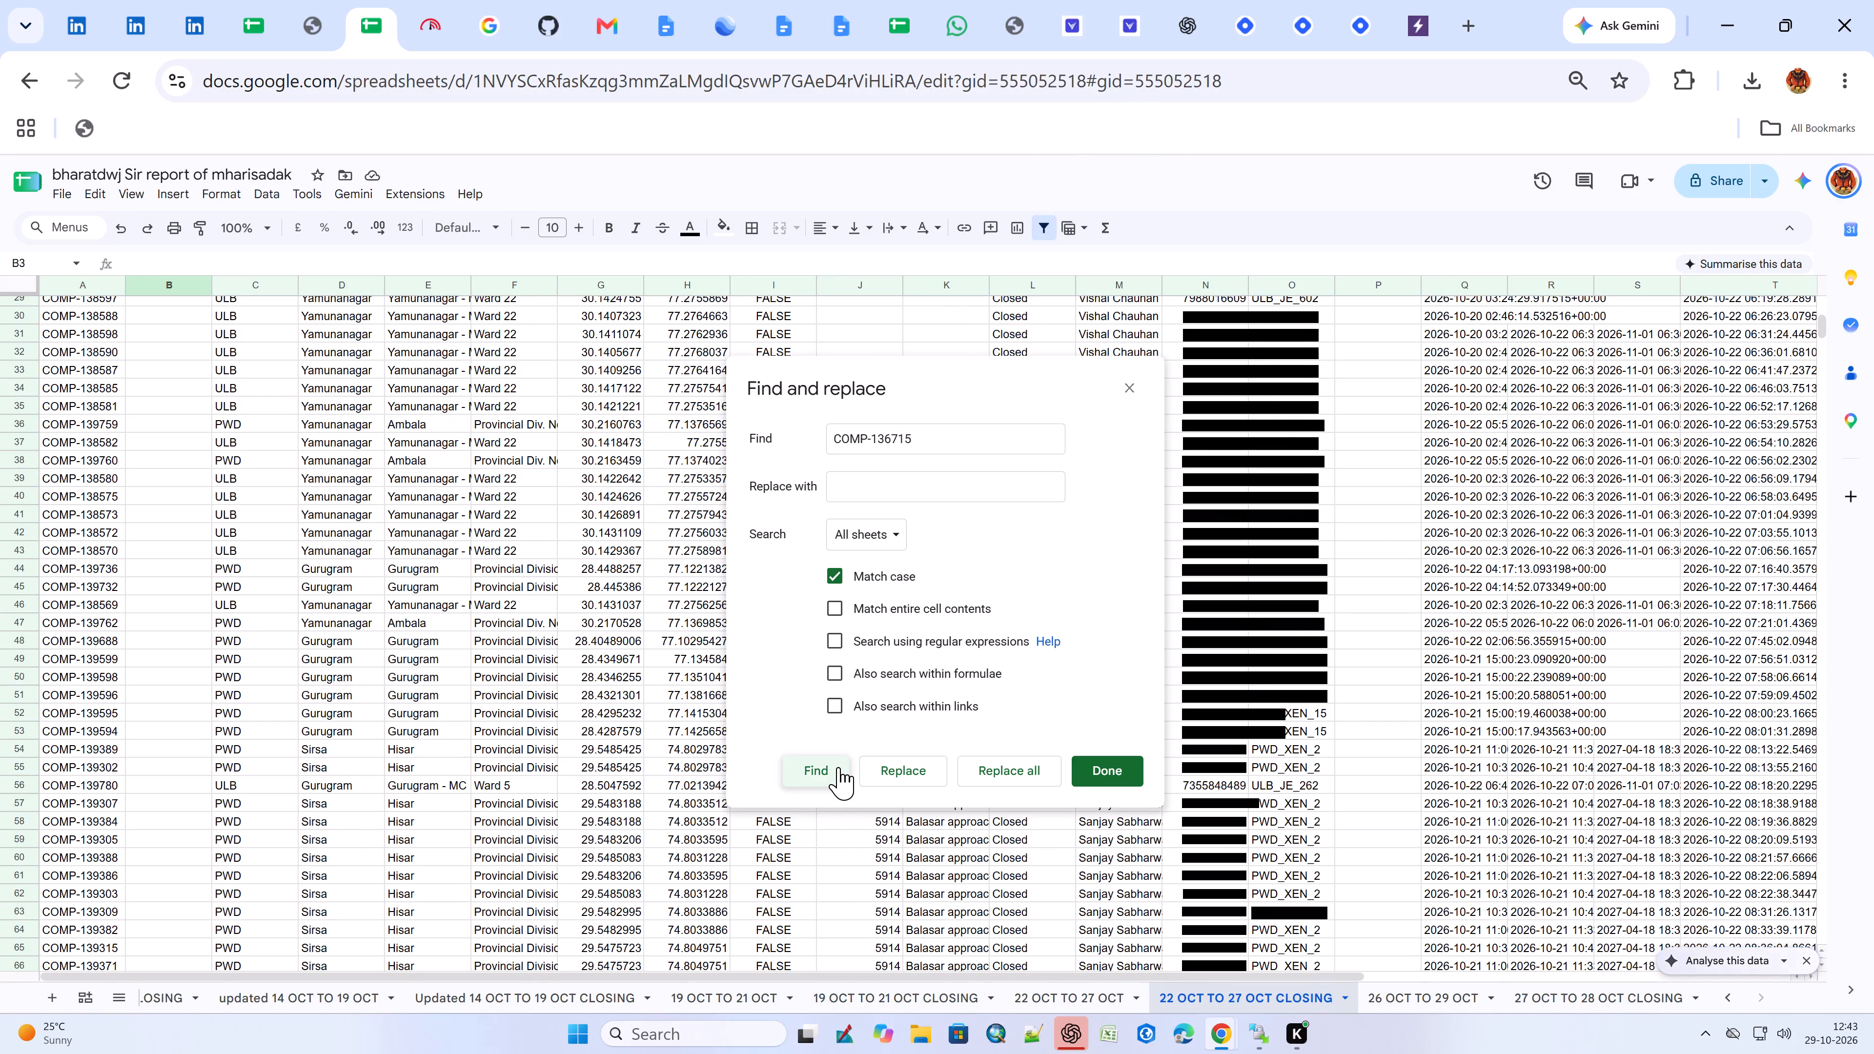
pyautogui.click(838, 767)
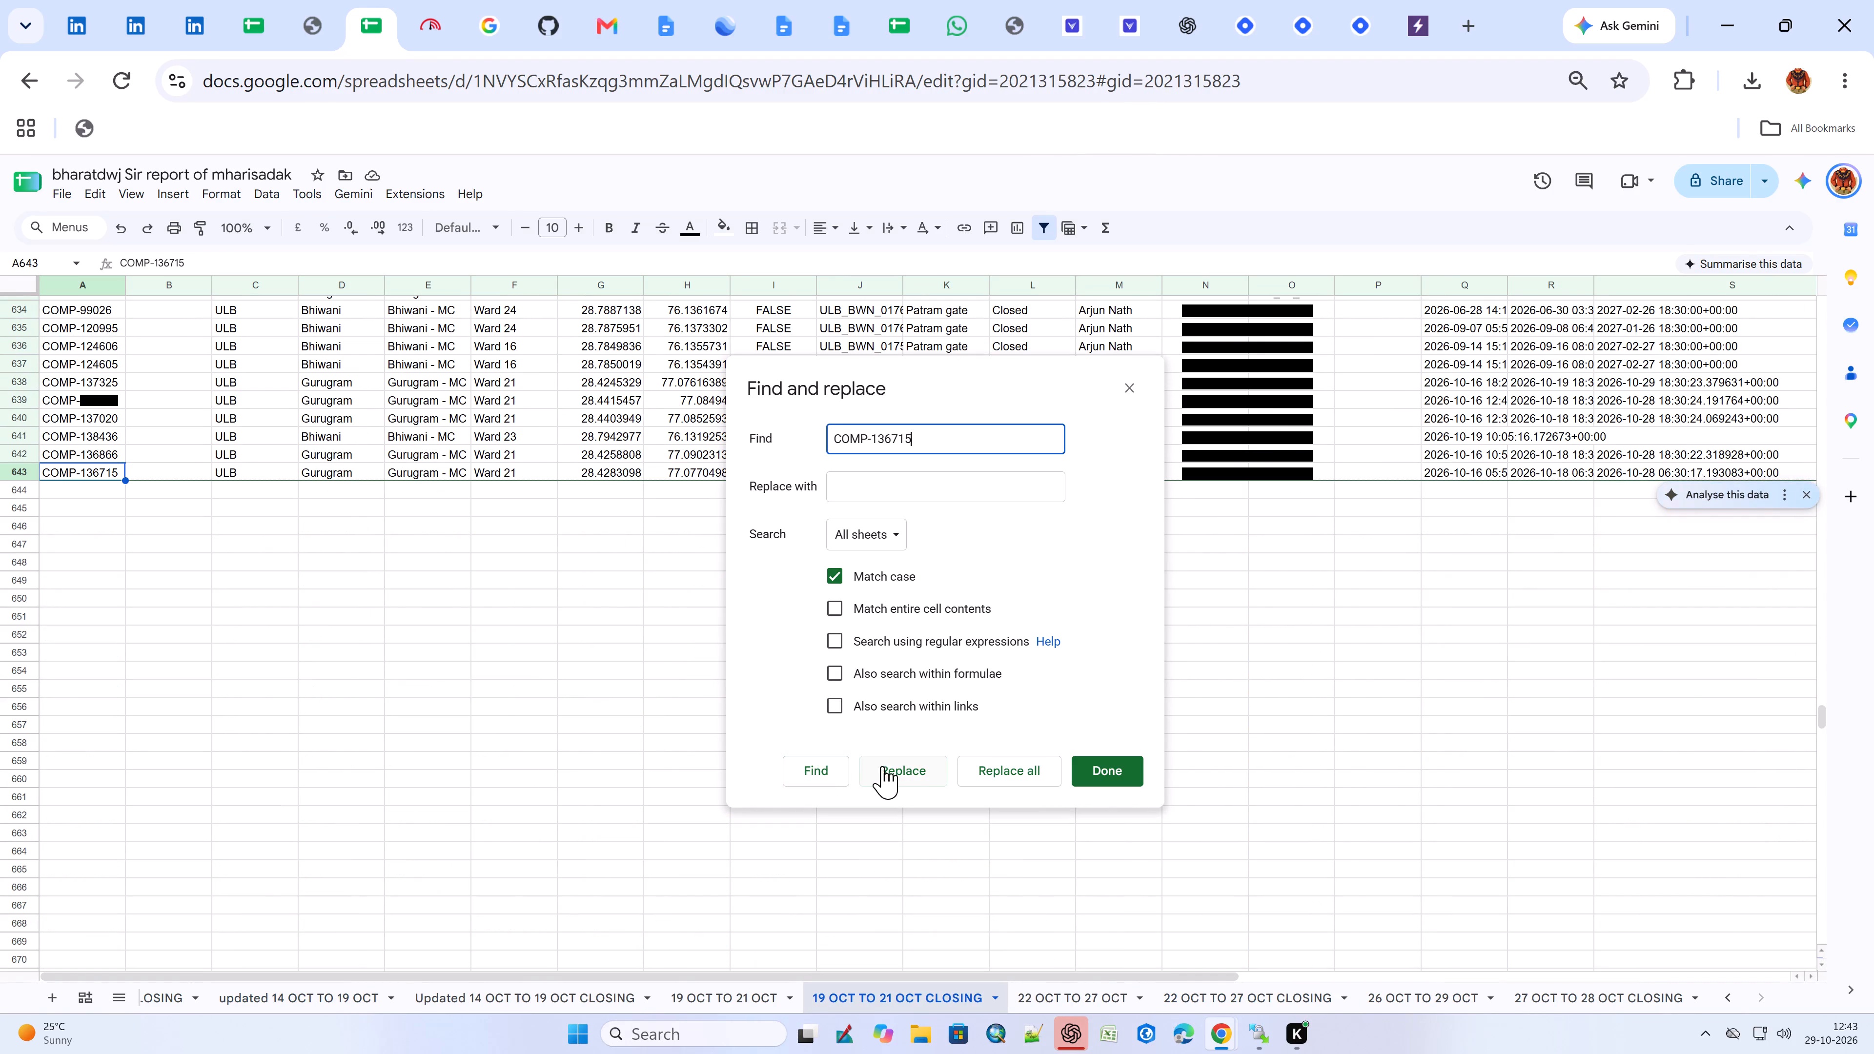
pyautogui.click(1217, 1008)
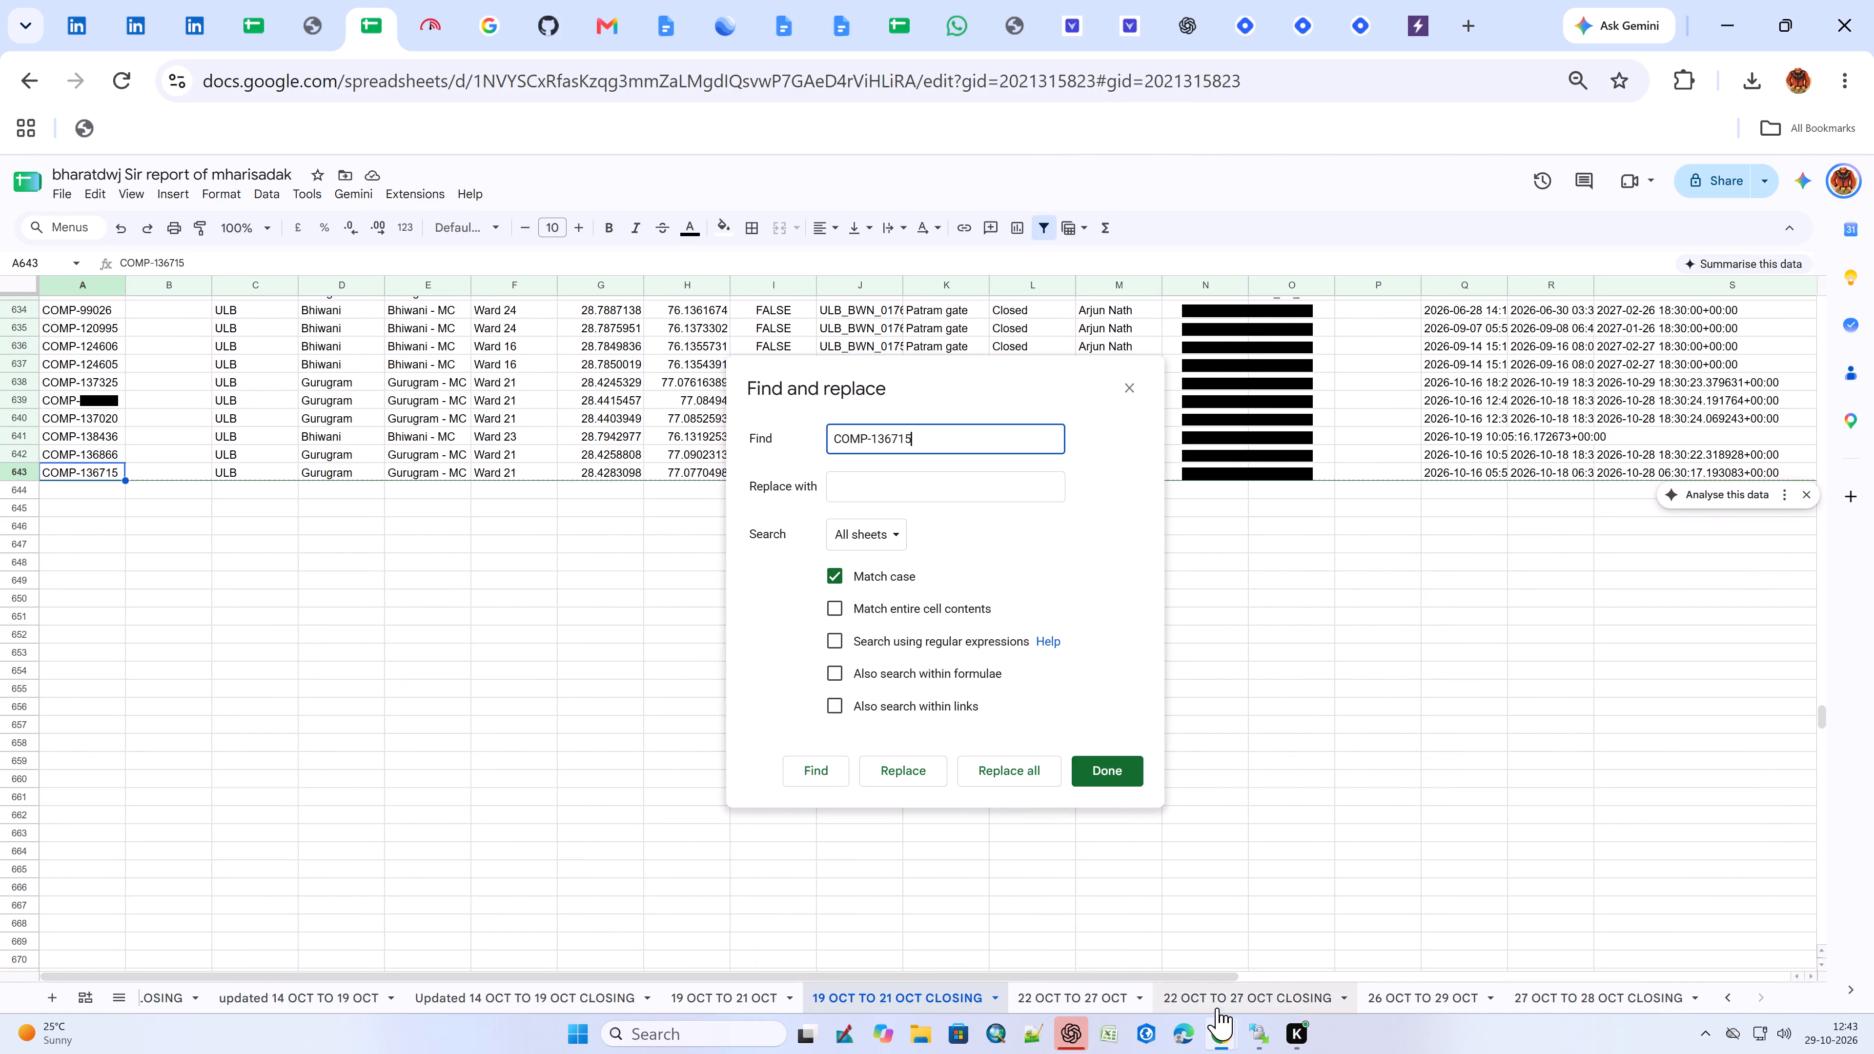
pyautogui.click(824, 782)
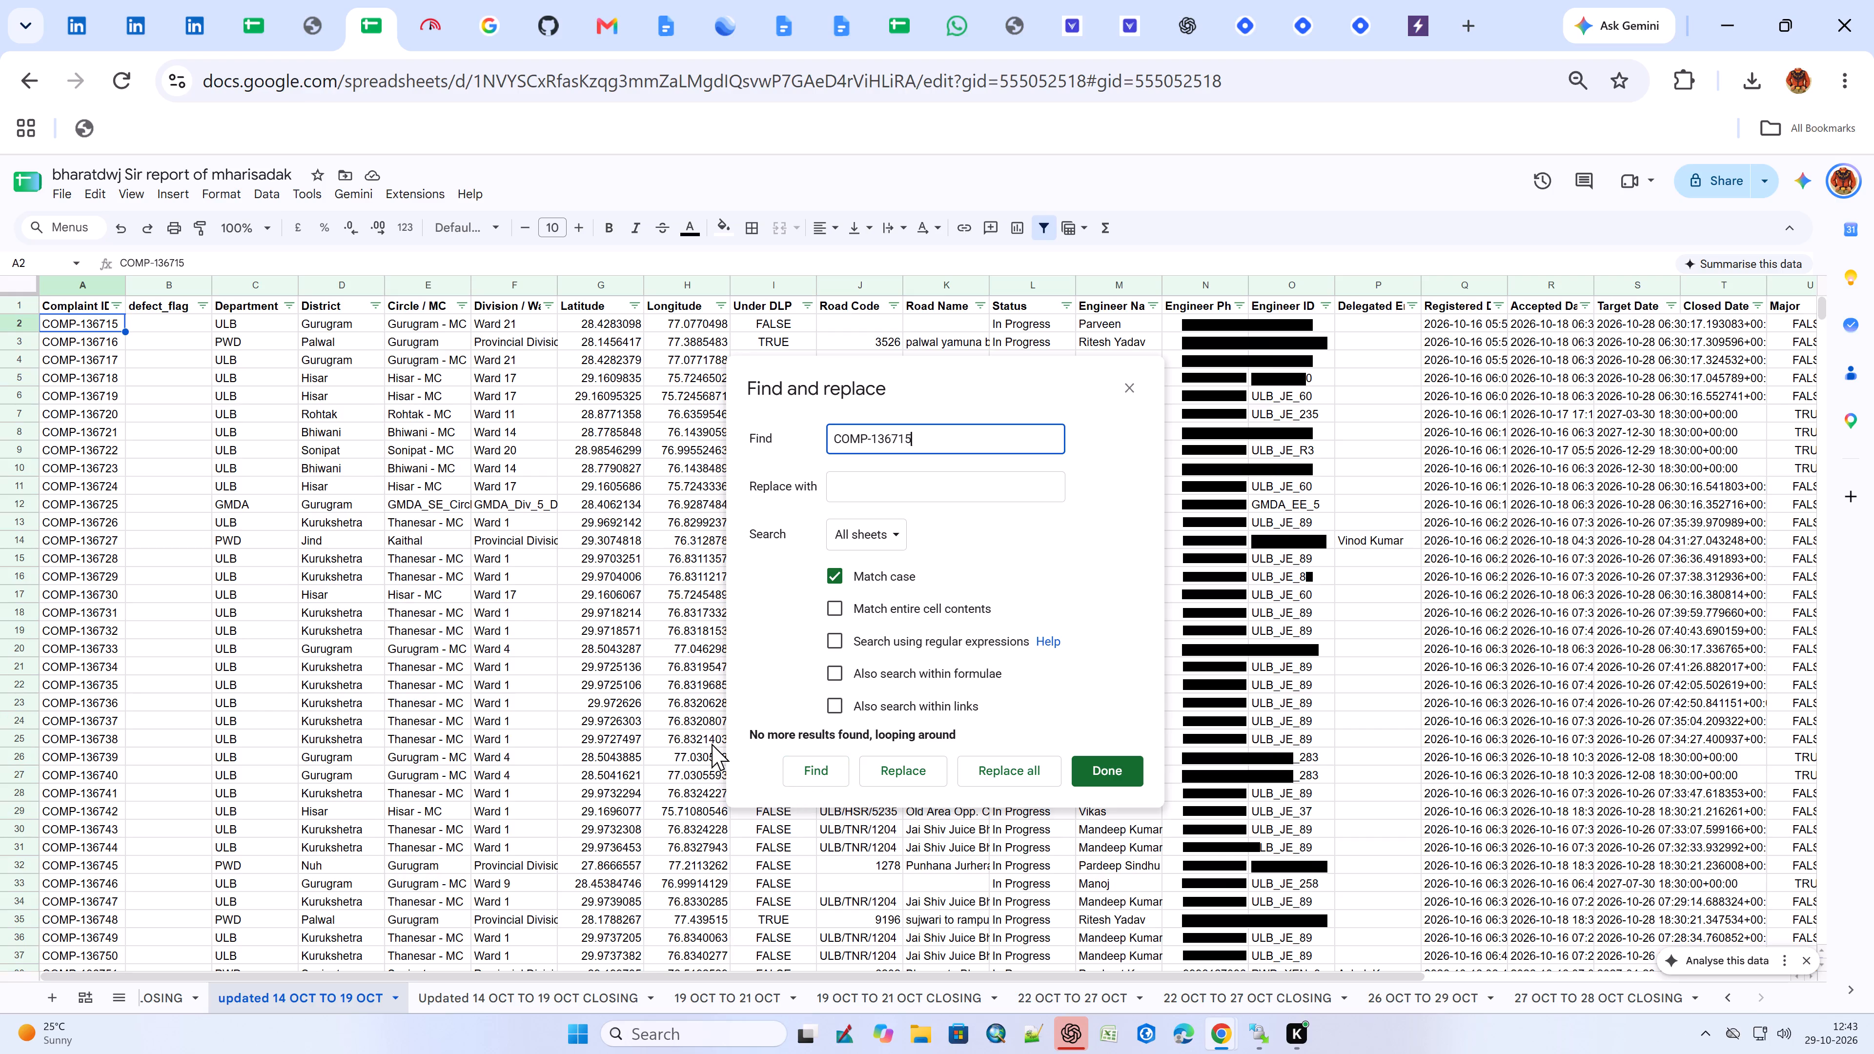
# Compare the top of 22 OCT TO 27 OCT CLOSING with the end of 19 OCT TO 21 OCT CLOSING once more.
pyautogui.click(1343, 1003)
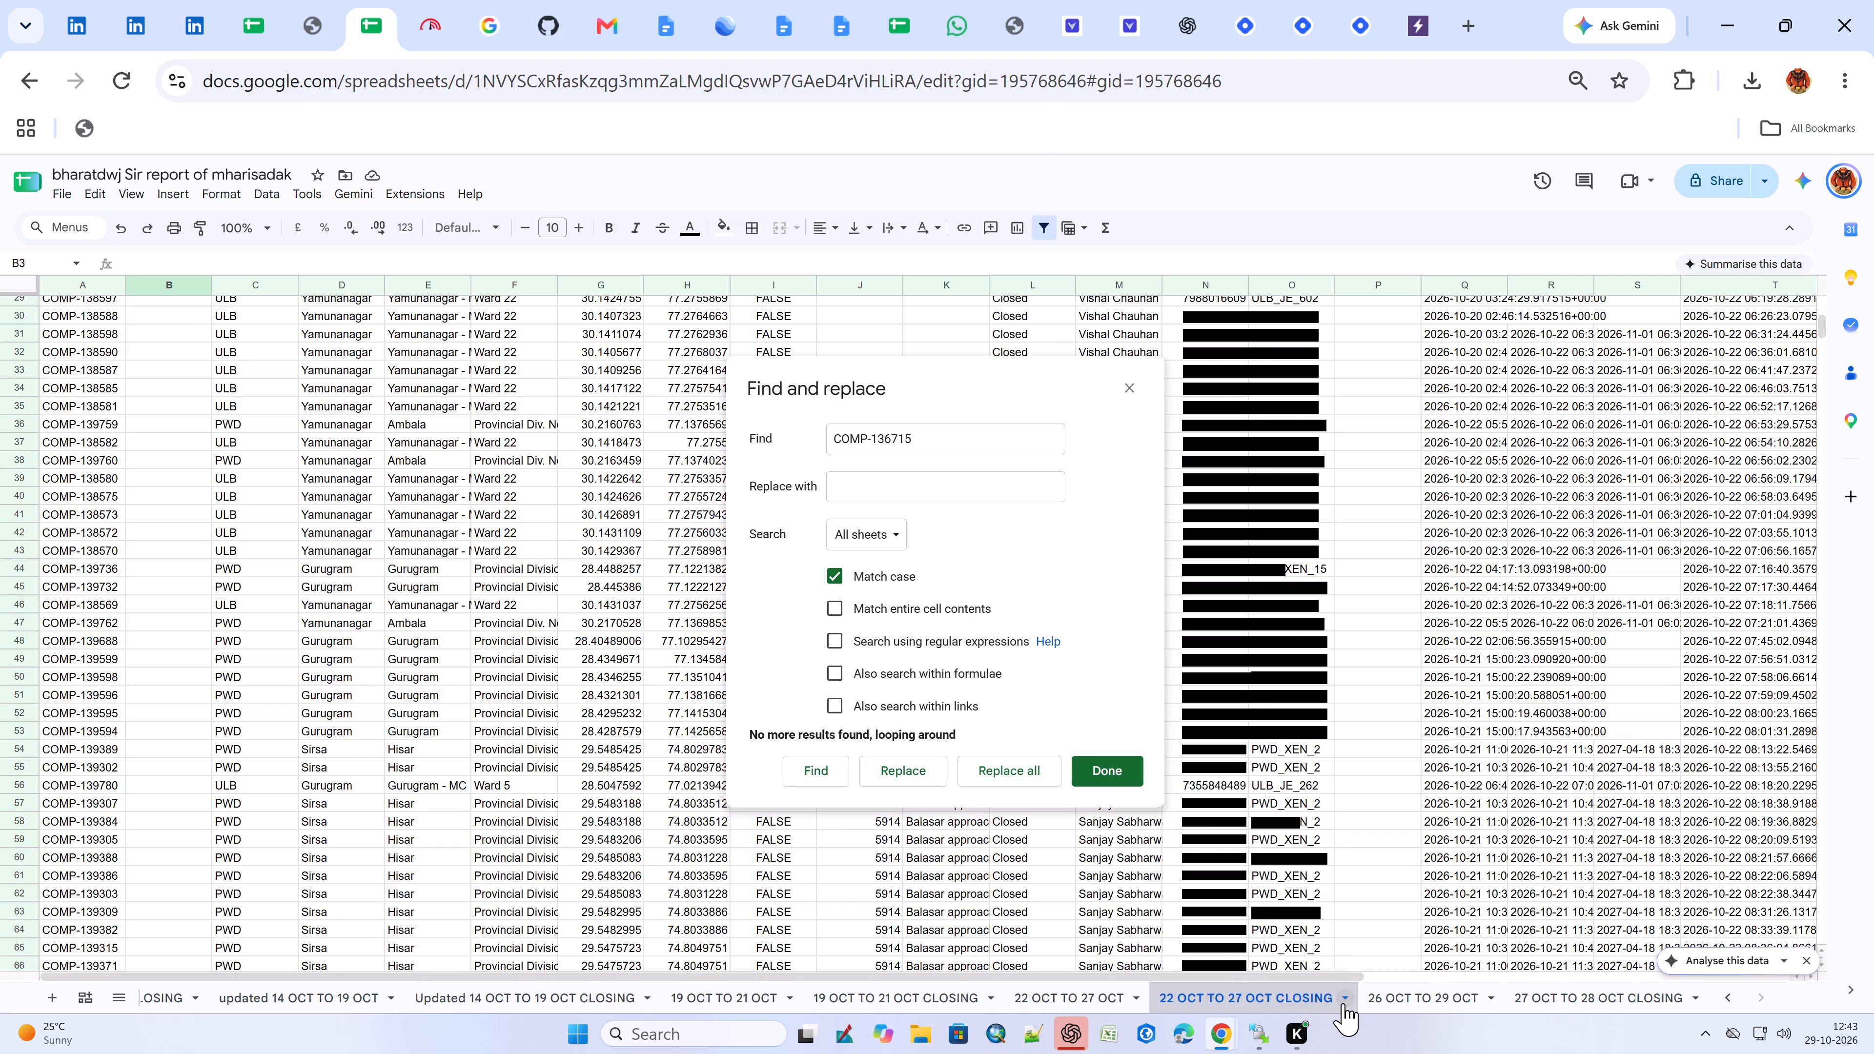
pyautogui.moveTo(569, 934); pyautogui.dragTo(0, 917)
pyautogui.scroll(12, 96, 570)
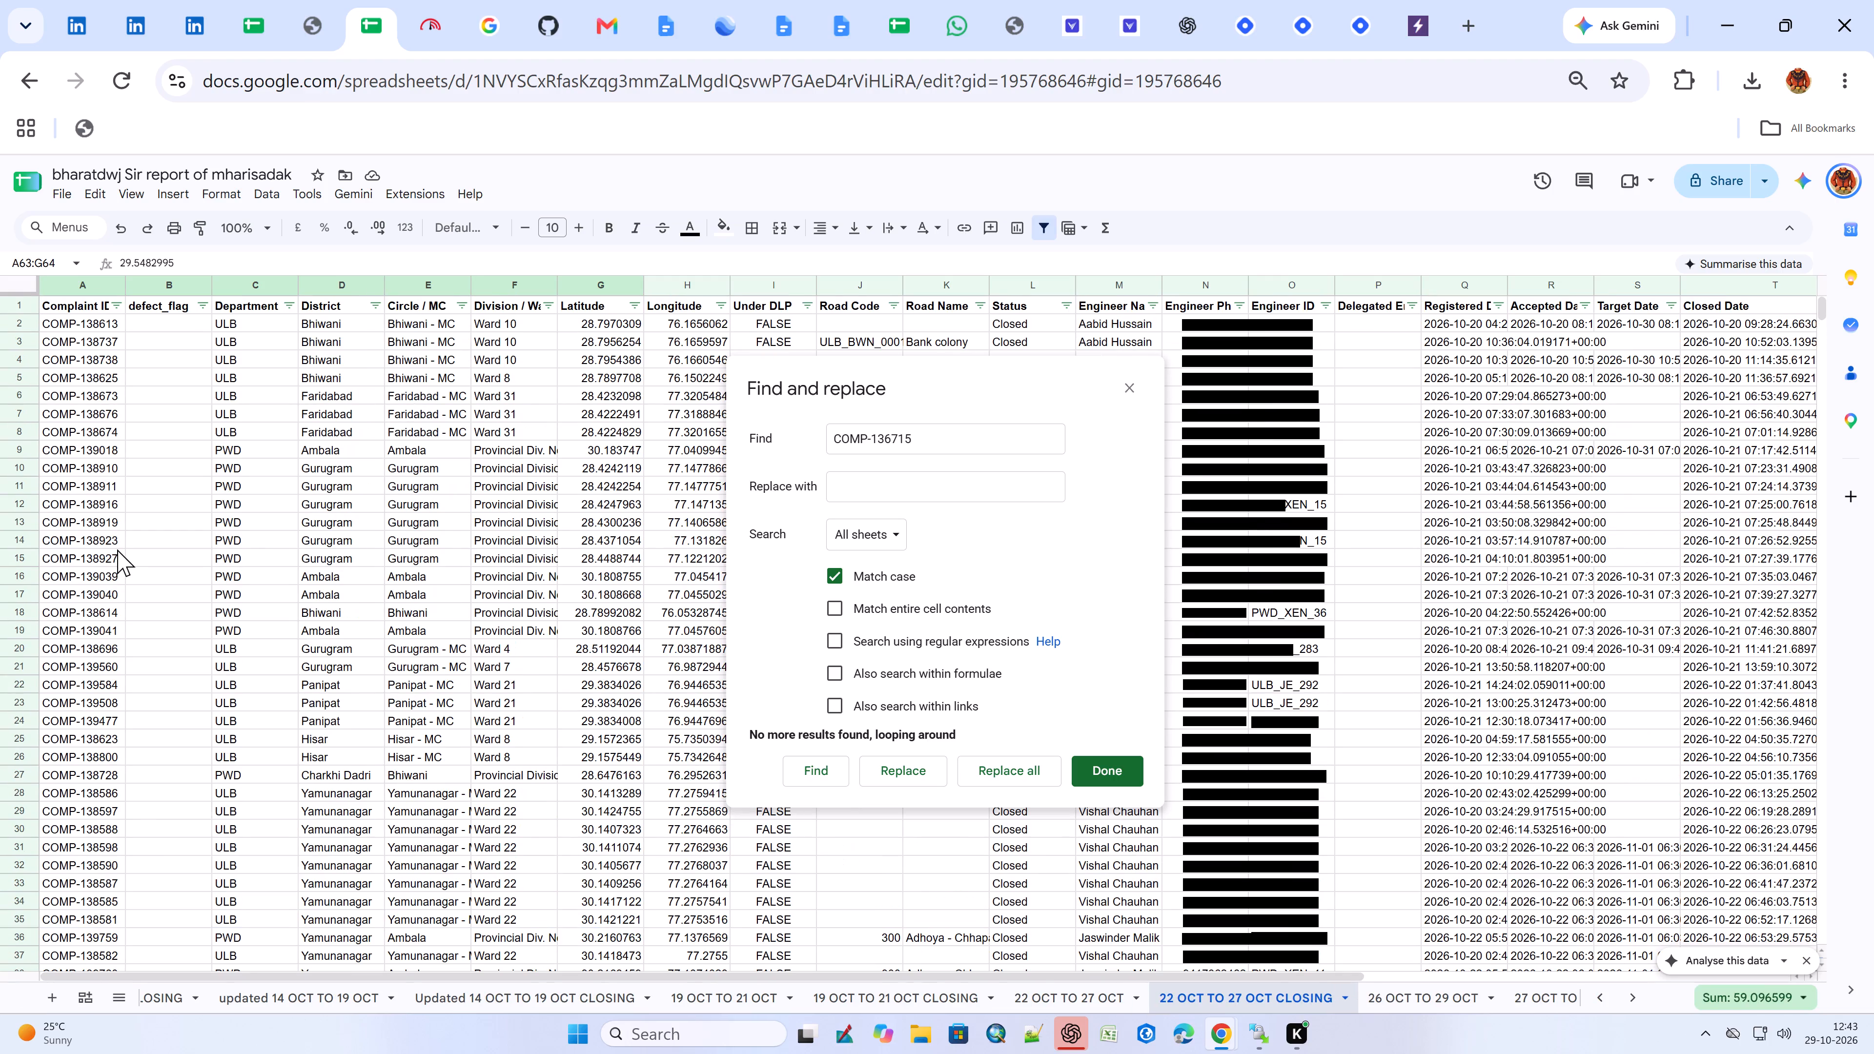
pyautogui.click(953, 993)
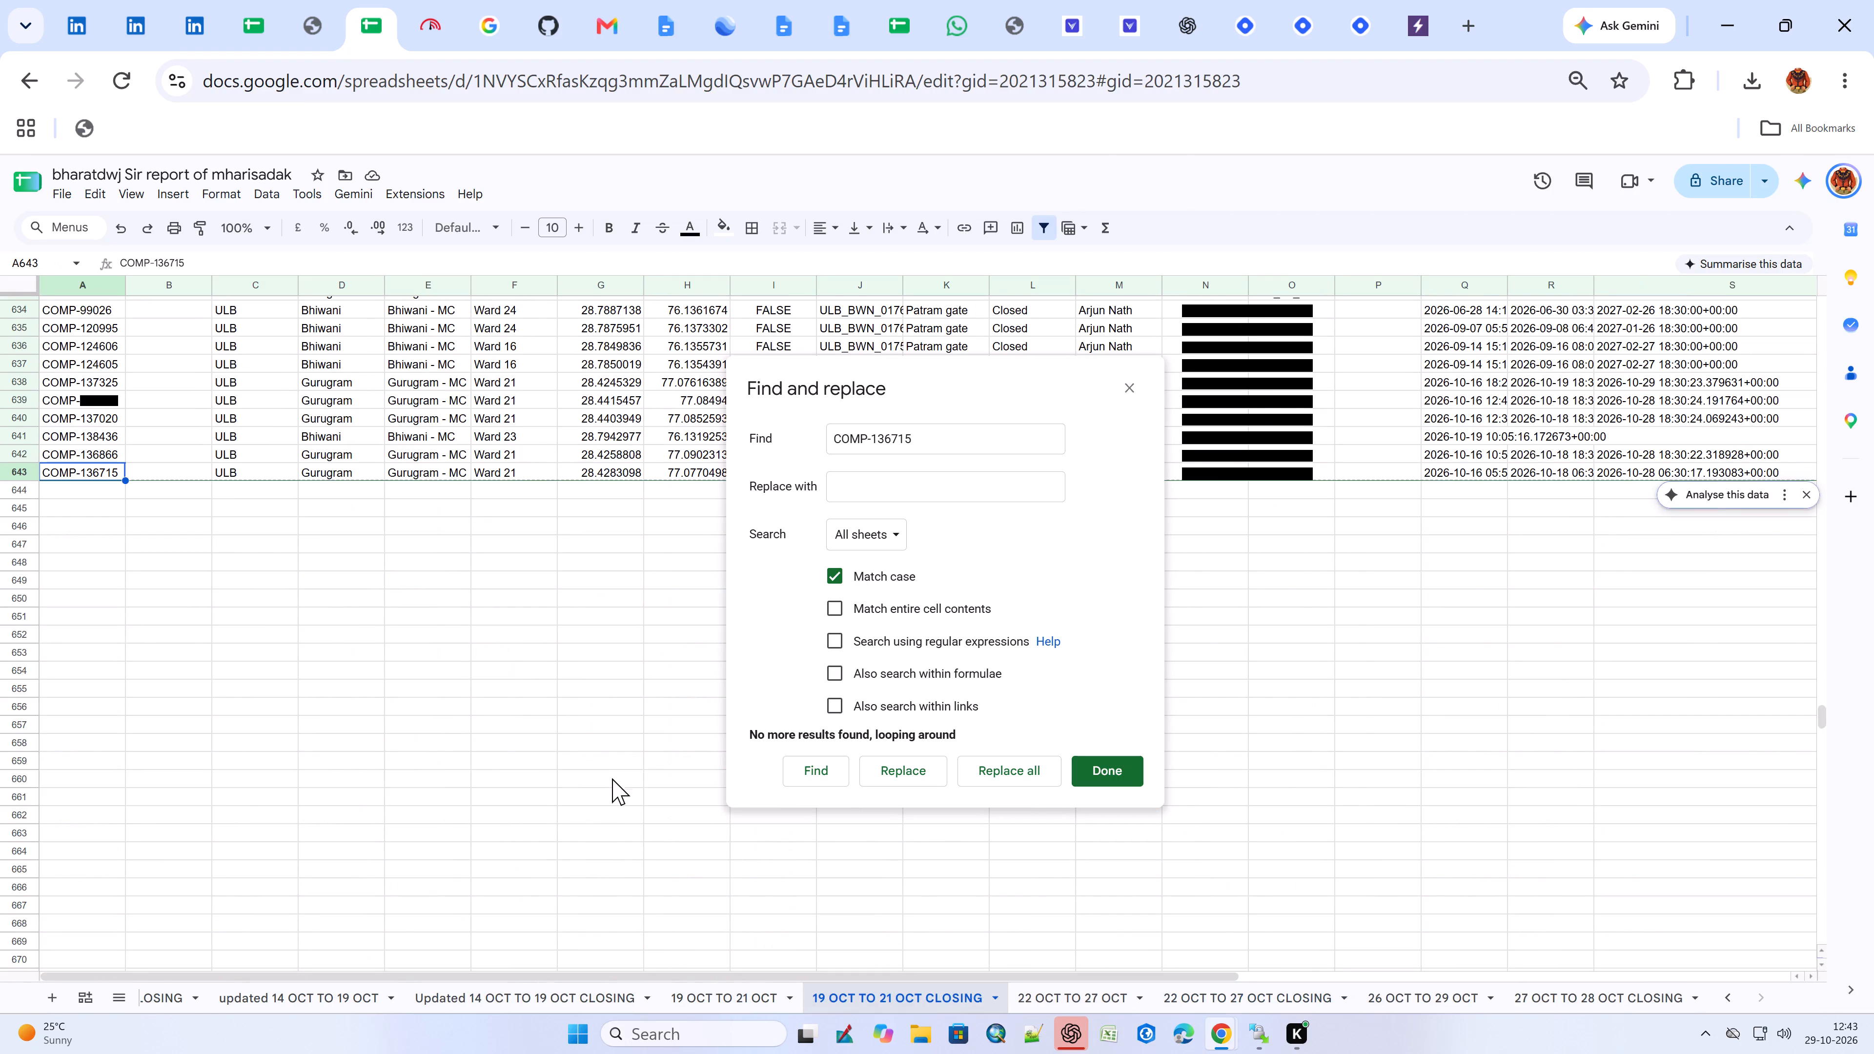
pyautogui.click(623, 770)
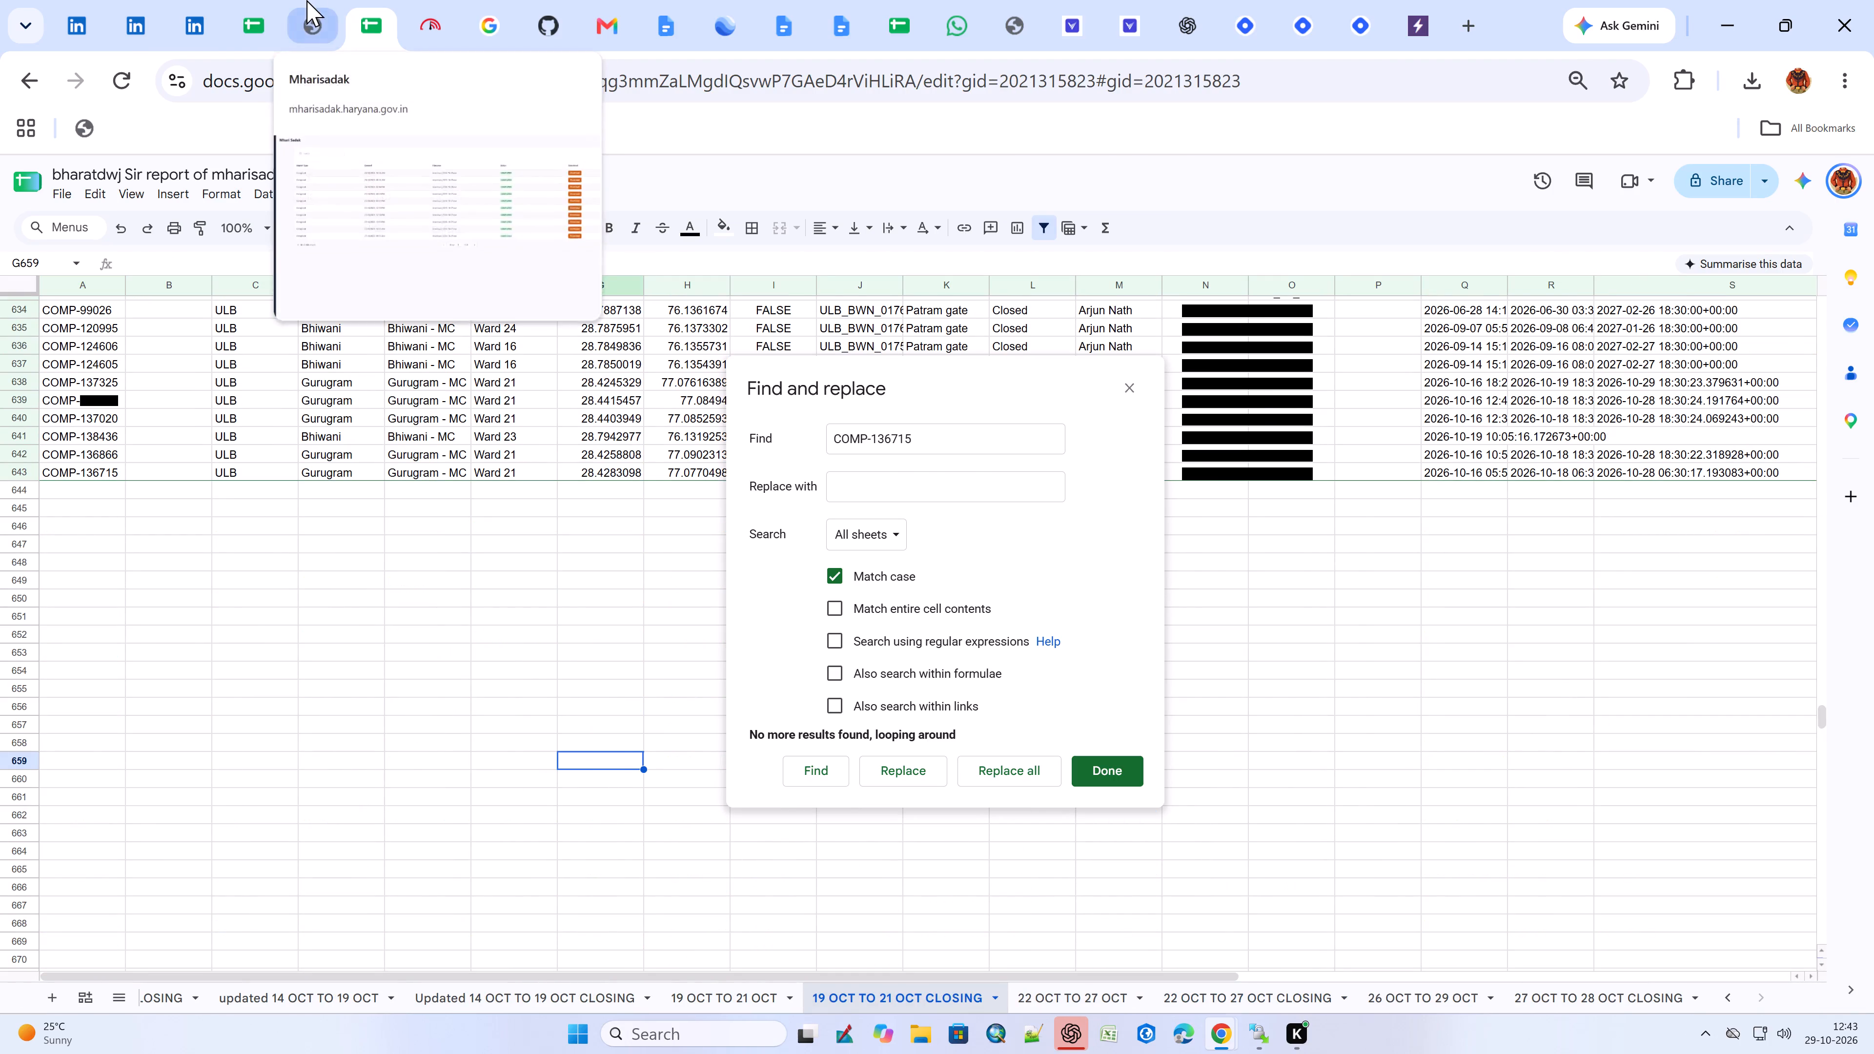
pyautogui.click(306, 0)
pyautogui.click(359, 22)
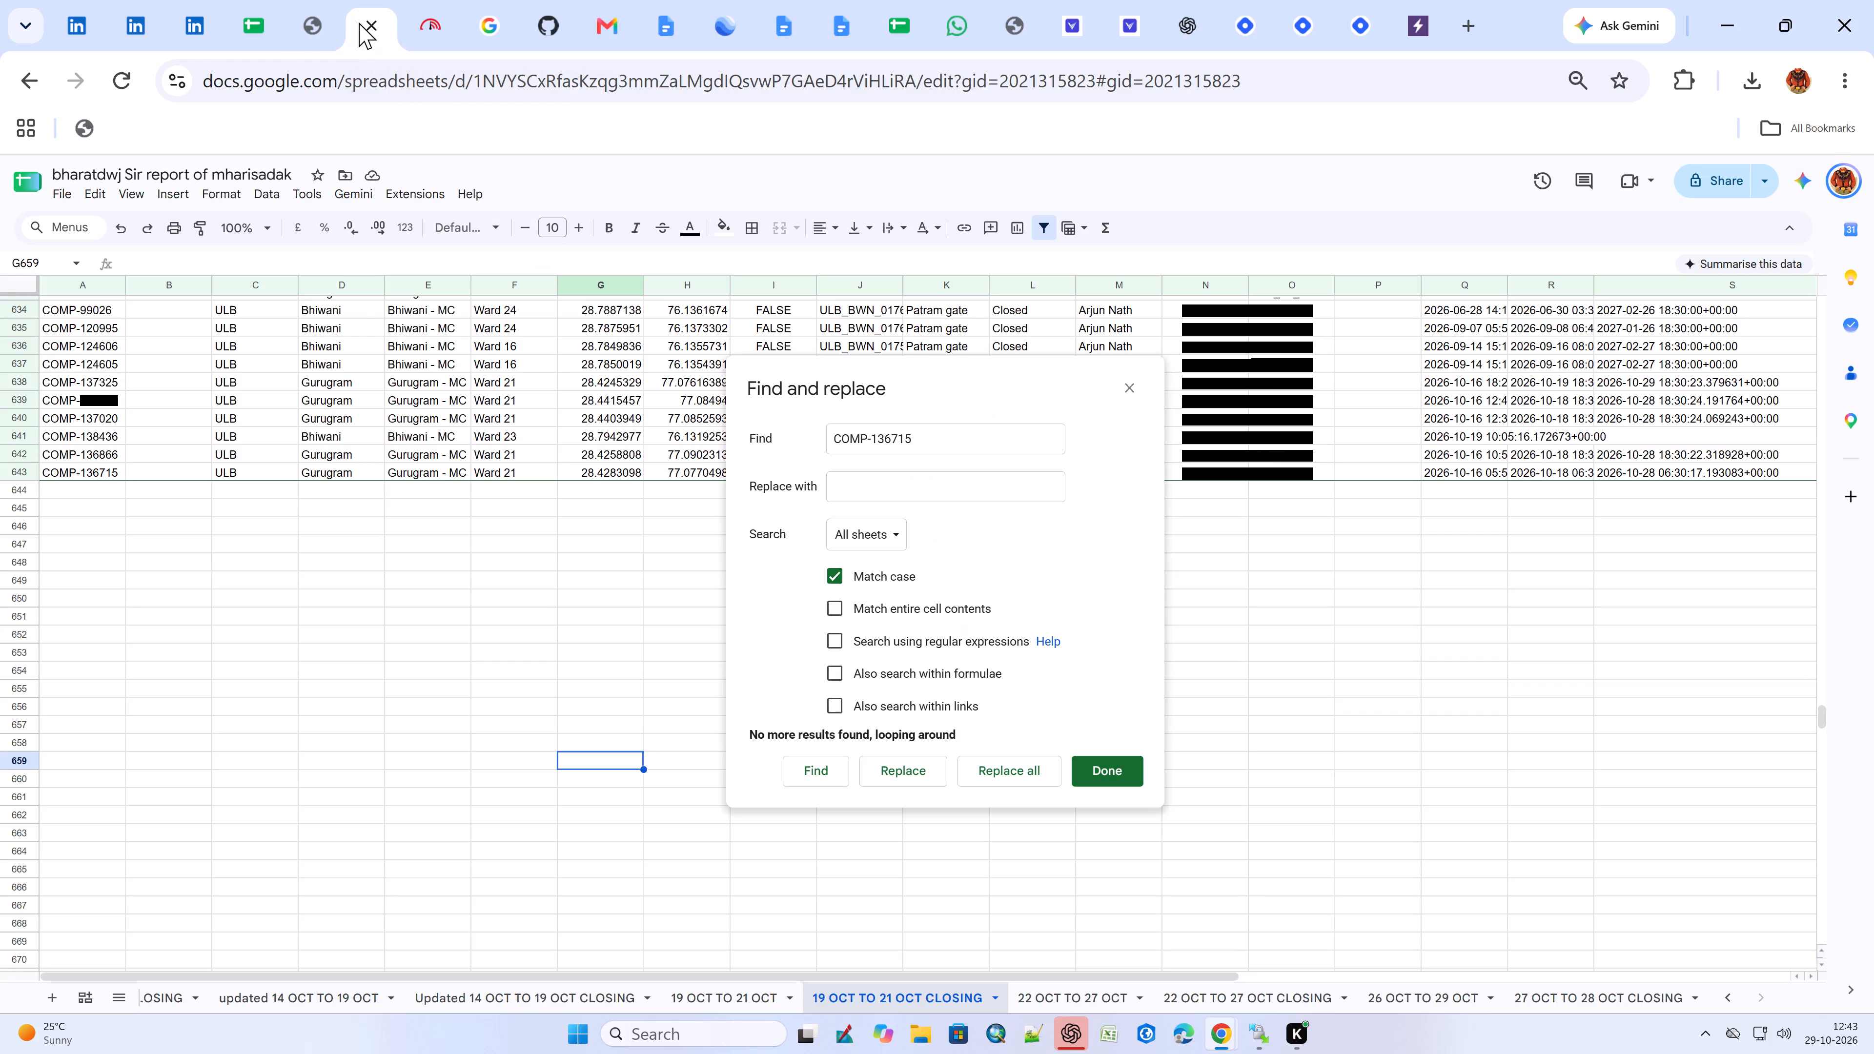
pyautogui.click(1225, 1002)
# Undo the upward move and the clearing of A2:Y487 in the updated 14 OCT TO 19 OCT sheet, and check its rows.
pyautogui.click(448, 683)
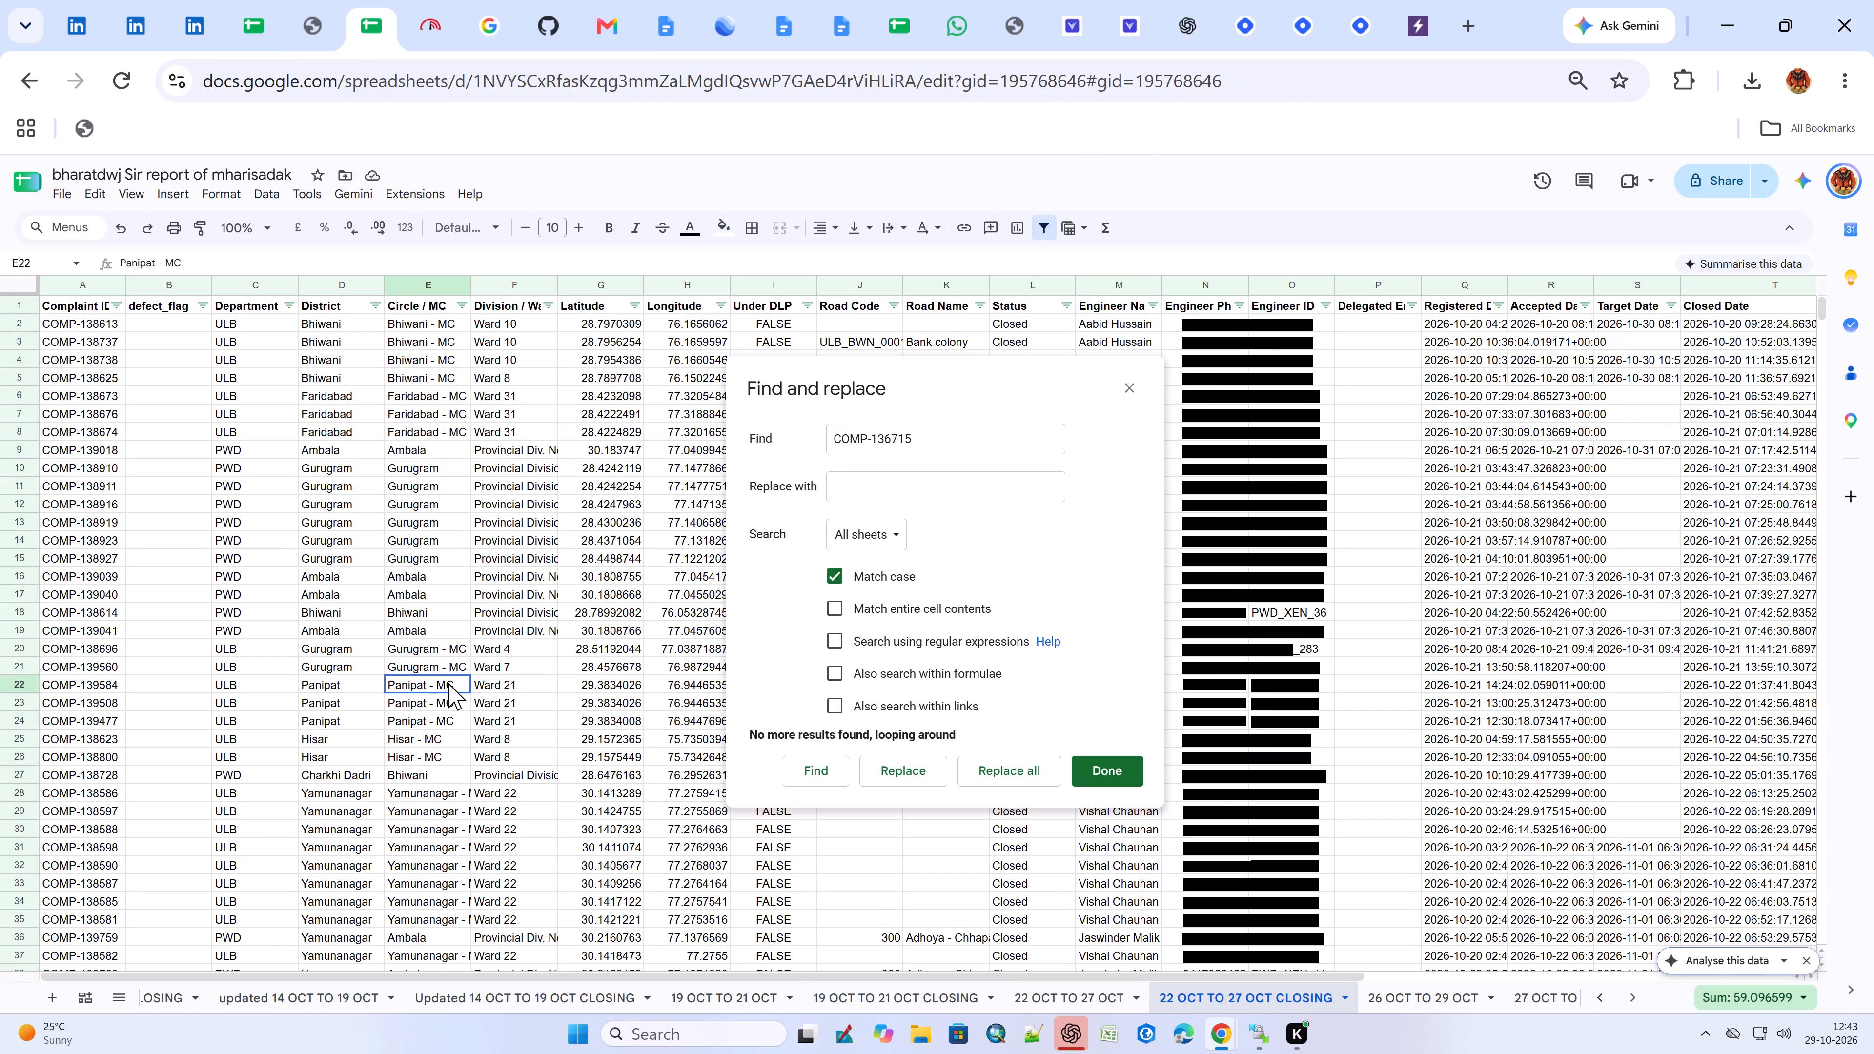
pyautogui.hotkey('ctrl', 'z')
pyautogui.hotkey('ctrl', 'z')
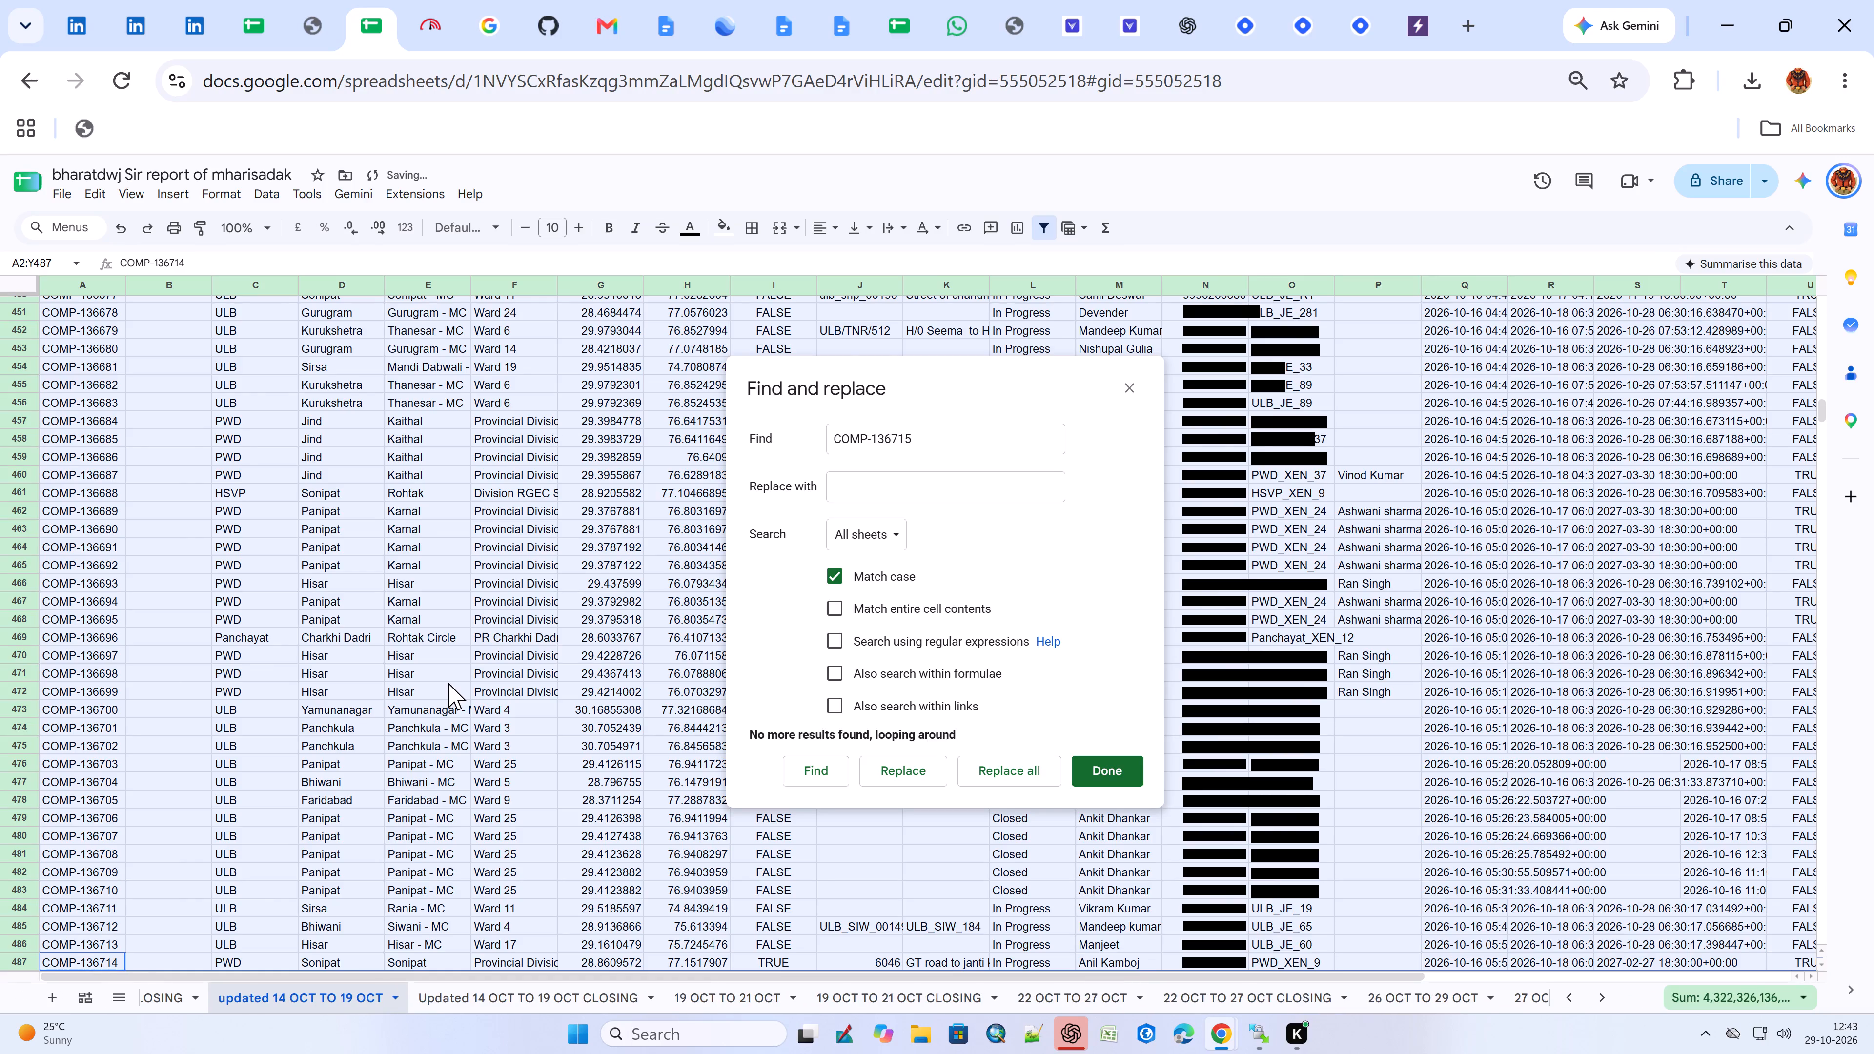
pyautogui.scroll(20, 0, 497)
pyautogui.scroll(12, 0, 497)
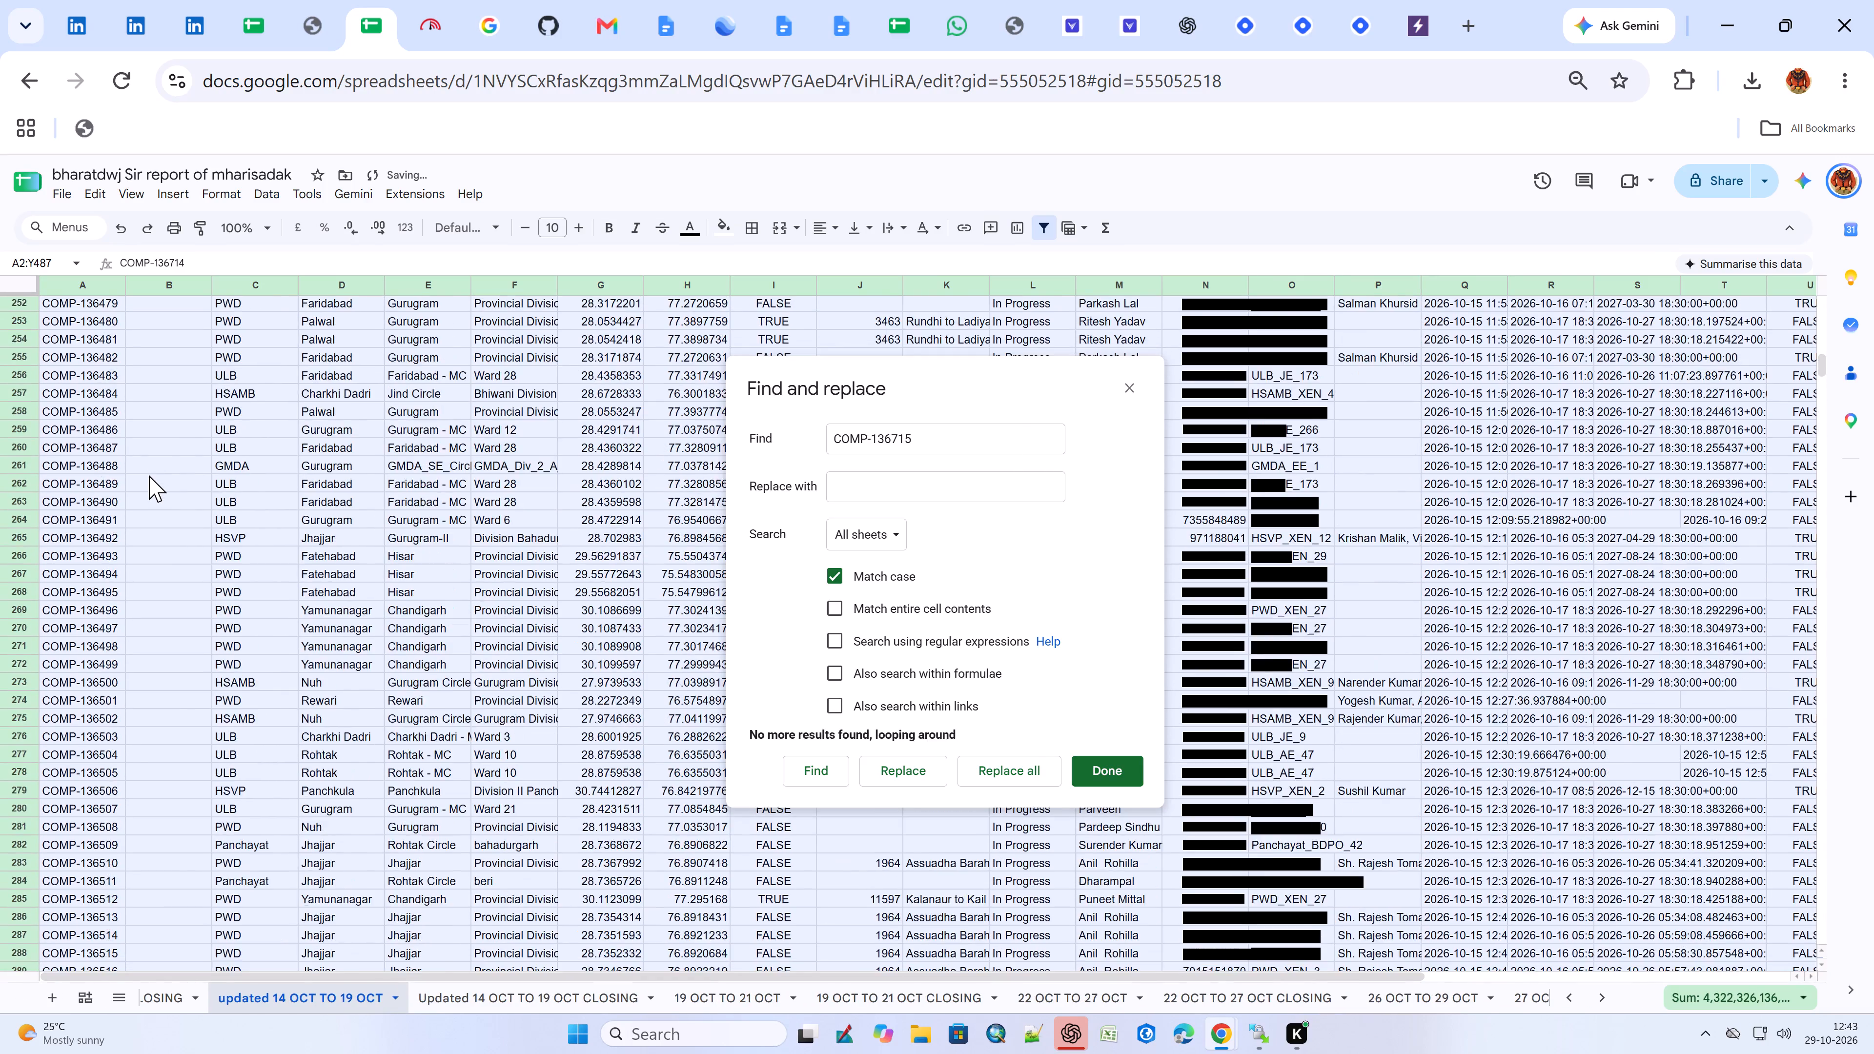
pyautogui.scroll(20, 149, 475)
pyautogui.scroll(19, 149, 475)
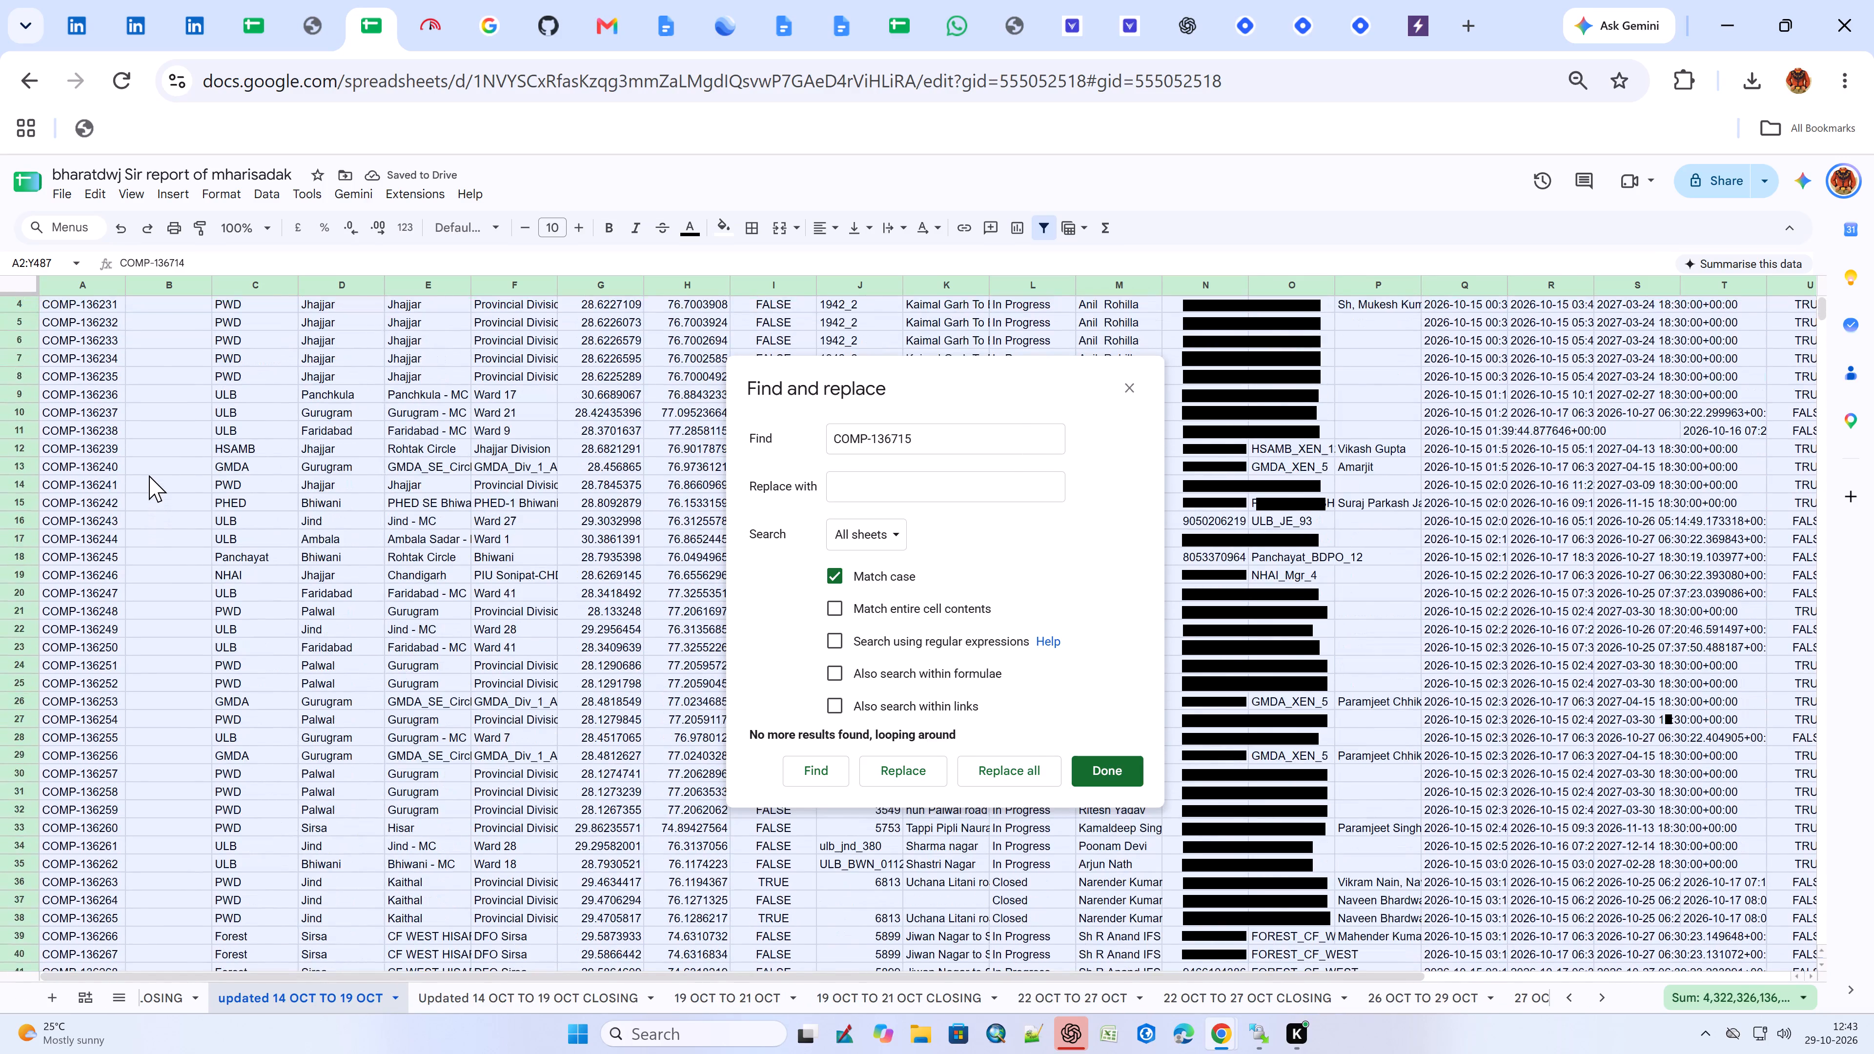
# Undo the column-width changes in 19 OCT TO 21 OCT CLOSING and the latest change in 22 OCT TO 27 OCT CLOSING.
pyautogui.hotkey('ctrl', 'z')
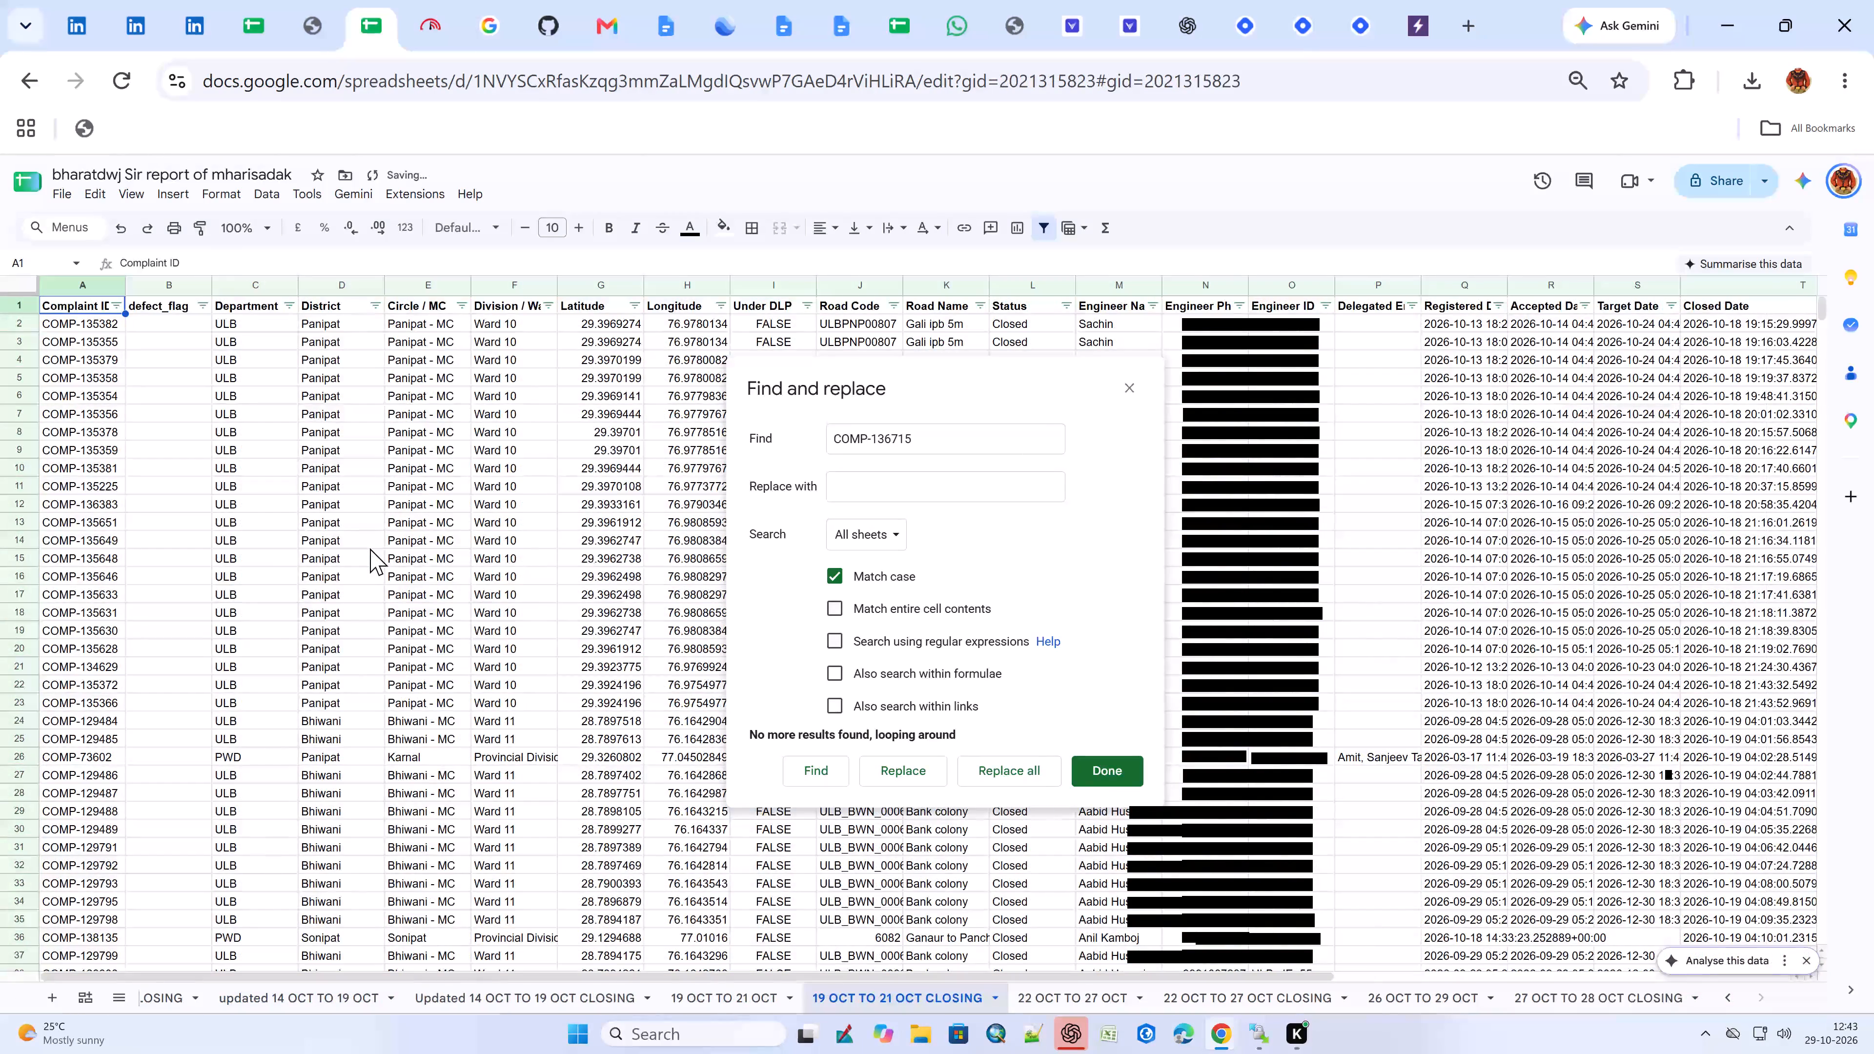
pyautogui.hotkey('ctrl', 'z')
pyautogui.hotkey('ctrl', 'z')
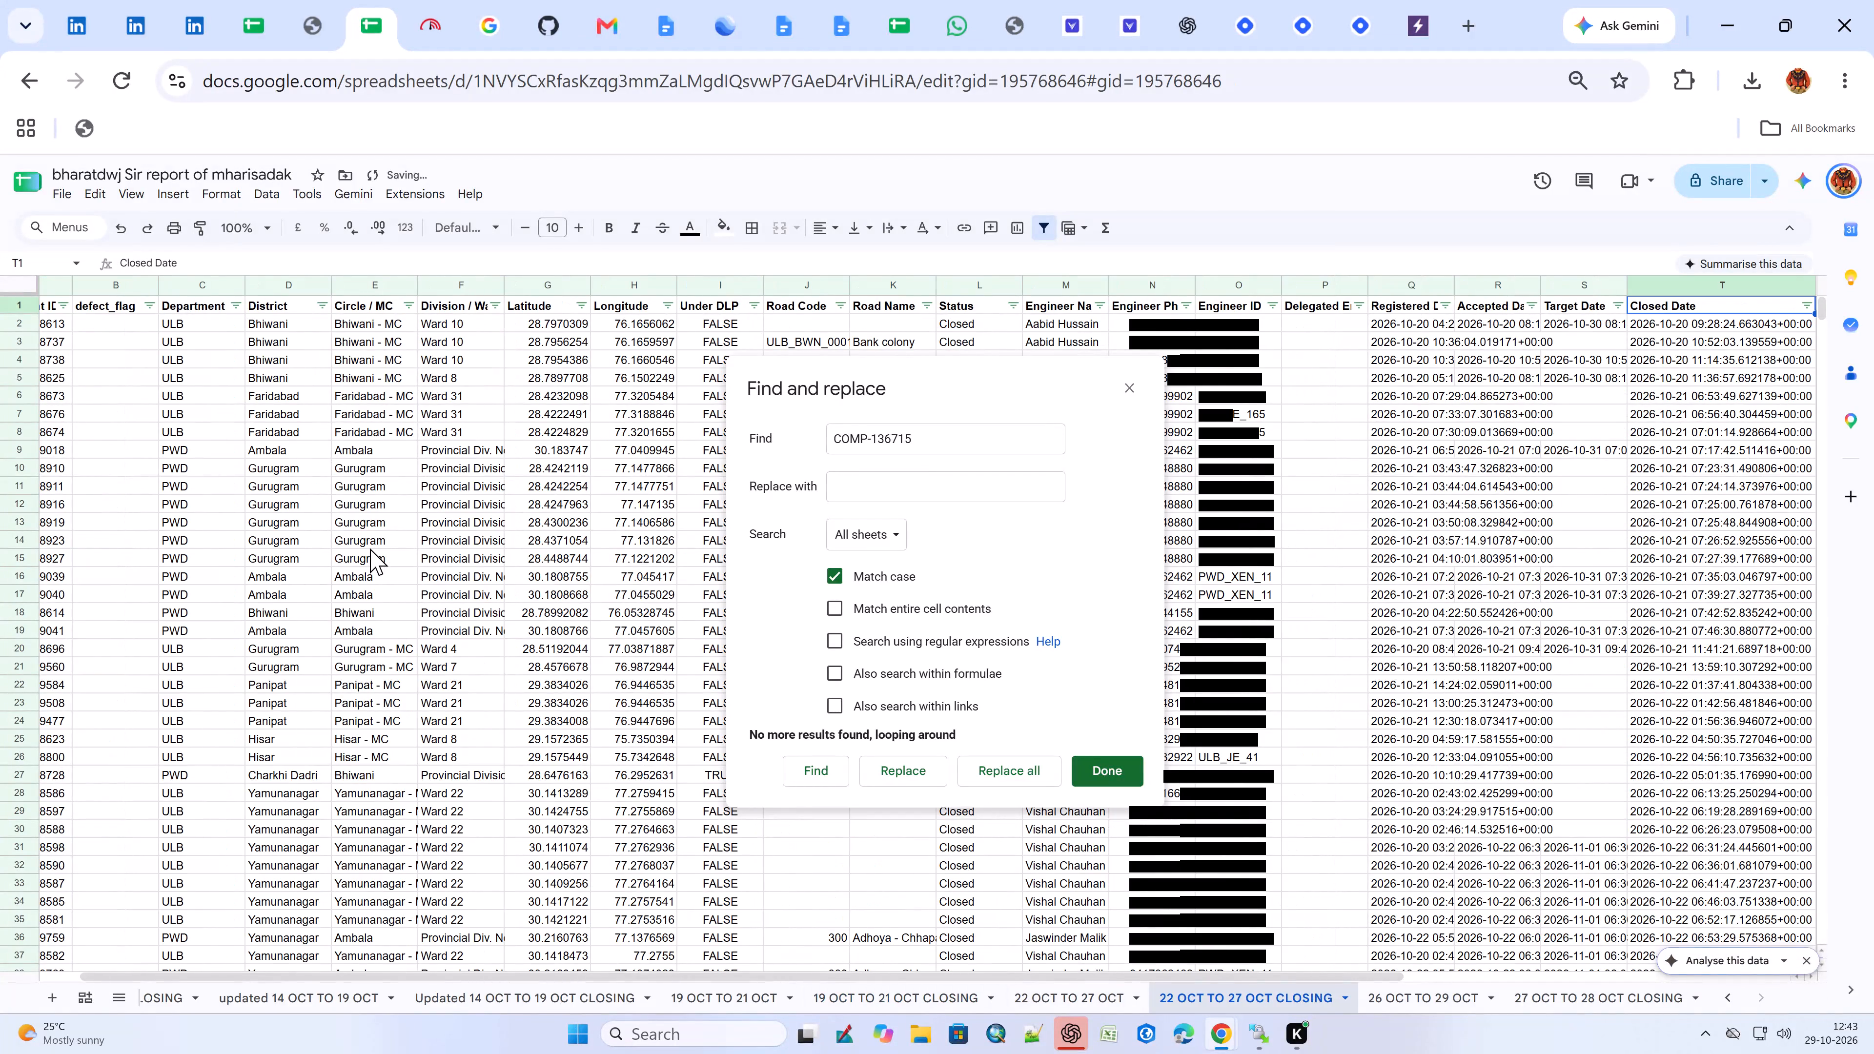
pyautogui.hotkey('ctrl', 'z')
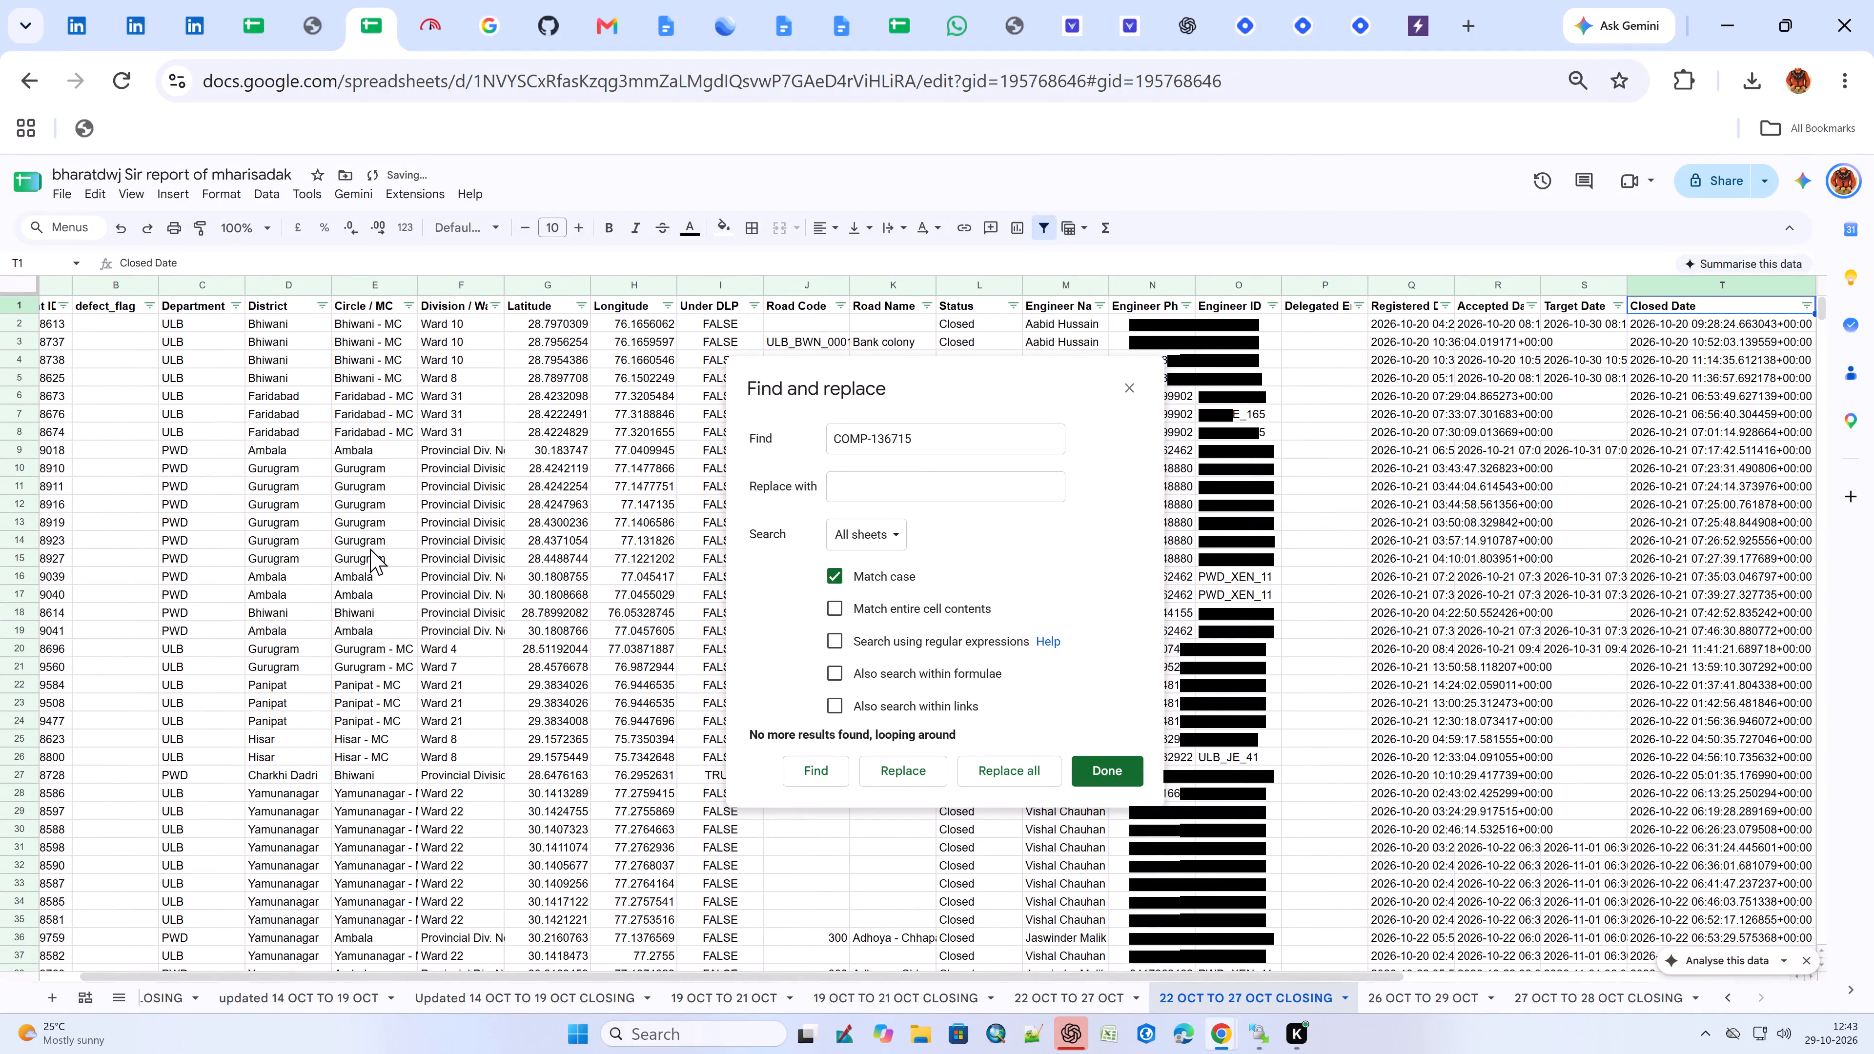
# Undo the upward move and the clearing of A2:W158 in 27 OCT TO 28 OCT CLOSING, and check the rows around row 158.
pyautogui.hotkey('ctrl', 'z')
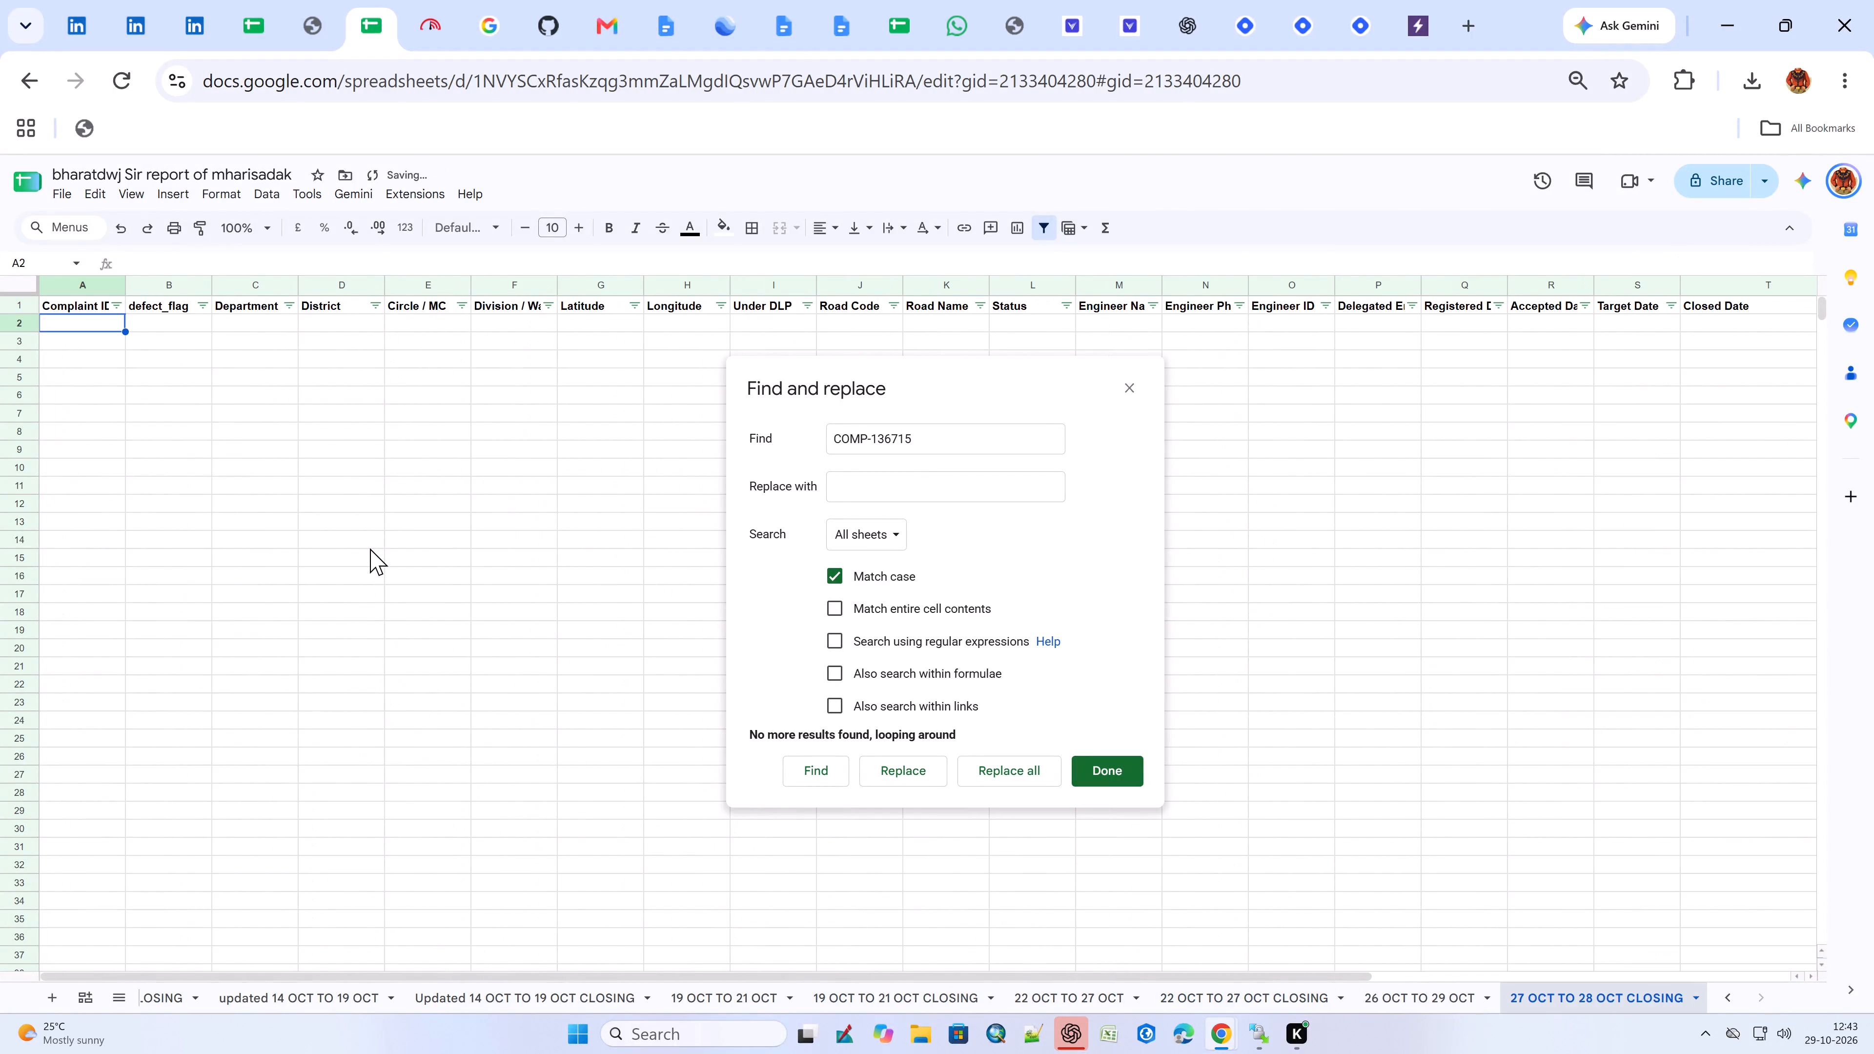
pyautogui.hotkey('ctrl', 'z')
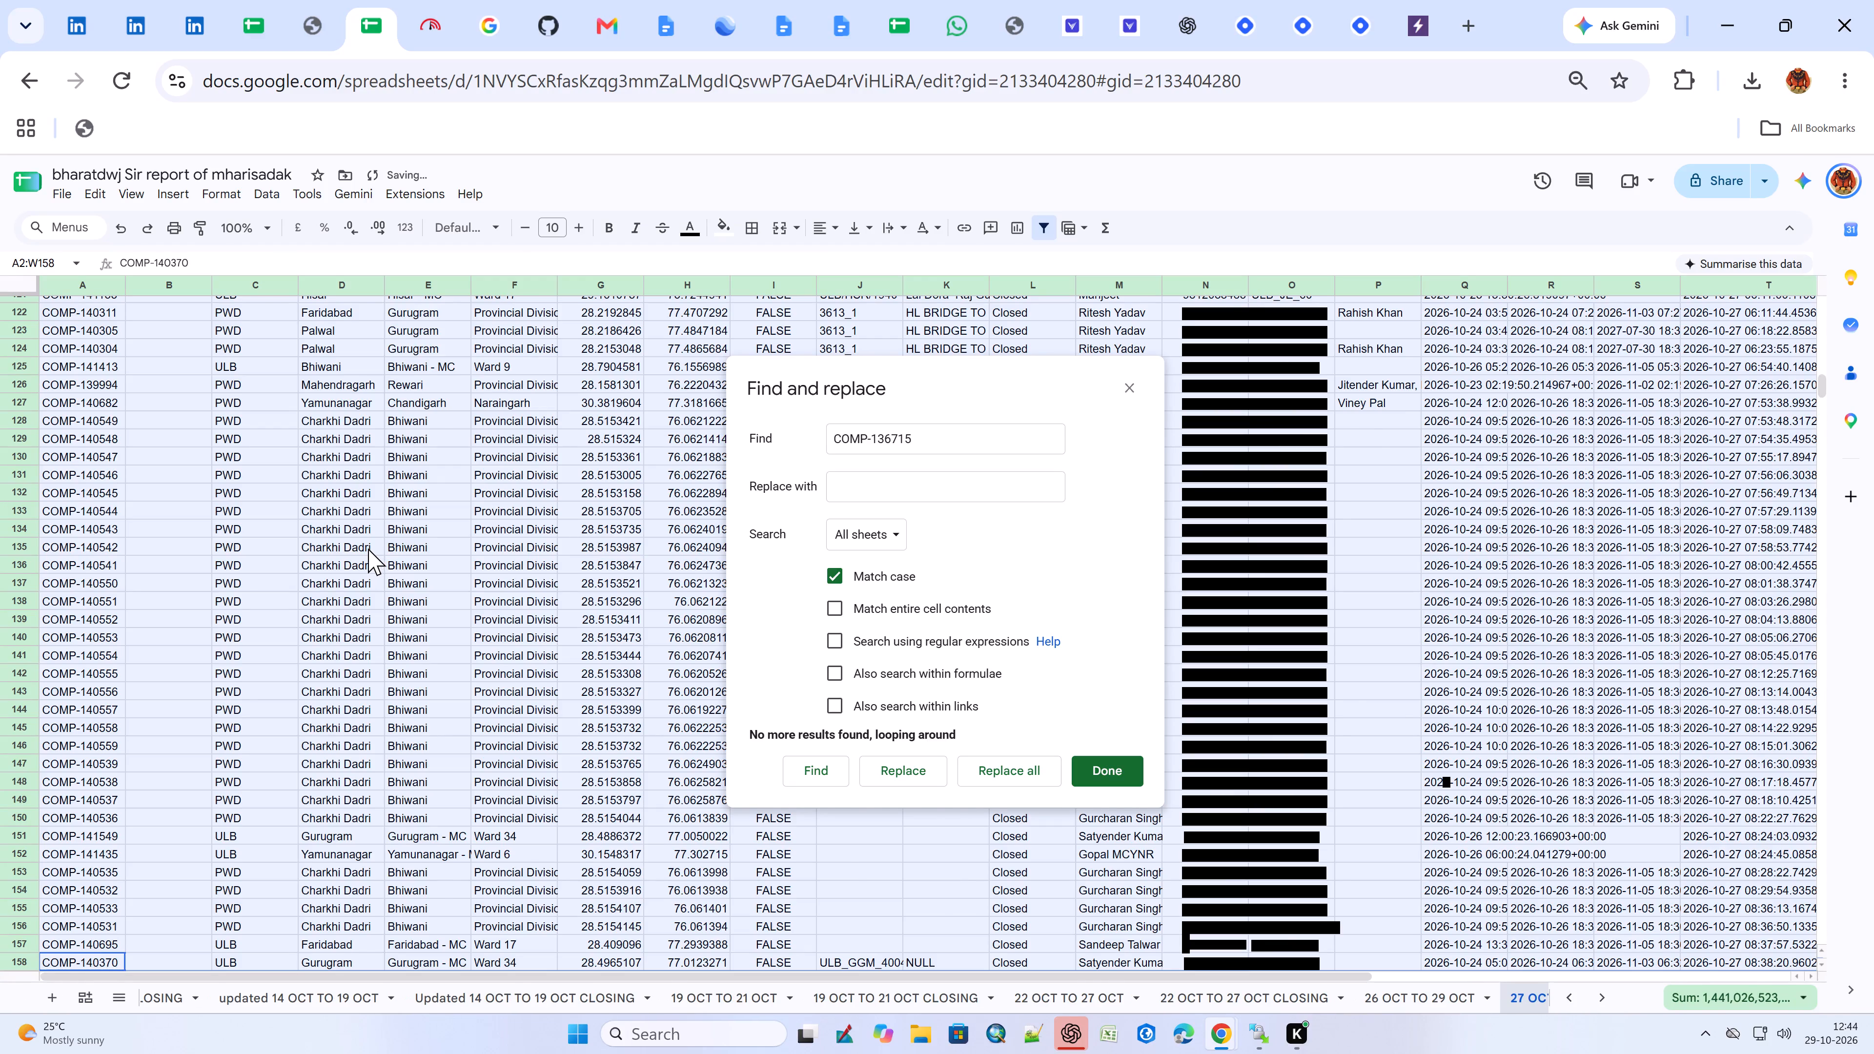
pyautogui.scroll(12, 336, 545)
pyautogui.scroll(12, 163, 441)
pyautogui.scroll(-14, 159, 443)
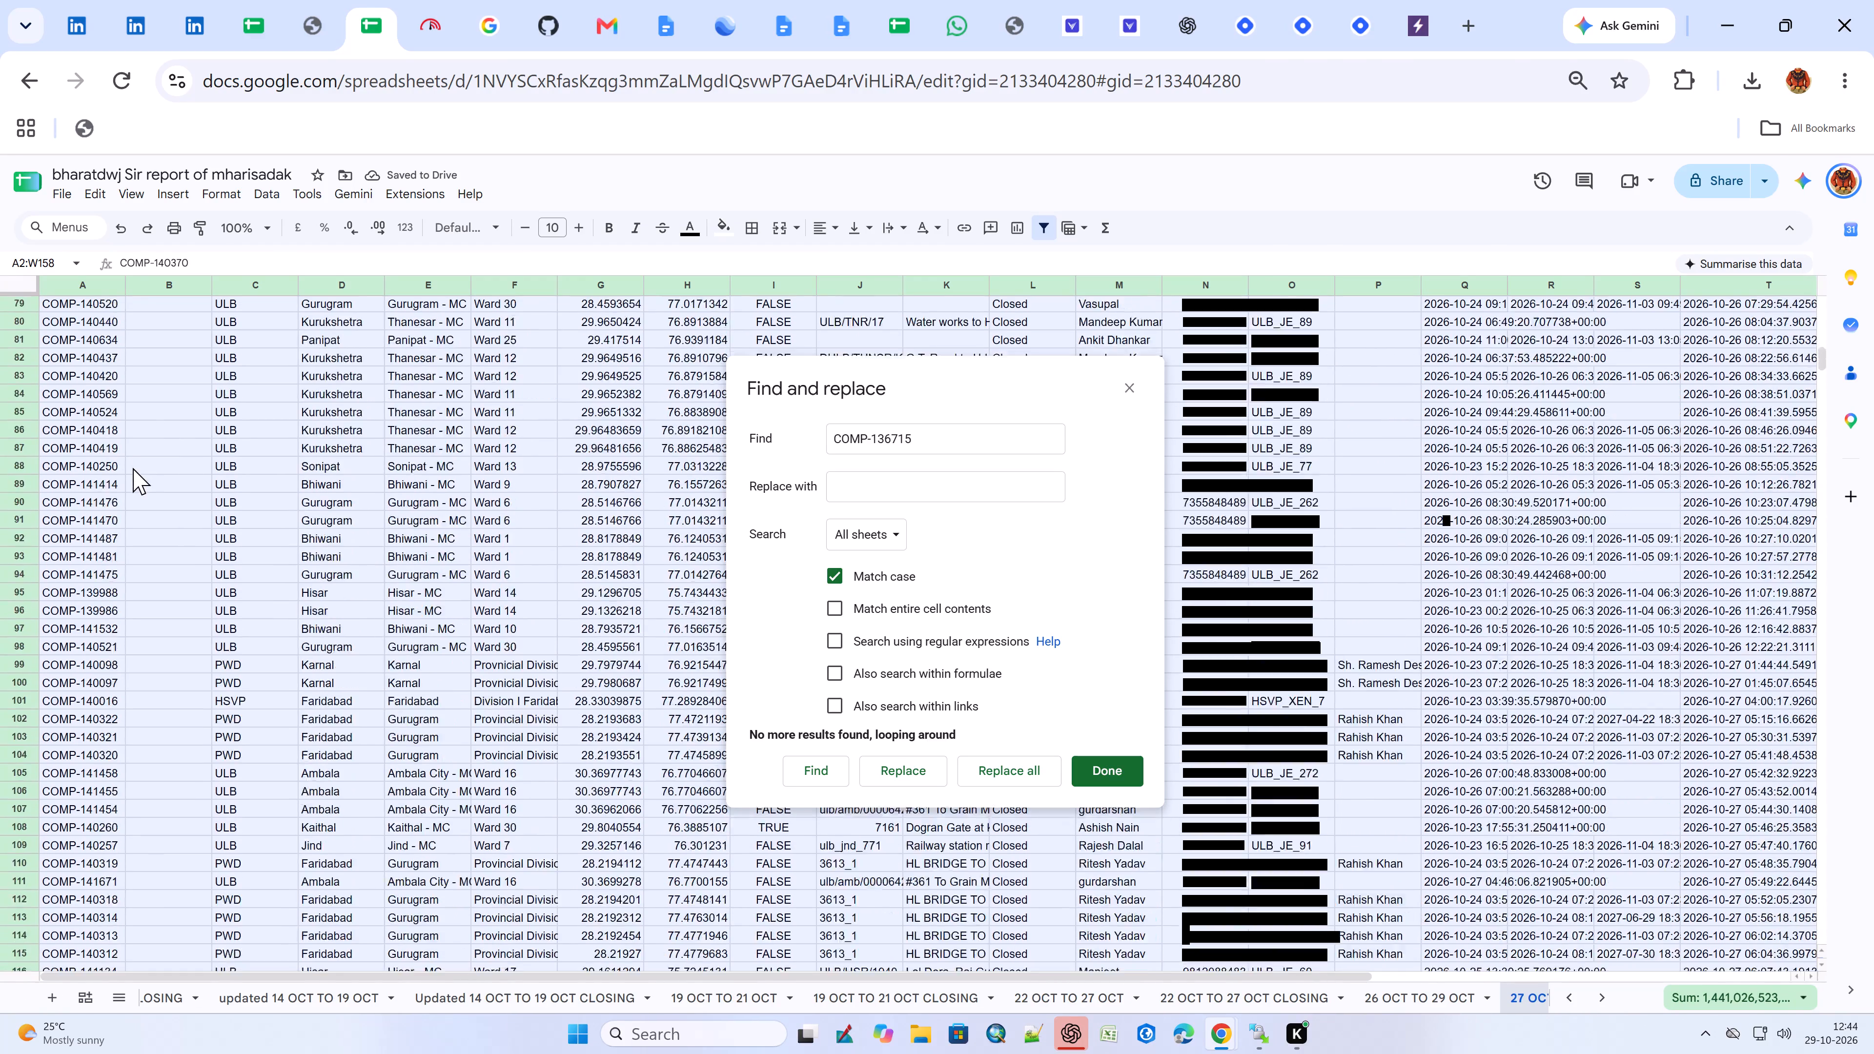
pyautogui.scroll(-13, 133, 468)
pyautogui.scroll(6, 135, 492)
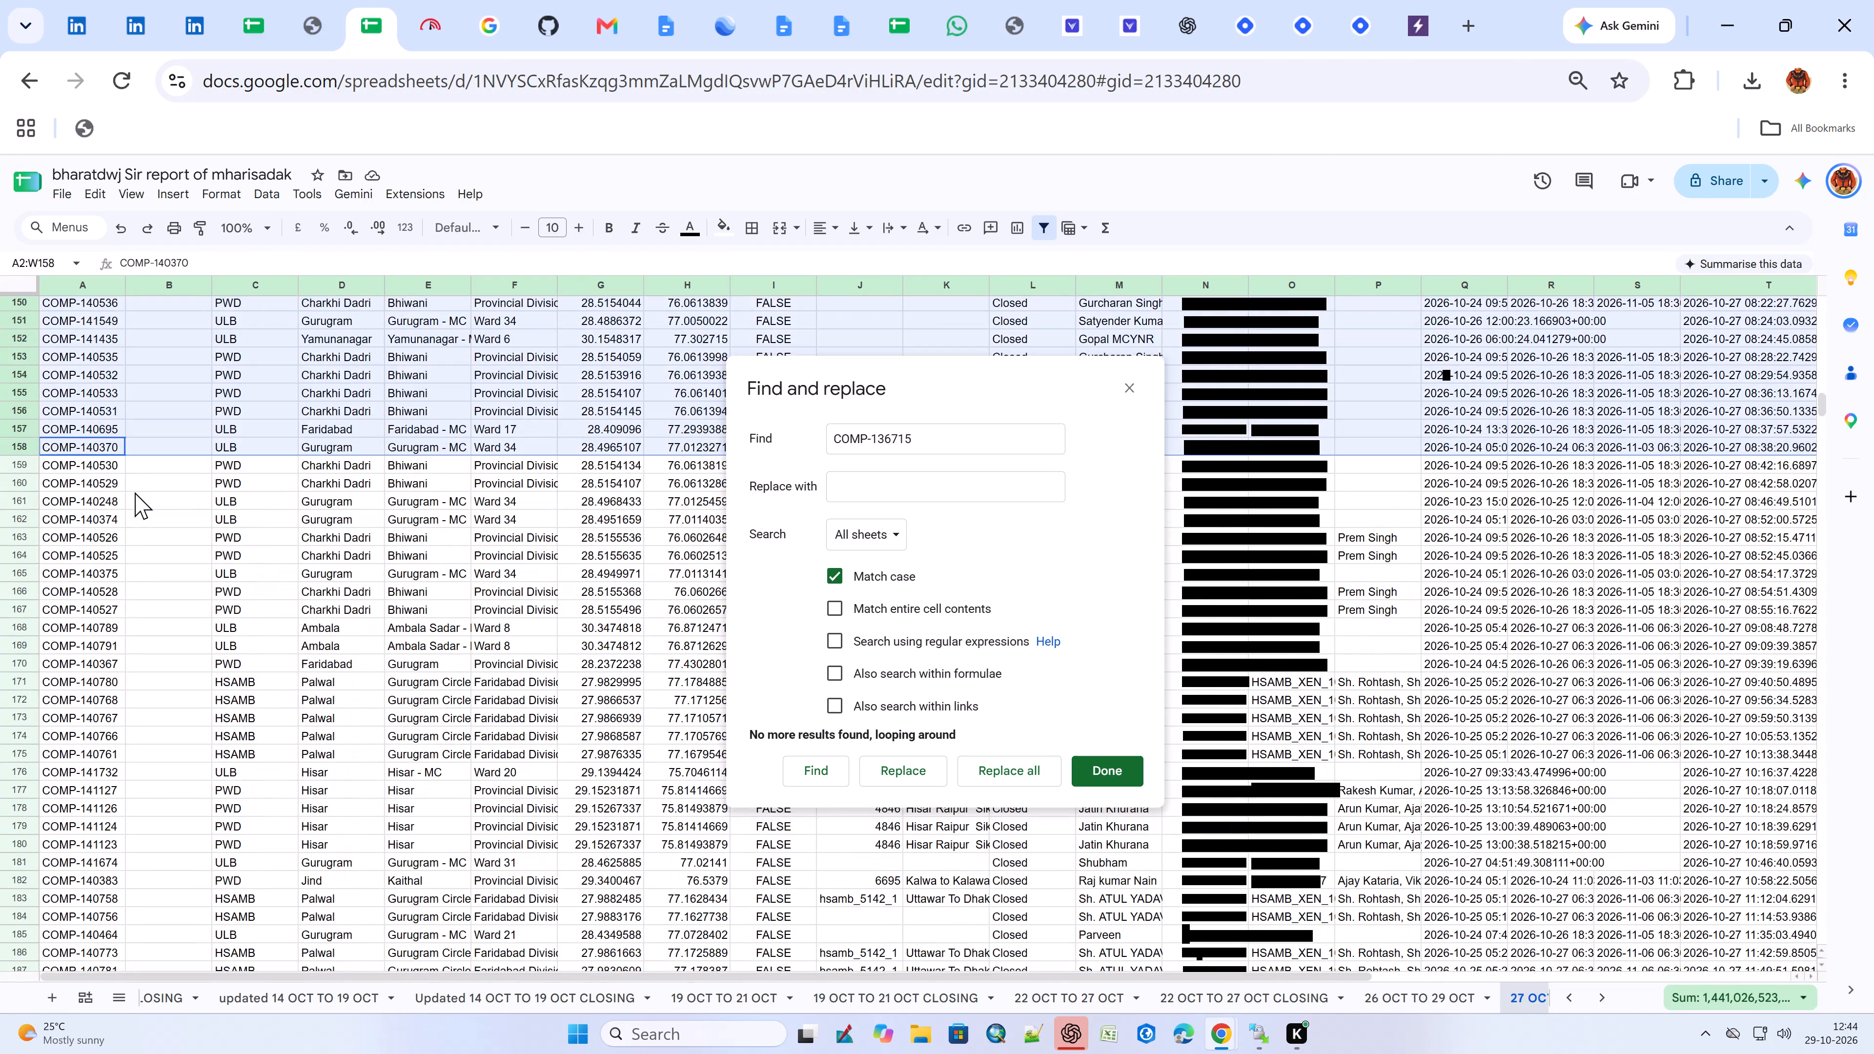
# Look through the rows of 19 OCT TO 21 OCT CLOSING down to the end of its data.
pyautogui.click(866, 993)
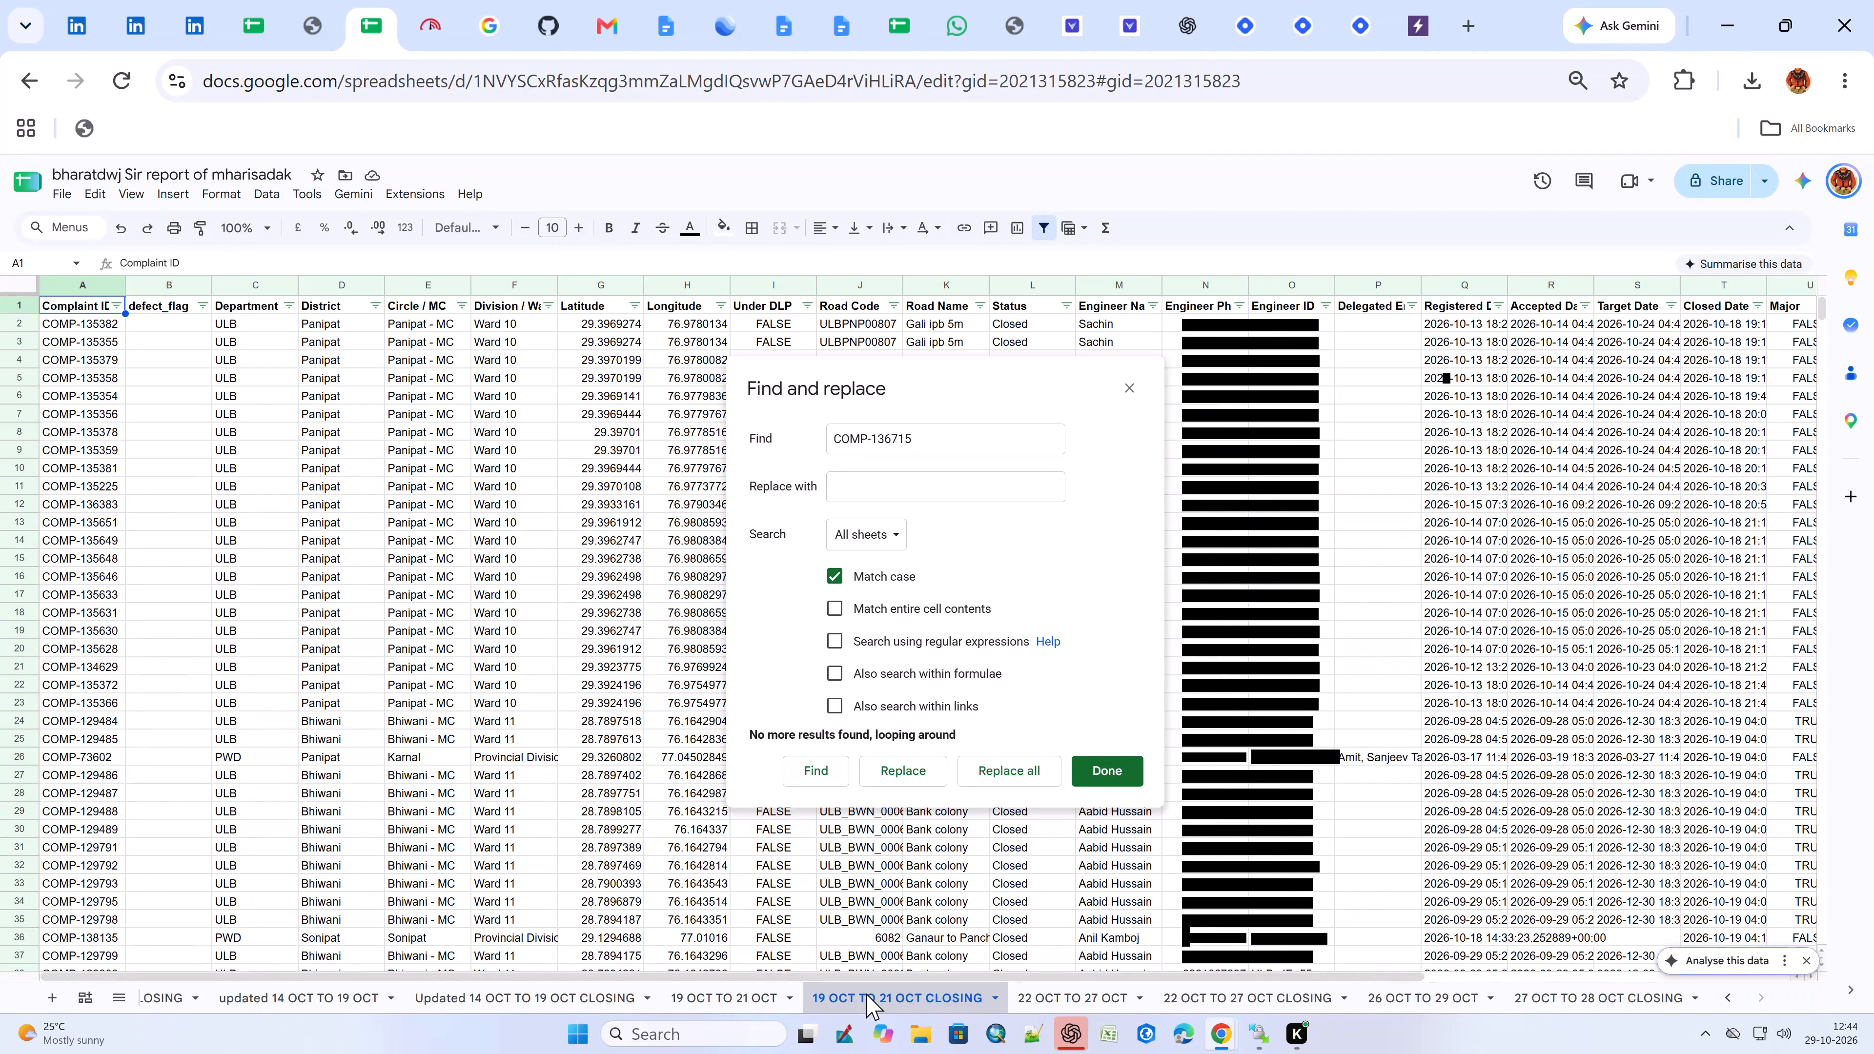
pyautogui.scroll(-7, 565, 791)
pyautogui.scroll(8, 560, 791)
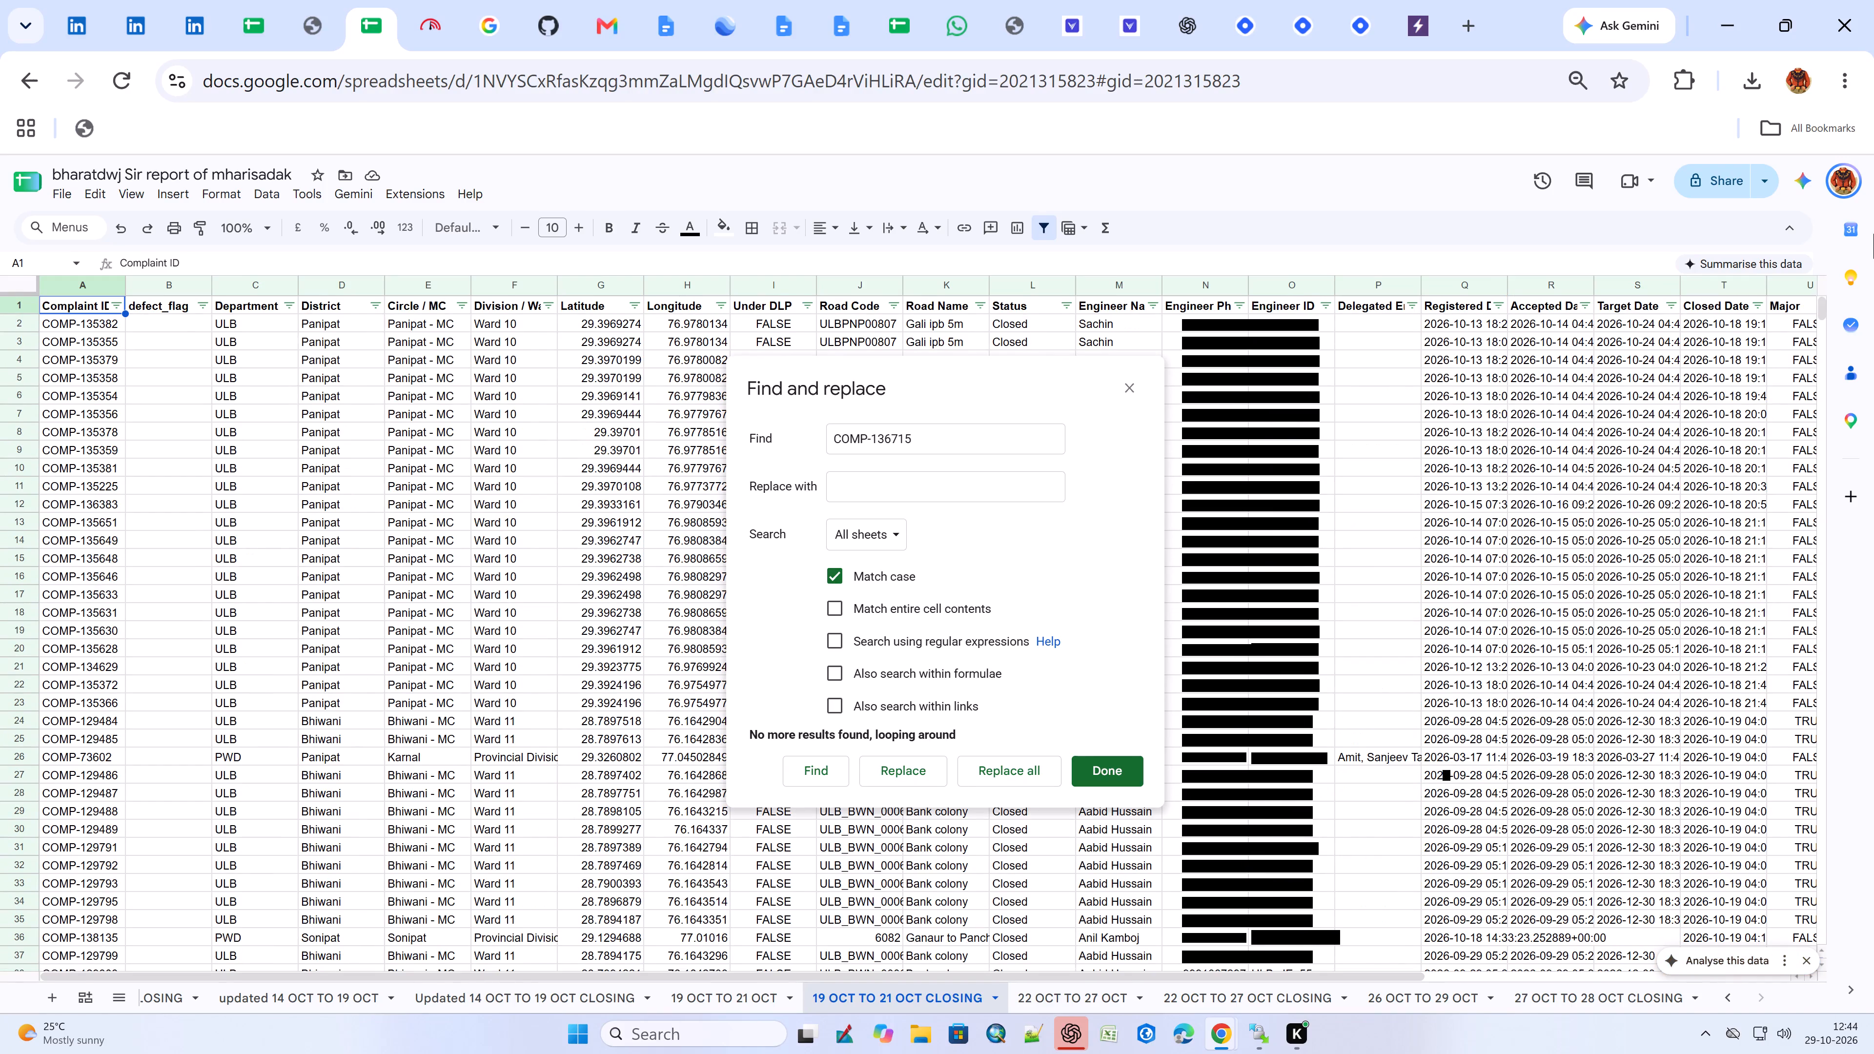
pyautogui.moveTo(1821, 300); pyautogui.dragTo(1832, 663)
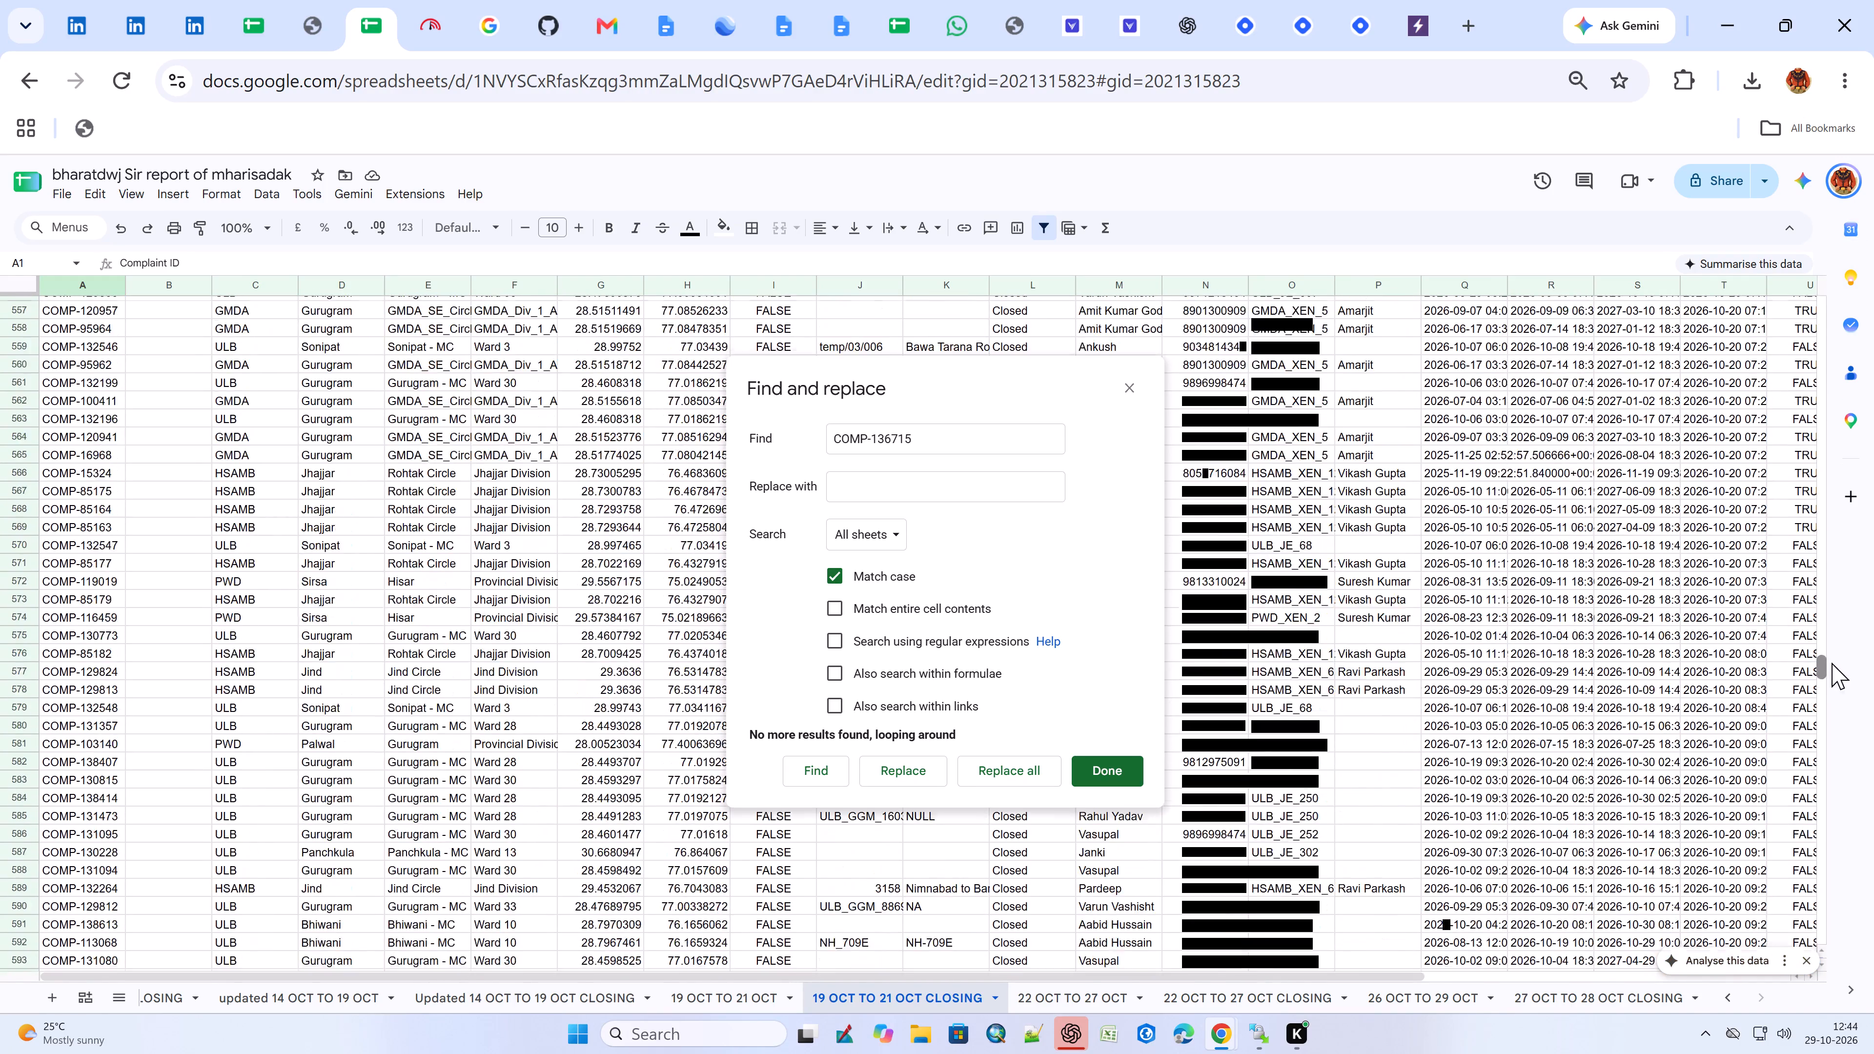
pyautogui.moveTo(1832, 663); pyautogui.dragTo(1832, 700)
# Sort the 22 OCT TO 27 OCT CLOSING sheet by Closed Date from A to Z.
pyautogui.click(1253, 984)
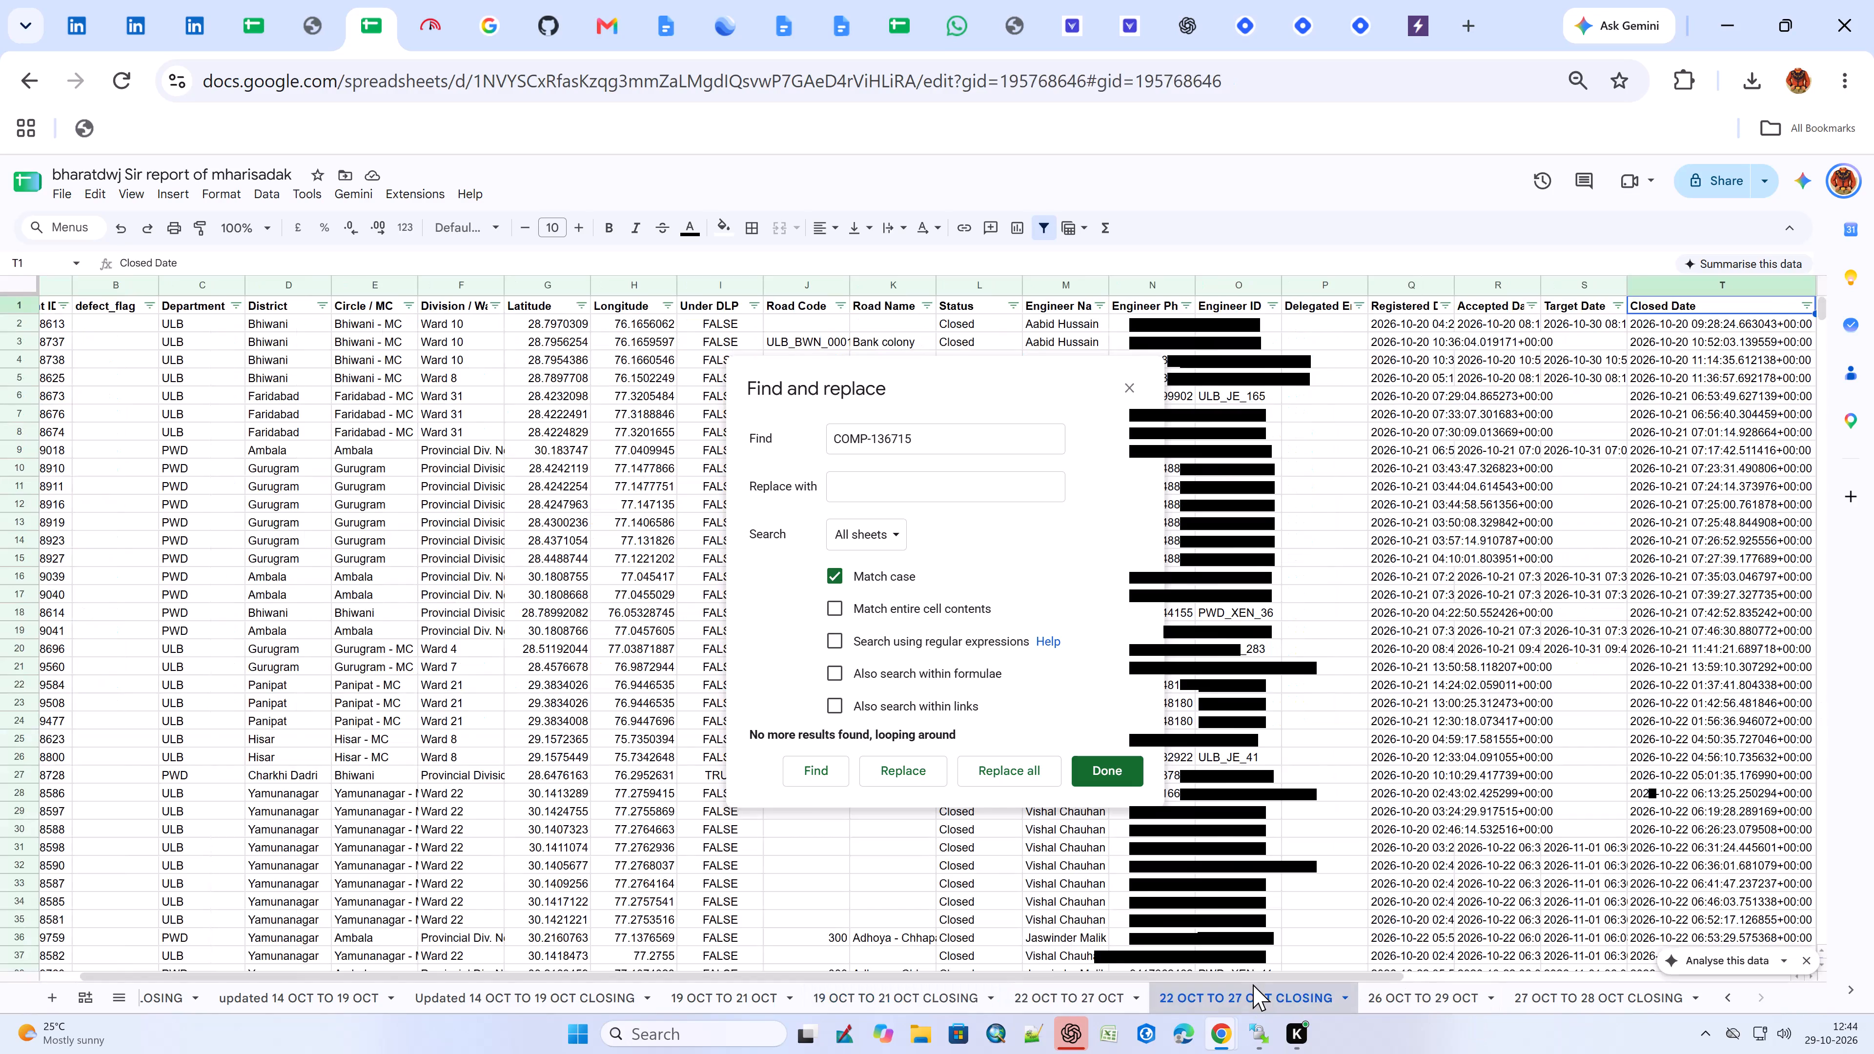
pyautogui.moveTo(562, 975); pyautogui.dragTo(284, 988)
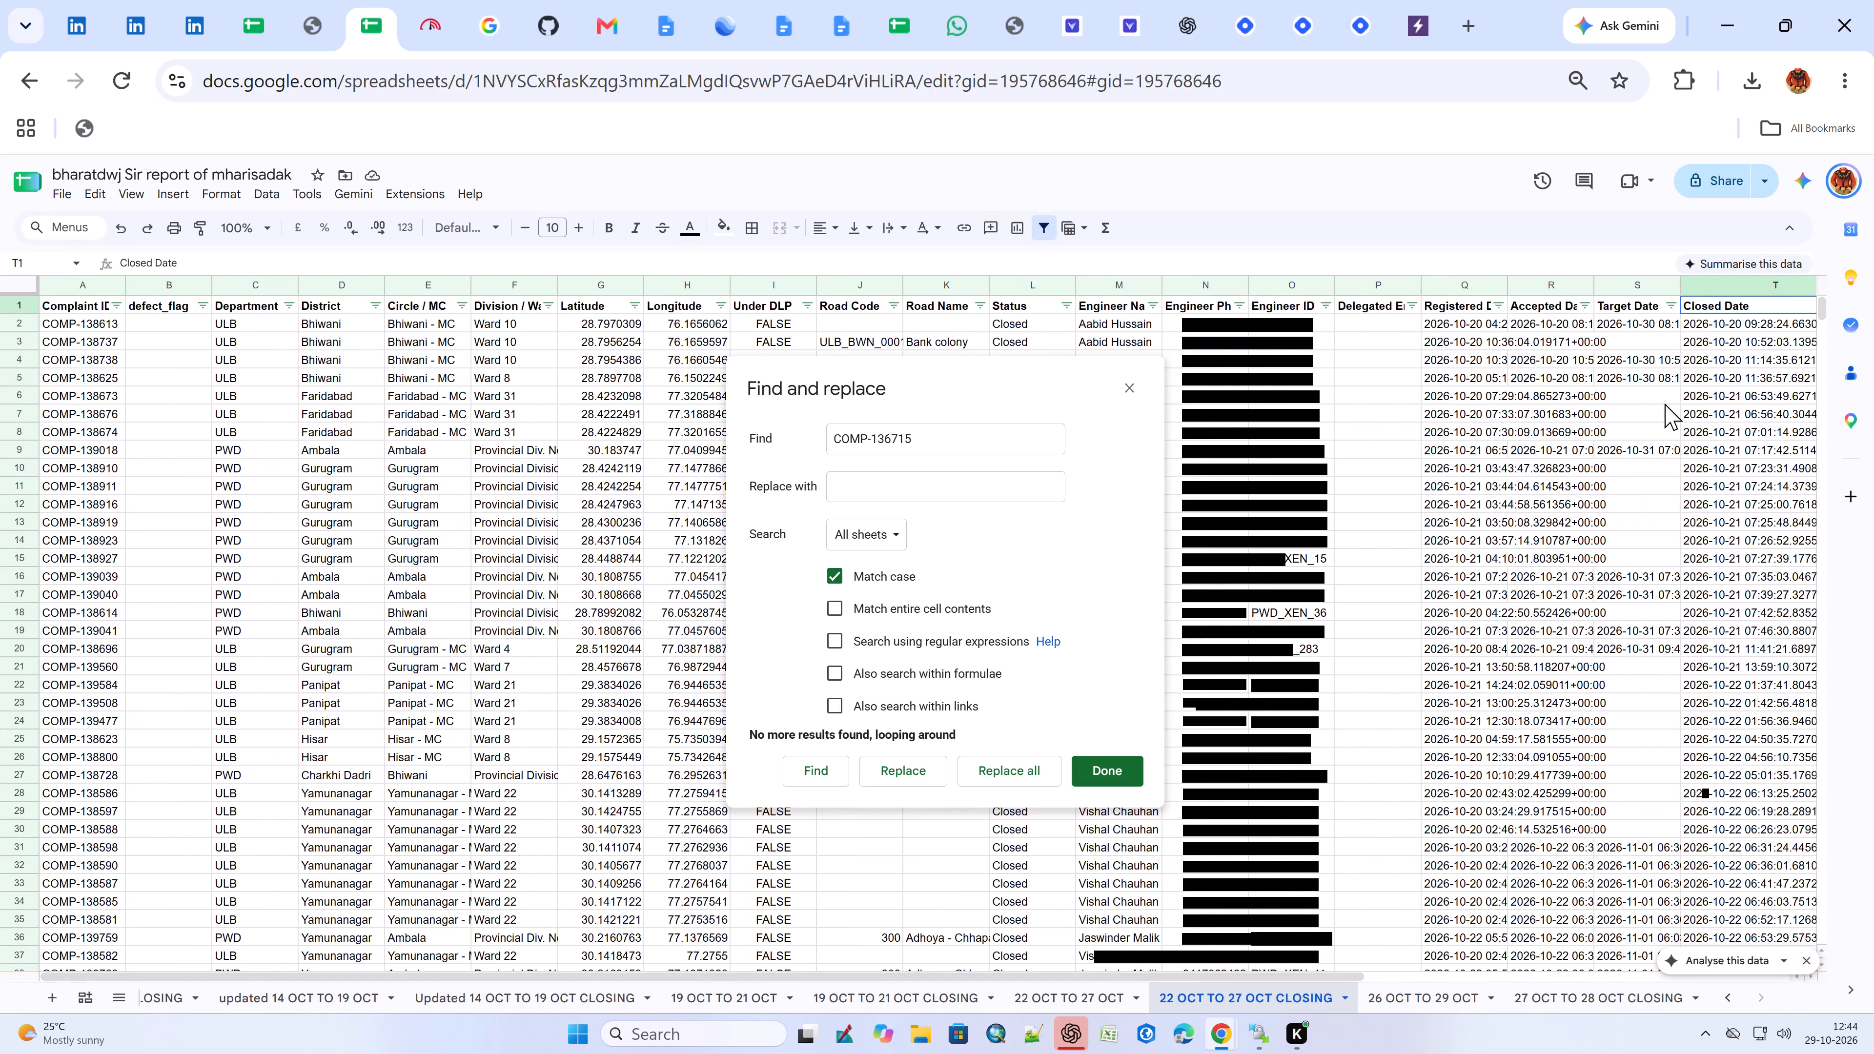
pyautogui.moveTo(1672, 403); pyautogui.dragTo(1865, 415)
pyautogui.click(1463, 305)
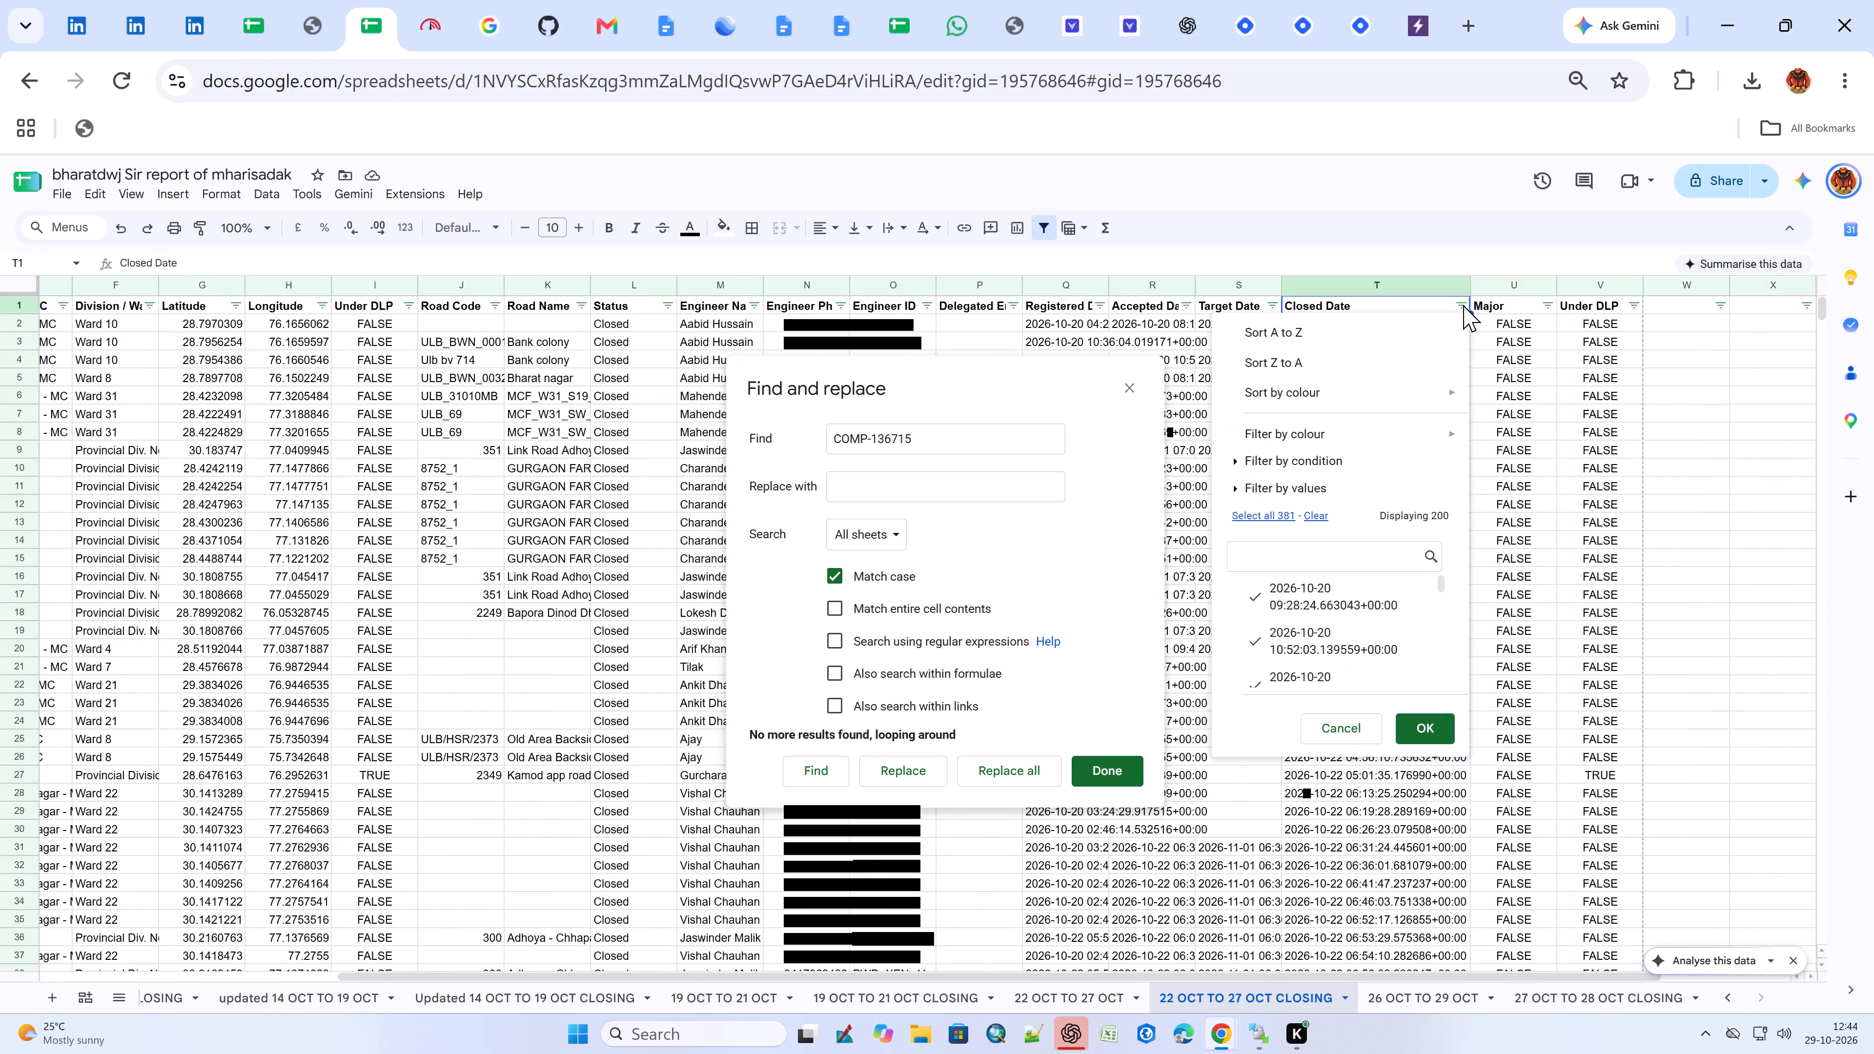
pyautogui.click(1295, 335)
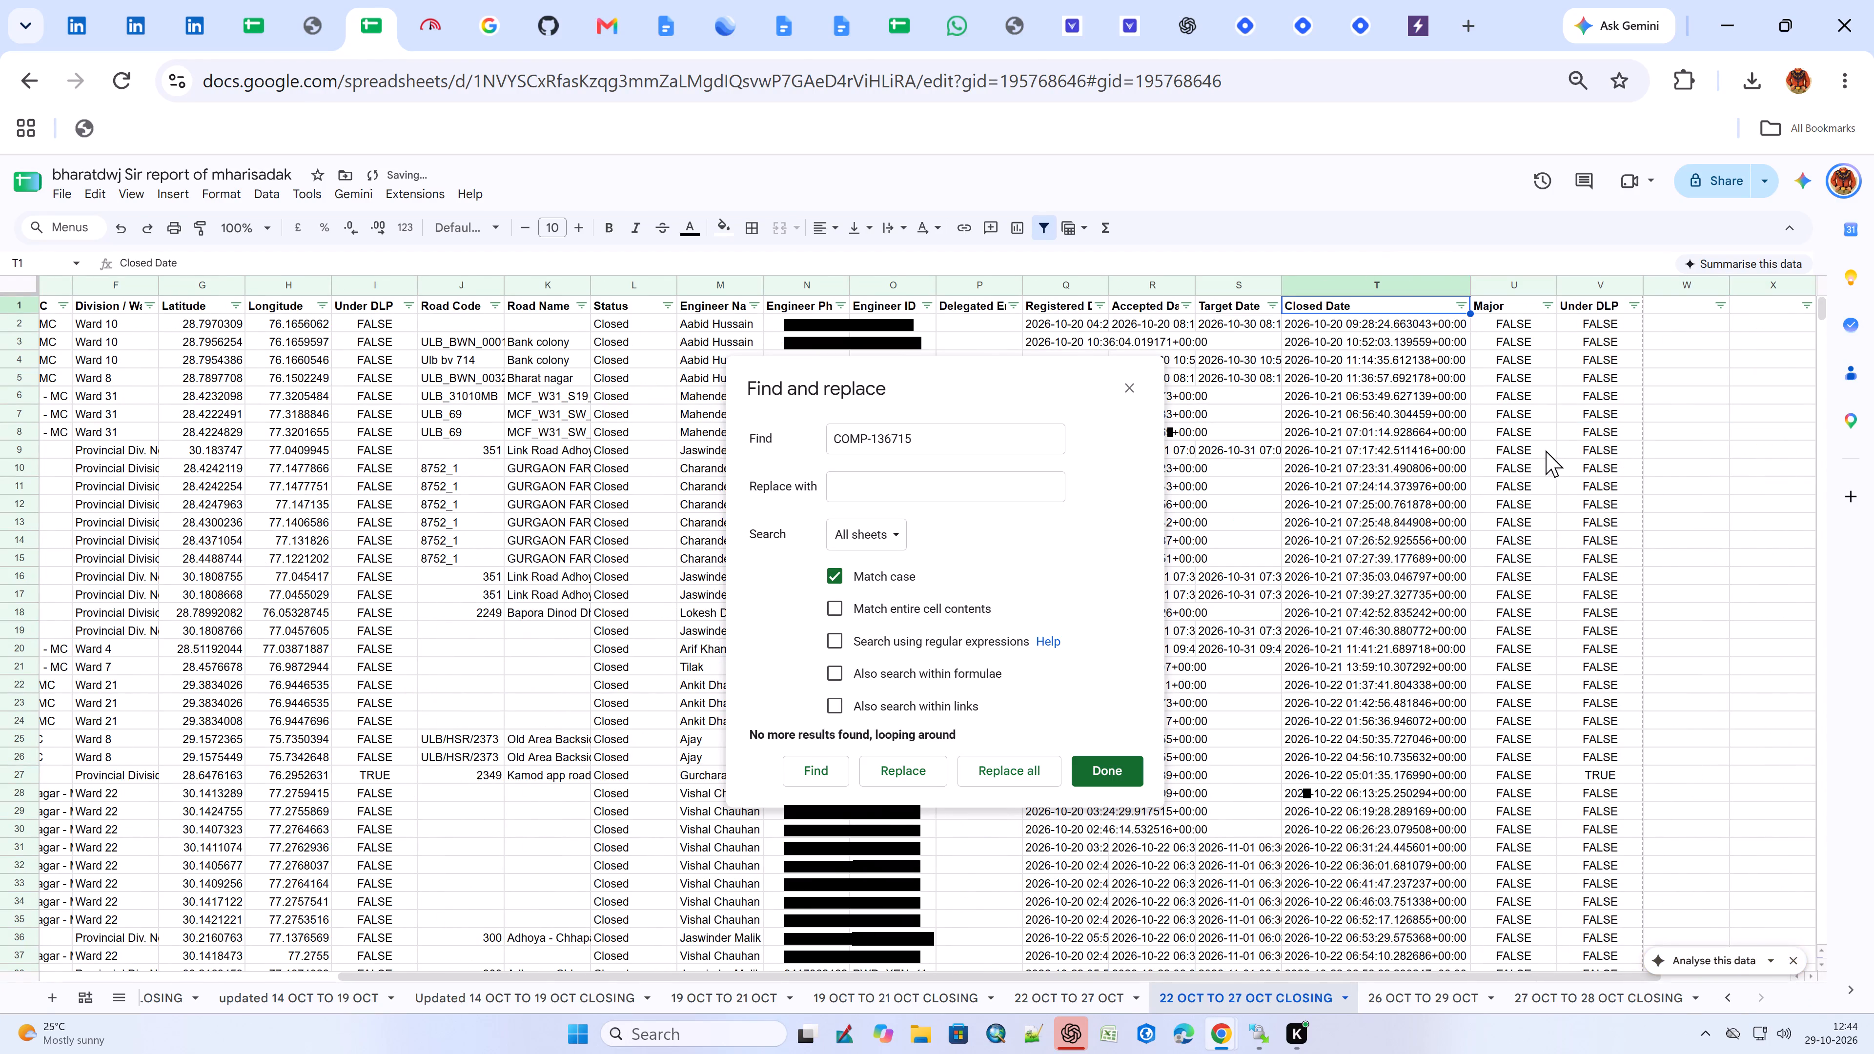
pyautogui.moveTo(1595, 457); pyautogui.dragTo(0, 692)
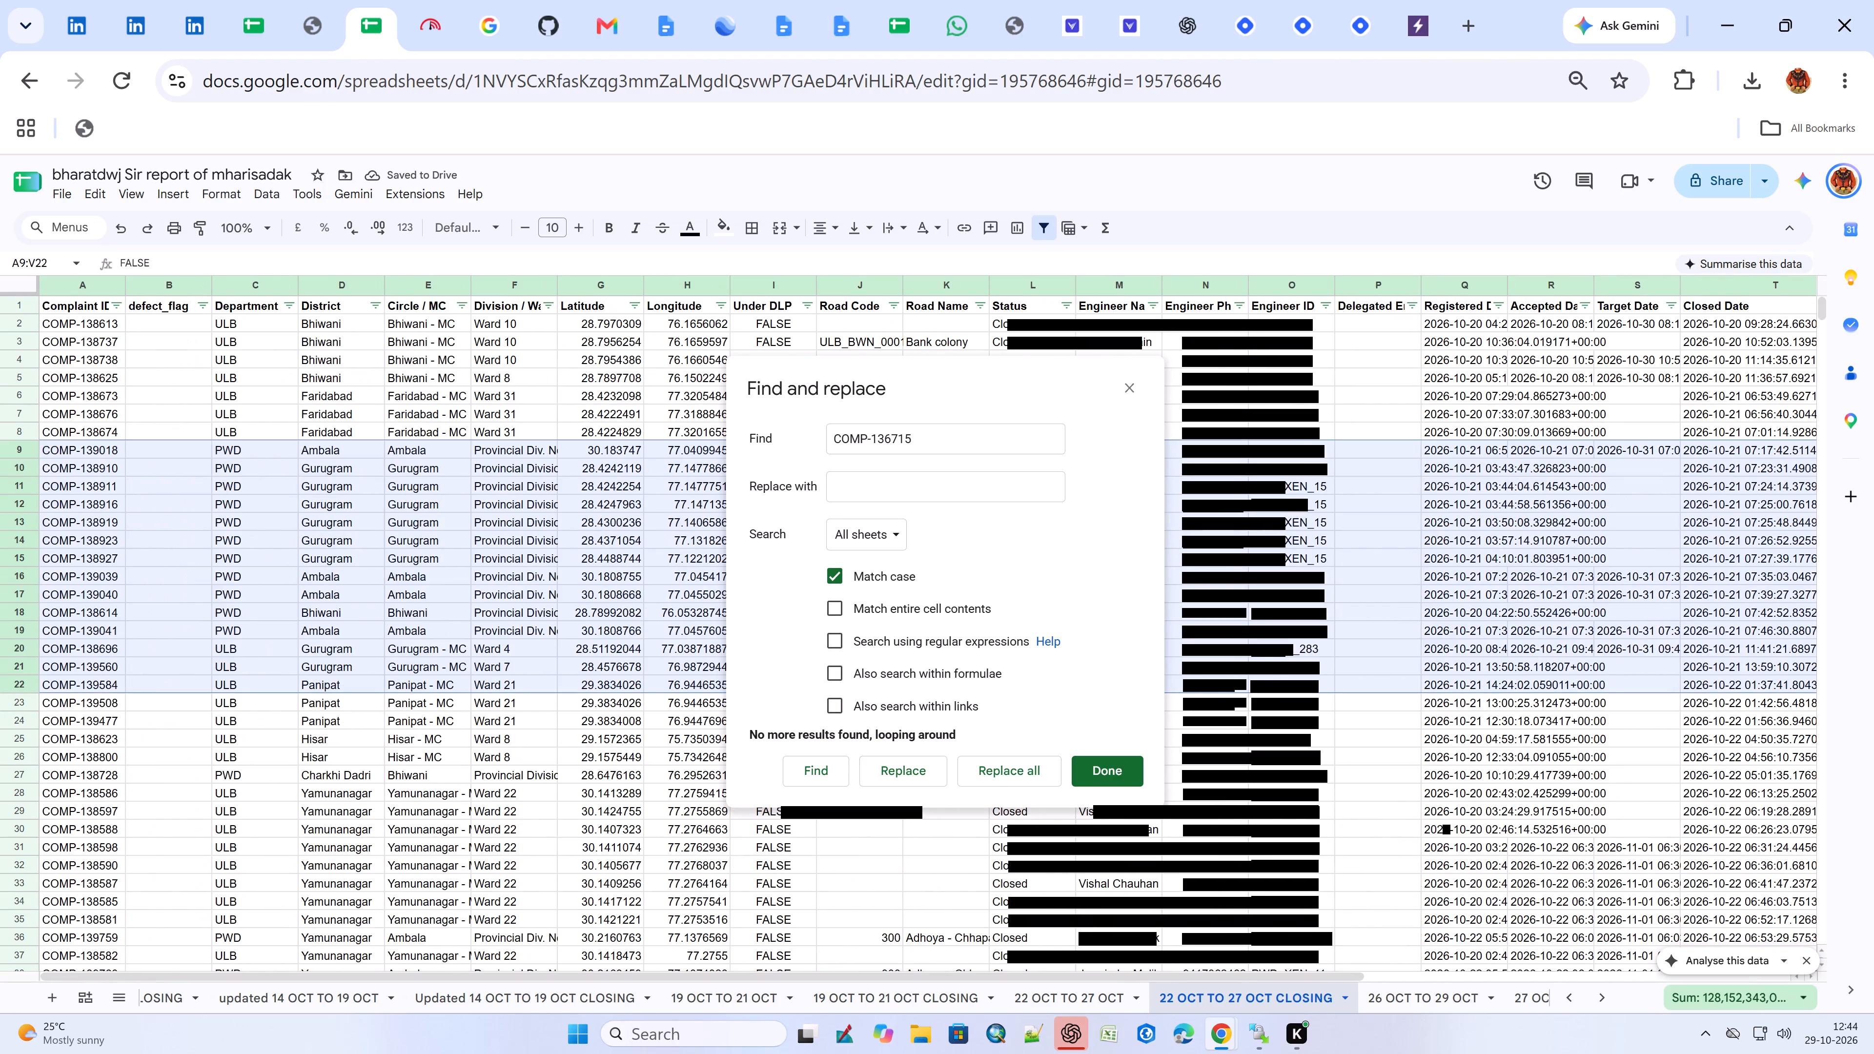
pyautogui.click(910, 452)
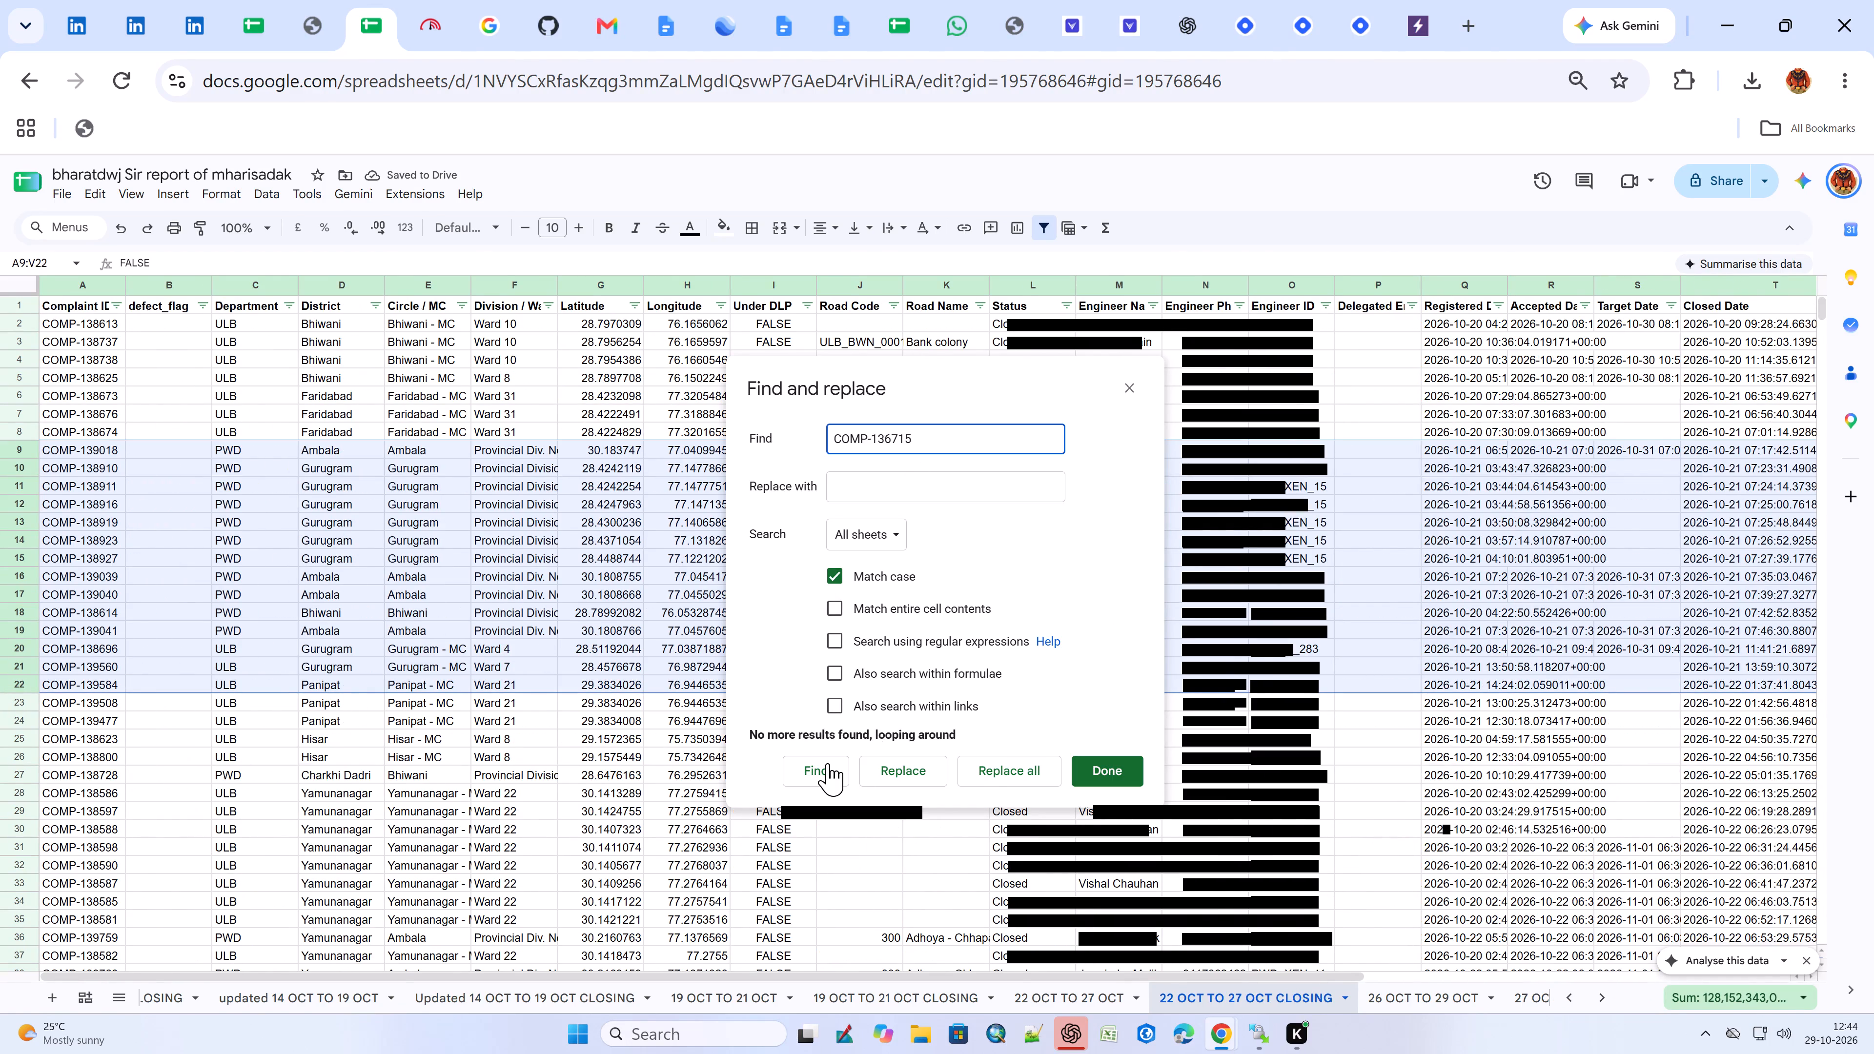
pyautogui.click(828, 763)
pyautogui.scroll(-3, 270, 851)
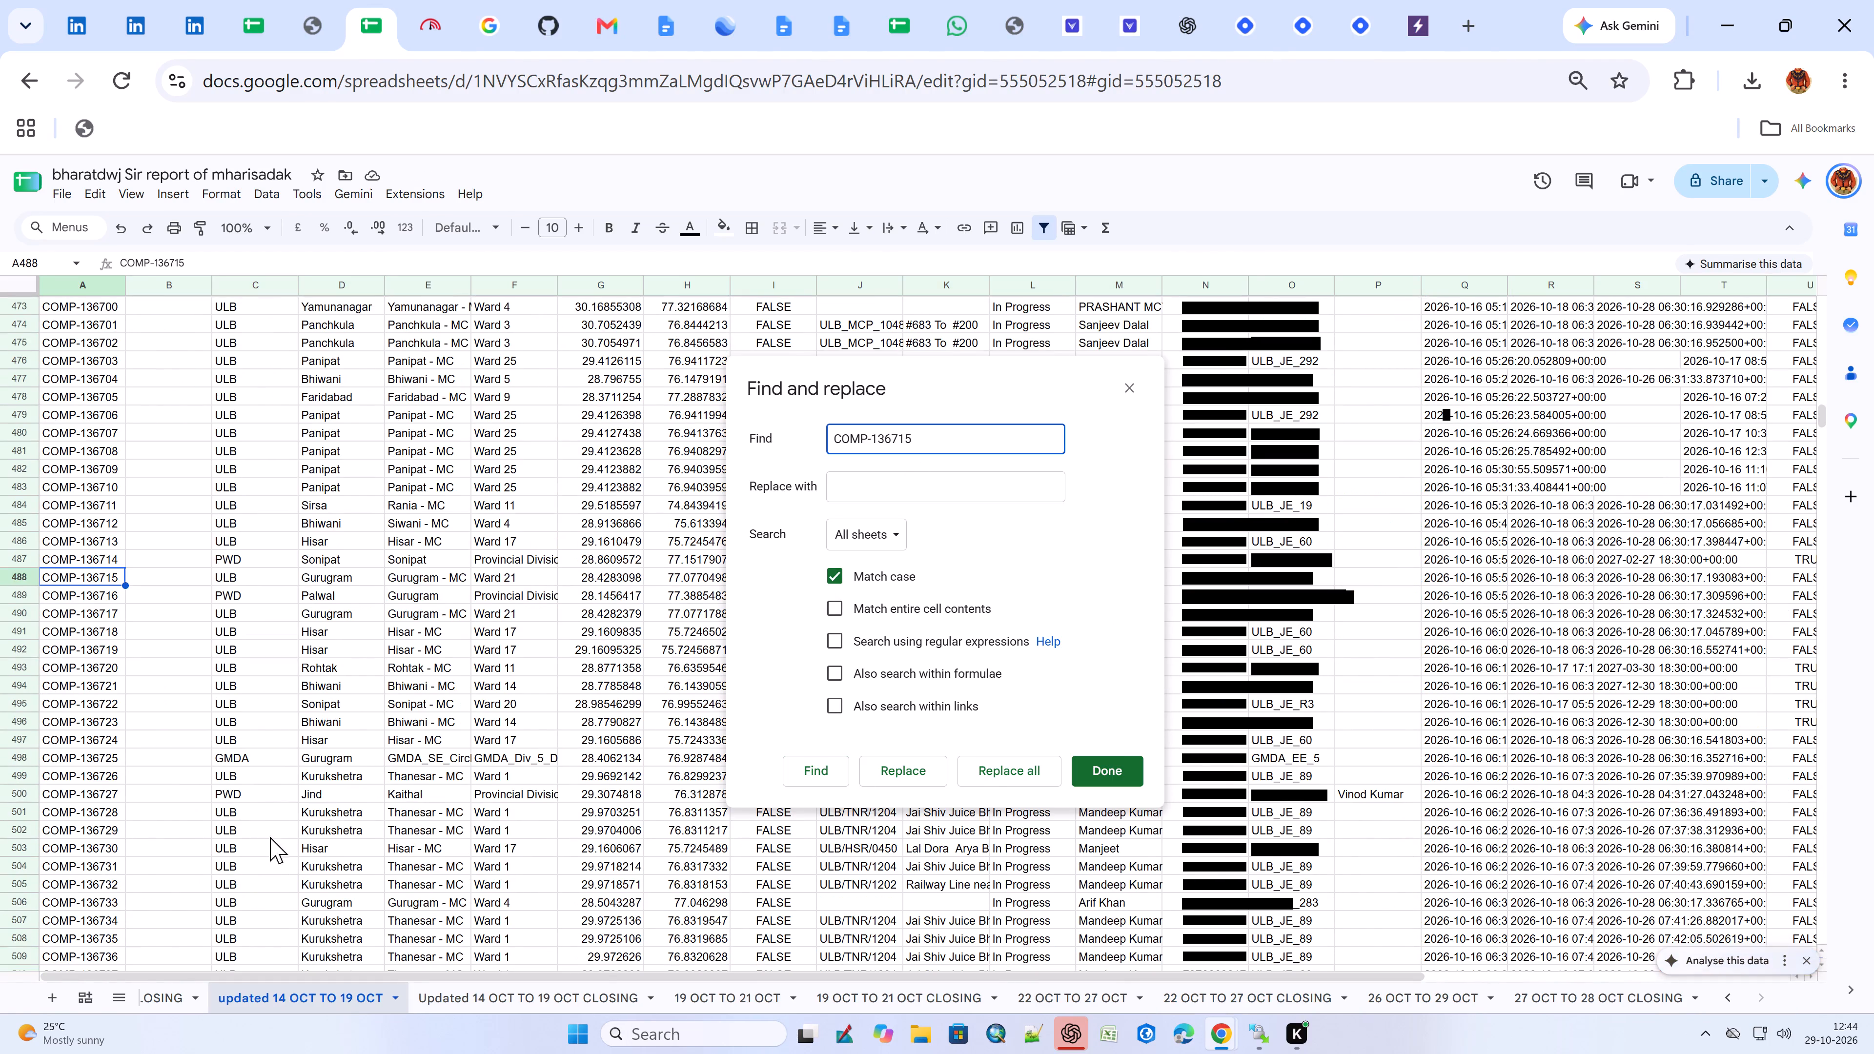
pyautogui.click(99, 559)
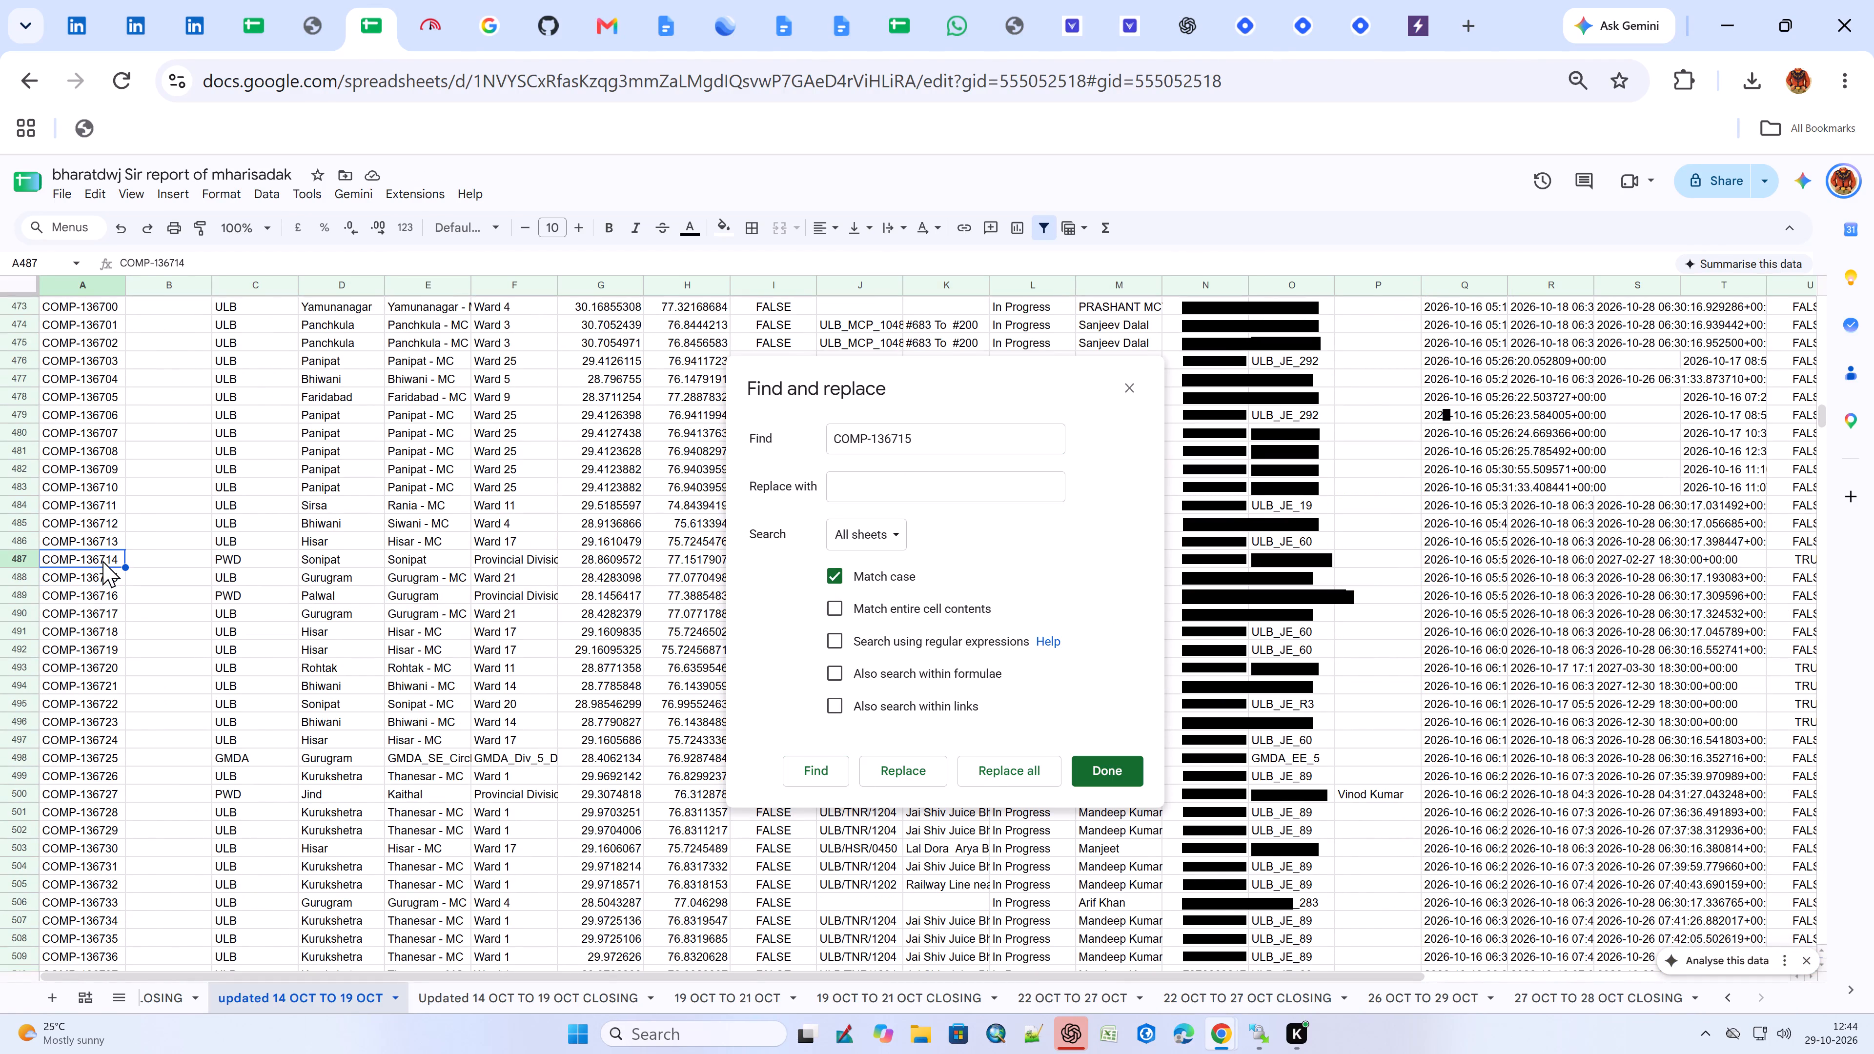
pyautogui.moveTo(102, 561); pyautogui.dragTo(138, 401)
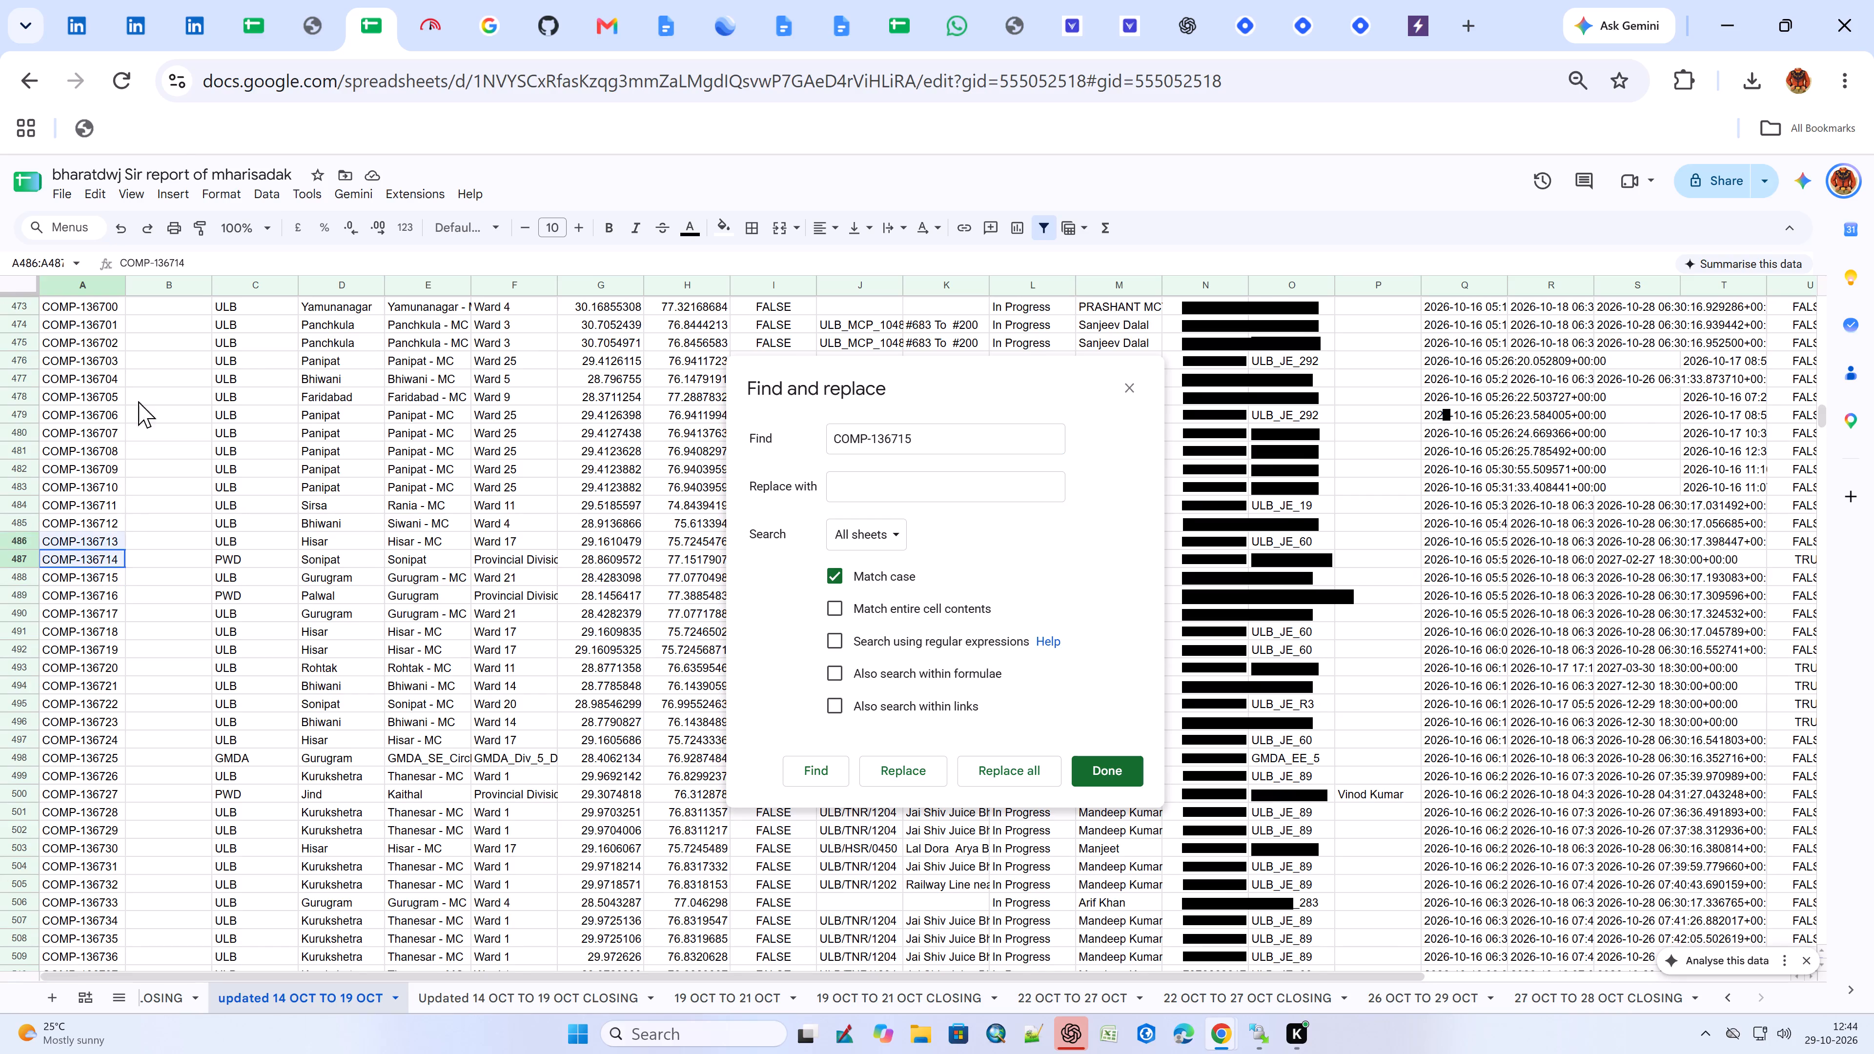
pyautogui.moveTo(138, 401); pyautogui.dragTo(161, 132)
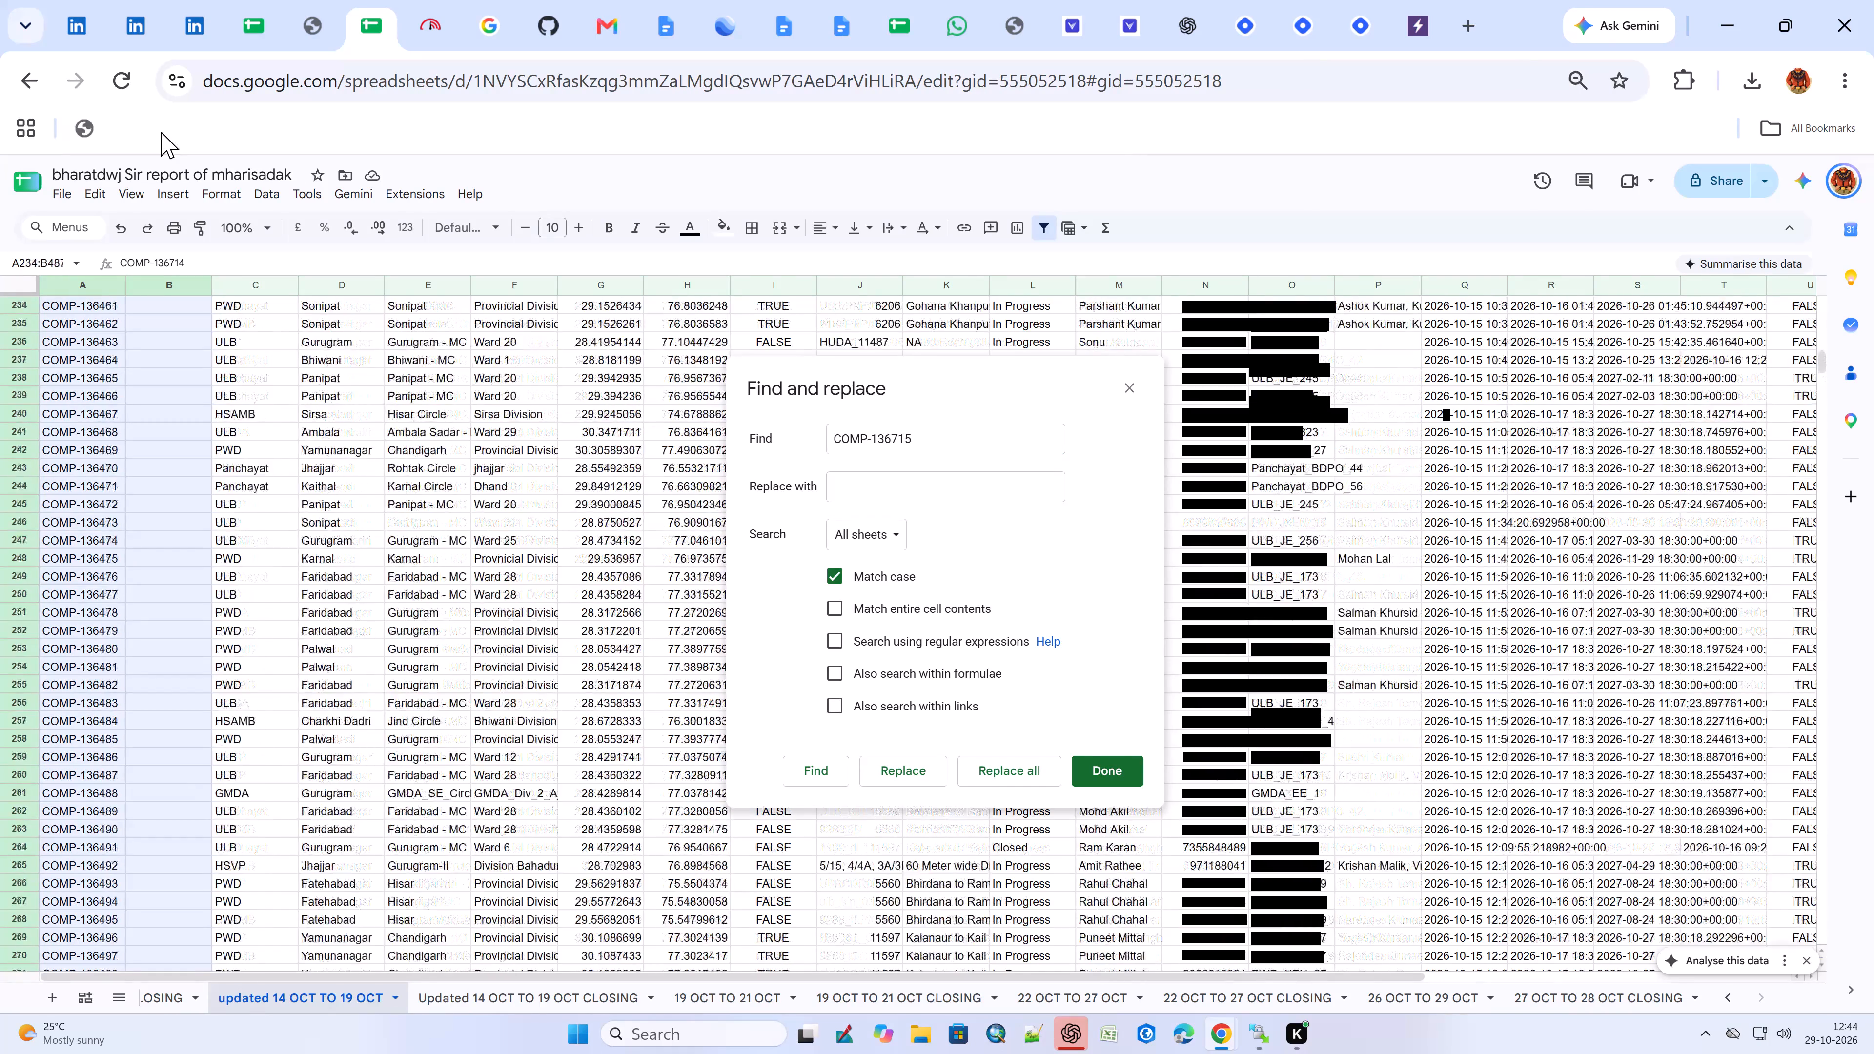
pyautogui.moveTo(161, 132); pyautogui.dragTo(152, 160)
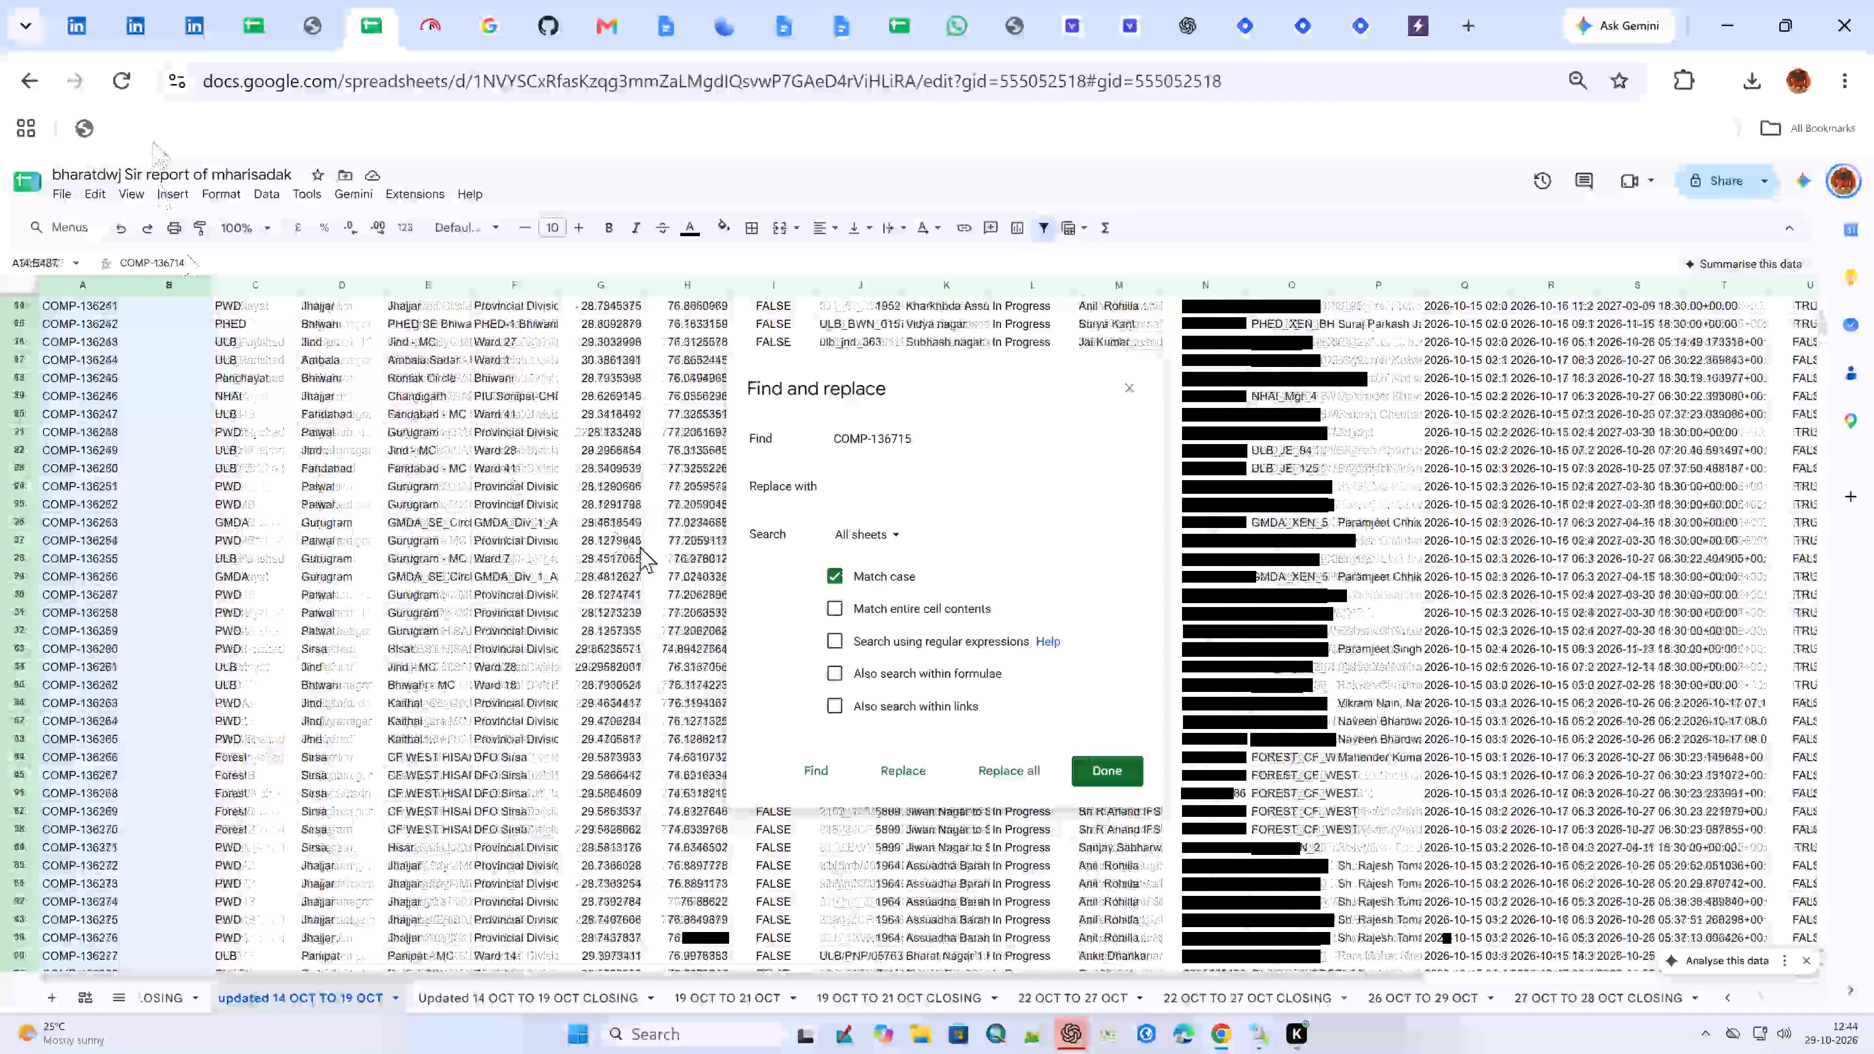
# Examine the rows and data end of 22 OCT TO 27 OCT CLOSING against the last rows of 19 OCT TO 21 OCT CLOSING.
pyautogui.click(1419, 994)
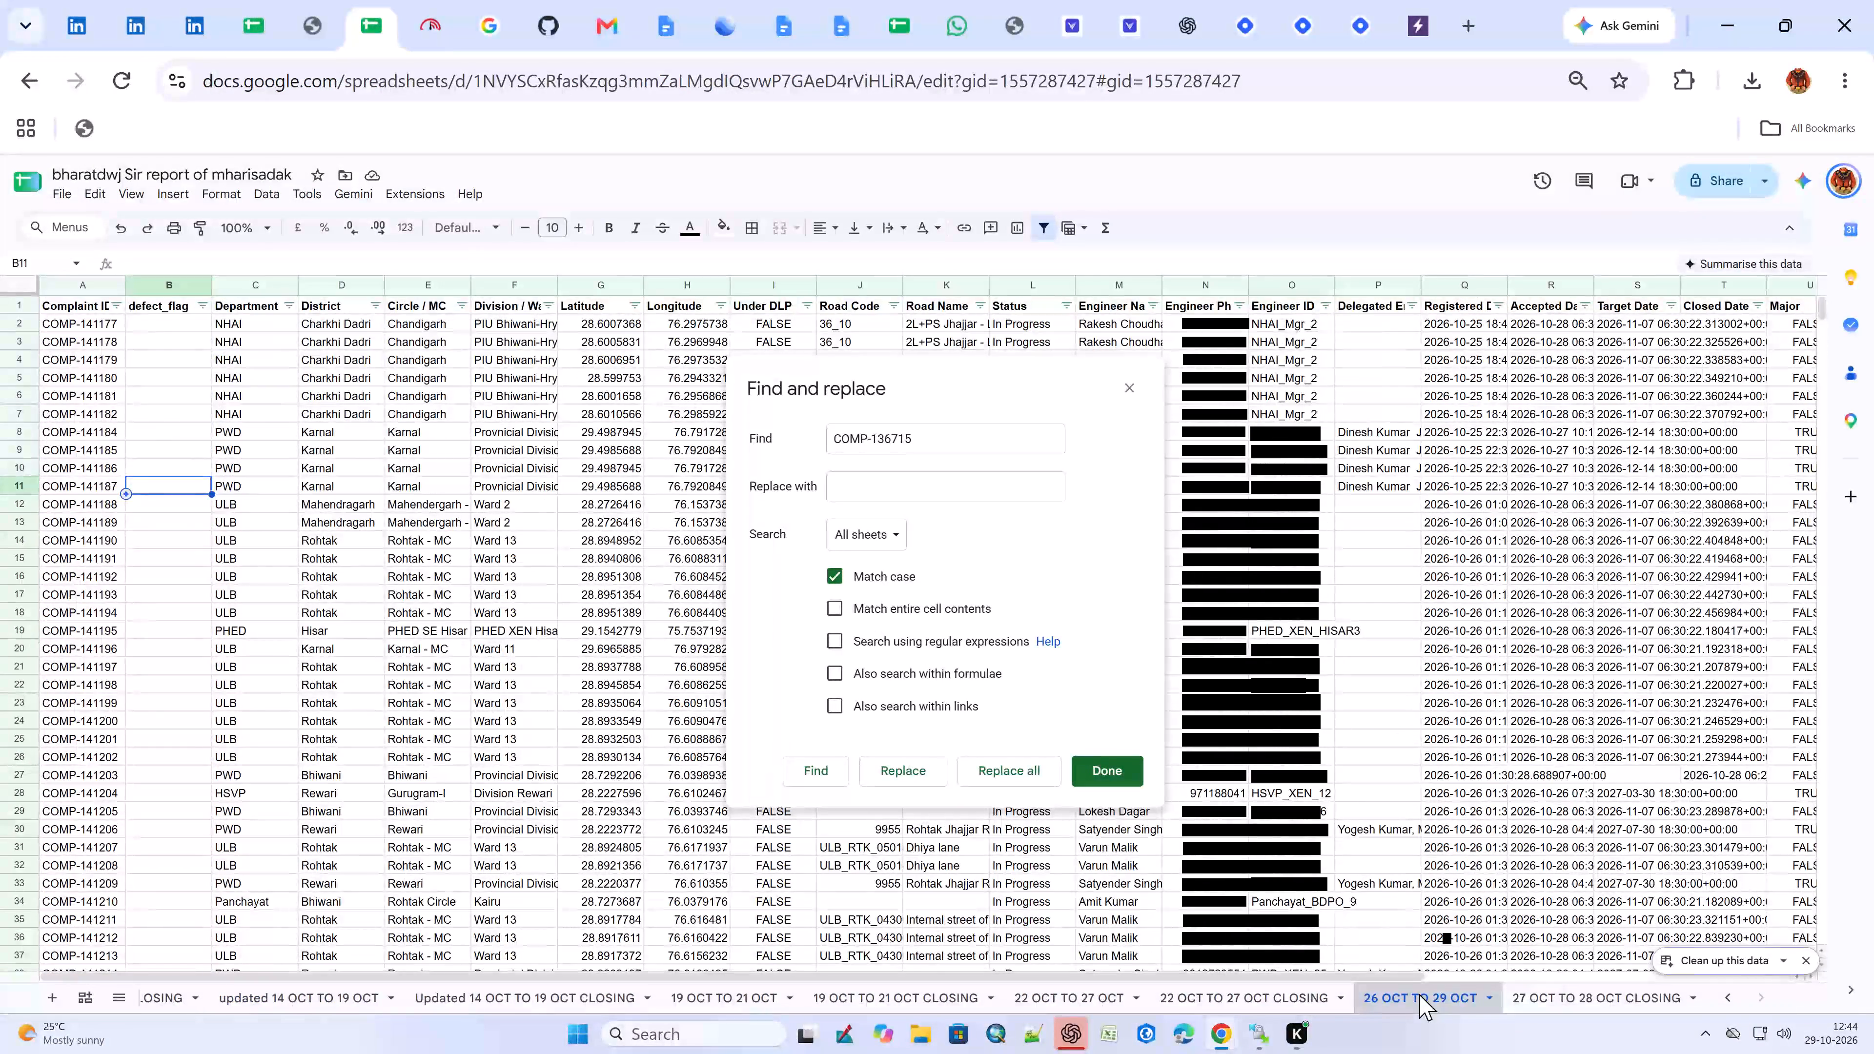
pyautogui.click(1503, 989)
pyautogui.click(1242, 993)
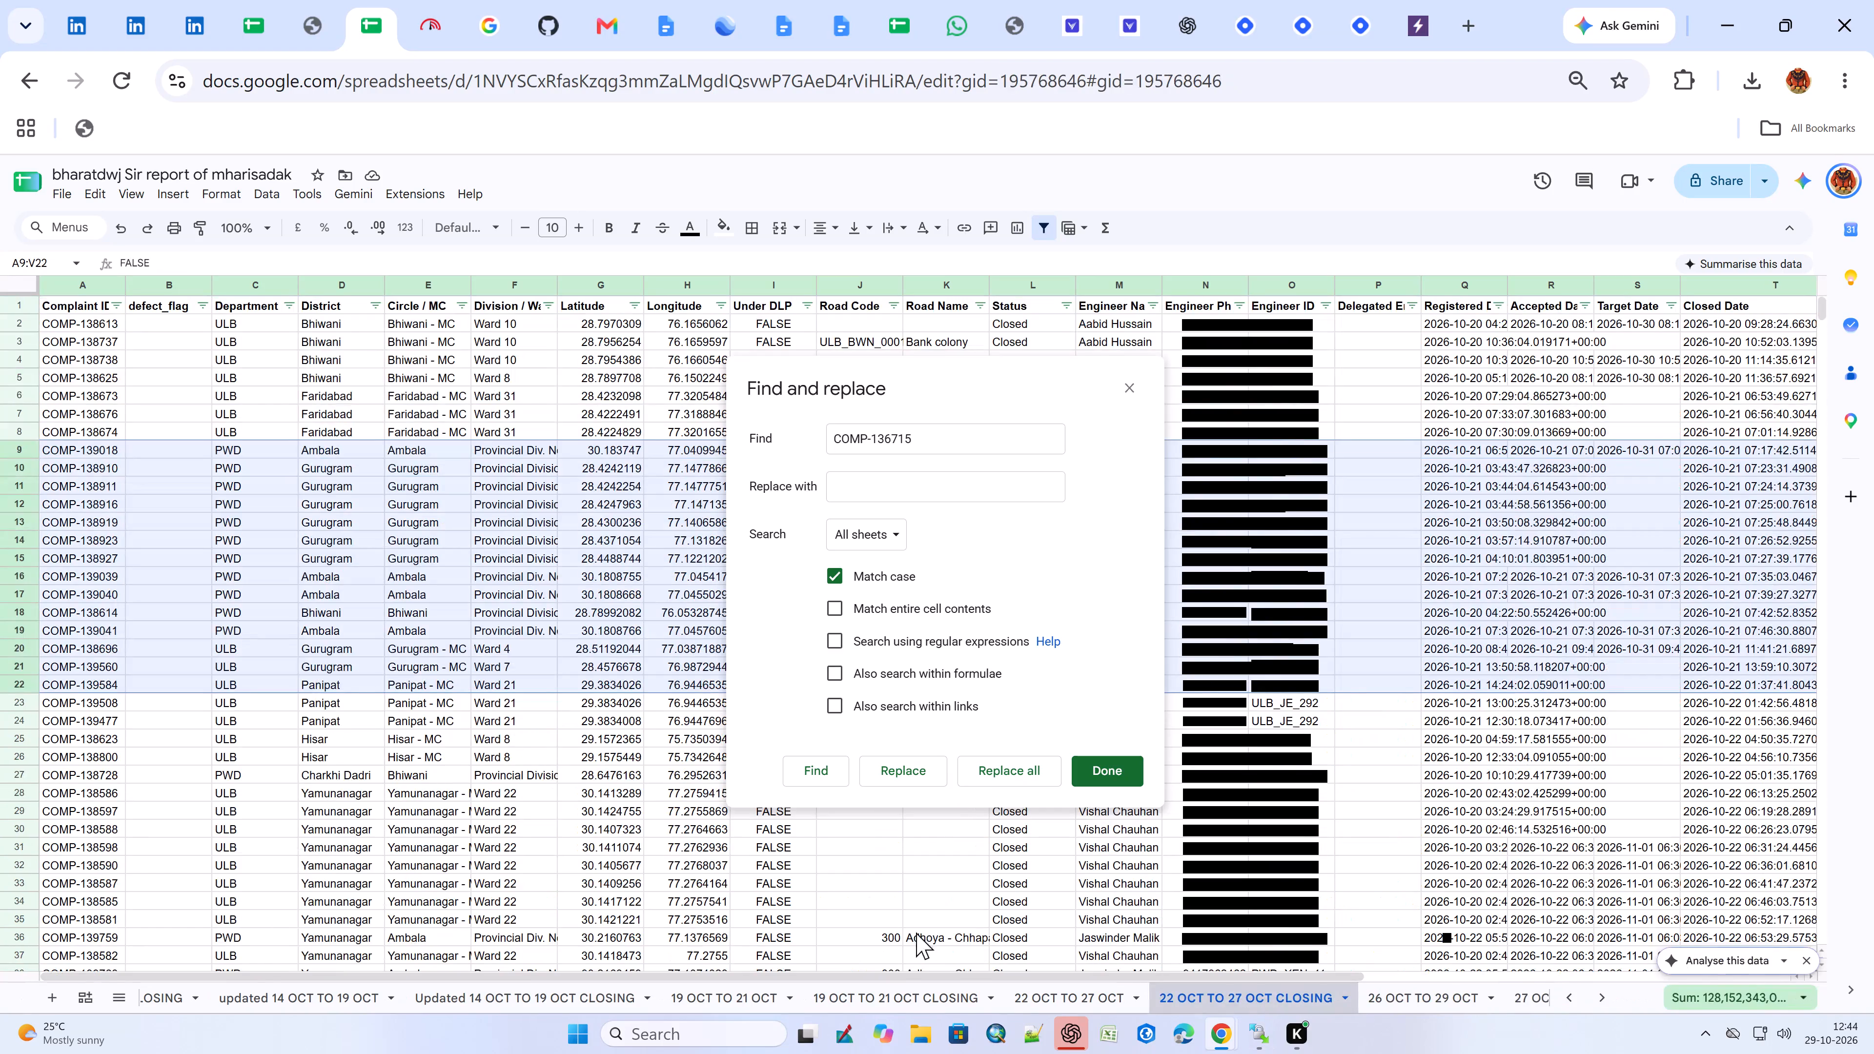
pyautogui.scroll(-5, 327, 844)
pyautogui.scroll(-5, 284, 822)
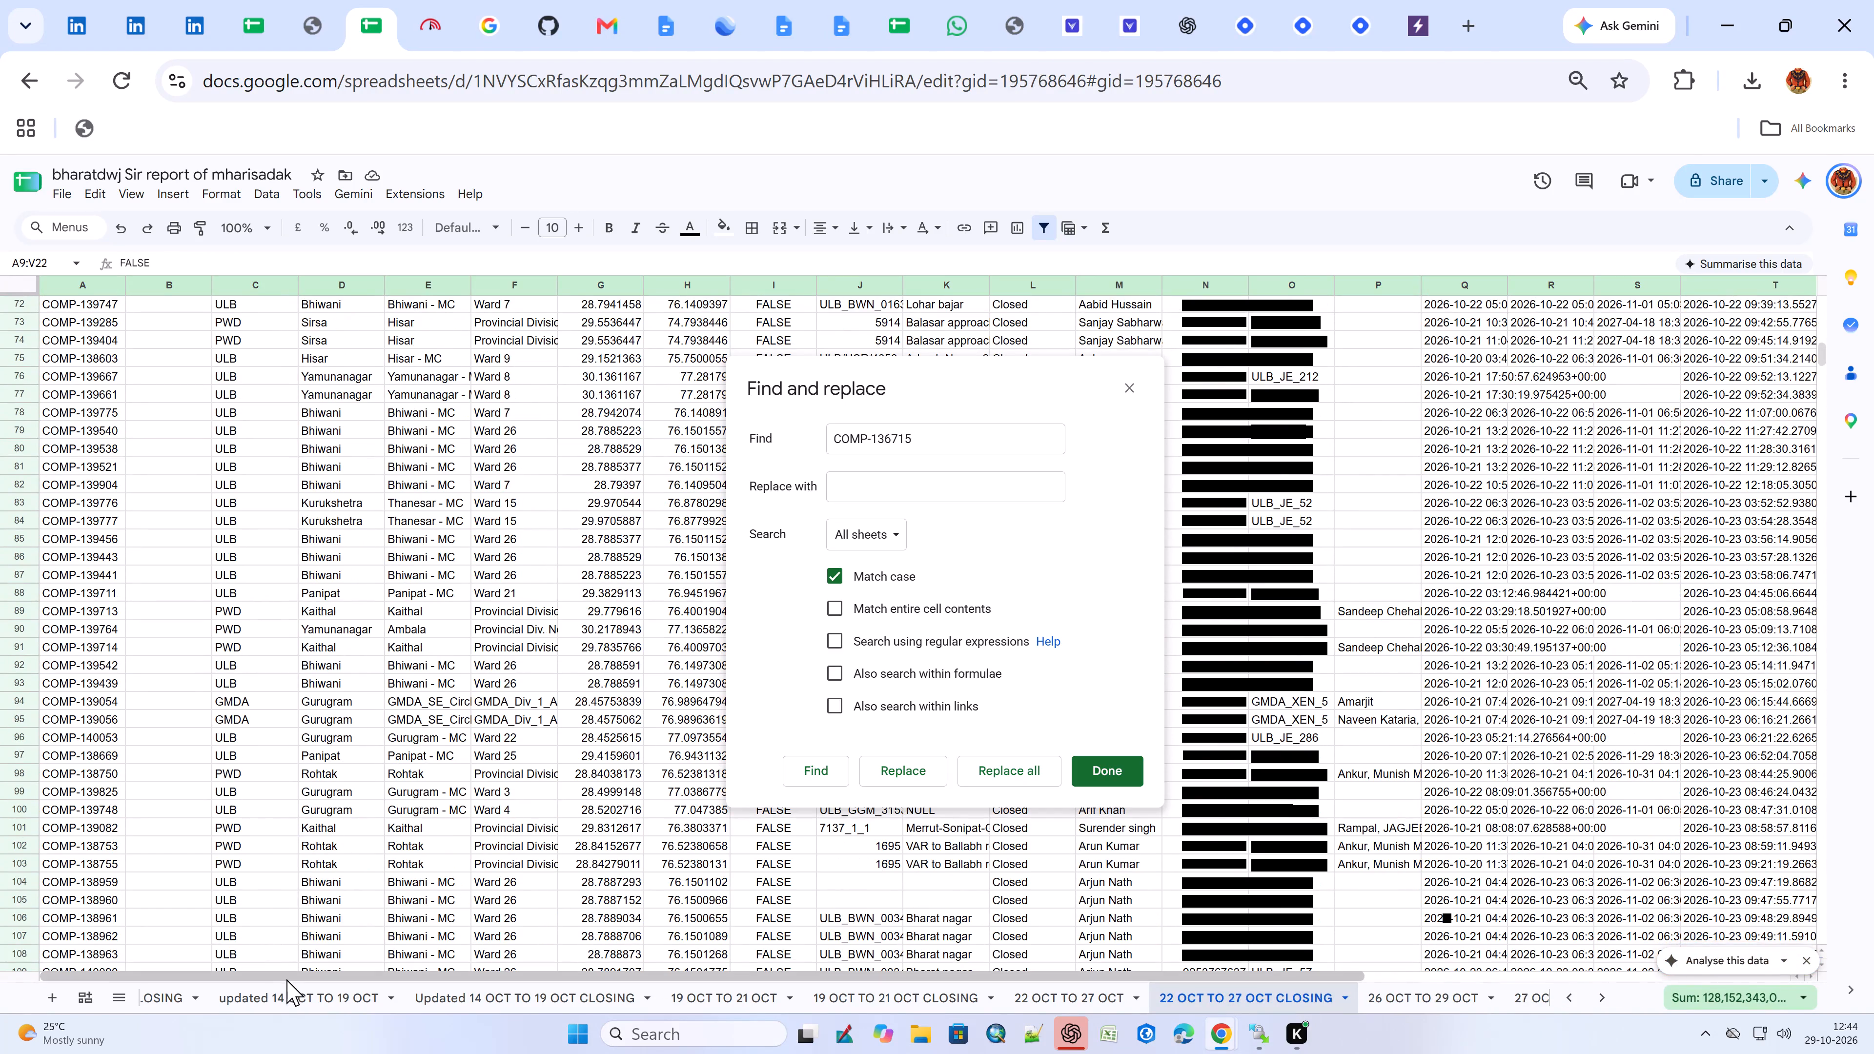
pyautogui.moveTo(286, 979); pyautogui.dragTo(39, 976)
pyautogui.moveTo(1817, 342); pyautogui.dragTo(1783, 588)
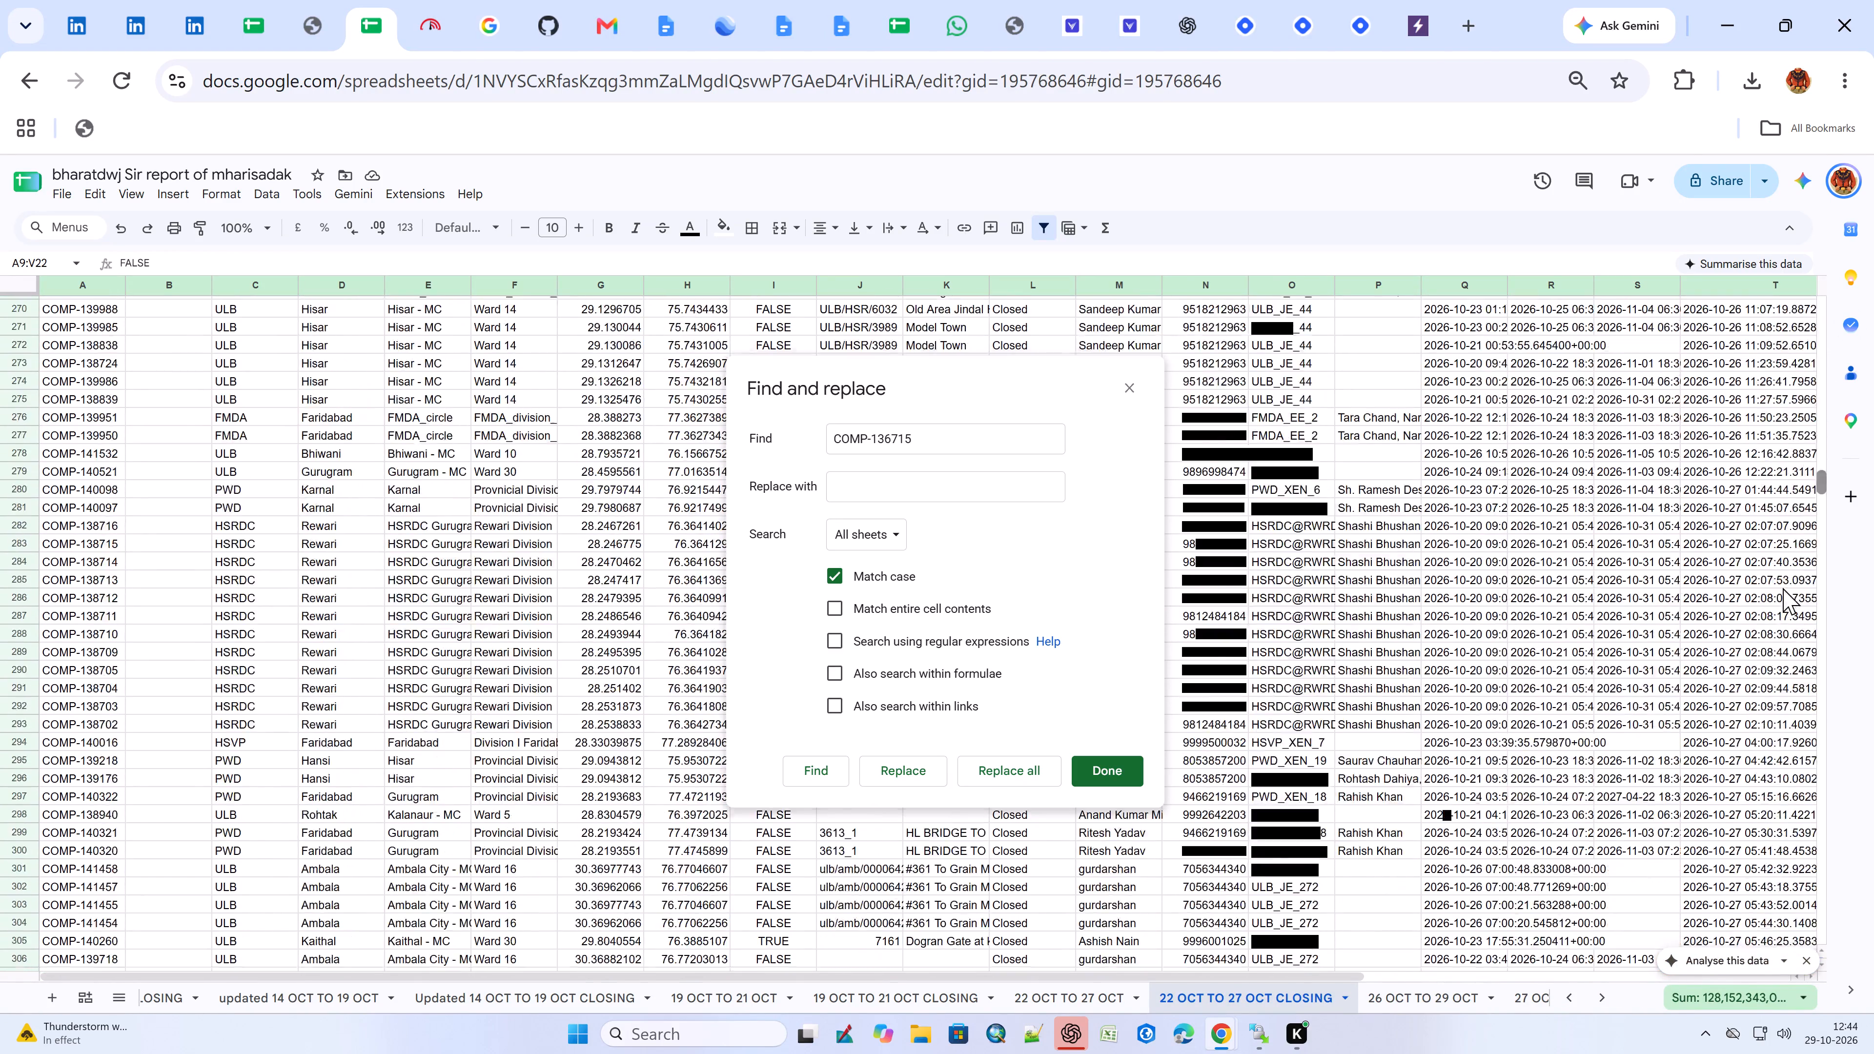
pyautogui.moveTo(1783, 588); pyautogui.dragTo(1738, 623)
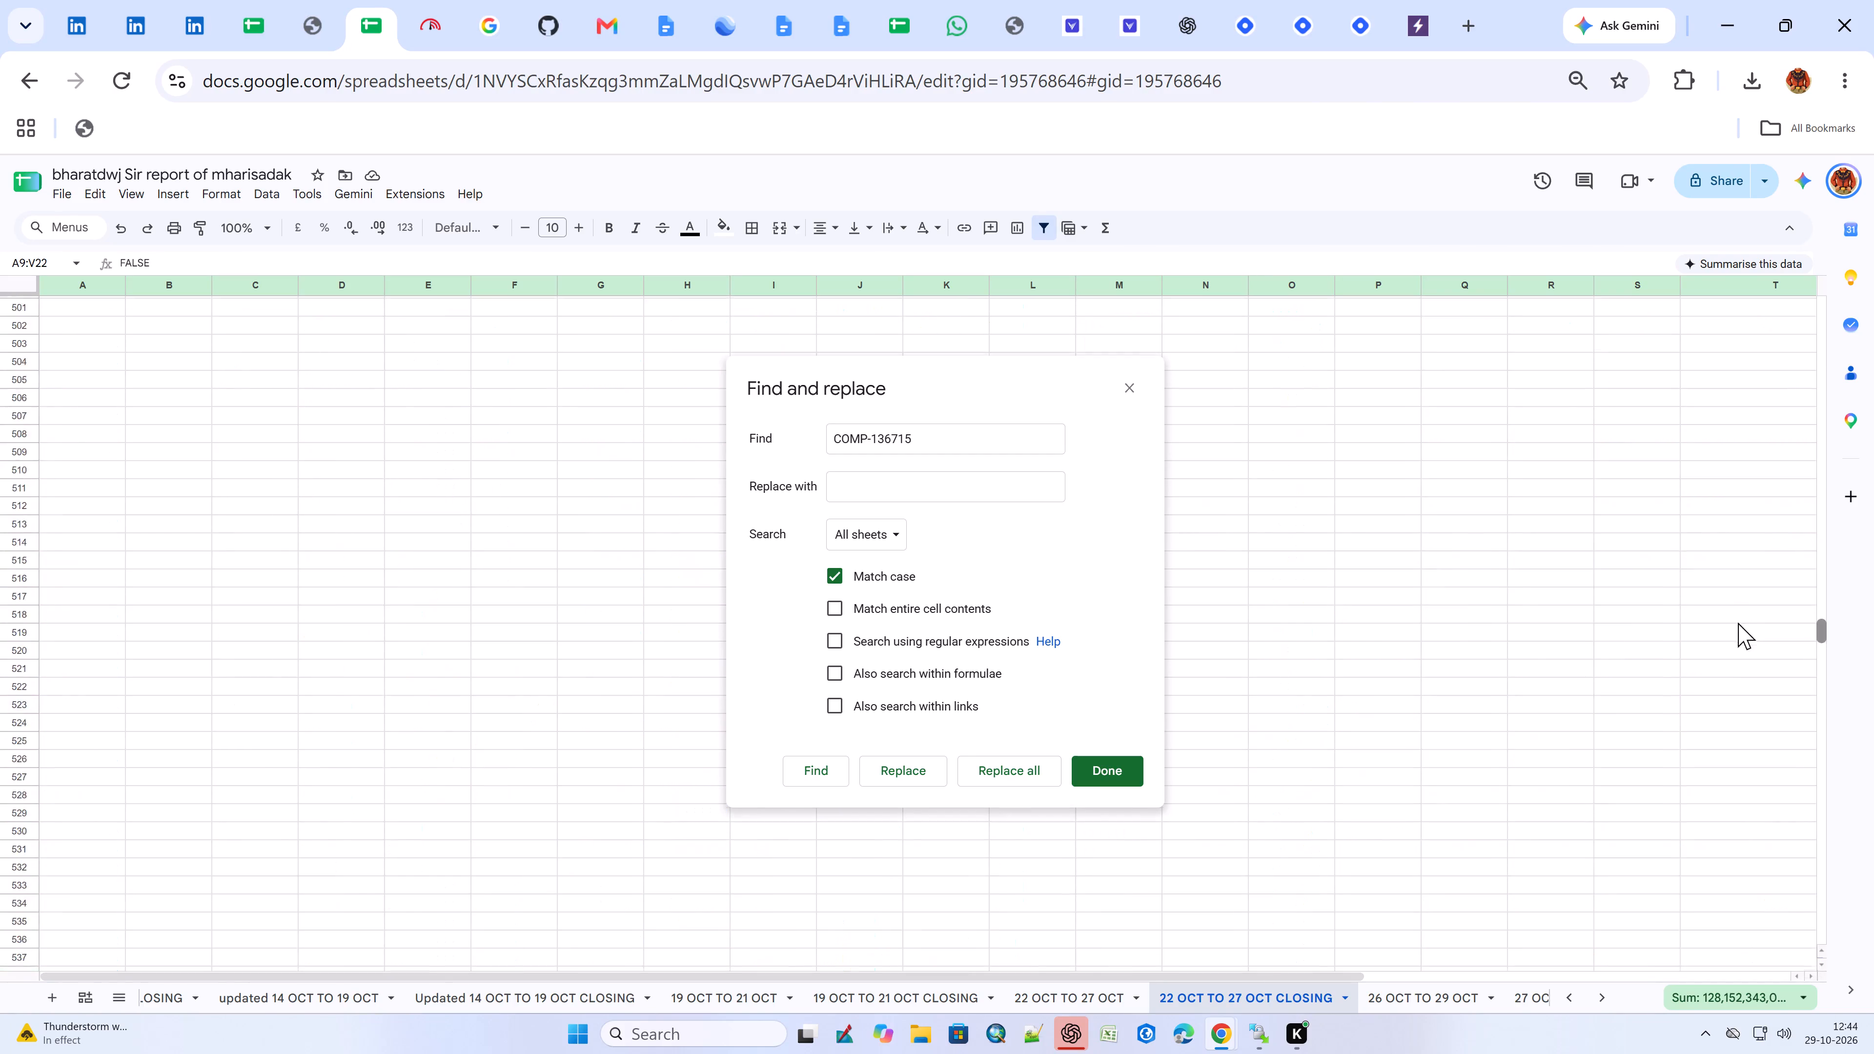
pyautogui.moveTo(1738, 623); pyautogui.dragTo(1736, 632)
pyautogui.moveTo(385, 646); pyautogui.dragTo(0, 701)
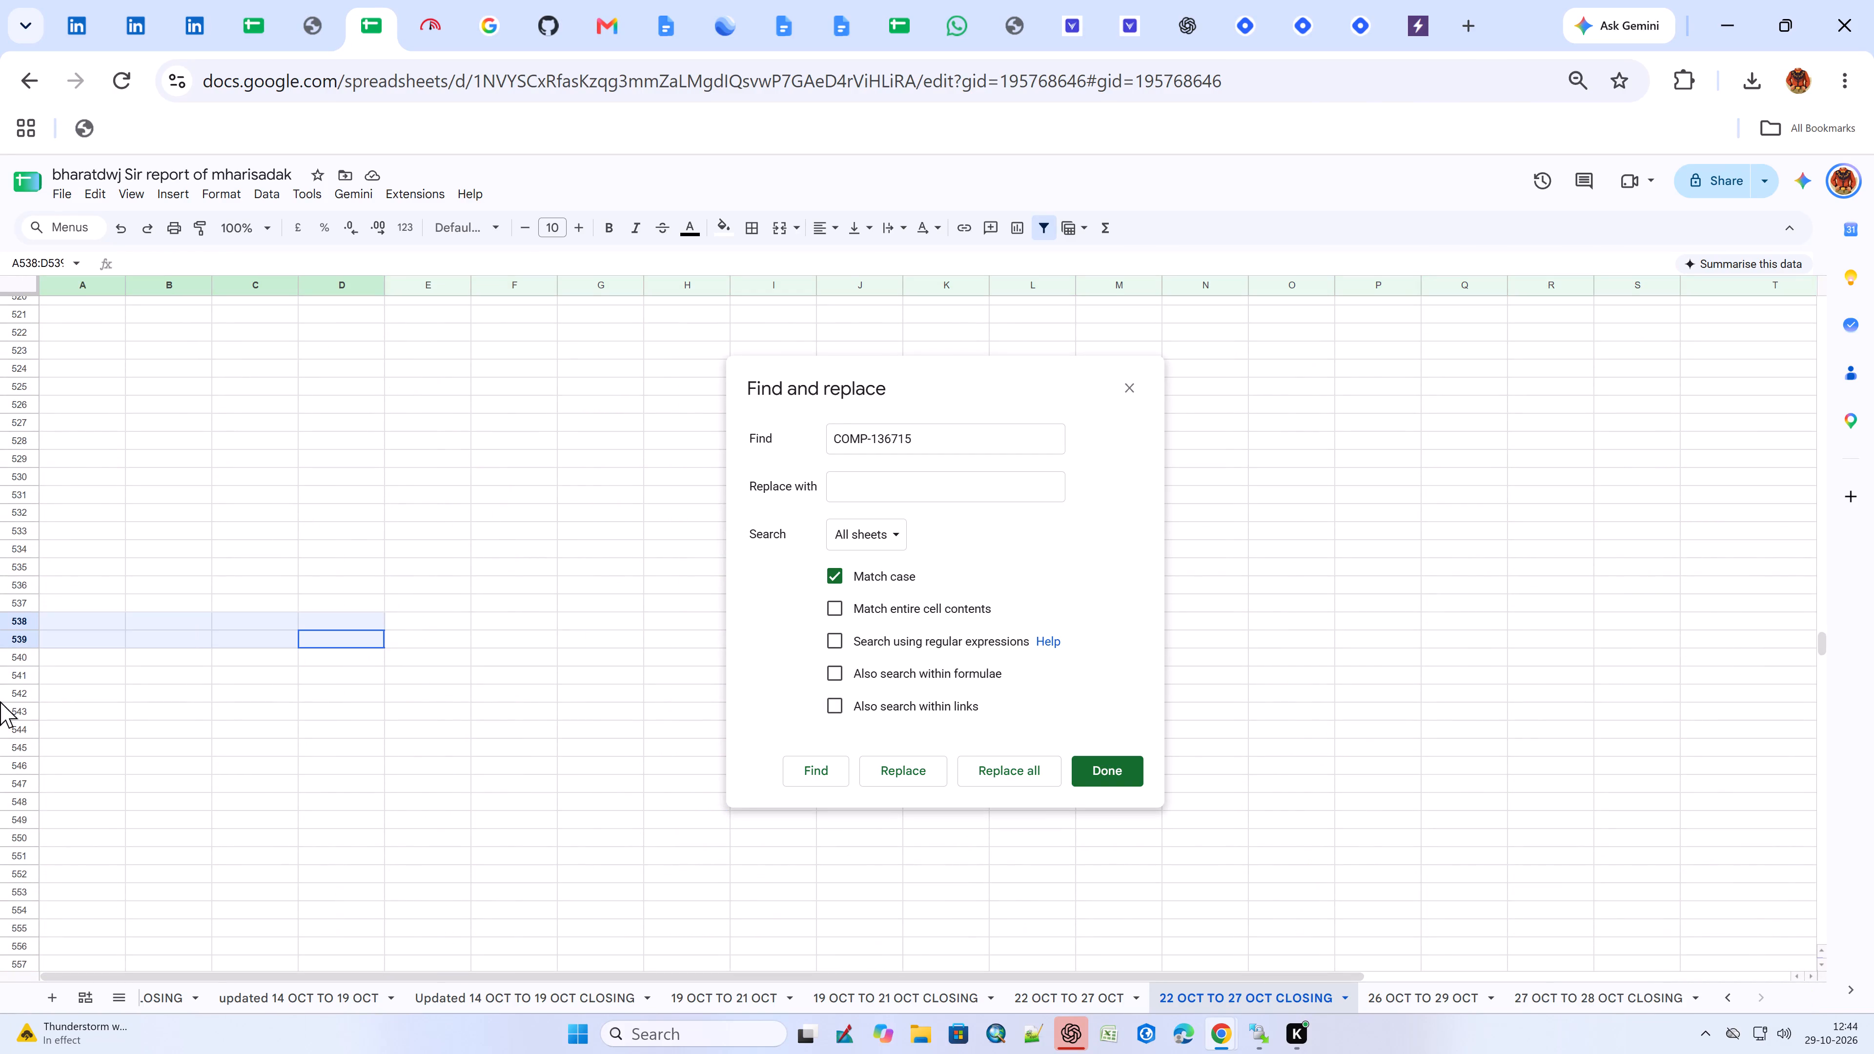
pyautogui.moveTo(0, 701); pyautogui.dragTo(18, 387)
pyautogui.scroll(13, 20, 396)
pyautogui.click(108, 489)
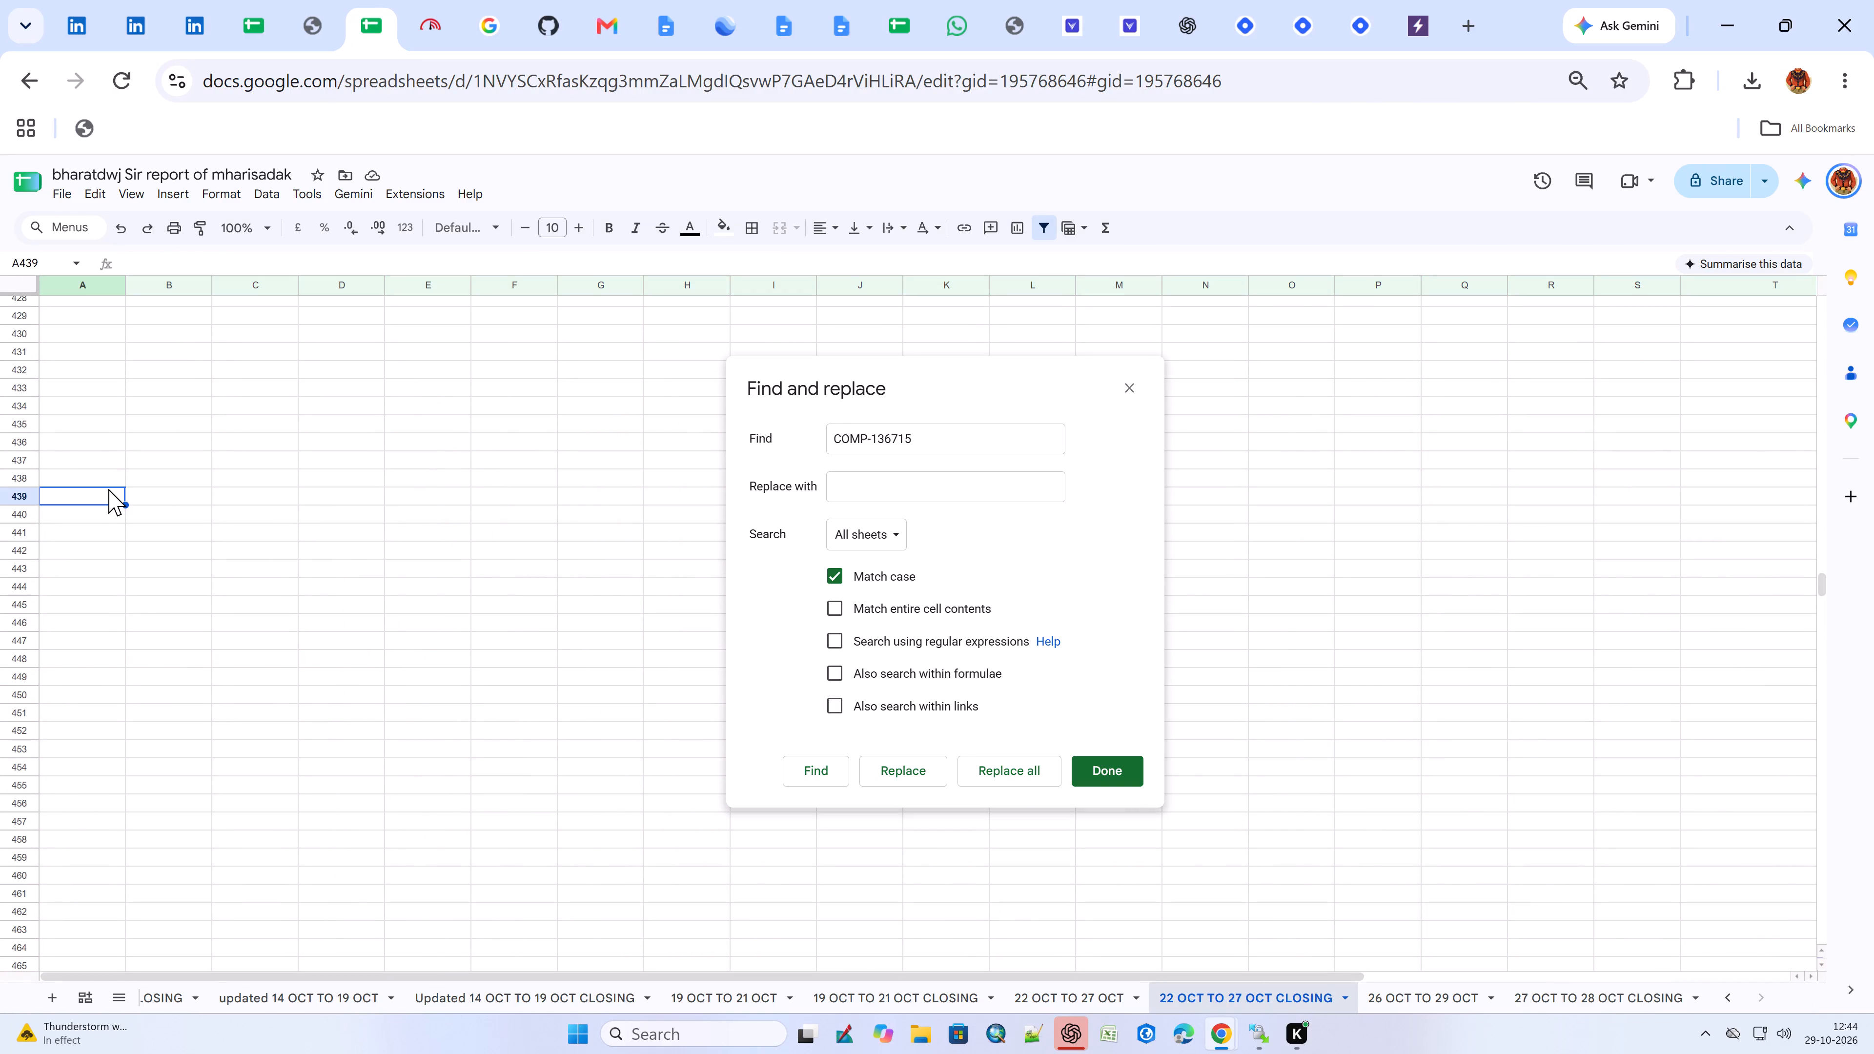
pyautogui.hotkey('ctrl', 'shift', 'Up')
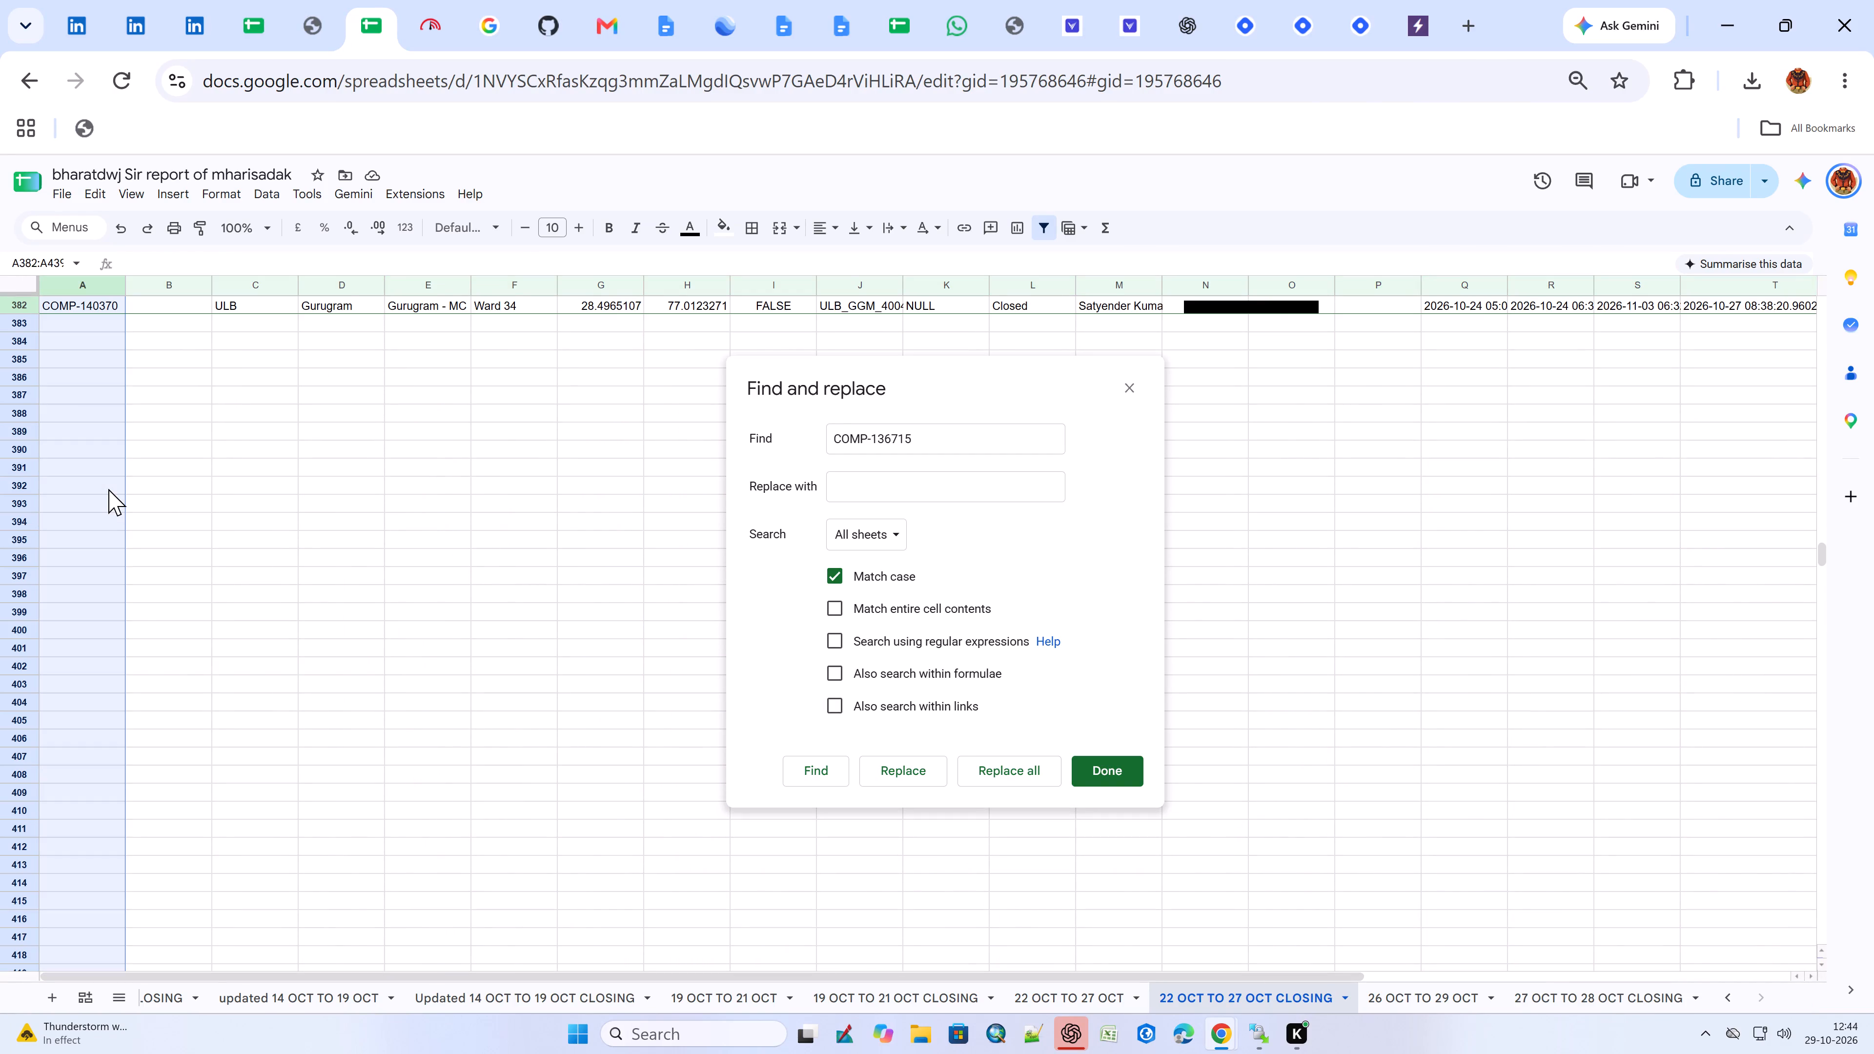
pyautogui.click(120, 479)
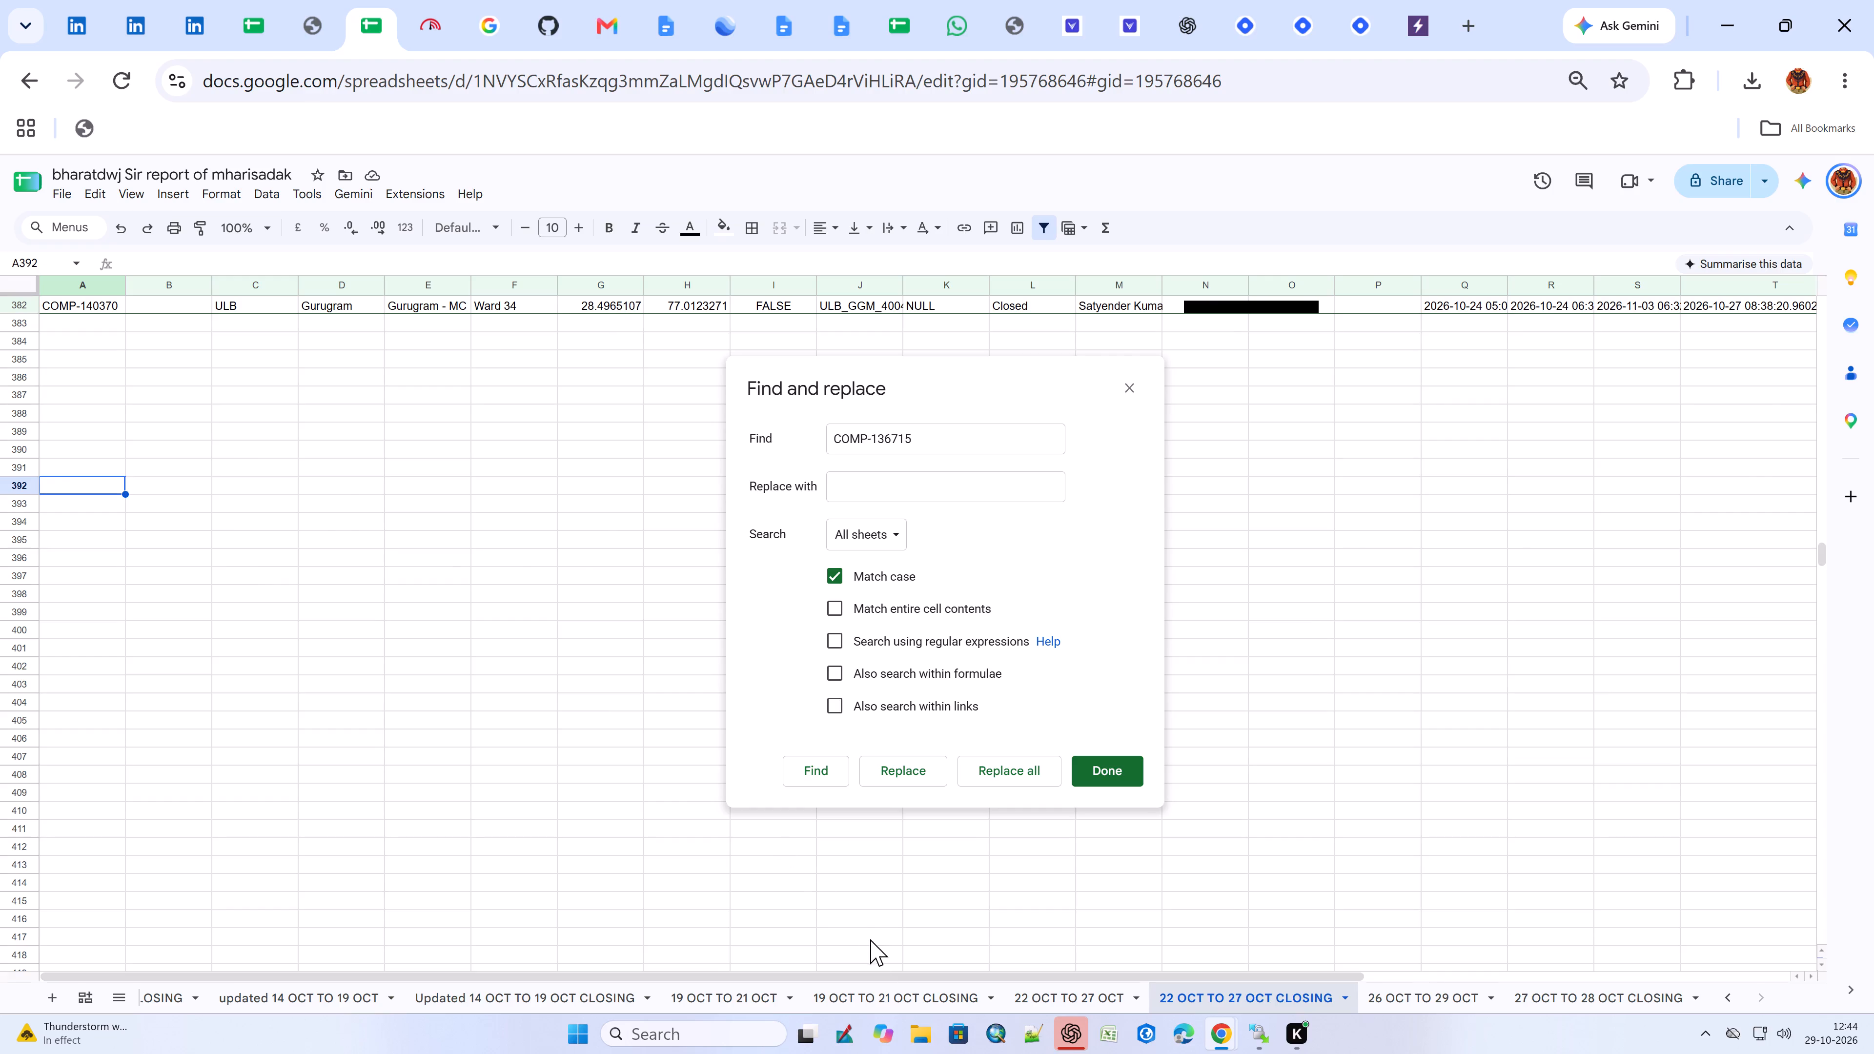
pyautogui.click(883, 982)
pyautogui.click(77, 730)
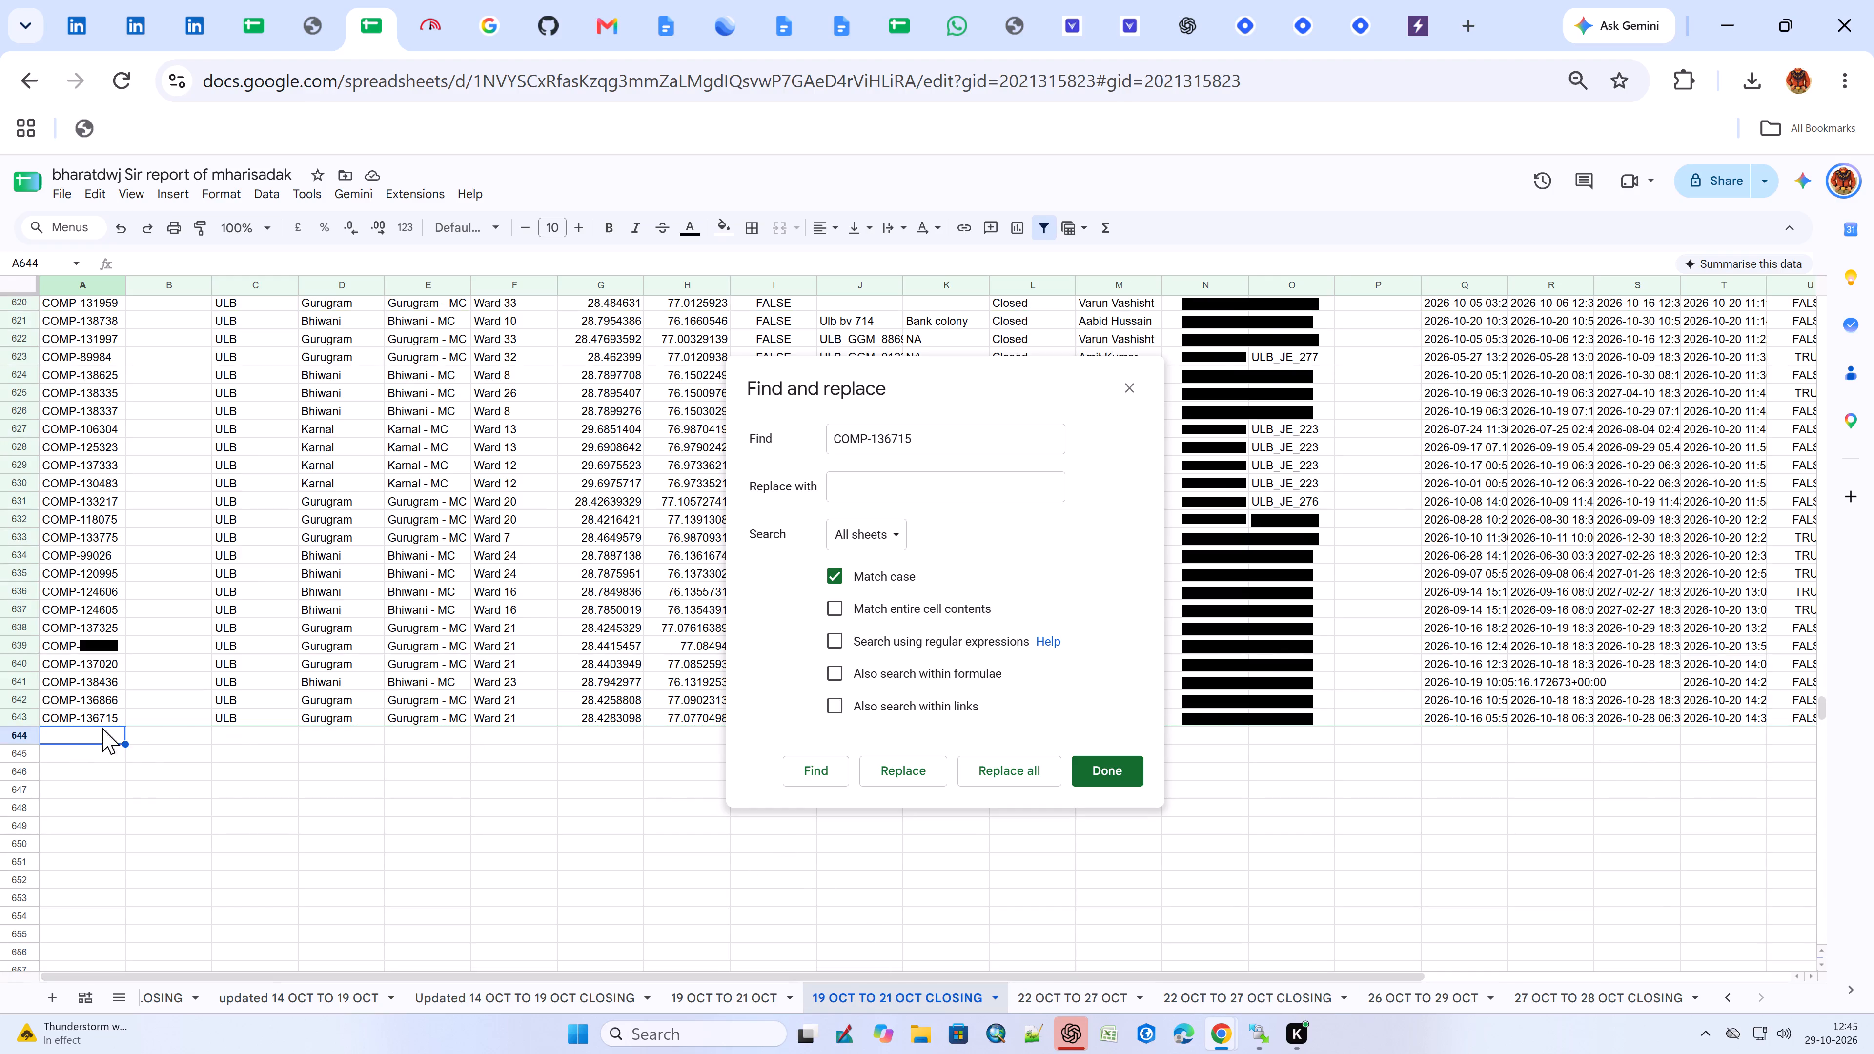
# Switch to the Mhari Sadak portal, open All Closed Complaints and remove the existing Created On filter.
pyautogui.click(310, 9)
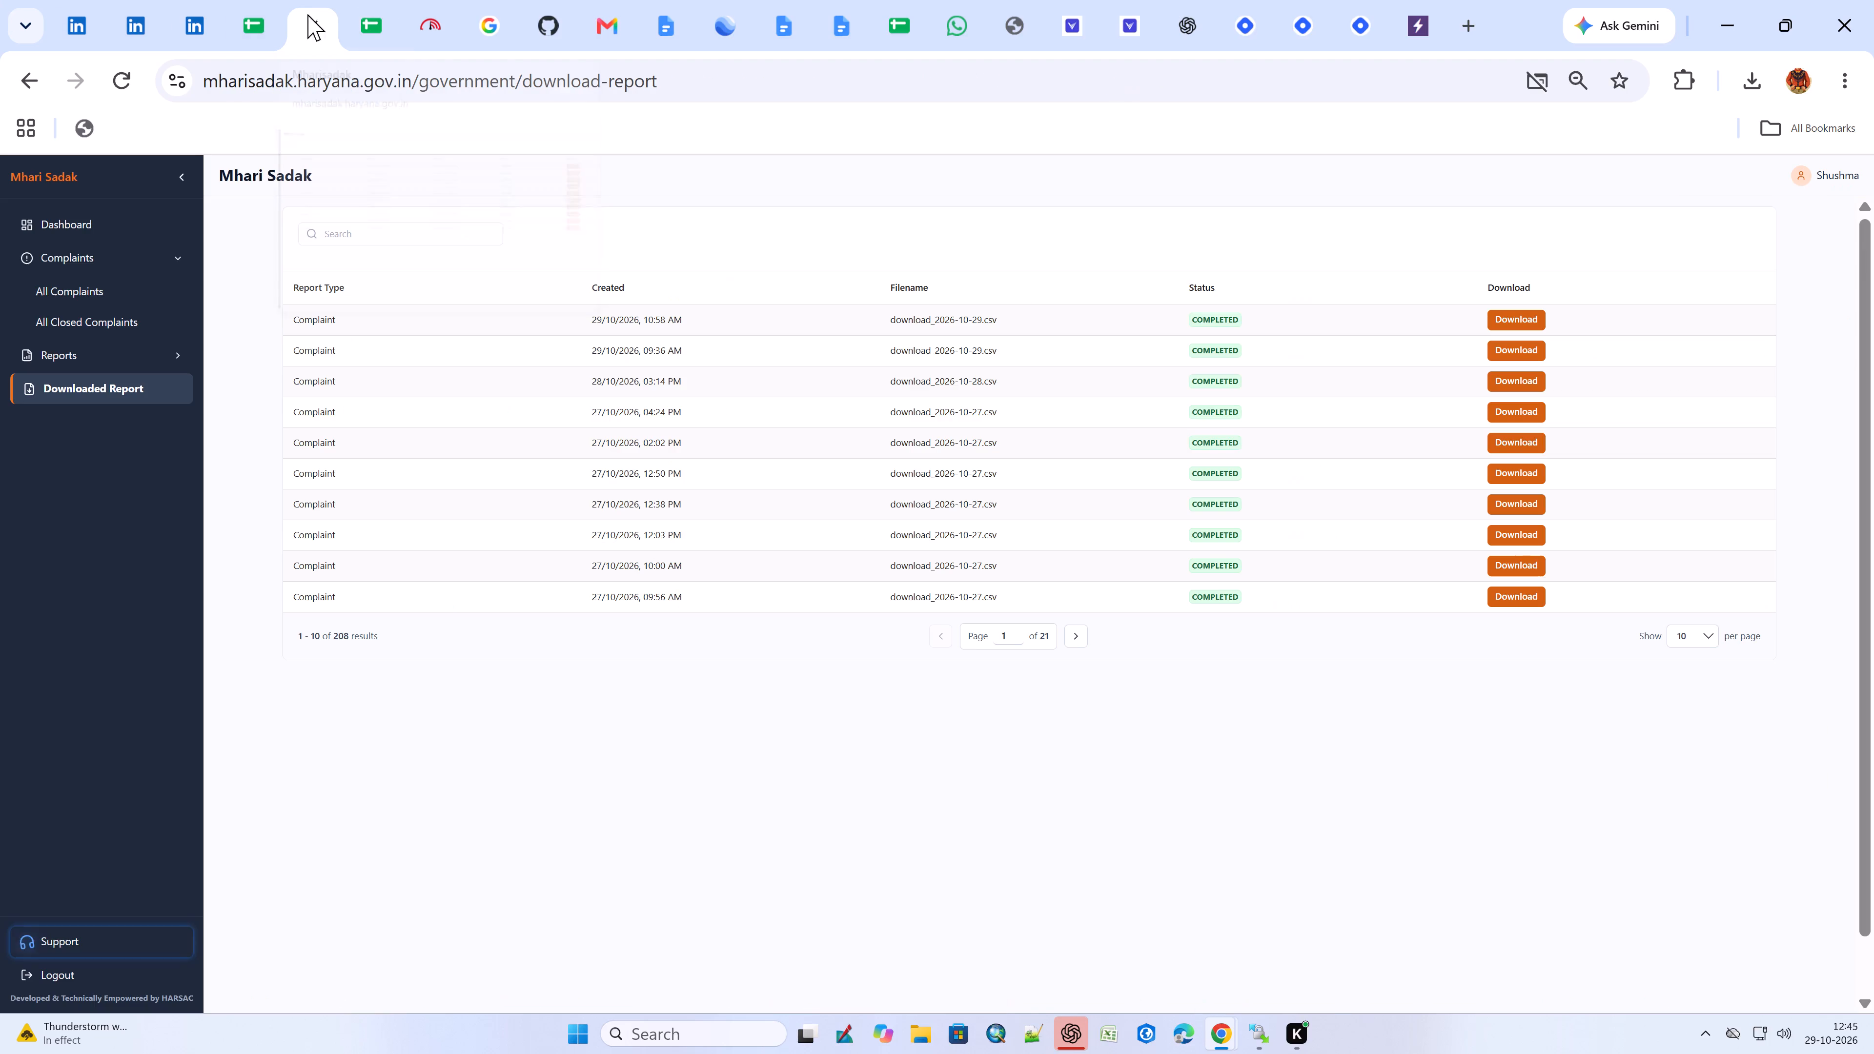
pyautogui.click(118, 313)
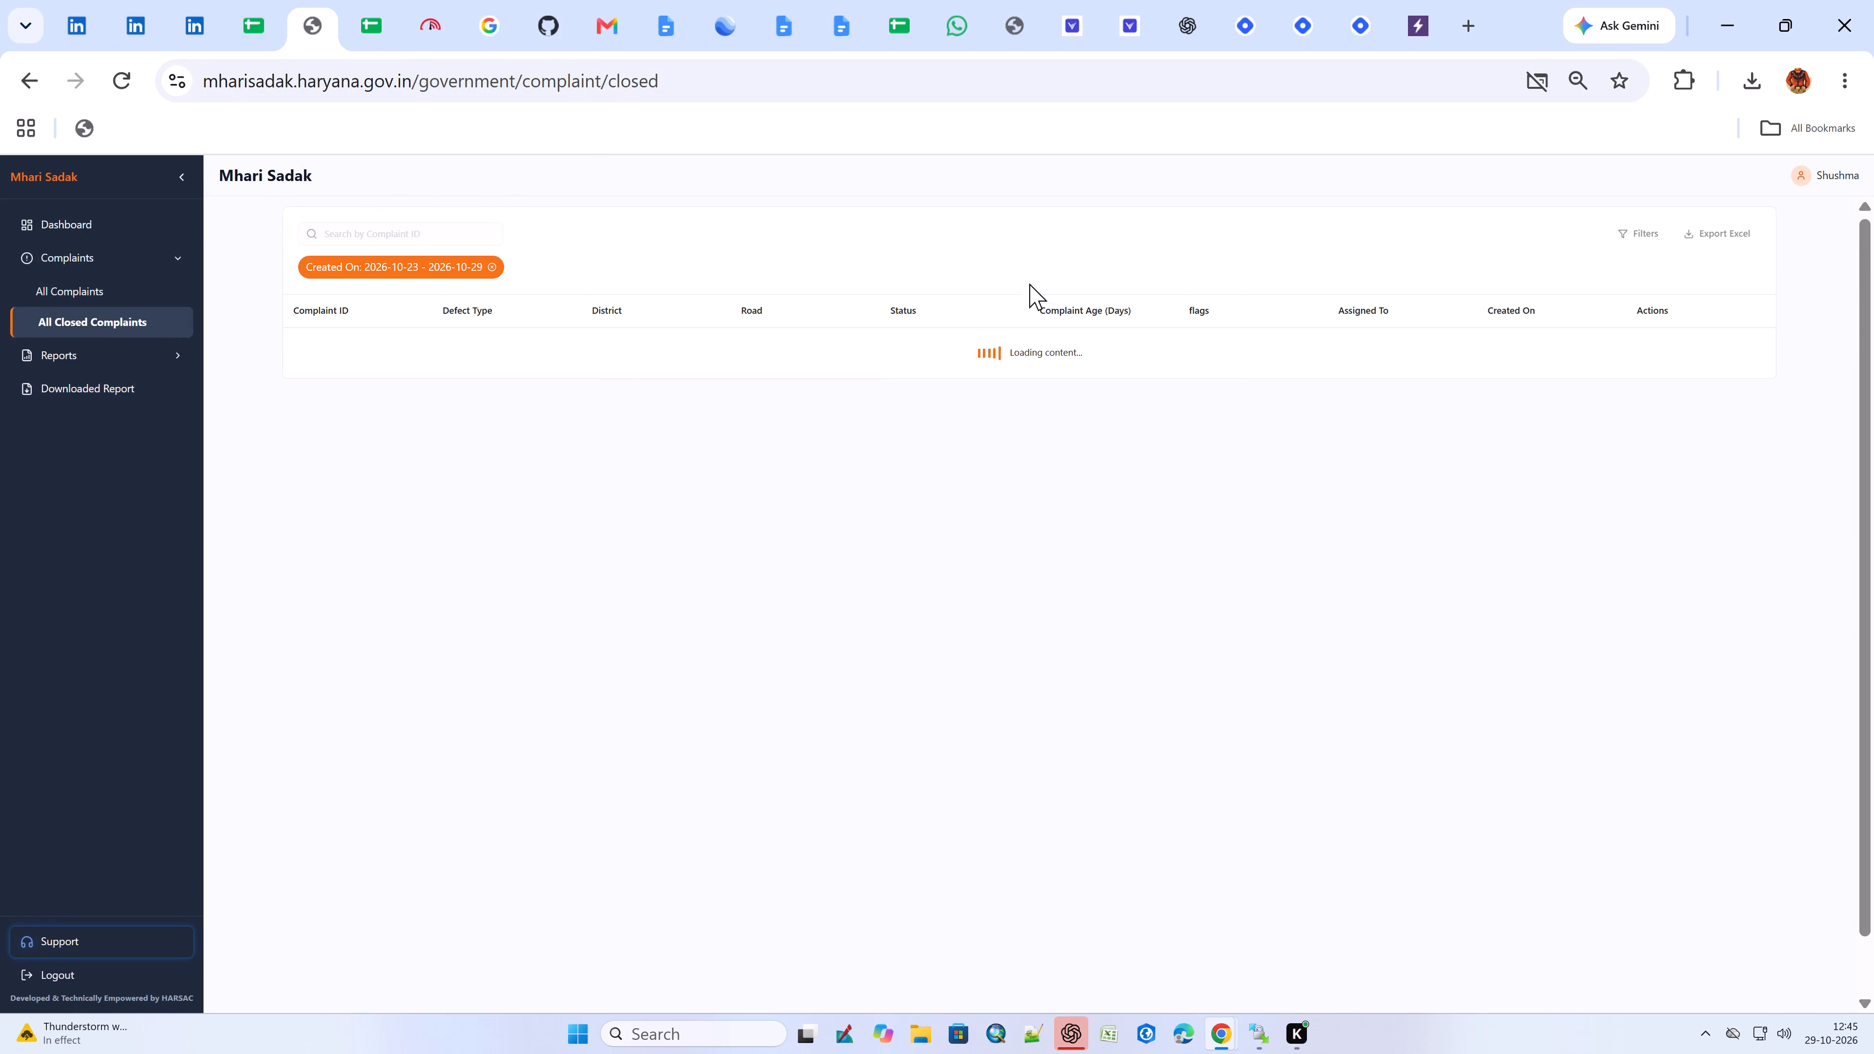
pyautogui.click(496, 273)
pyautogui.click(493, 269)
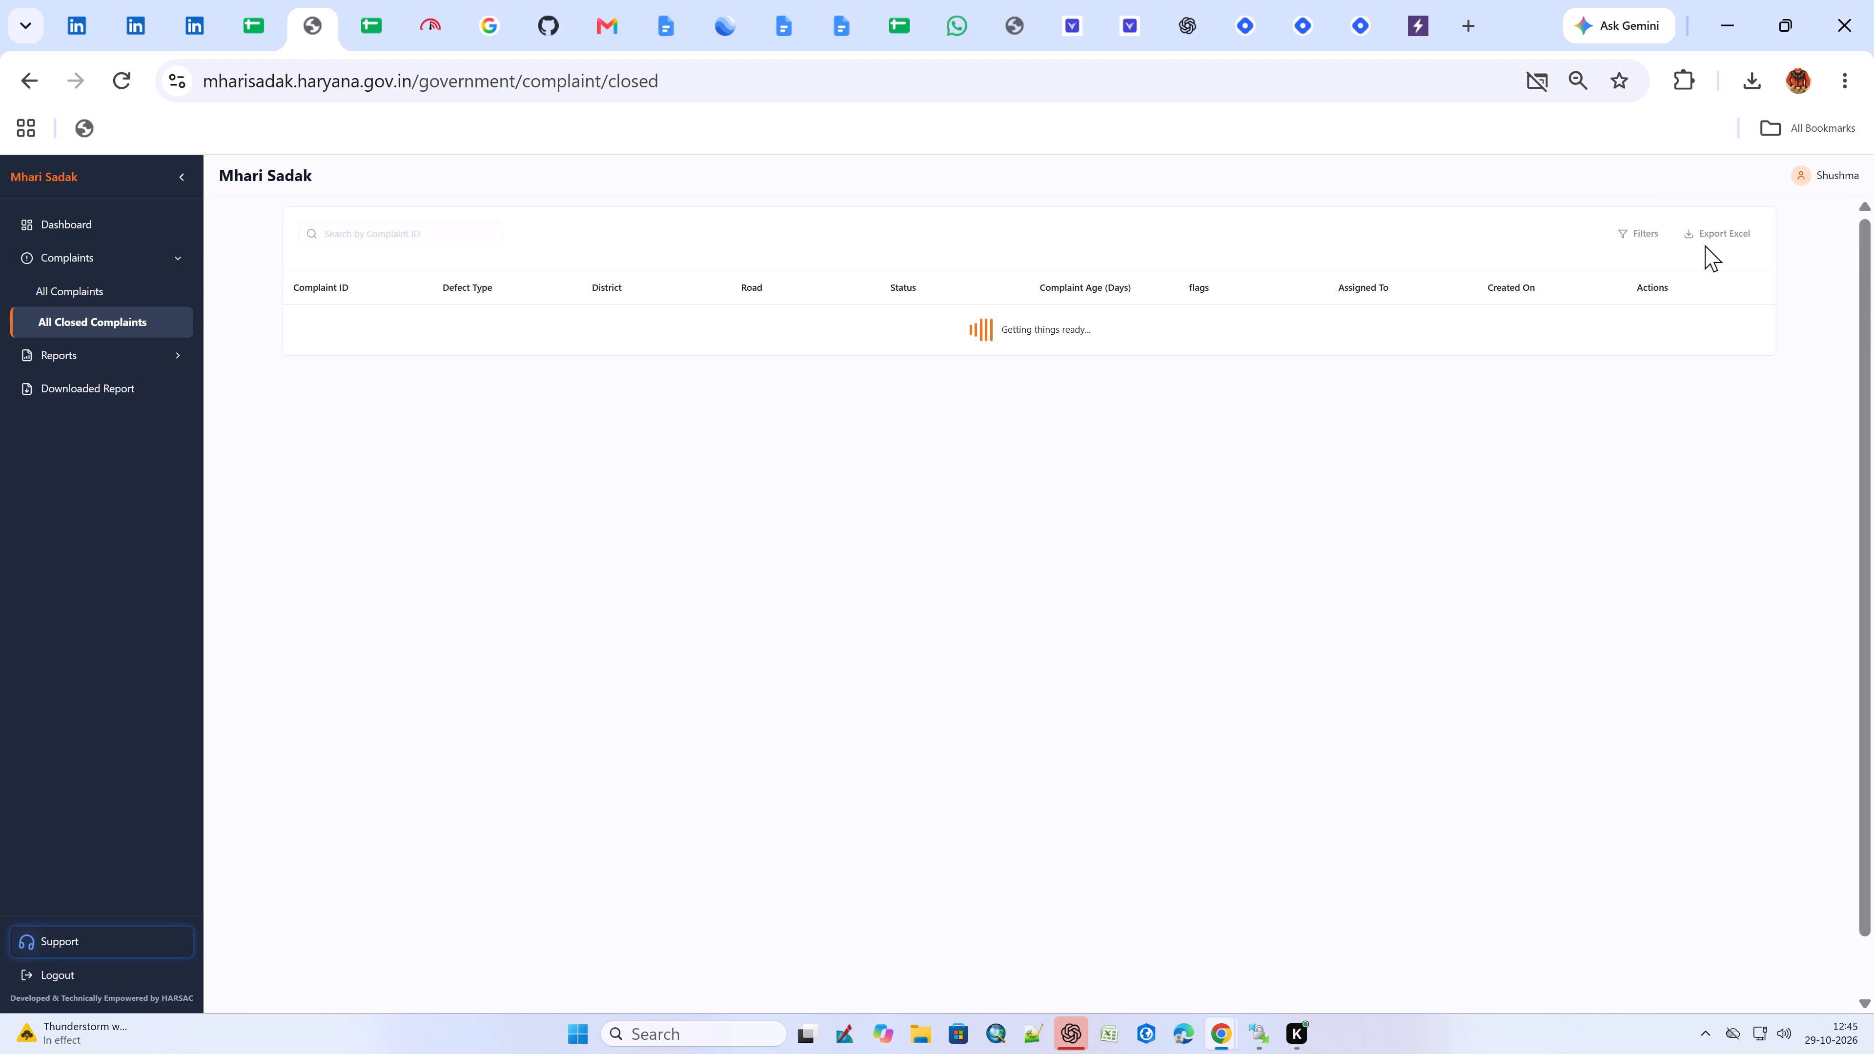
# Filter the closed complaints by Created On from 19-10-2026 to 29-10-2026.
pyautogui.click(1642, 234)
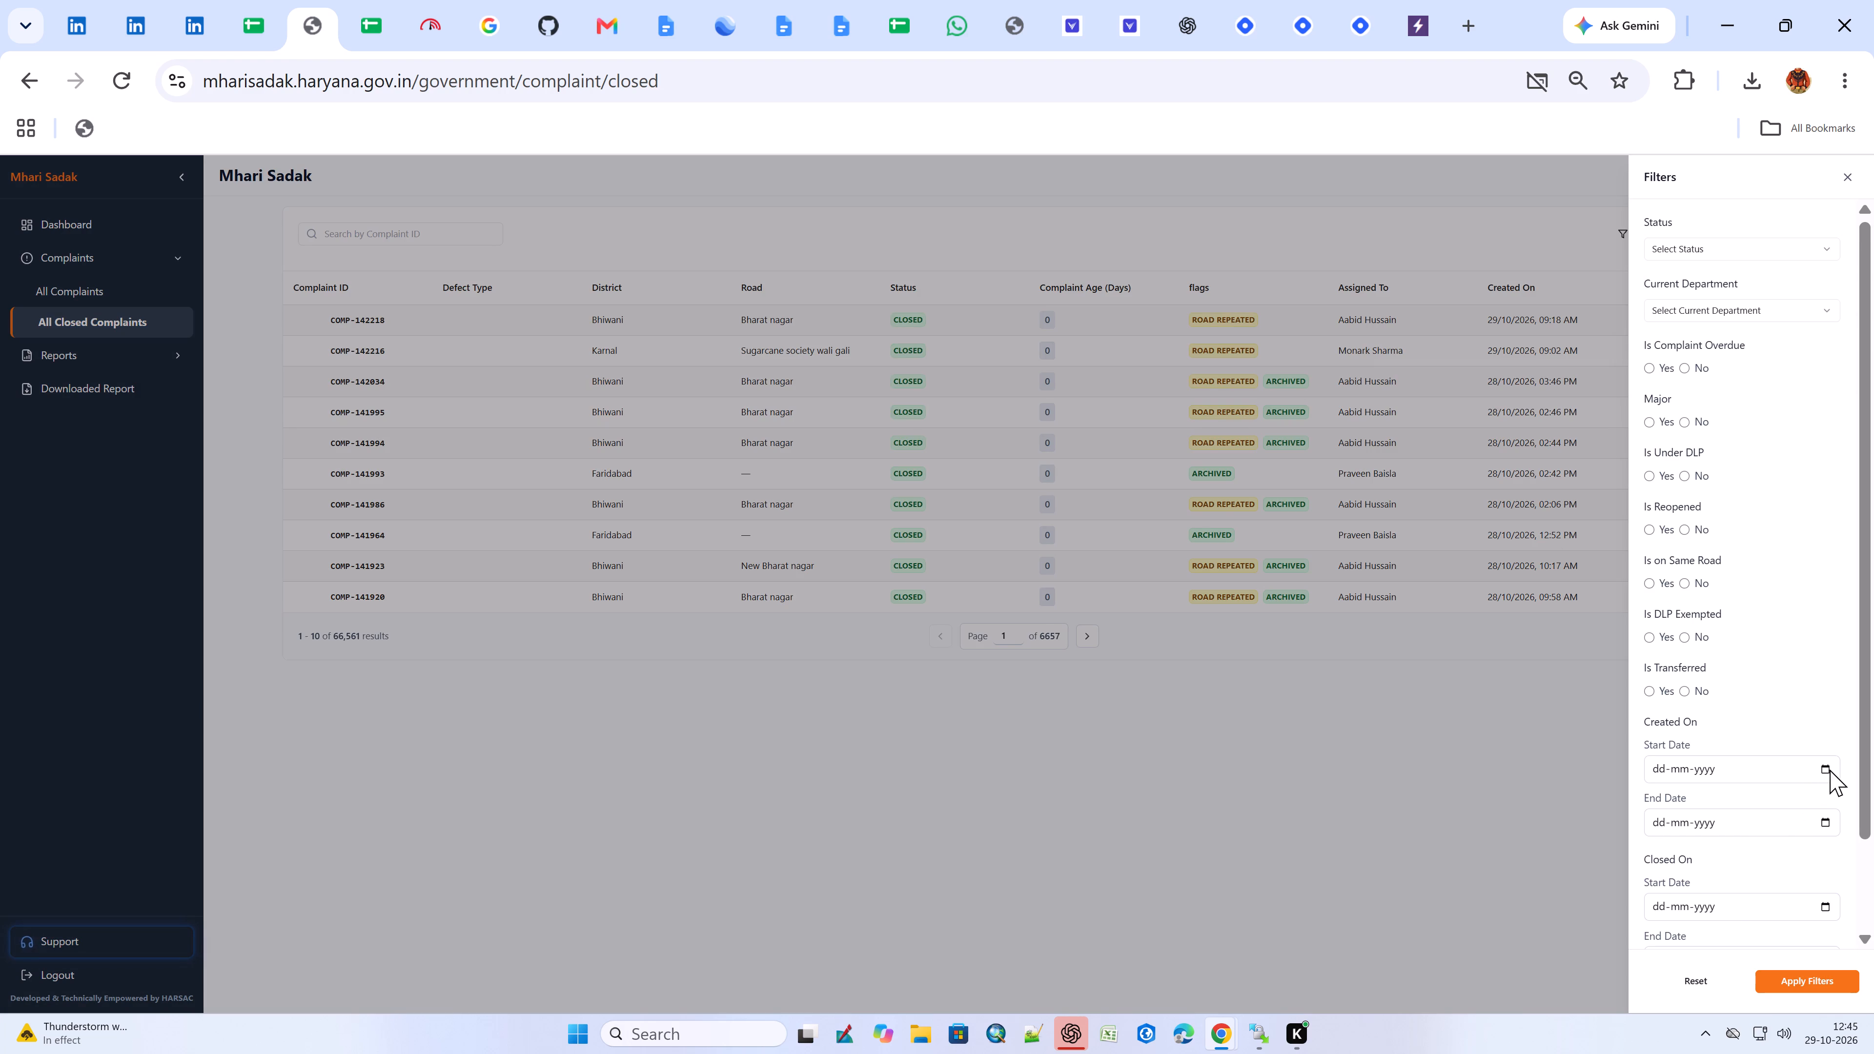
pyautogui.click(1831, 770)
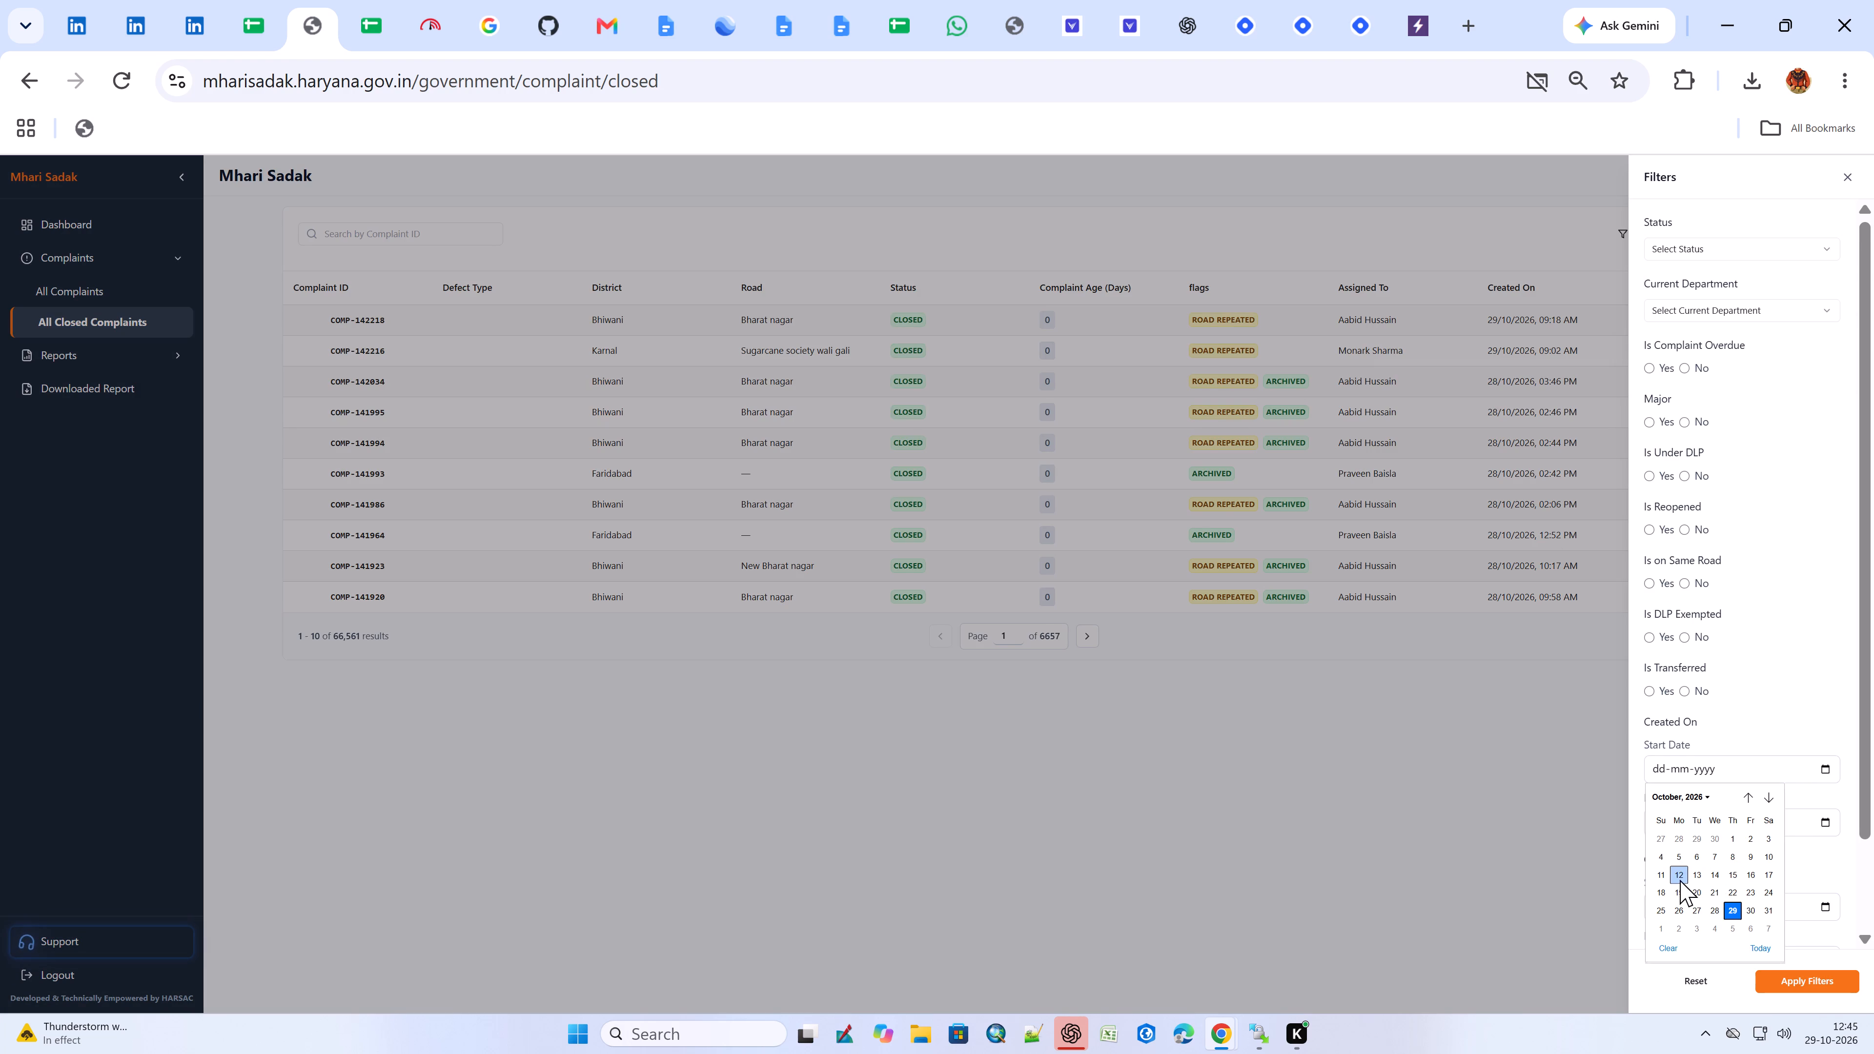
pyautogui.click(1680, 898)
pyautogui.click(1828, 822)
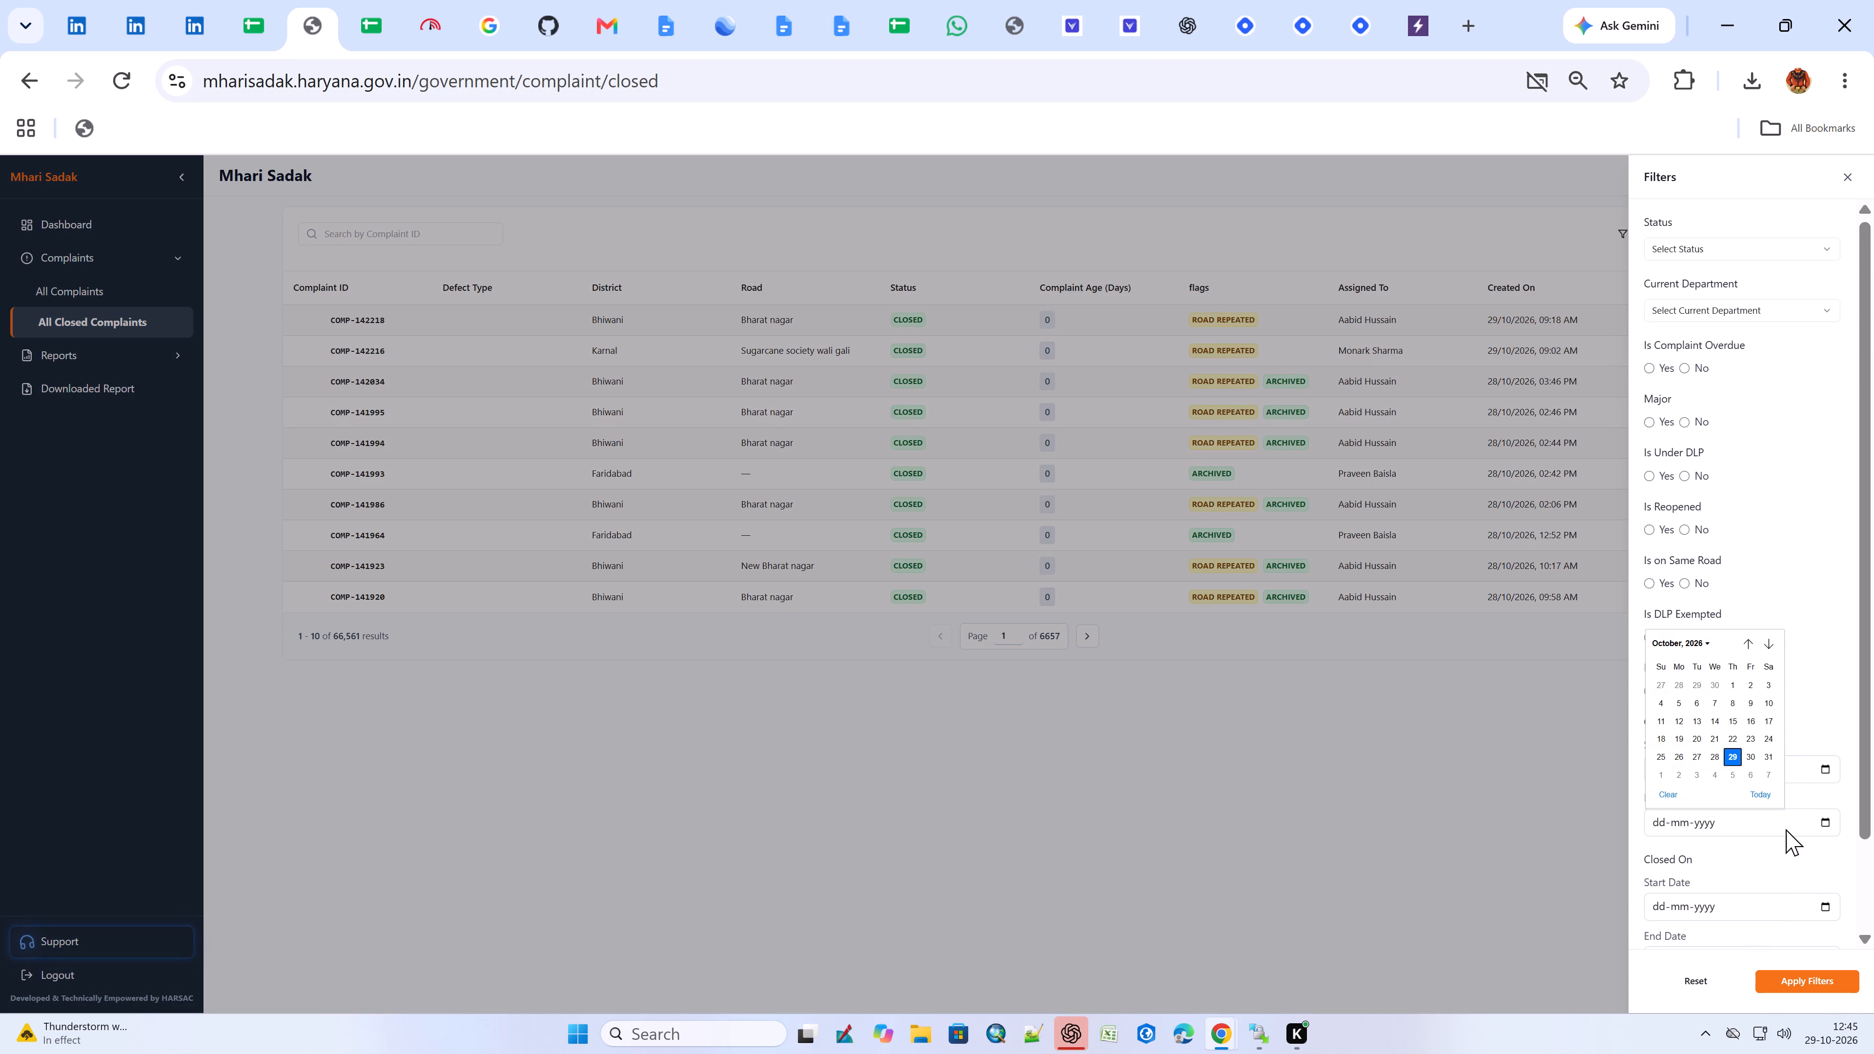
pyautogui.click(1752, 781)
pyautogui.moveTo(1755, 780); pyautogui.dragTo(1760, 782)
pyautogui.click(1830, 829)
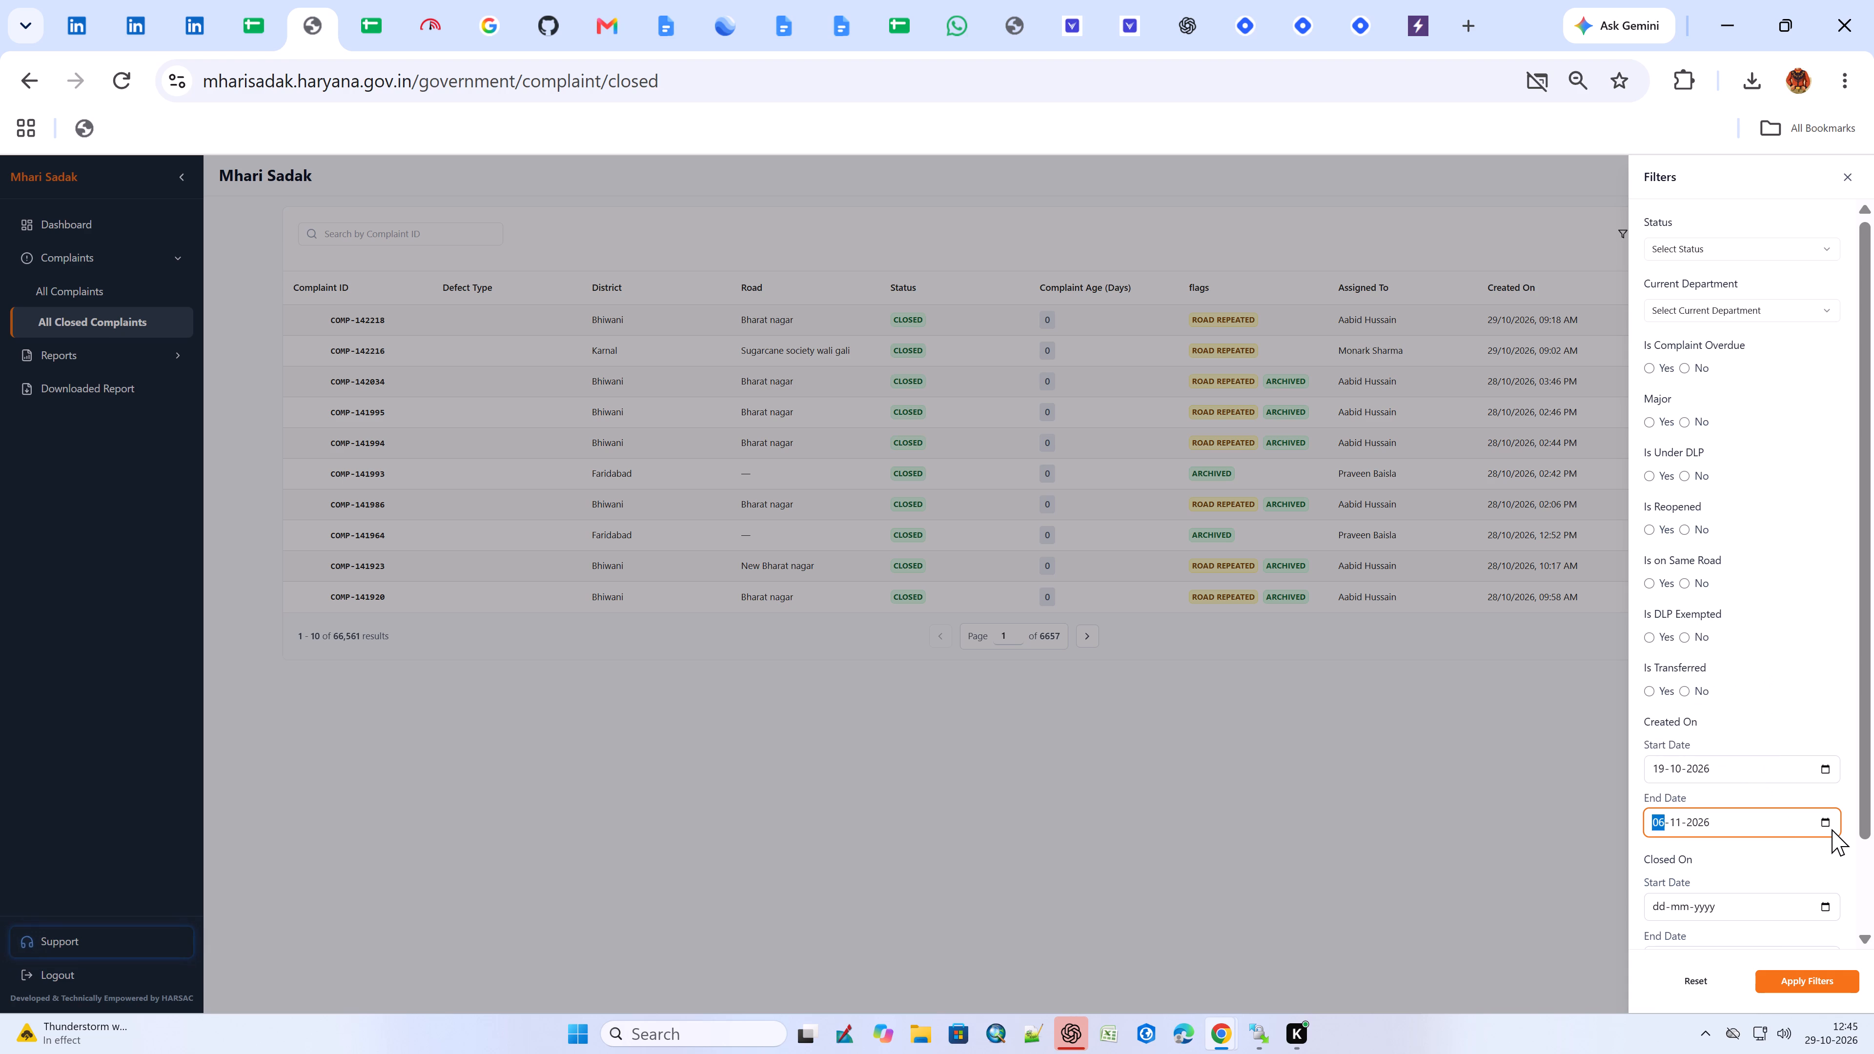
pyautogui.click(1825, 823)
pyautogui.click(1772, 798)
pyautogui.click(1769, 797)
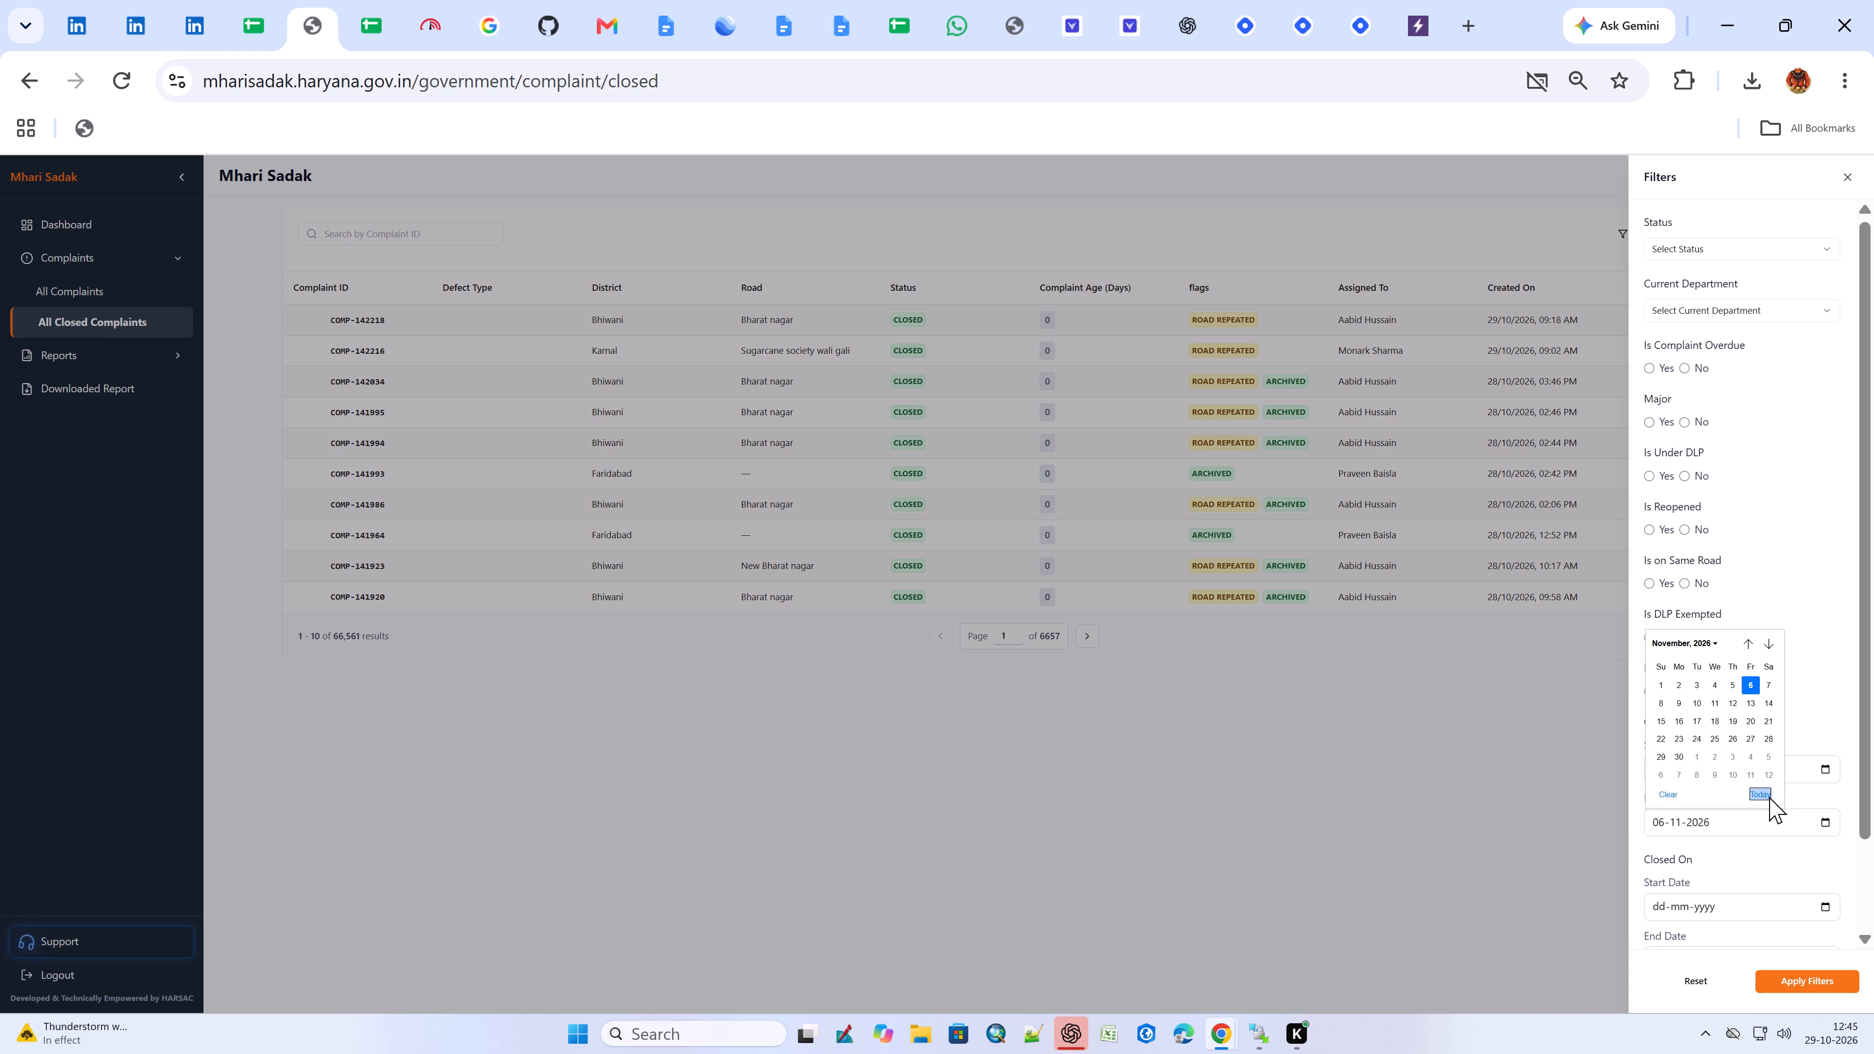
pyautogui.click(1813, 993)
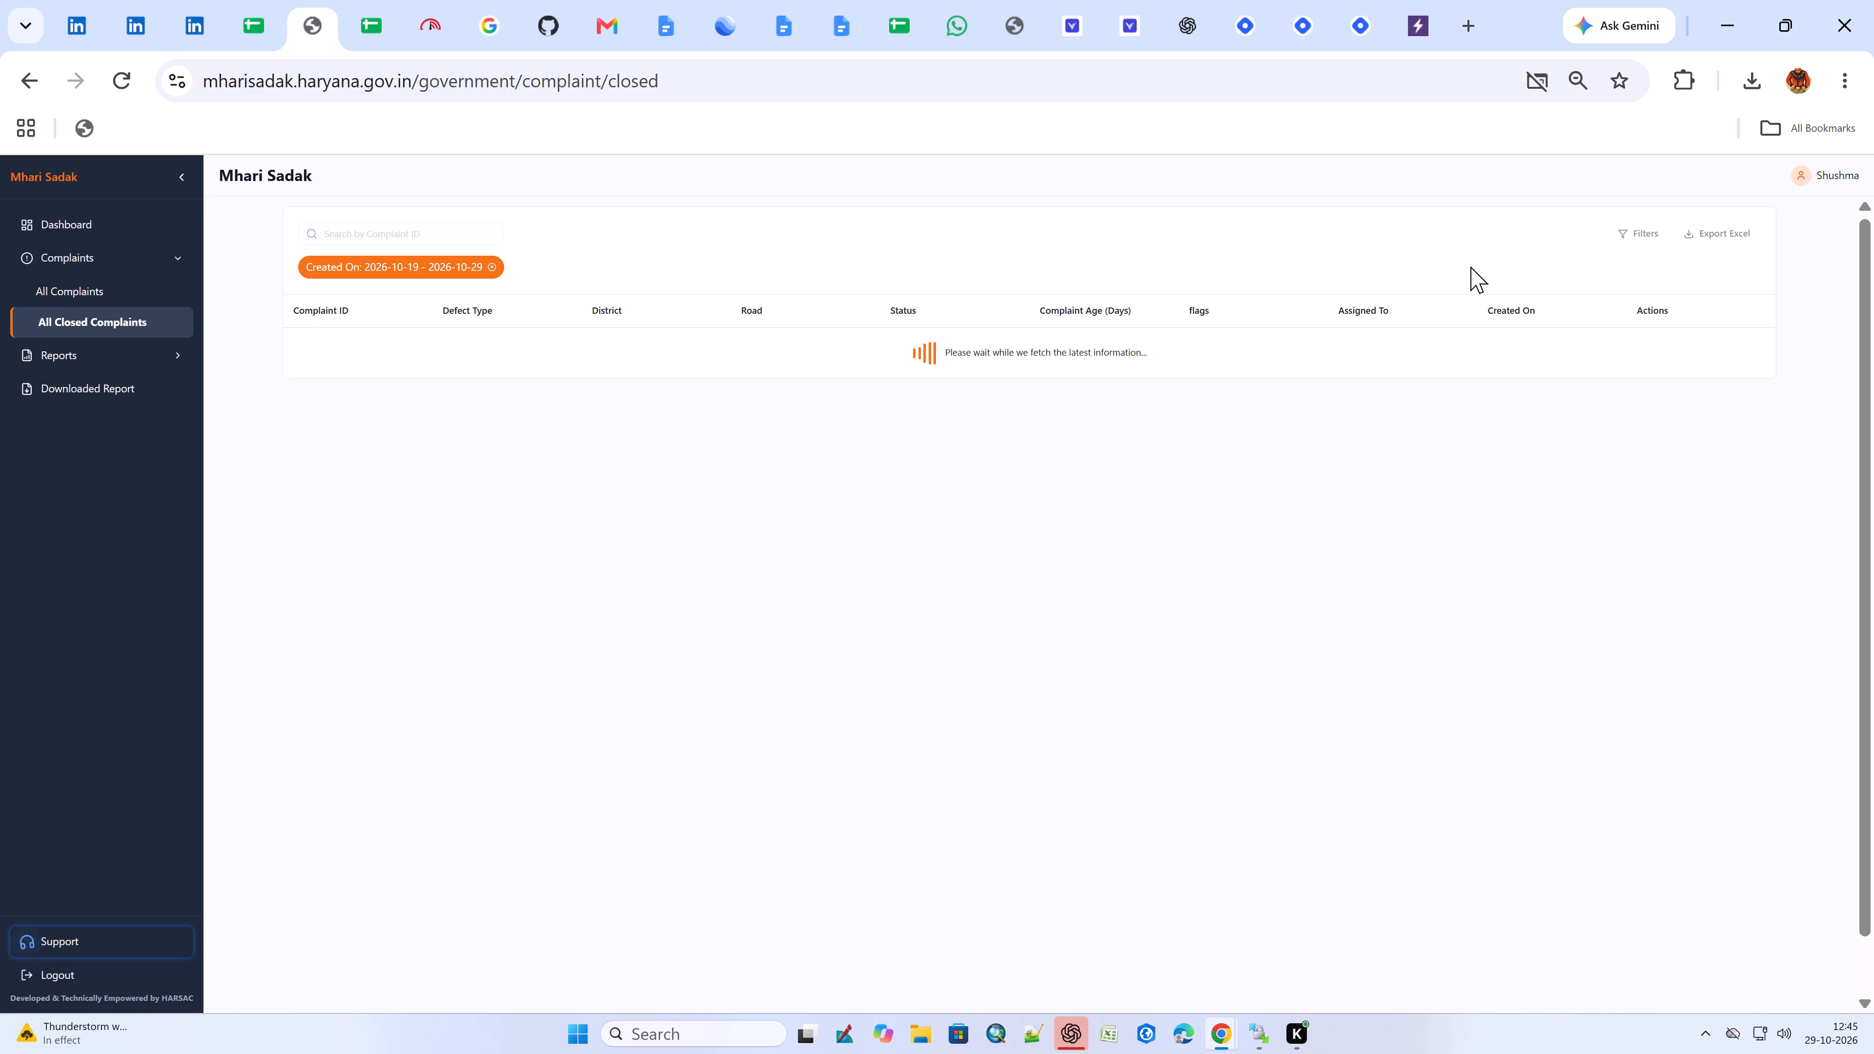
# Export the filtered closed complaints to Excel.
pyautogui.click(1706, 237)
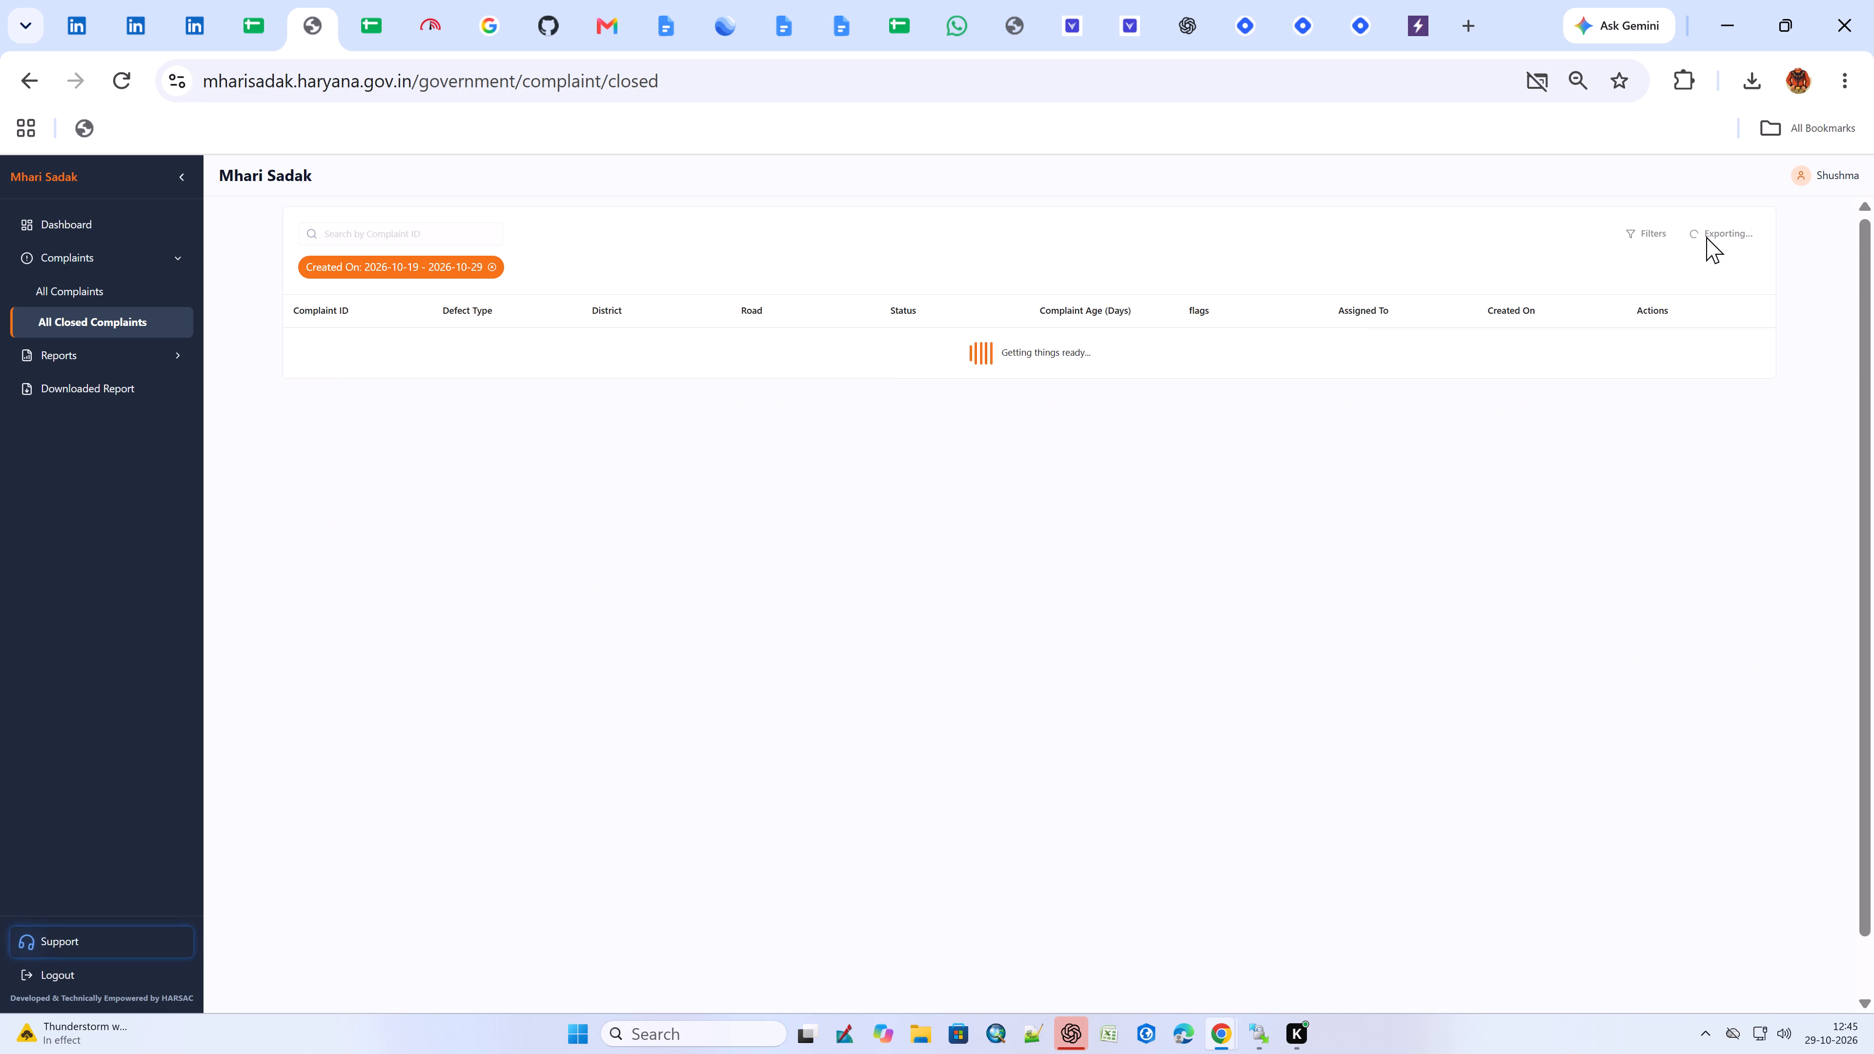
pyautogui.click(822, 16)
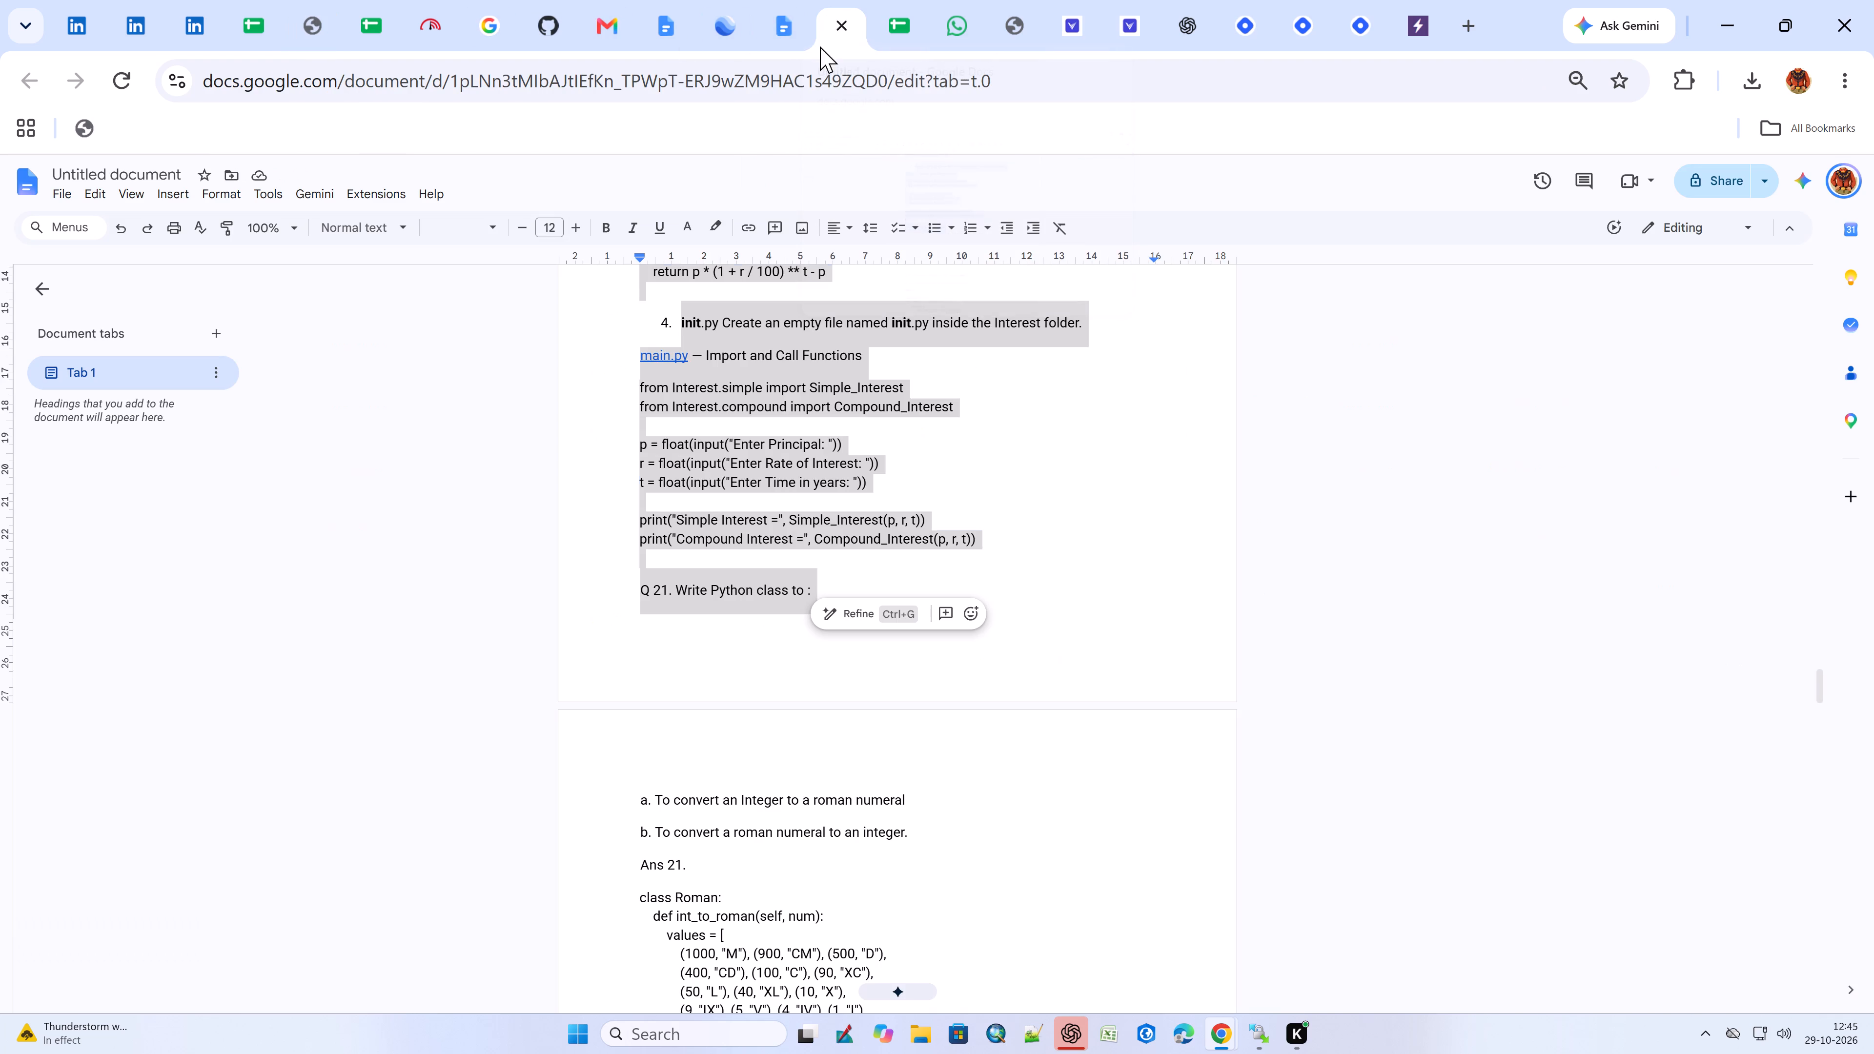
# Under Ans 20, bold the line "1. Create the following package structure" and the Interest/ file tree through main.py.
pyautogui.click(707, 676)
pyautogui.scroll(3, 651, 605)
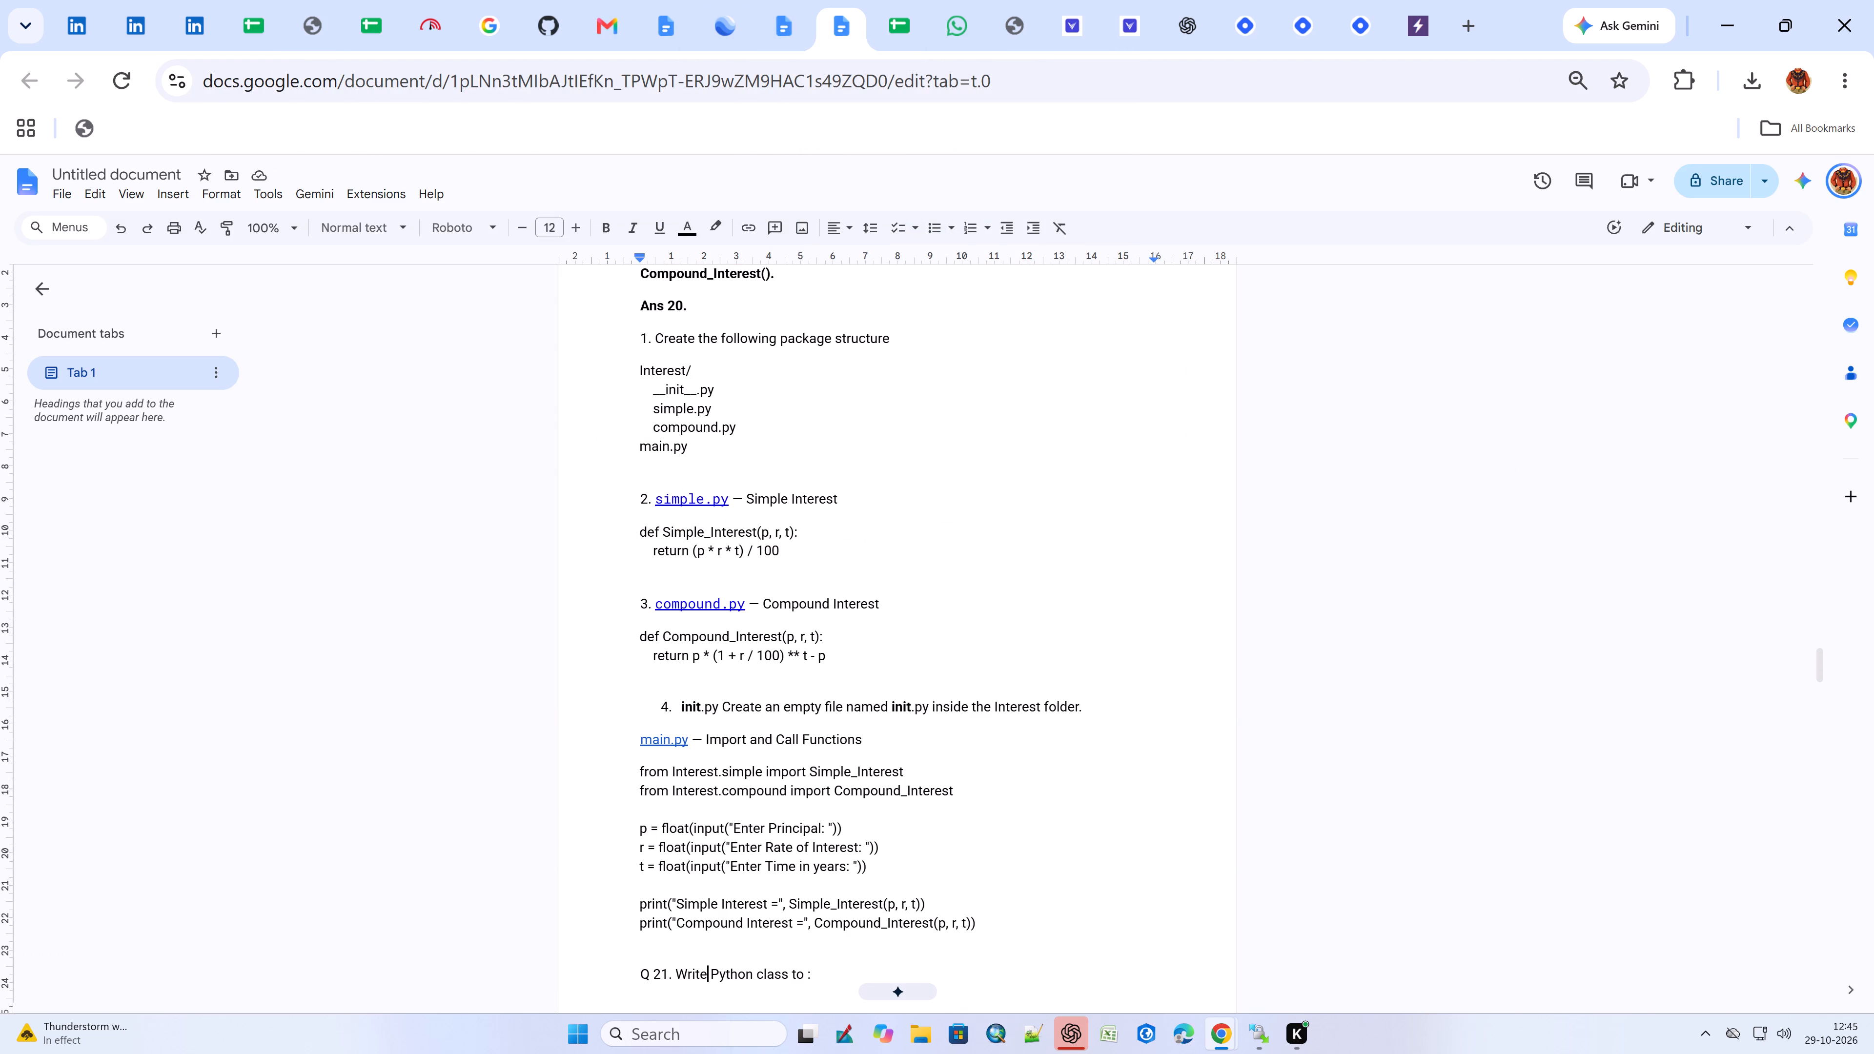
pyautogui.scroll(1, 666, 625)
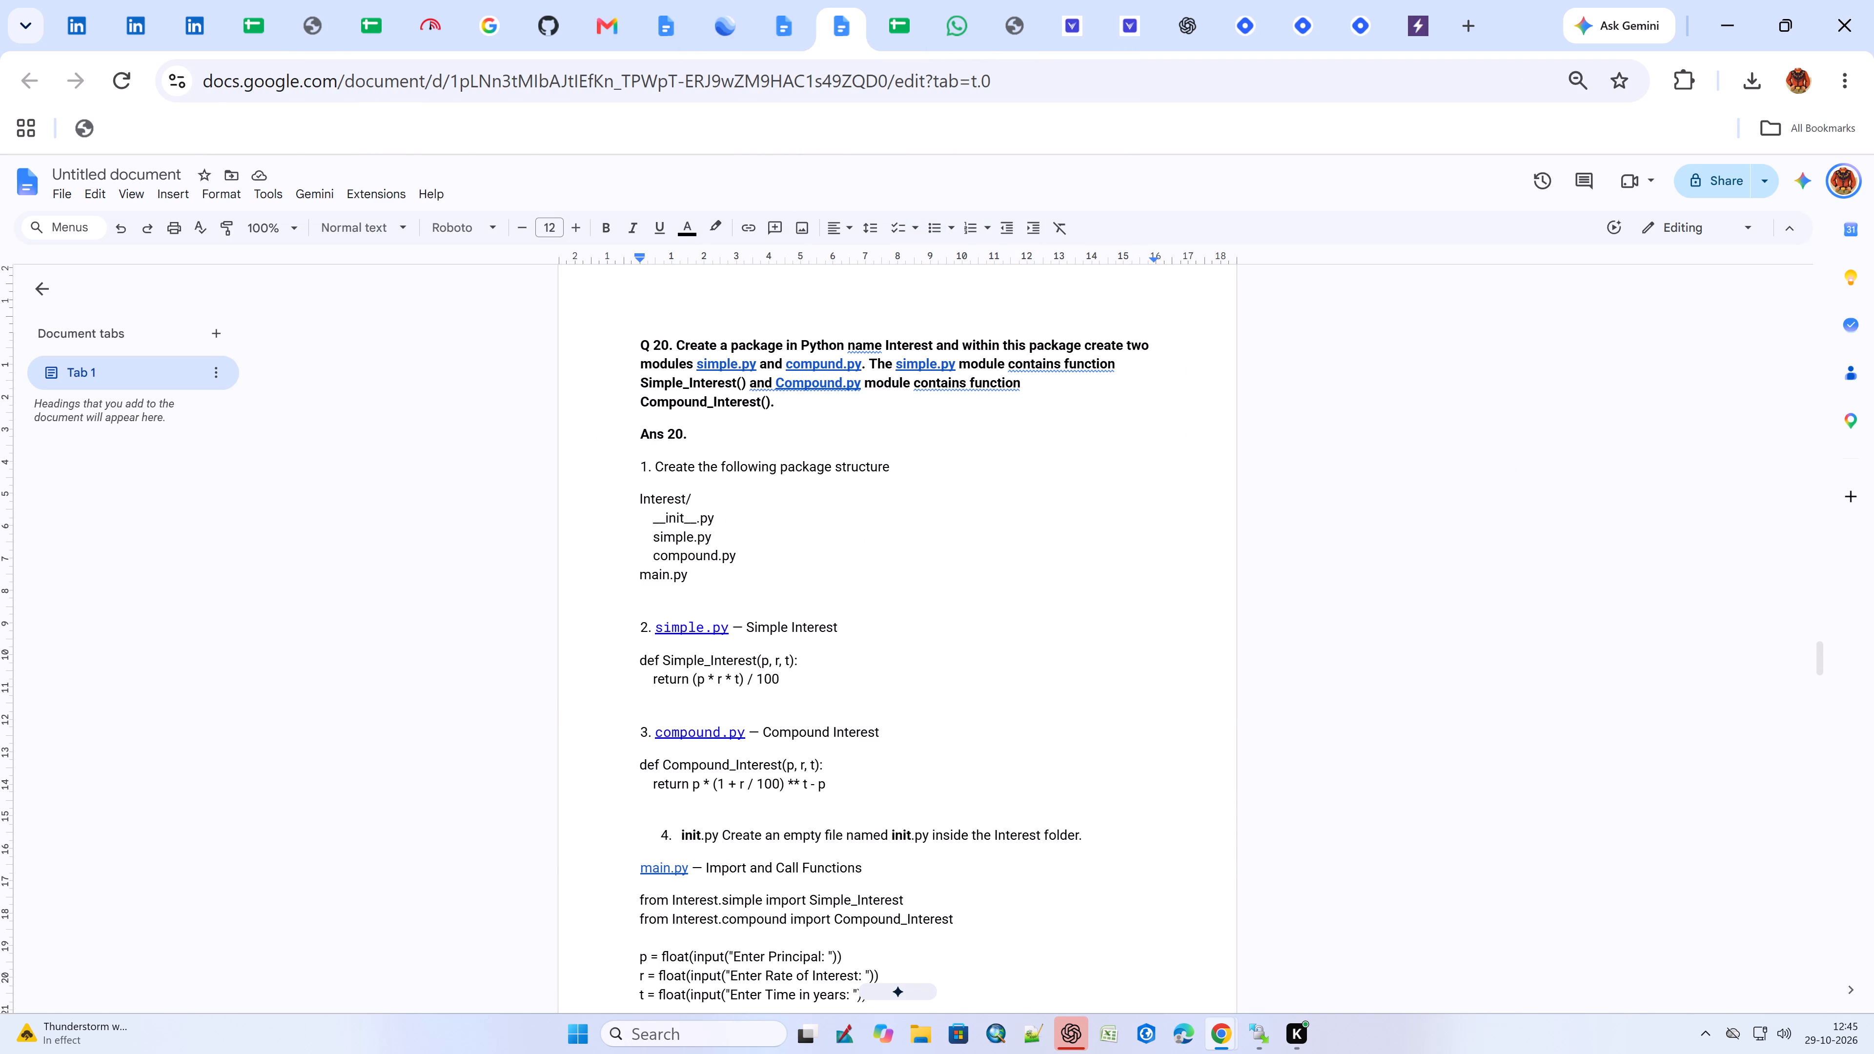
pyautogui.moveTo(900, 474); pyautogui.dragTo(597, 470)
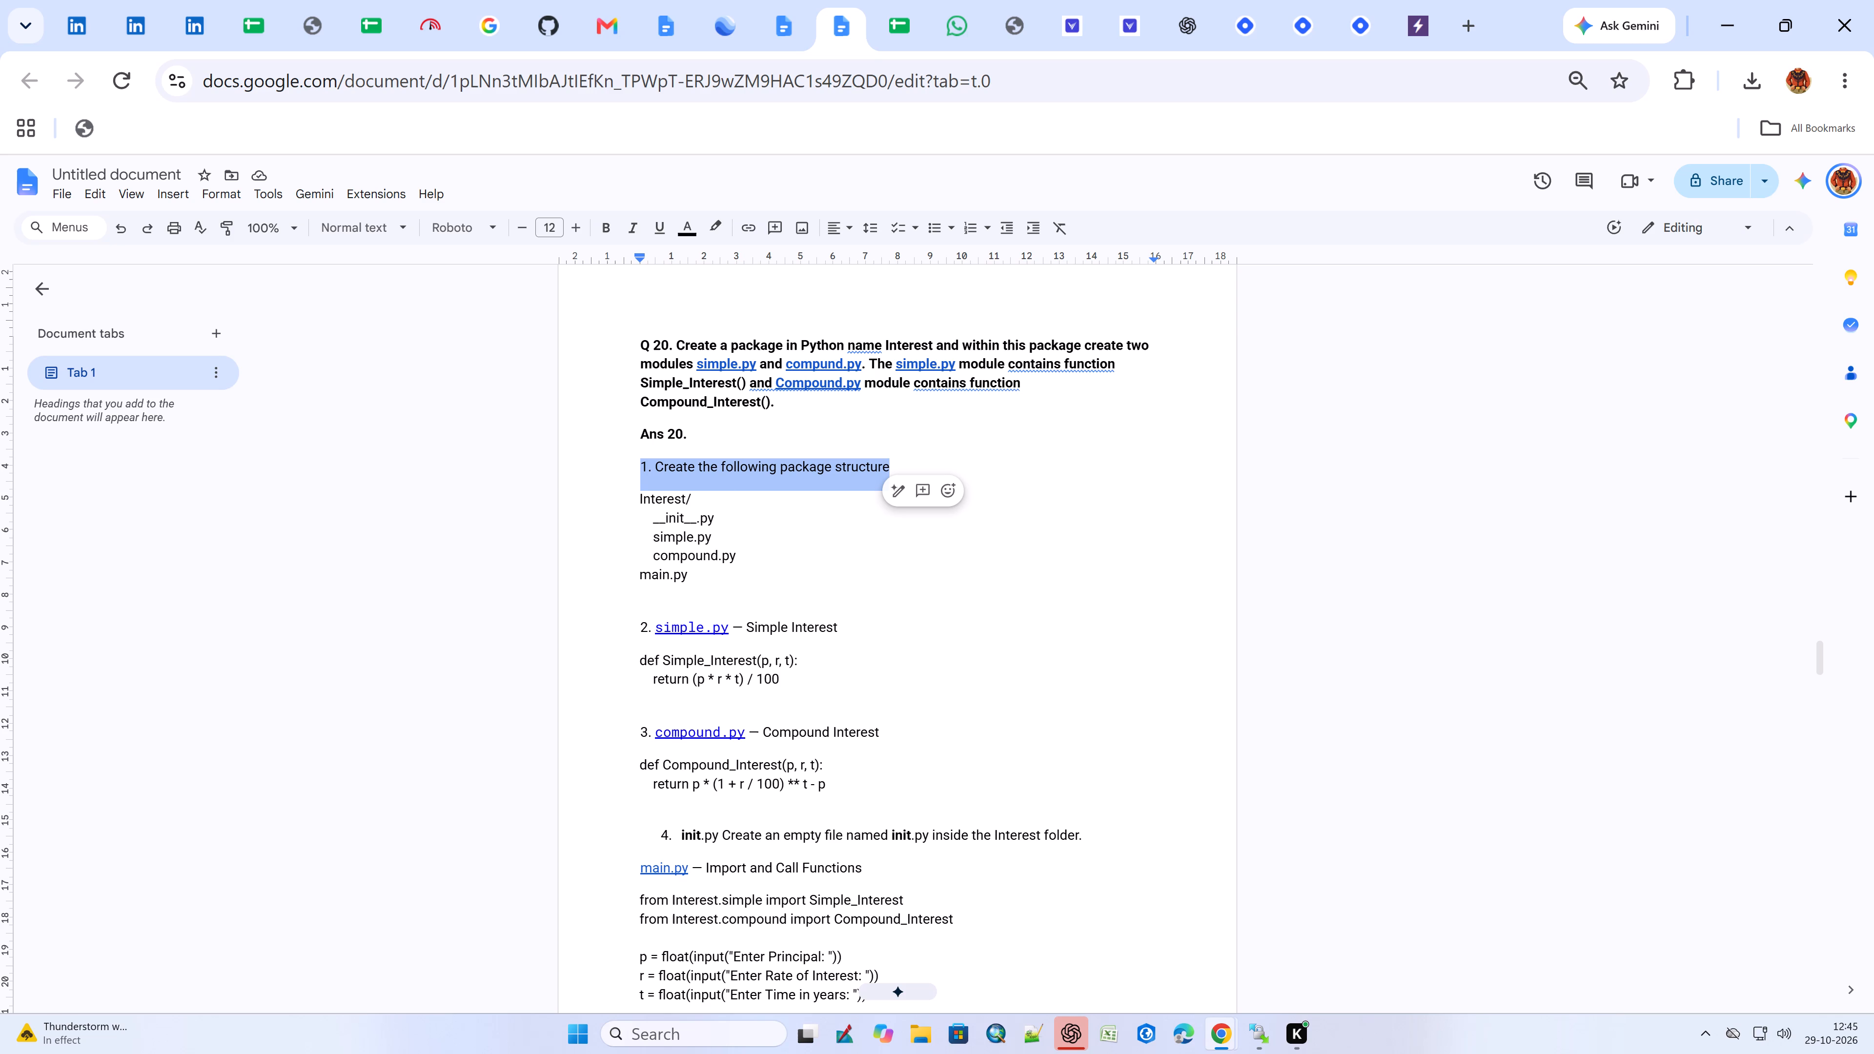
pyautogui.click(605, 470)
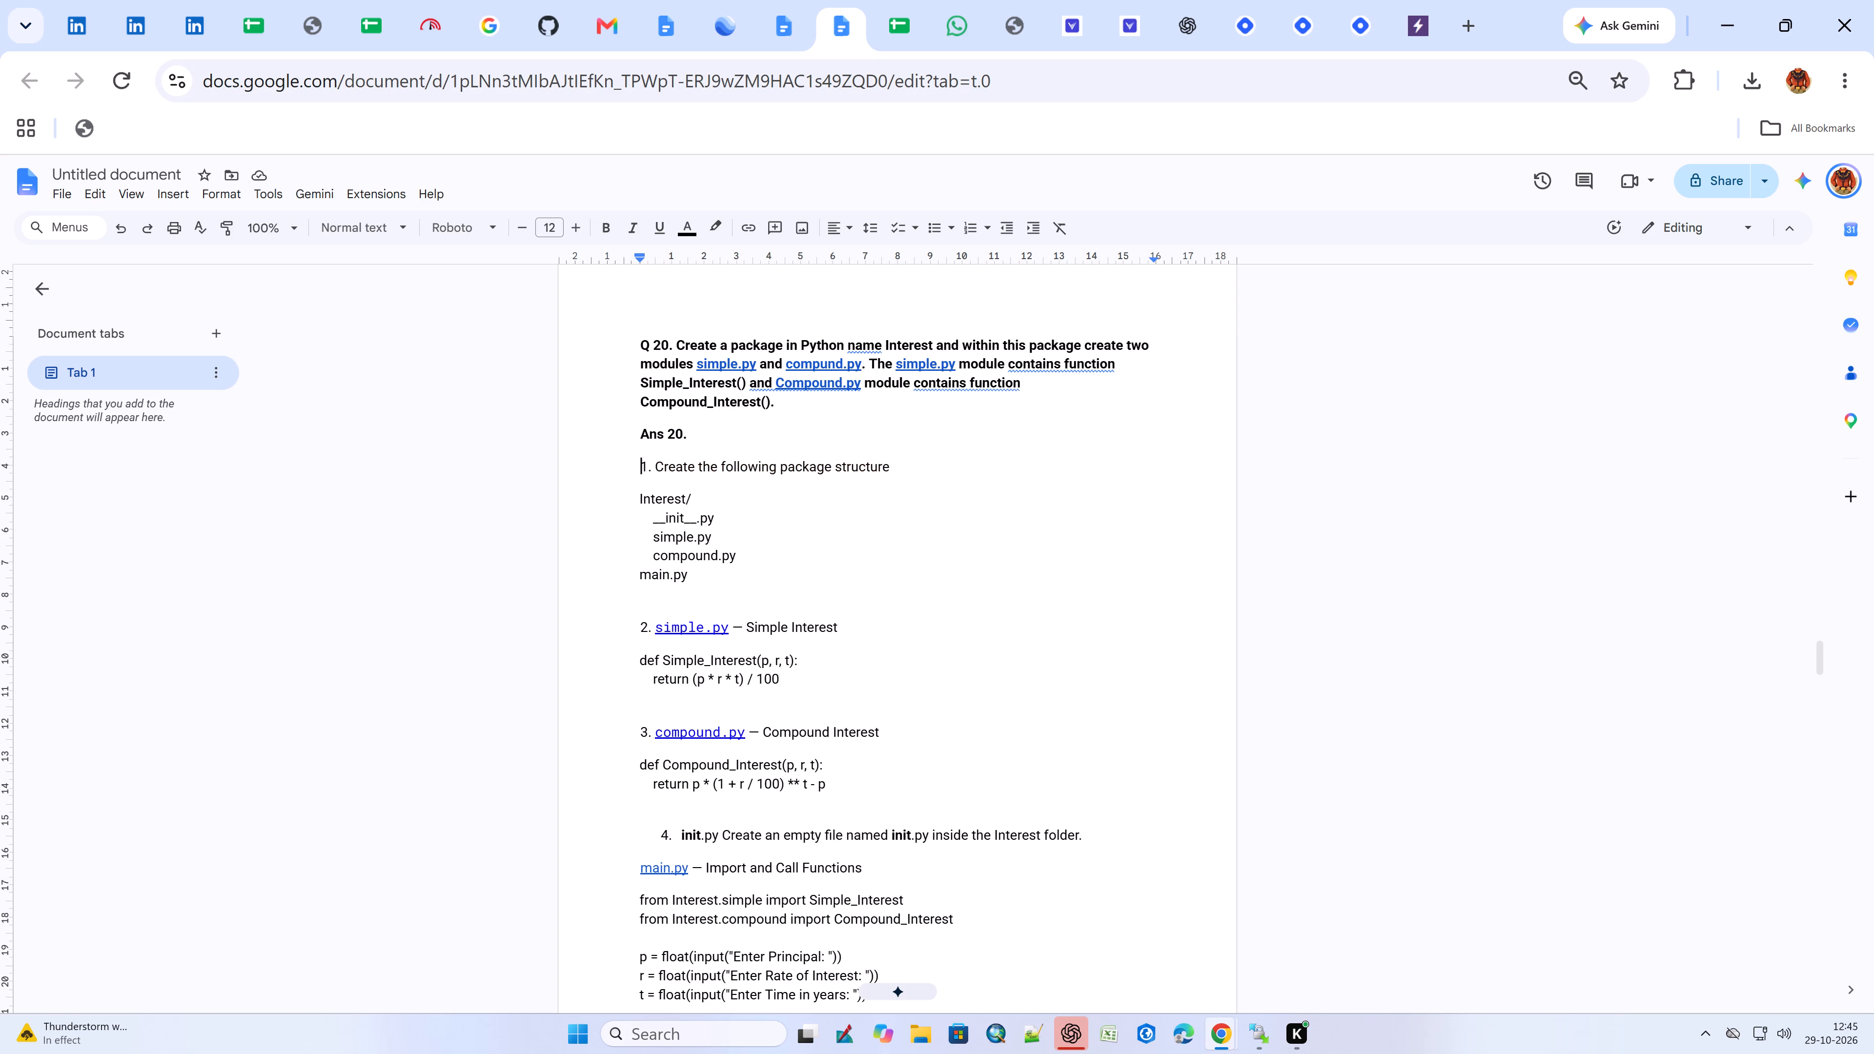
pyautogui.moveTo(736, 569); pyautogui.dragTo(638, 467)
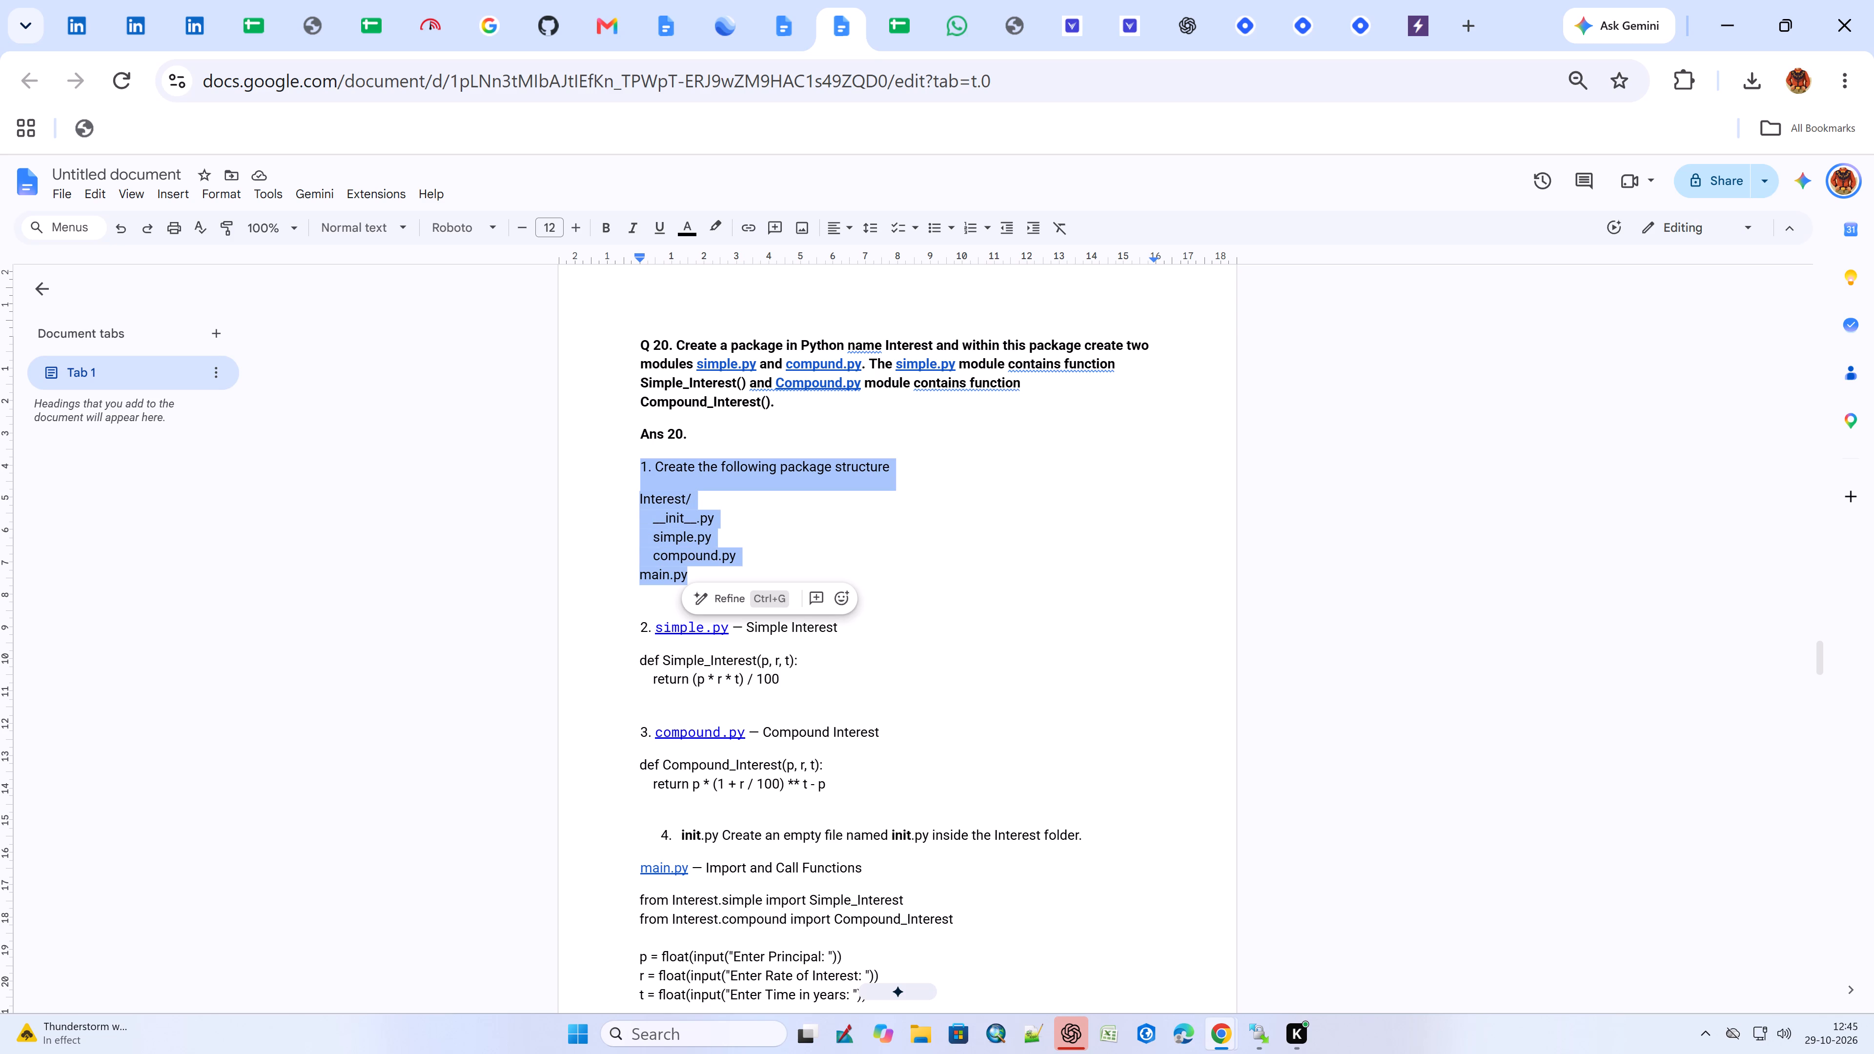
pyautogui.hotkey('ctrl', 'b')
pyautogui.click(659, 674)
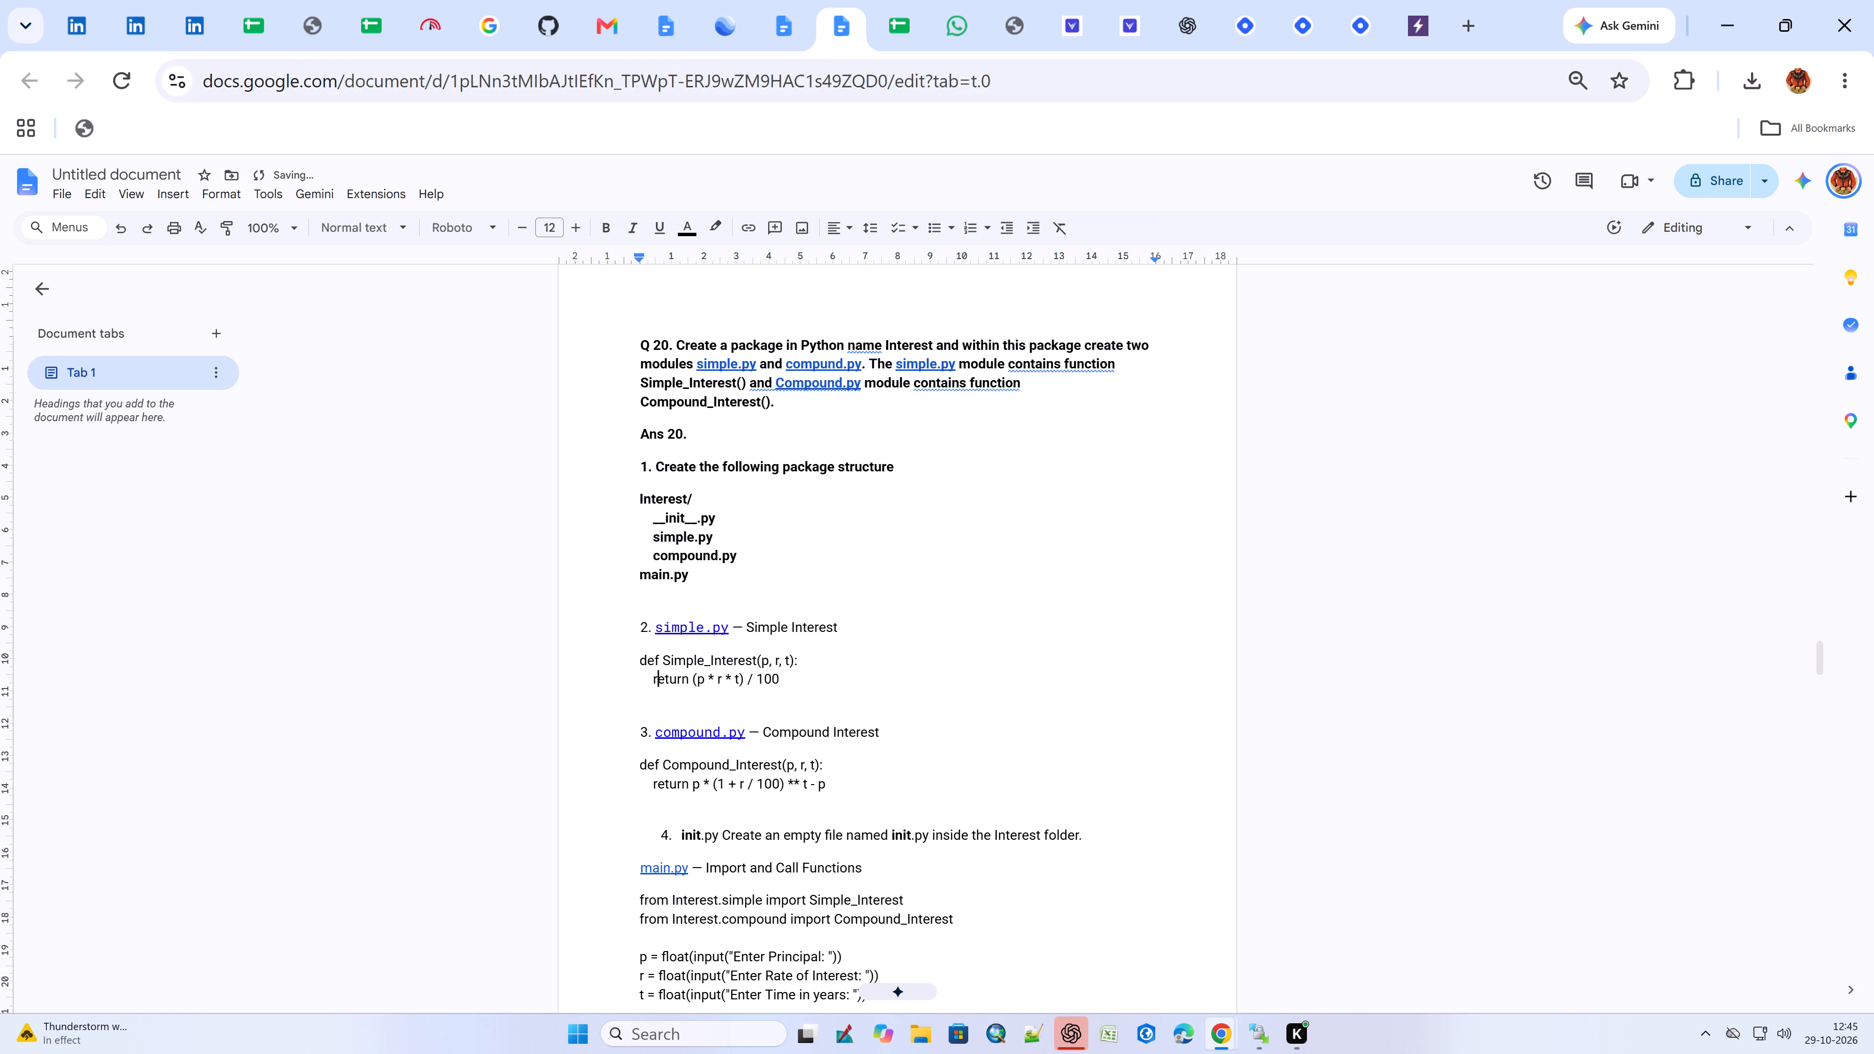
# Bold the "2. simple.py — Simple Interest" heading line under Ans 20.
pyautogui.moveTo(867, 633); pyautogui.dragTo(556, 632)
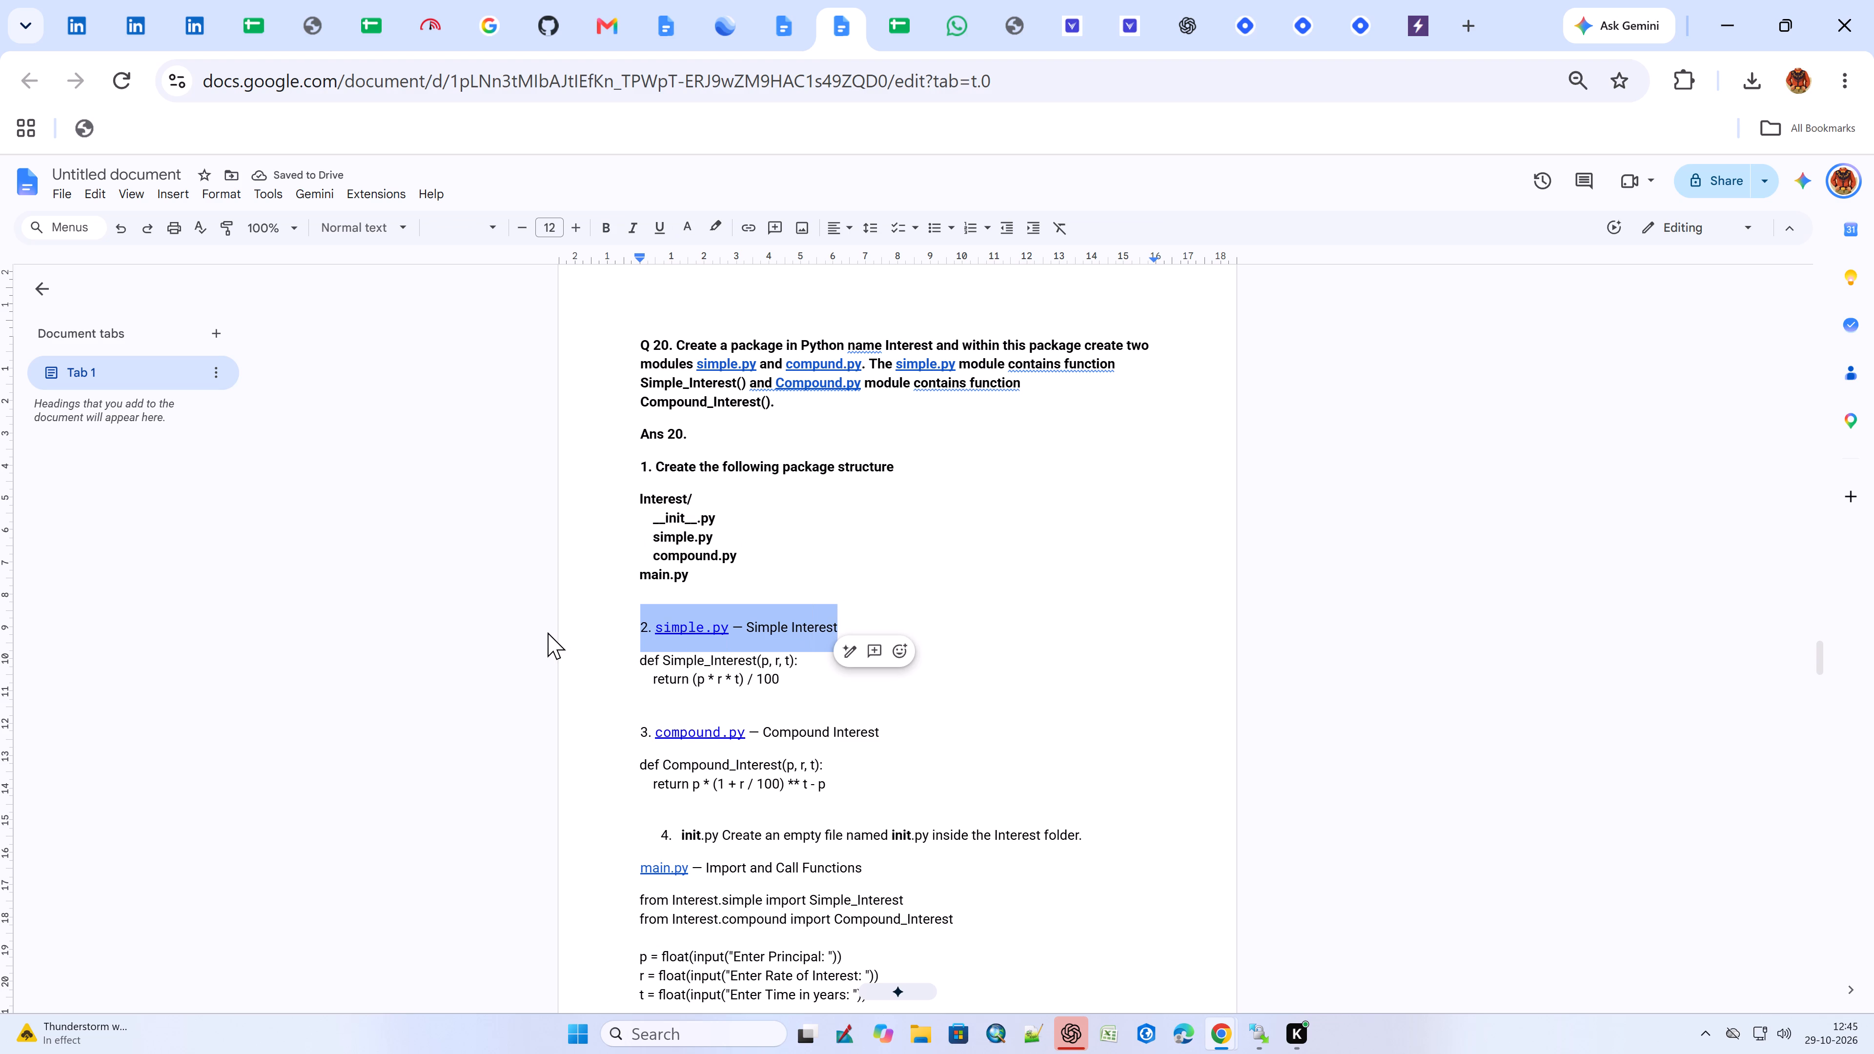
pyautogui.hotkey('ctrl', 'b')
# Bold the "3. compound.py — Compound Interest" heading line under Ans 20, undoing the accidental paste over it.
pyautogui.moveTo(935, 726); pyautogui.dragTo(620, 721)
pyautogui.hotkey('ctrl', 'v')
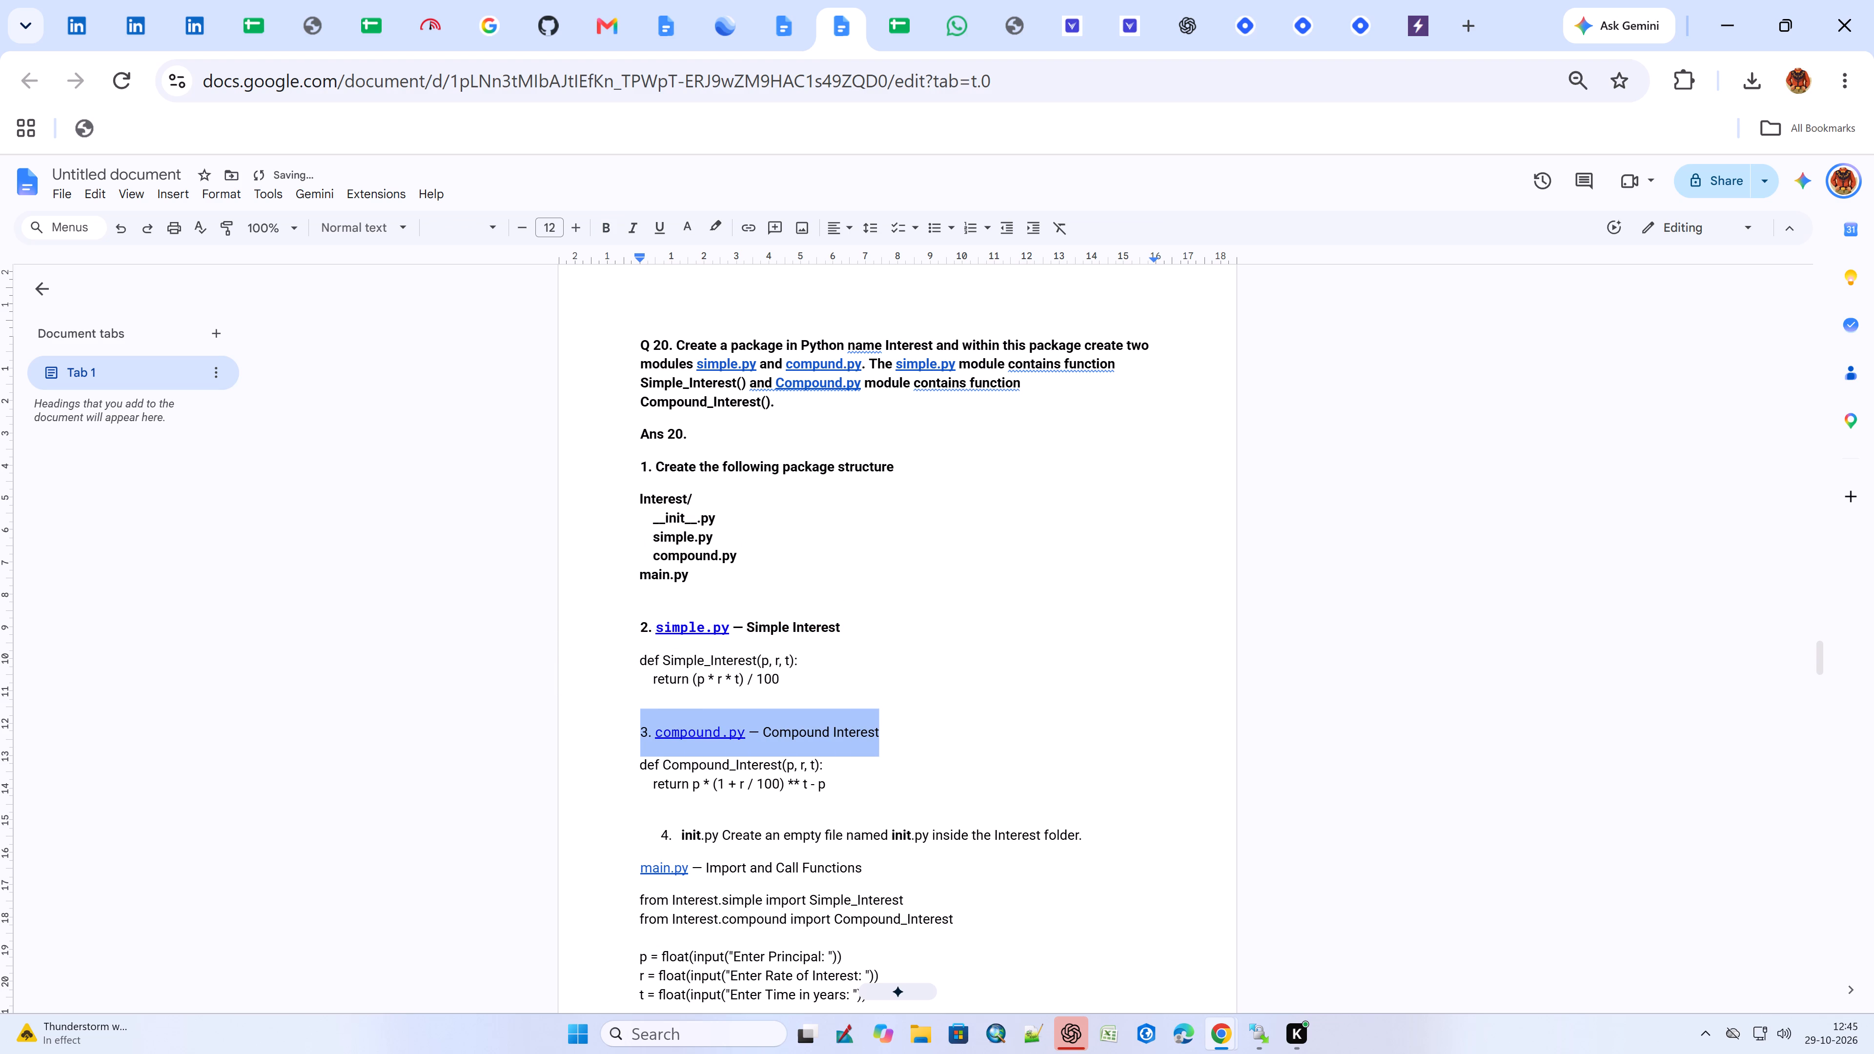
pyautogui.hotkey('ctrl', 'z')
pyautogui.hotkey('ctrl', 'b')
pyautogui.click(882, 730)
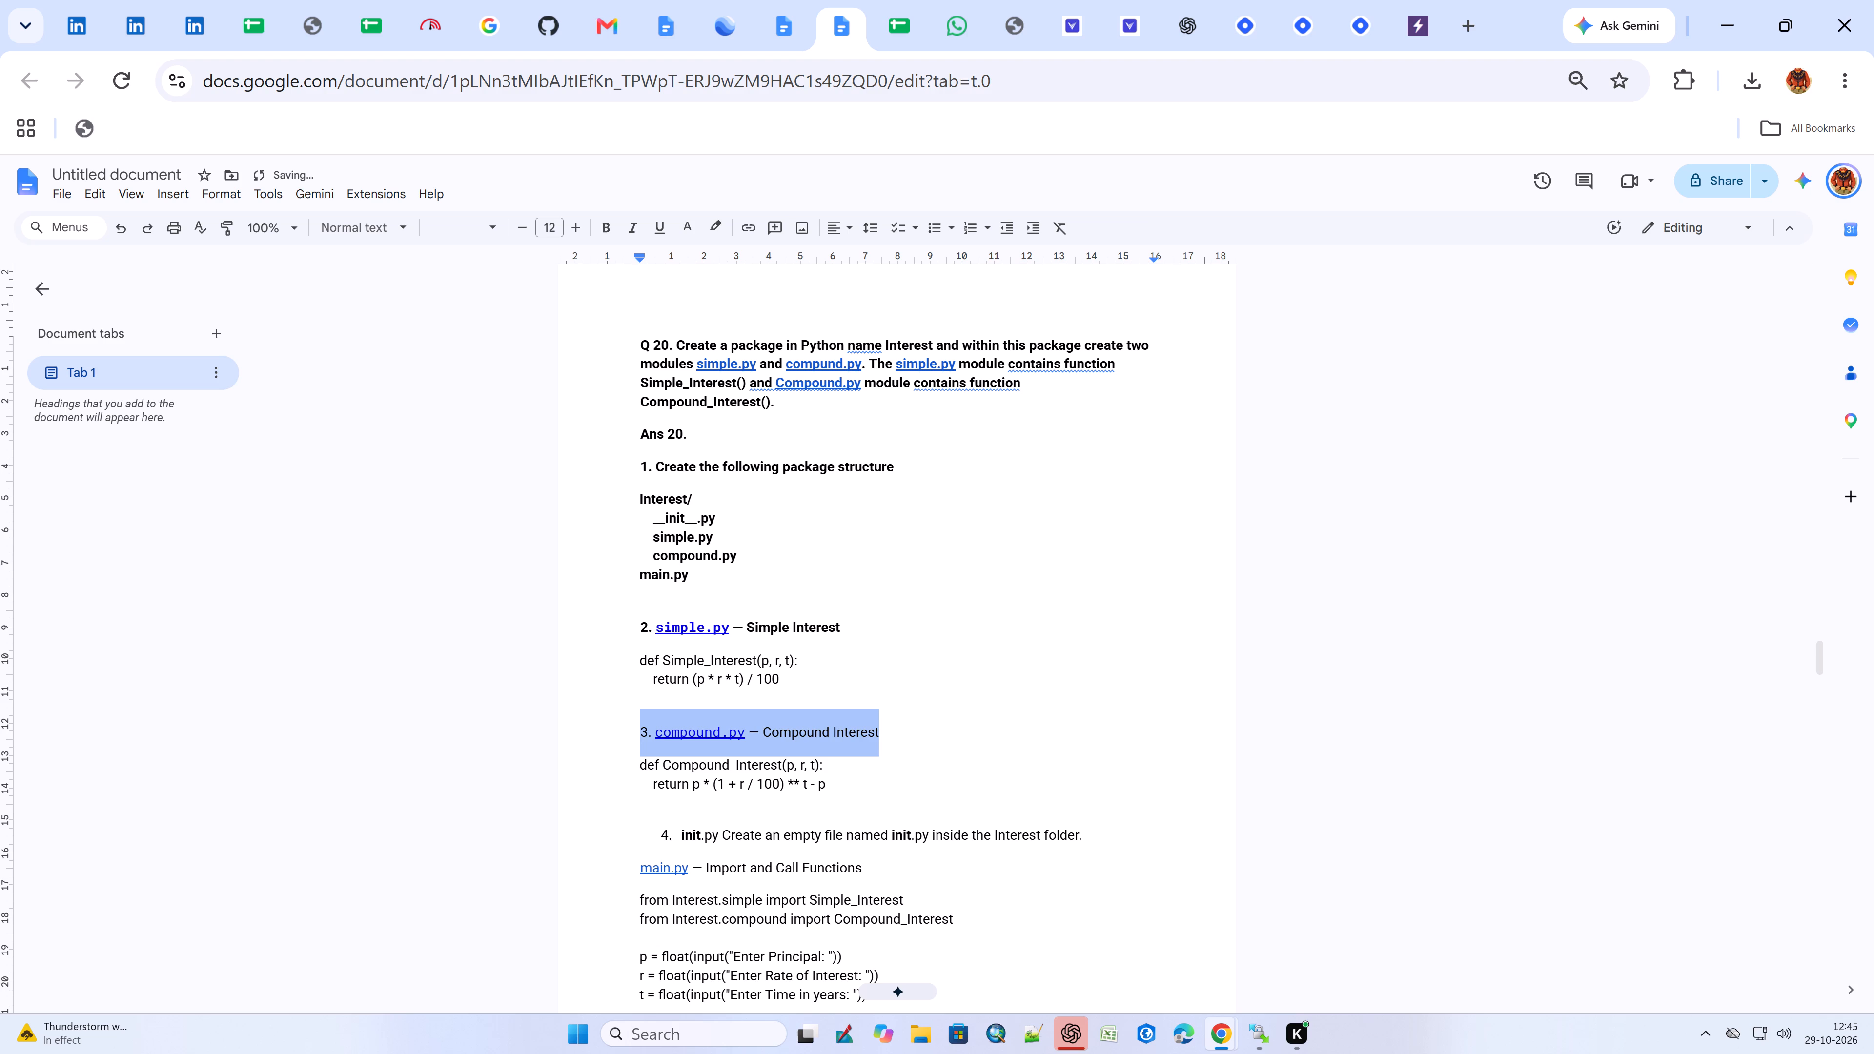
pyautogui.click(902, 729)
pyautogui.click(963, 619)
pyautogui.click(817, 434)
pyautogui.click(983, 426)
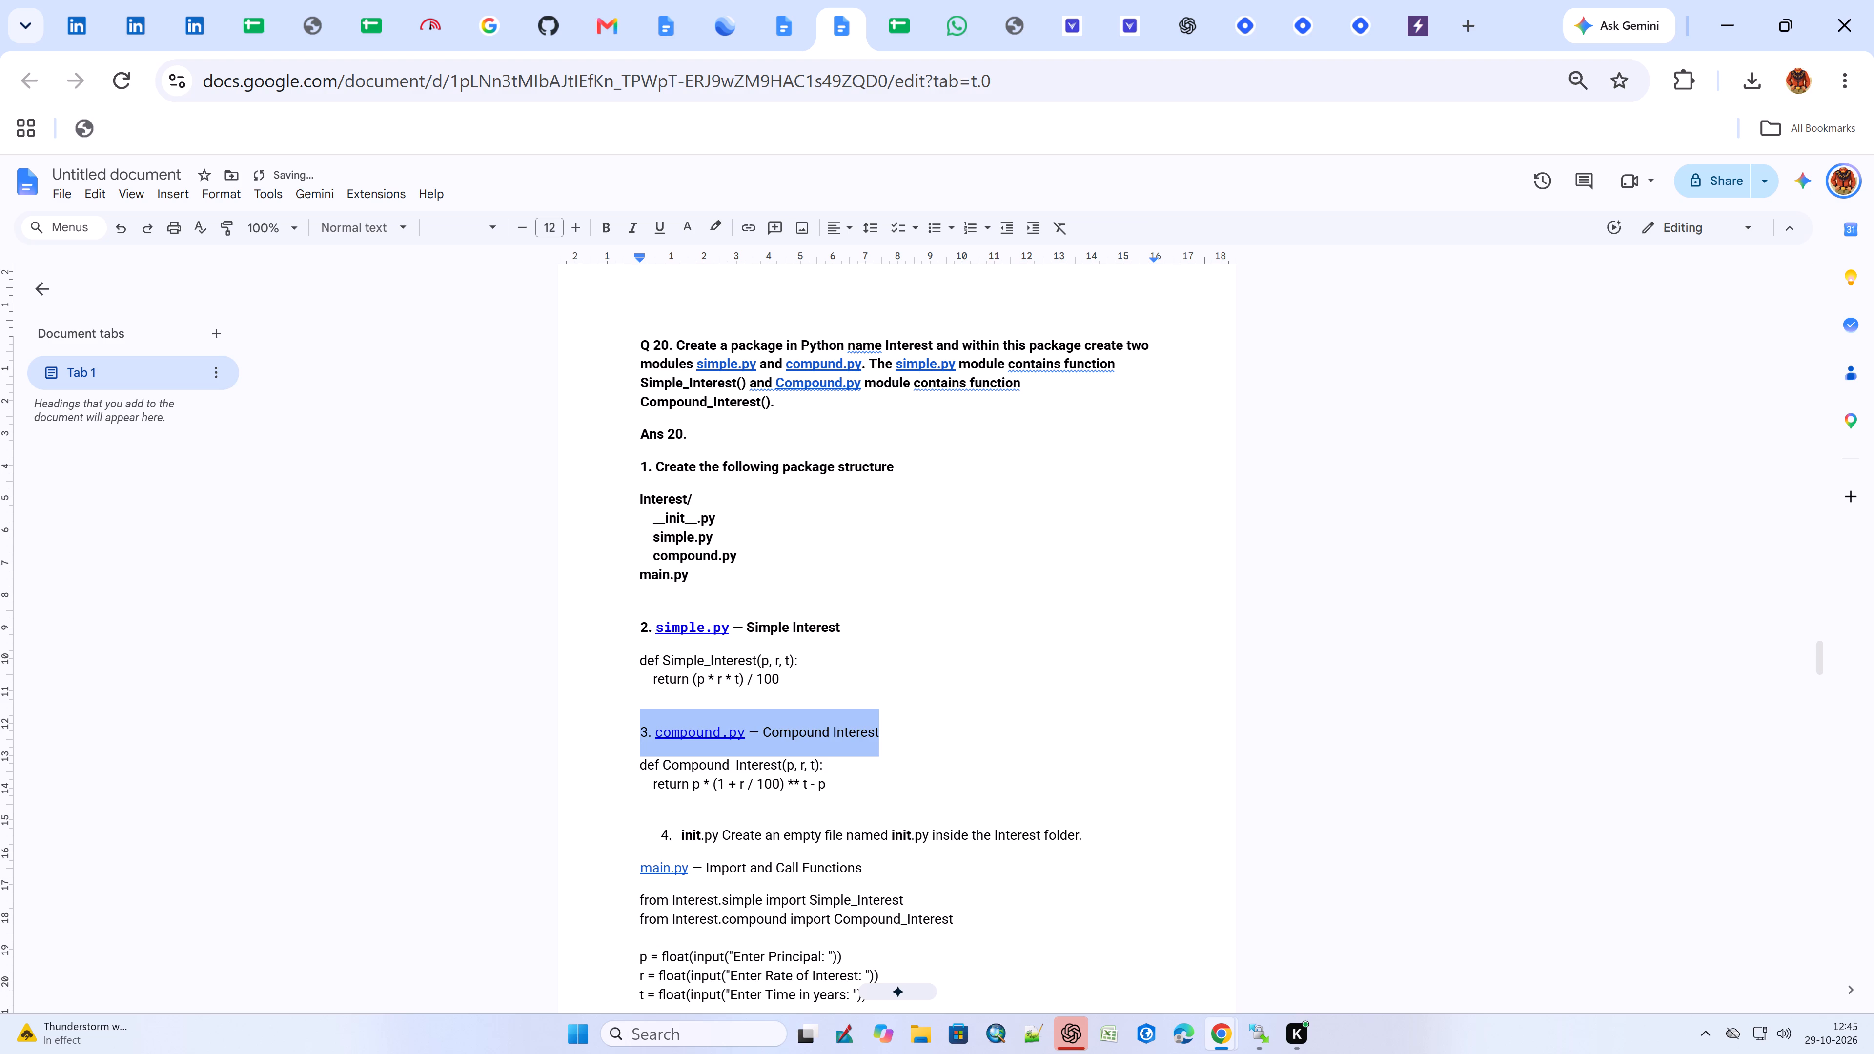